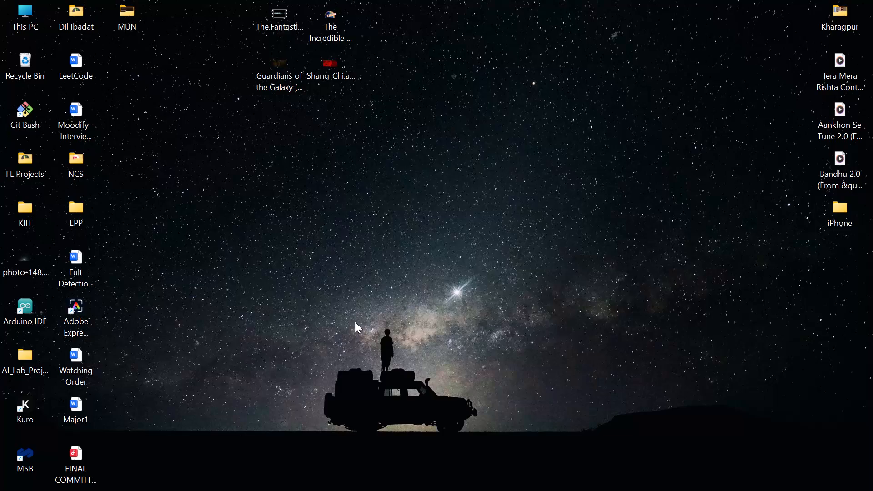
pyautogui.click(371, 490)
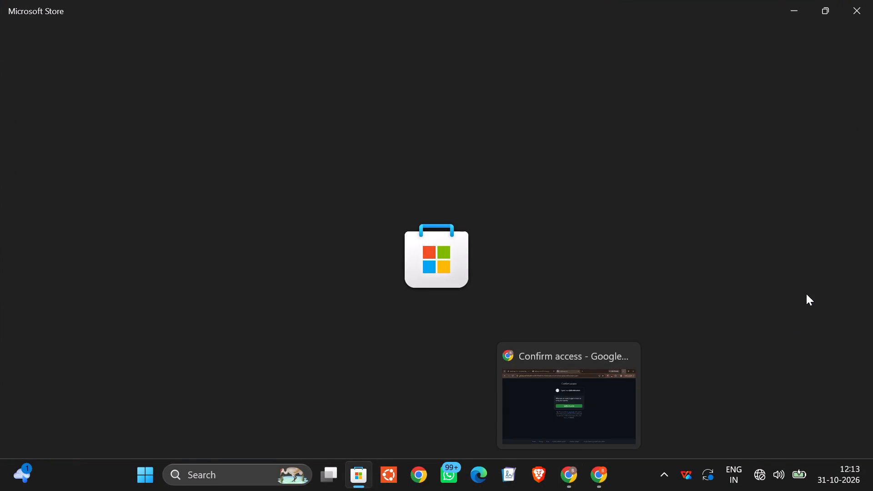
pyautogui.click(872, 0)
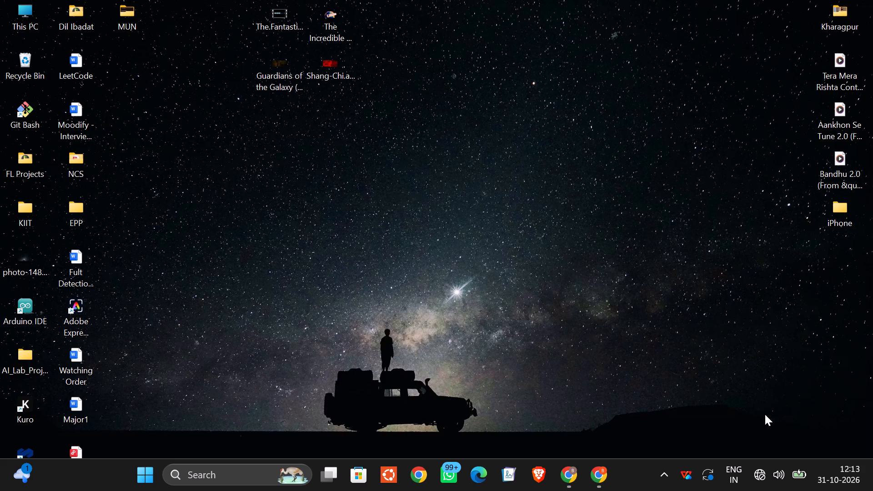
# Check the list of available Wi-Fi networks and the connection status of the current one.
pyautogui.click(756, 490)
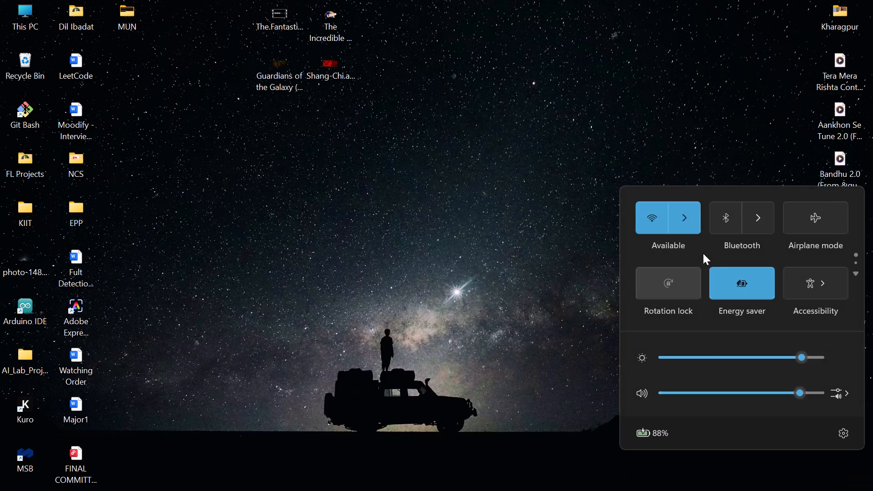
pyautogui.click(688, 224)
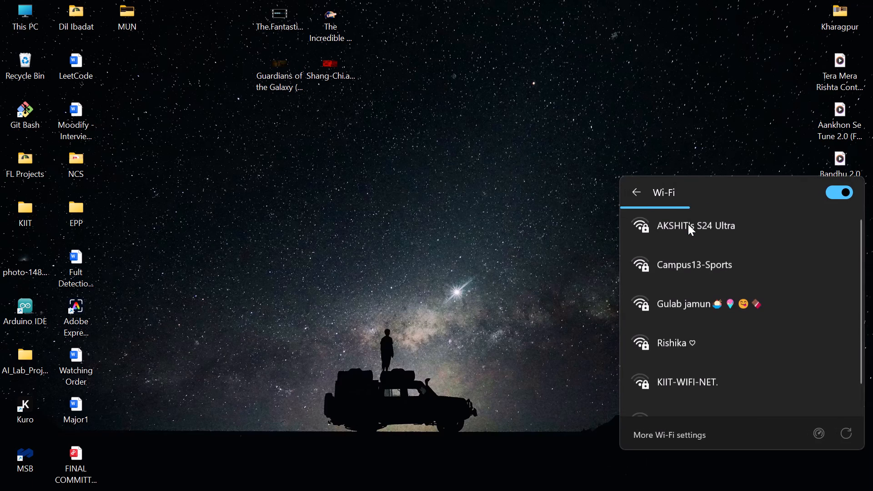
pyautogui.scroll(4, 688, 260)
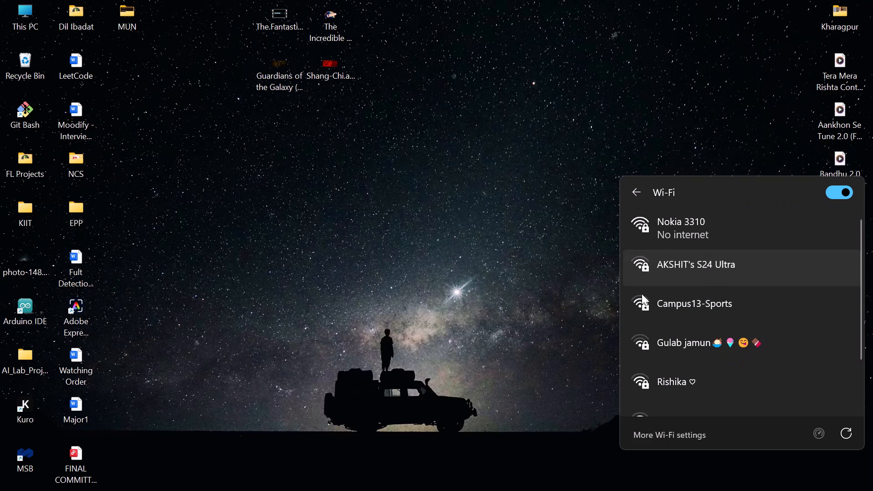
pyautogui.click(498, 443)
# Switch to the Calling Sheet 30.10.26 spreadsheet in Google Chrome and examine the rows assigned to Ayush, from row 382 onward.
pyautogui.click(449, 475)
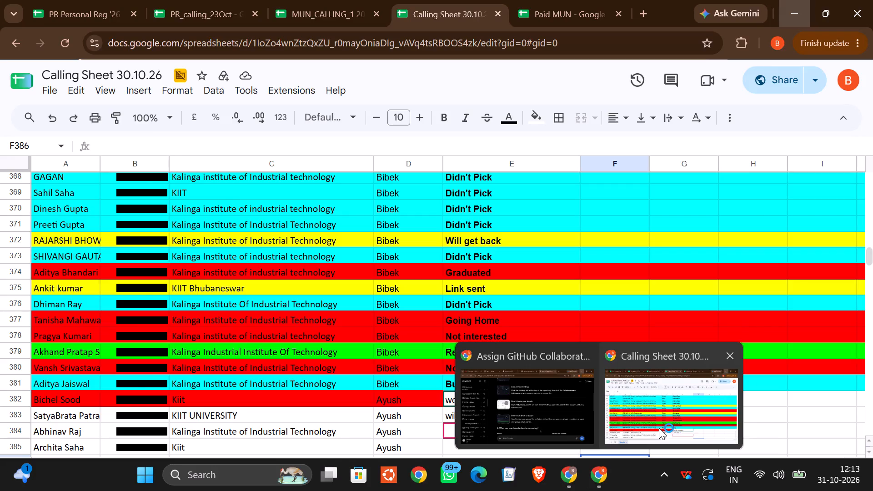
pyautogui.click(659, 428)
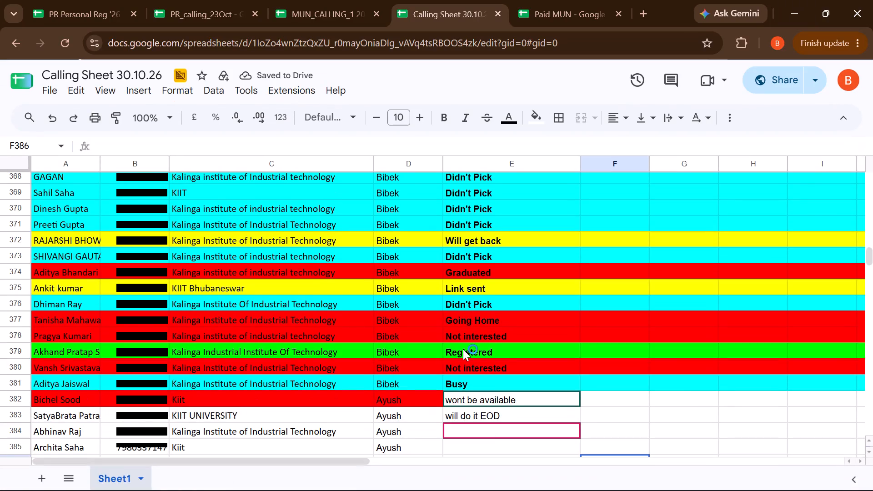
pyautogui.scroll(-2, 463, 349)
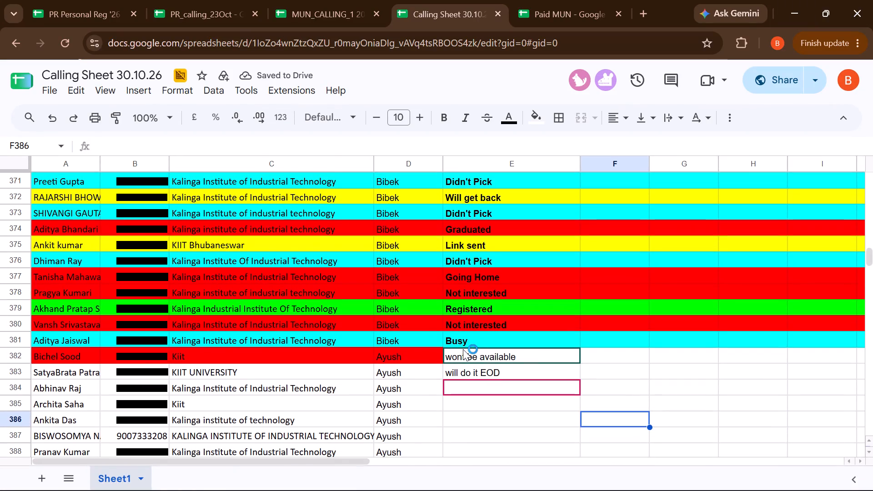
pyautogui.scroll(-3, 463, 349)
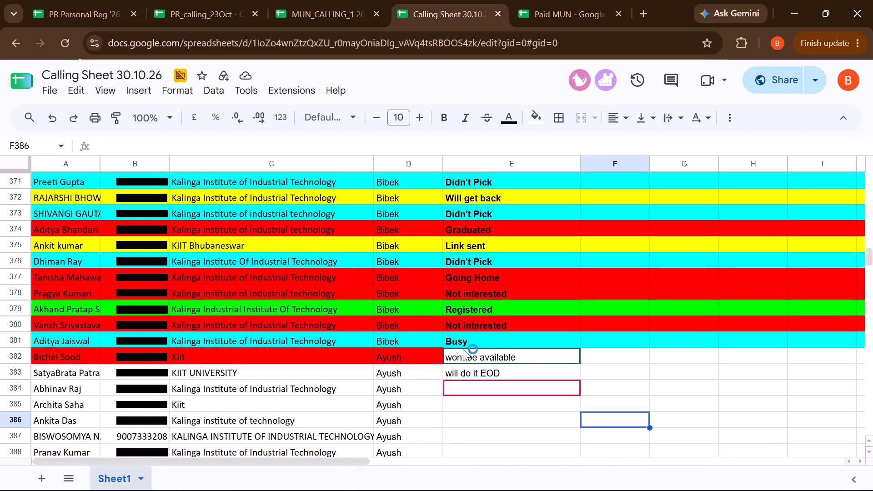
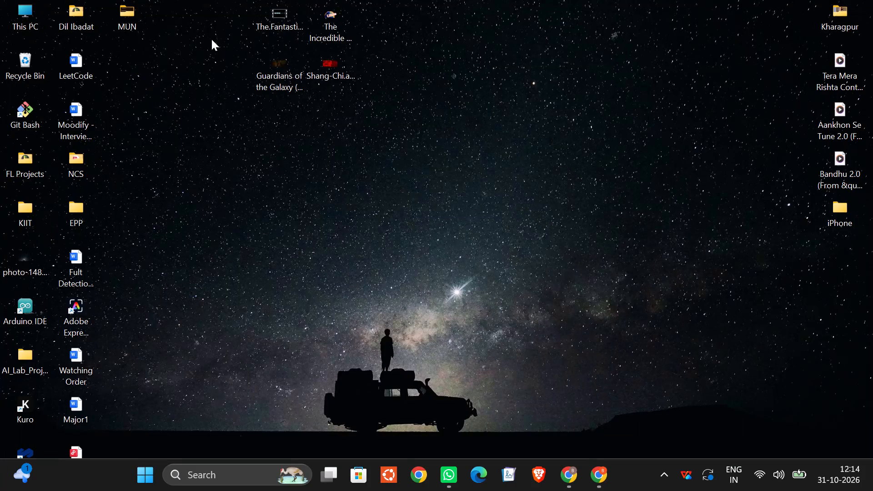
# Open the MUN folder from the desktop and maximize its window to show all the image files.
pyautogui.hscroll(-1, 211, 39)
pyautogui.doubleClick(127, 18)
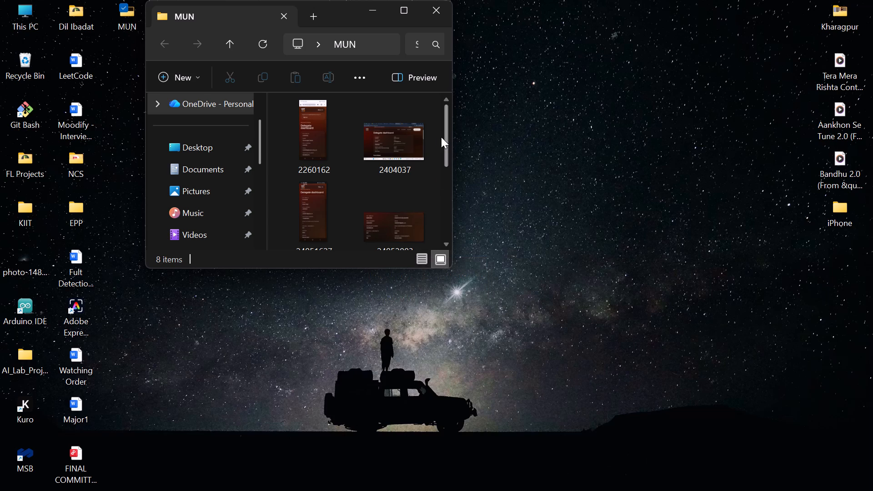
pyautogui.moveTo(446, 137); pyautogui.dragTo(444, 146)
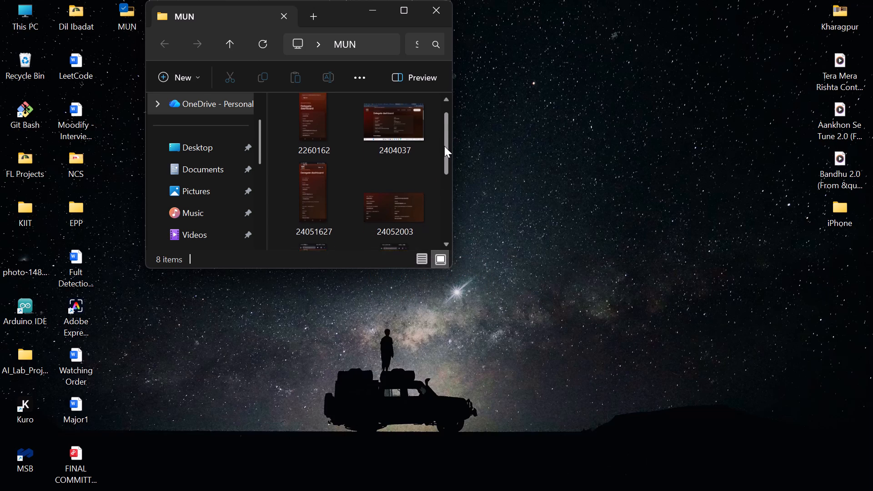
pyautogui.moveTo(444, 146); pyautogui.dragTo(430, 195)
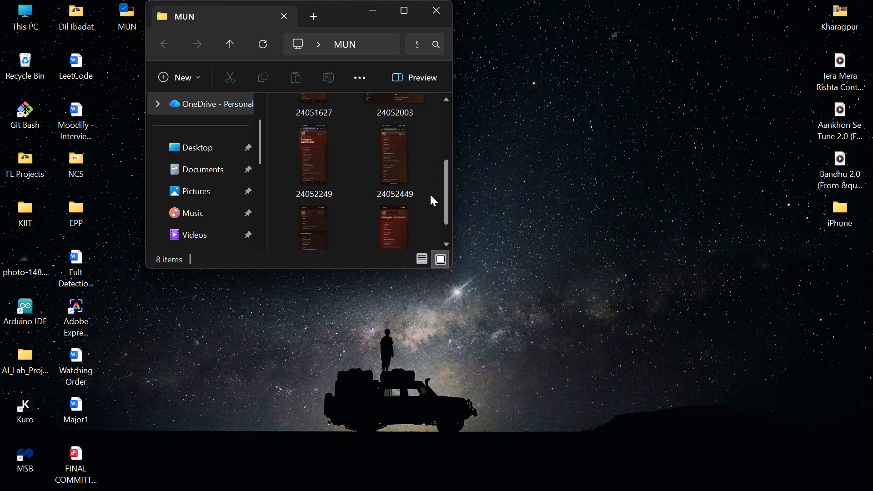
pyautogui.moveTo(430, 195); pyautogui.dragTo(414, 225)
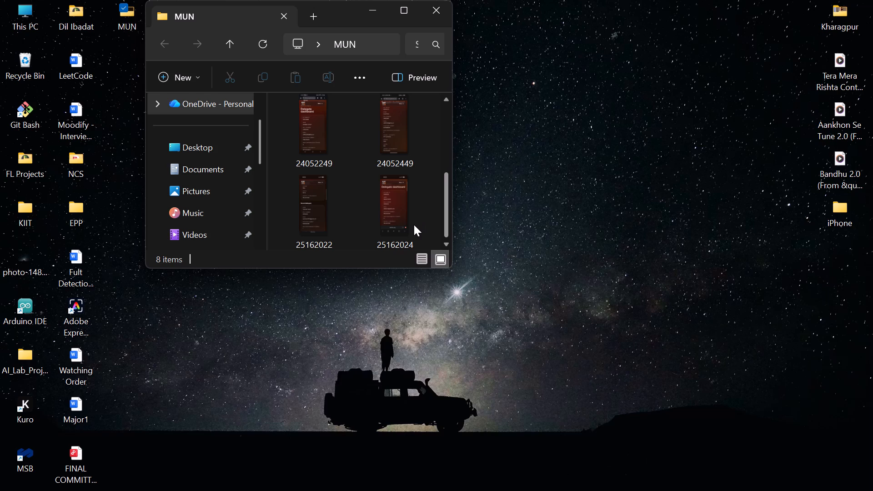
pyautogui.moveTo(414, 225); pyautogui.dragTo(415, 213)
pyautogui.moveTo(415, 213); pyautogui.dragTo(414, 213)
pyautogui.moveTo(414, 213); pyautogui.dragTo(417, 195)
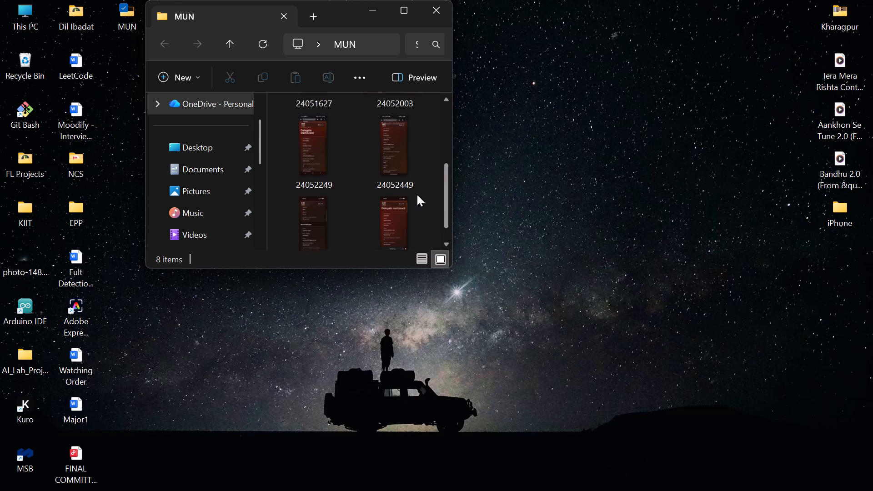
pyautogui.moveTo(417, 195); pyautogui.dragTo(459, 100)
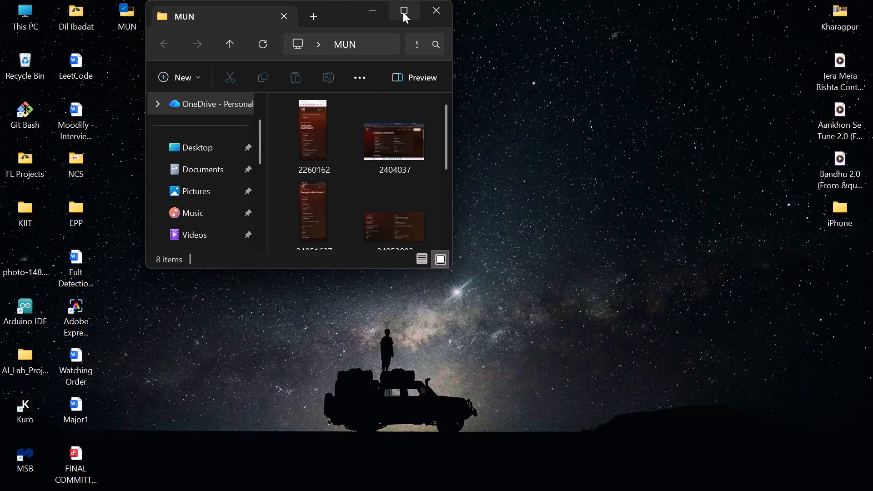
pyautogui.click(403, 12)
pyautogui.click(402, 306)
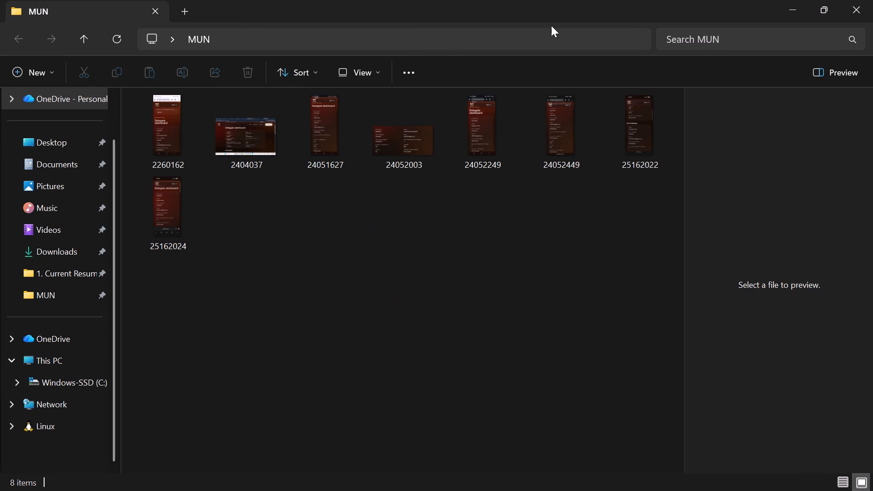
pyautogui.click(308, 253)
pyautogui.rightClick(308, 253)
# Open the first image in the MUN folder and examine the delegate details in each dashboard screenshot.
pyautogui.doubleClick(167, 123)
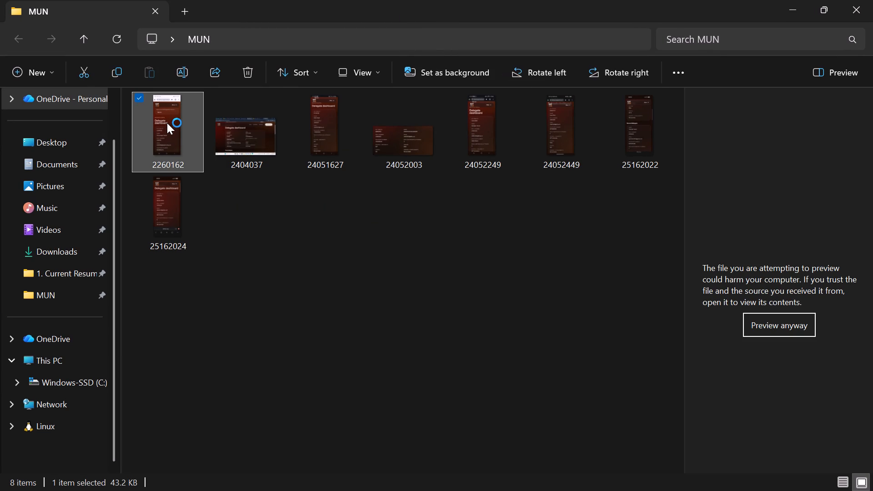
pyautogui.doubleClick(167, 123)
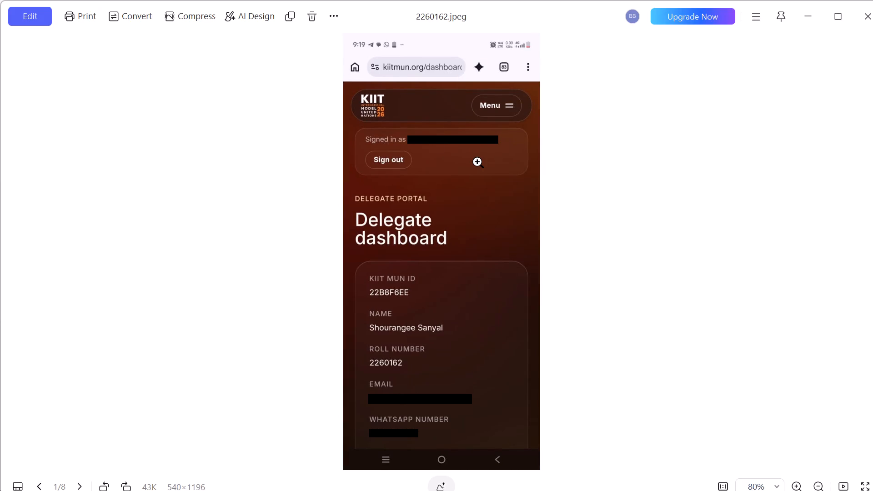
pyautogui.press('Right')
pyautogui.press('Right')
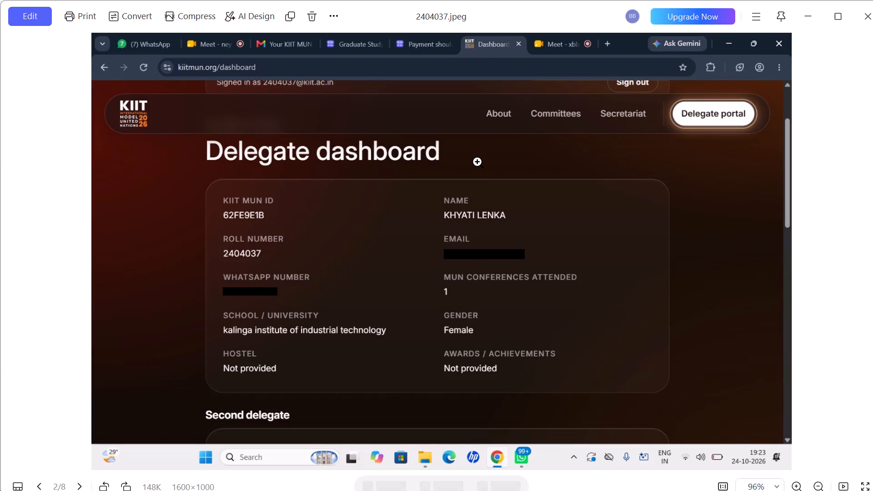
pyautogui.press('Right')
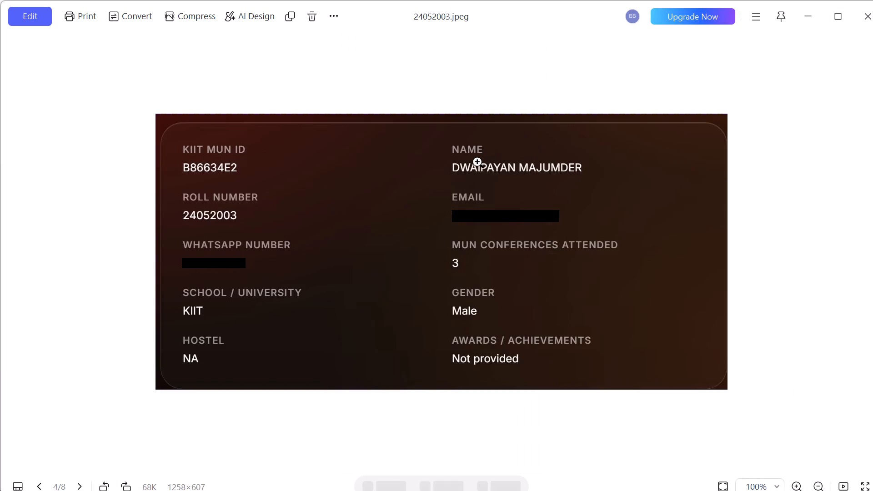
pyautogui.press('Left')
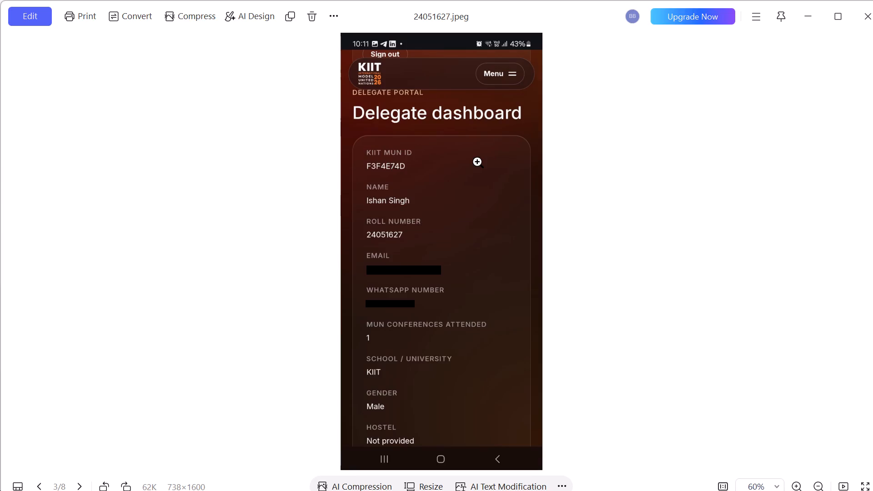
pyautogui.press('Right')
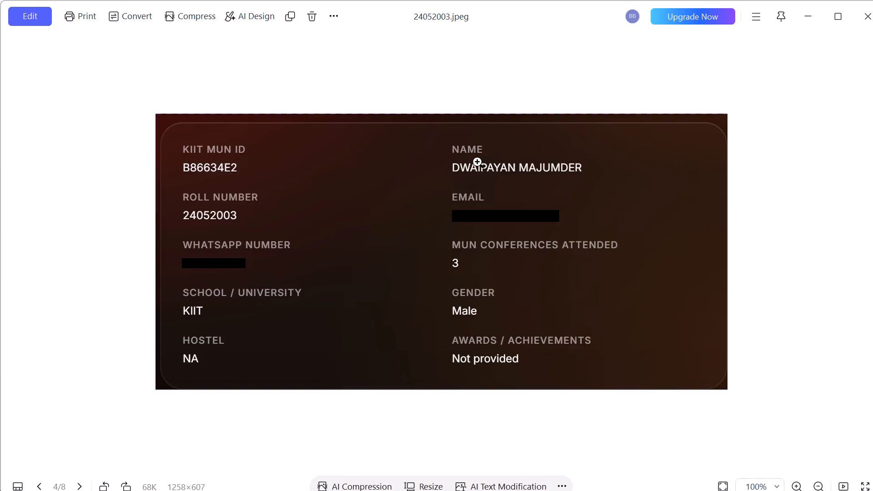
pyautogui.press('Left')
pyautogui.press('Right')
pyautogui.press('Right')
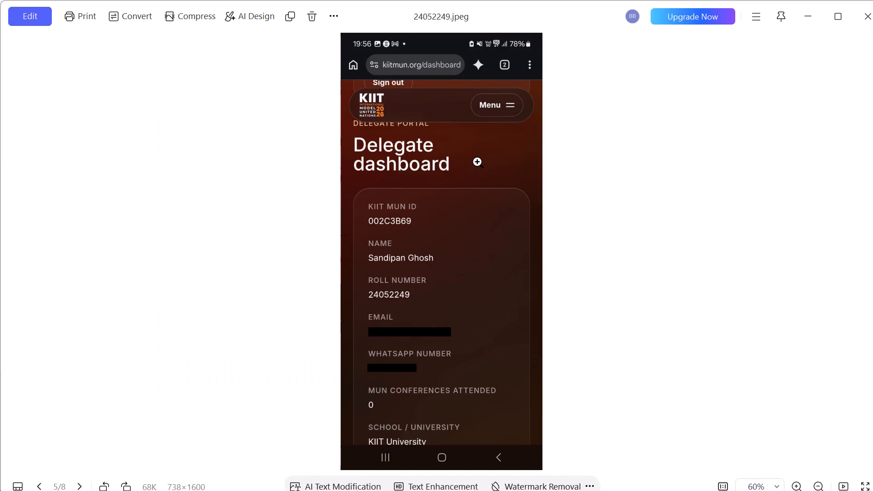
pyautogui.press('Left')
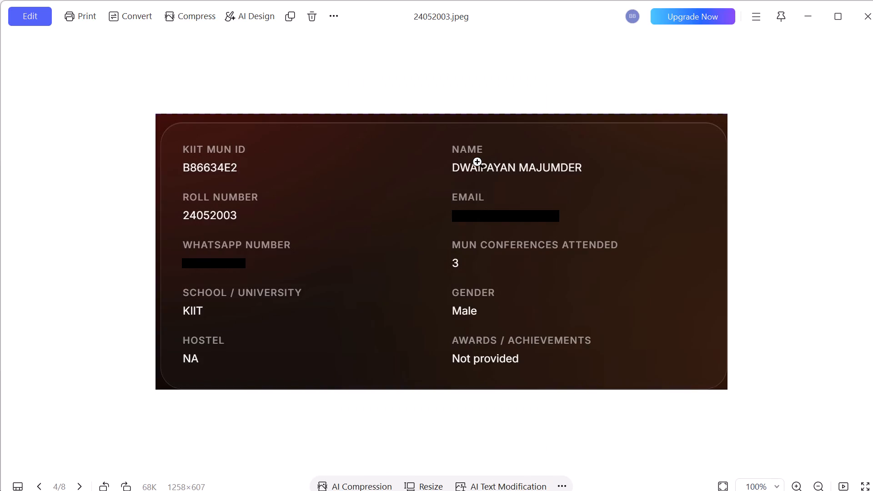
pyautogui.press('Right')
pyautogui.press('Right')
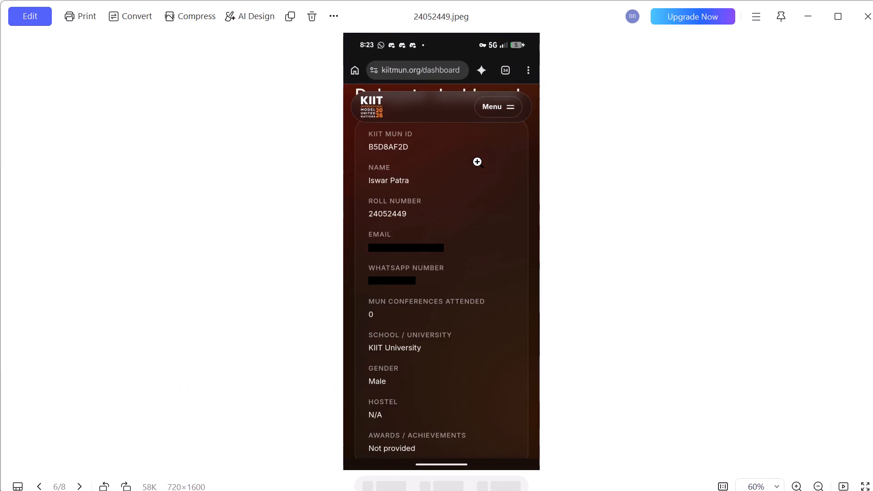
pyautogui.press('Right')
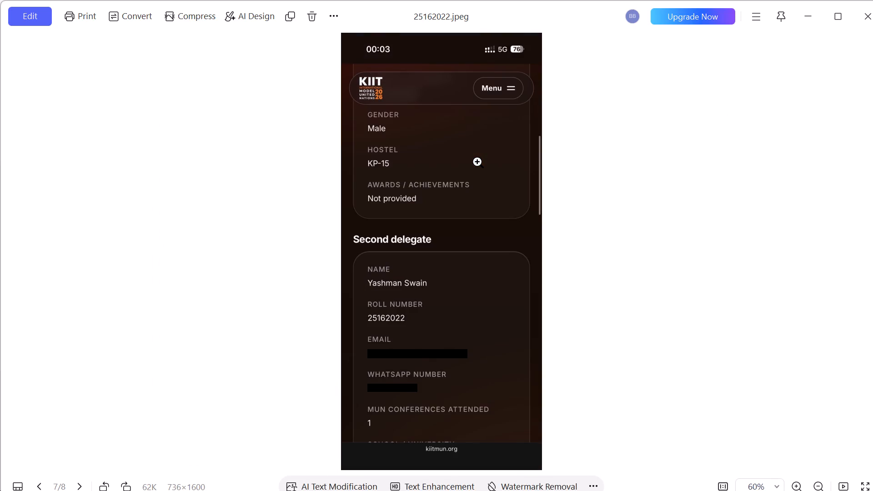
pyautogui.press('Right')
pyautogui.press('Right')
pyautogui.press('Right')
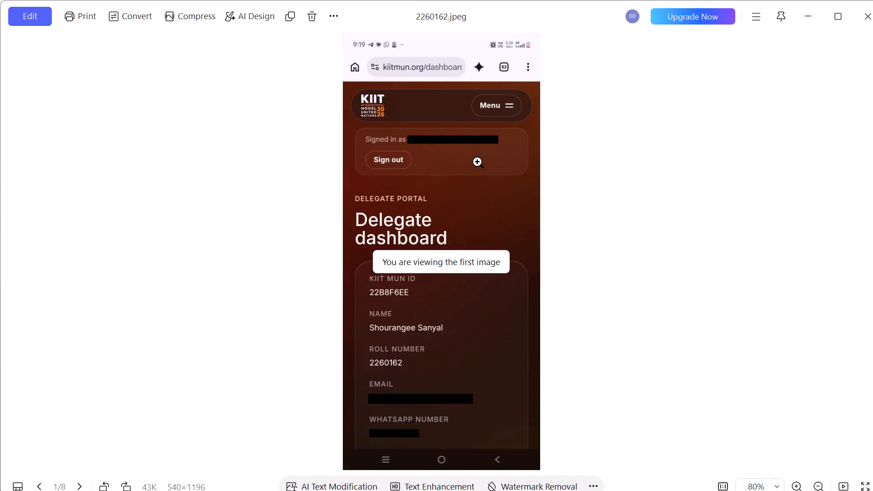
# Close the image viewer, declining the WPS Photos desktop shortcut.
pyautogui.click(863, 15)
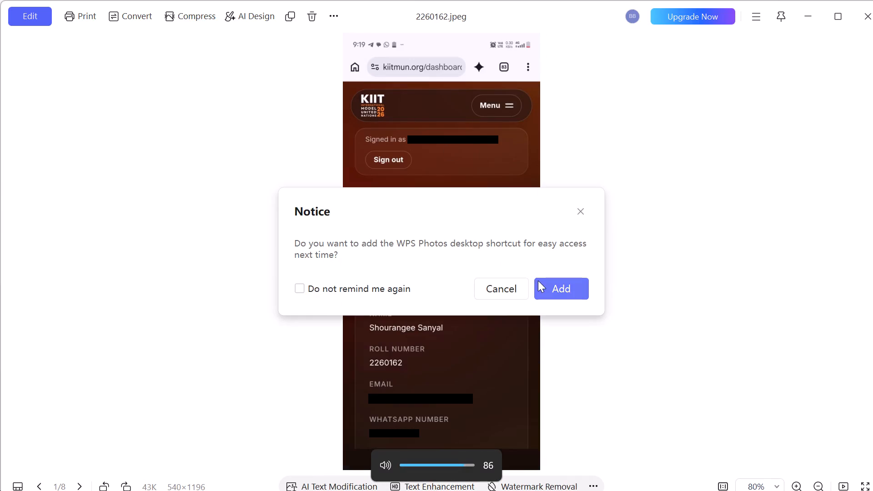
pyautogui.click(516, 284)
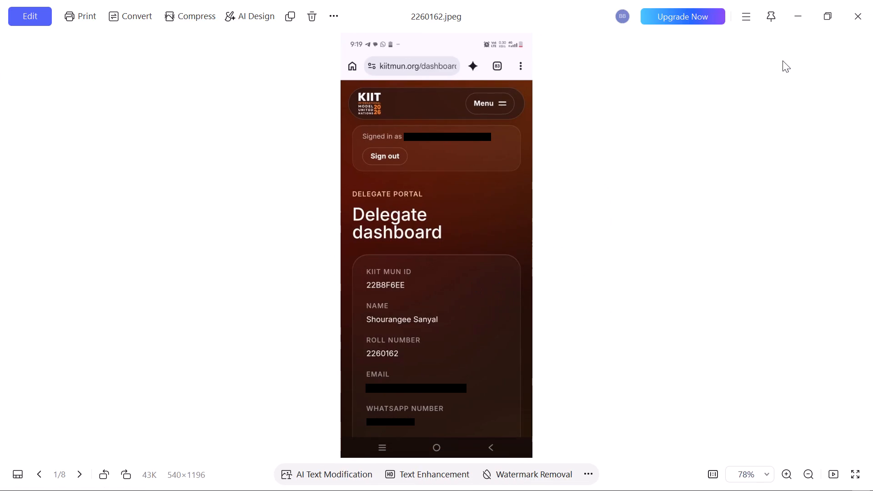
pyautogui.click(863, 19)
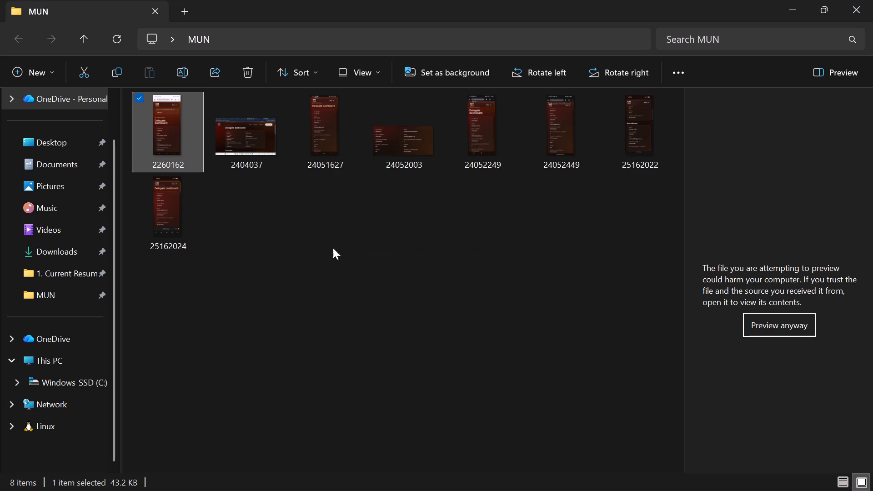
# Create a new folder named Sheet inside the MUN folder, open it, and return to MUN.
pyautogui.click(339, 243)
pyautogui.rightClick(339, 243)
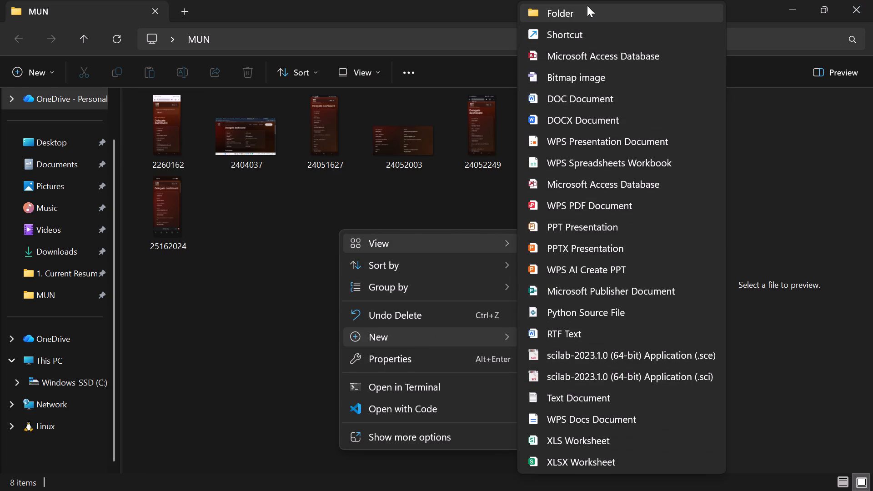
pyautogui.click(587, 5)
pyautogui.hotkey('shift', 's')
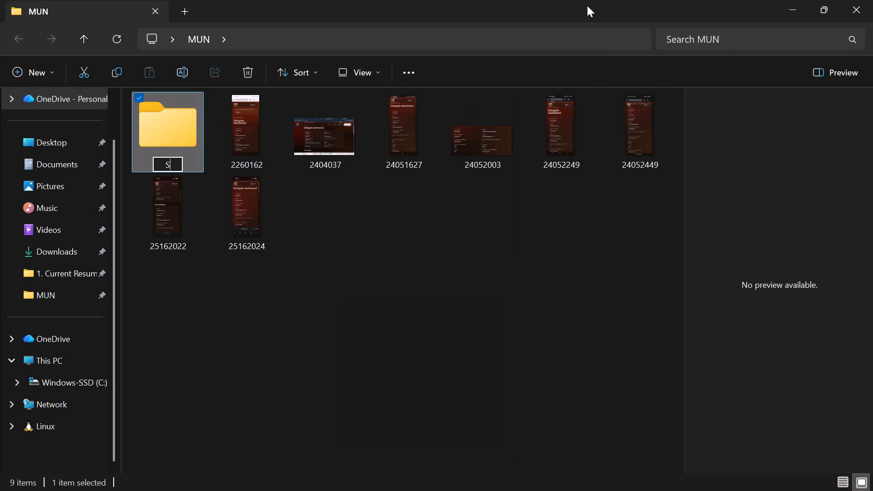
pyautogui.press('g')
pyautogui.press('BackSpace')
pyautogui.write('heet')
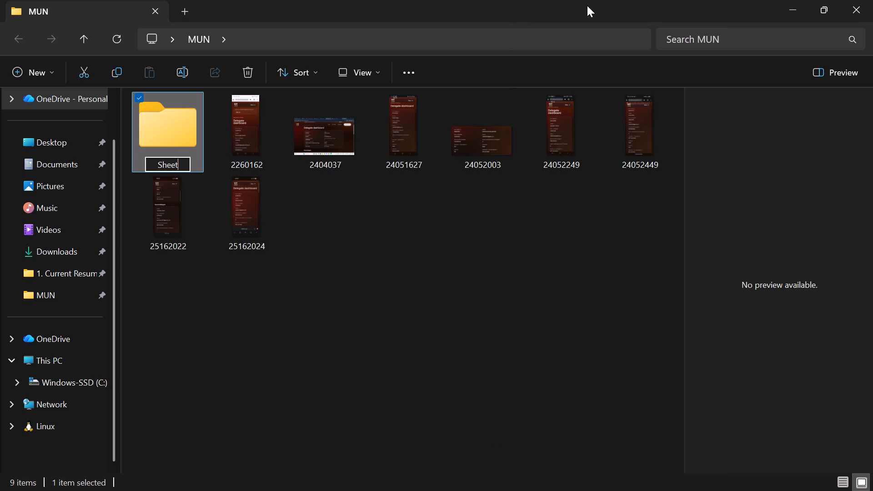
pyautogui.press('Return')
pyautogui.press('Return')
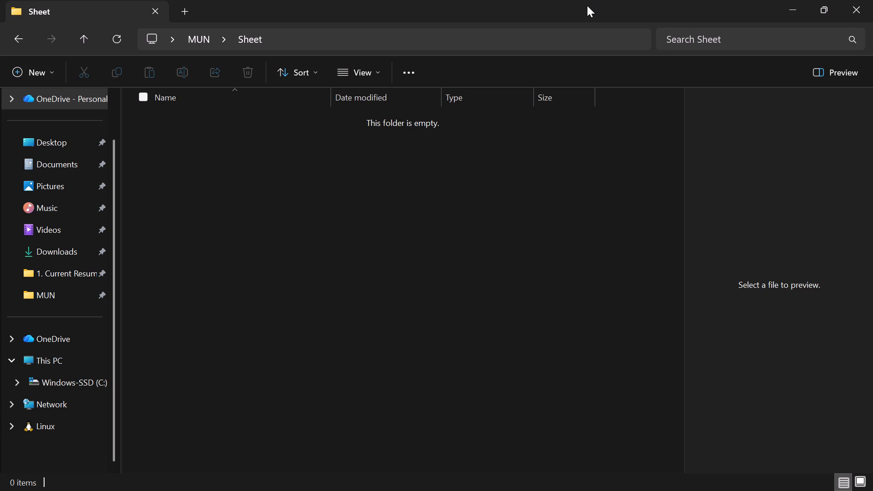
pyautogui.click(19, 38)
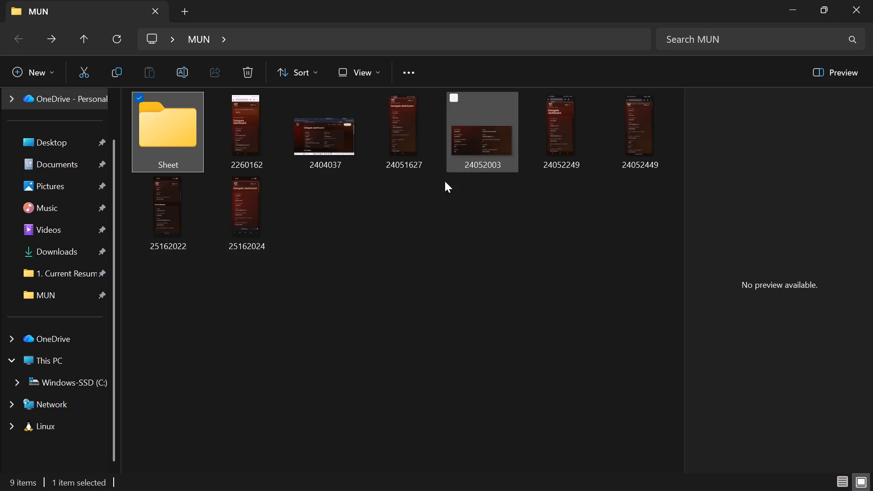
# Open the second image in the MUN folder, examine the delegate details there and in the following screenshot, and close the viewer.
pyautogui.doubleClick(348, 139)
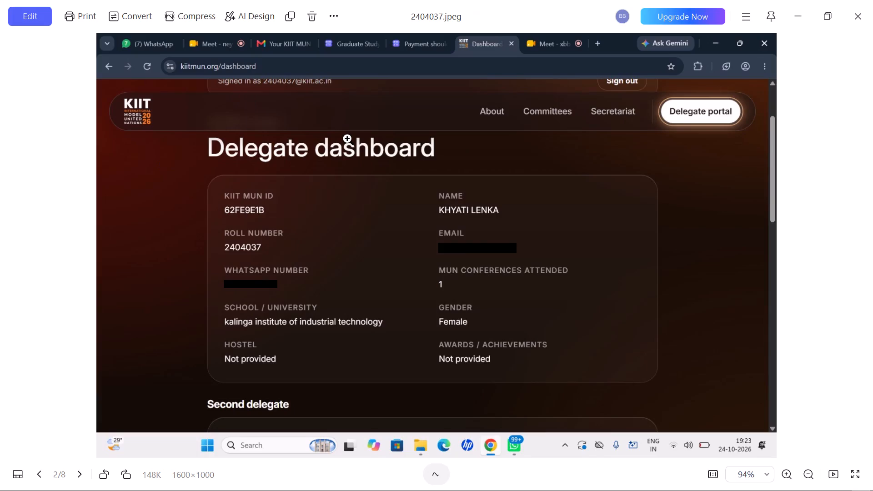
pyautogui.press('Right')
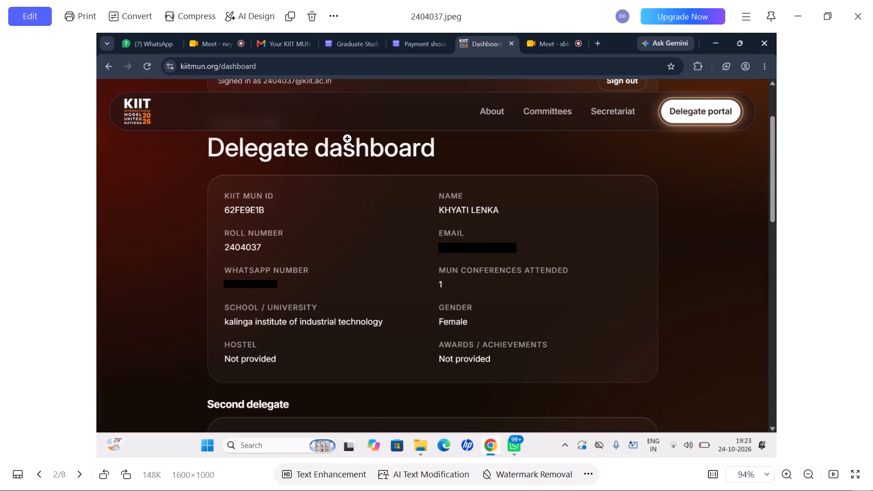
pyautogui.press('Right')
pyautogui.press('Left')
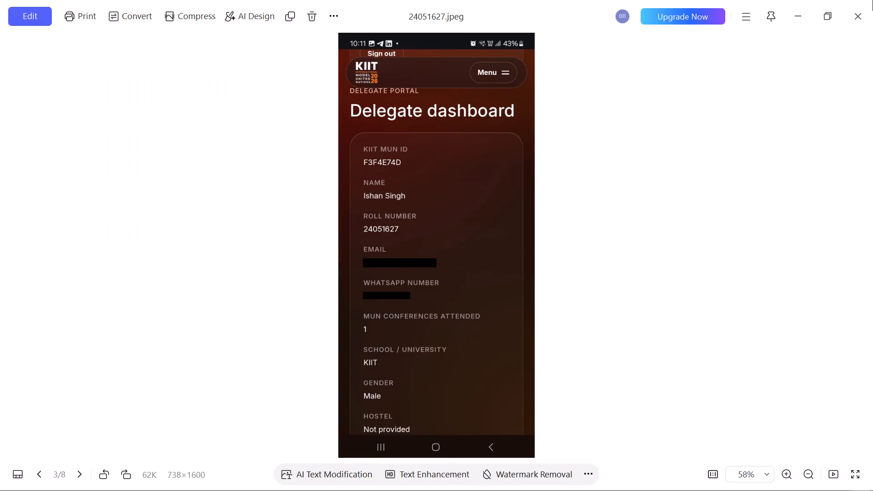
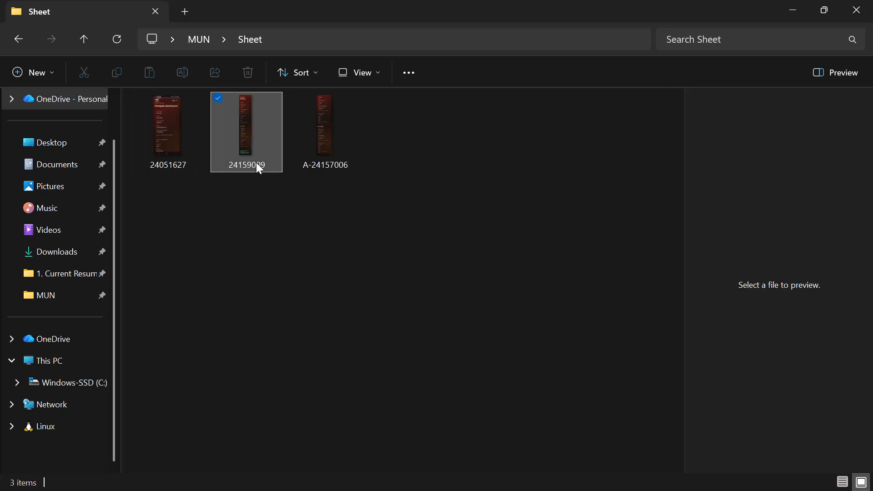
# Add the prefix A- to the second image's file name in the Sheet folder, and return to the MUN folder.
pyautogui.click(240, 162)
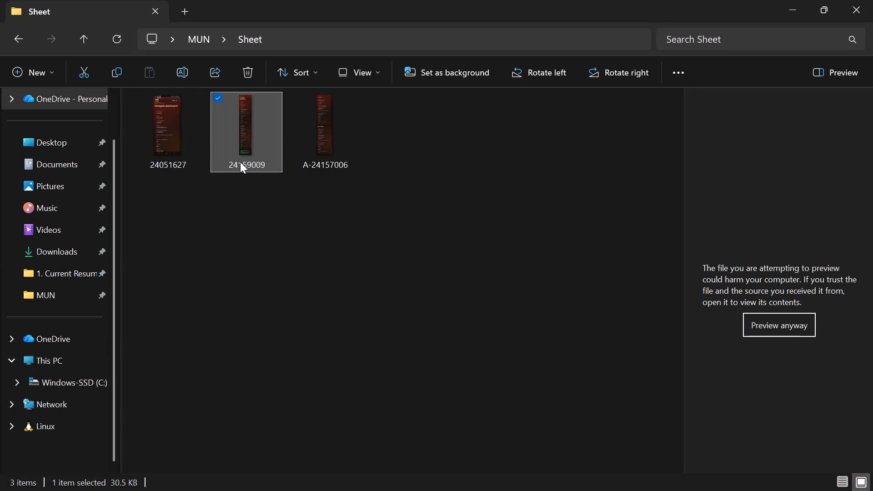
pyautogui.click(230, 165)
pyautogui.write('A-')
pyautogui.click(359, 268)
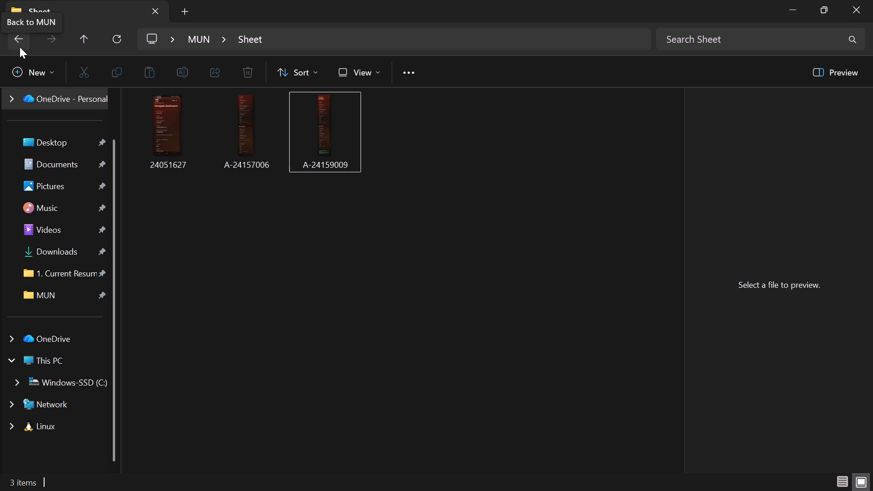
pyautogui.click(9, 33)
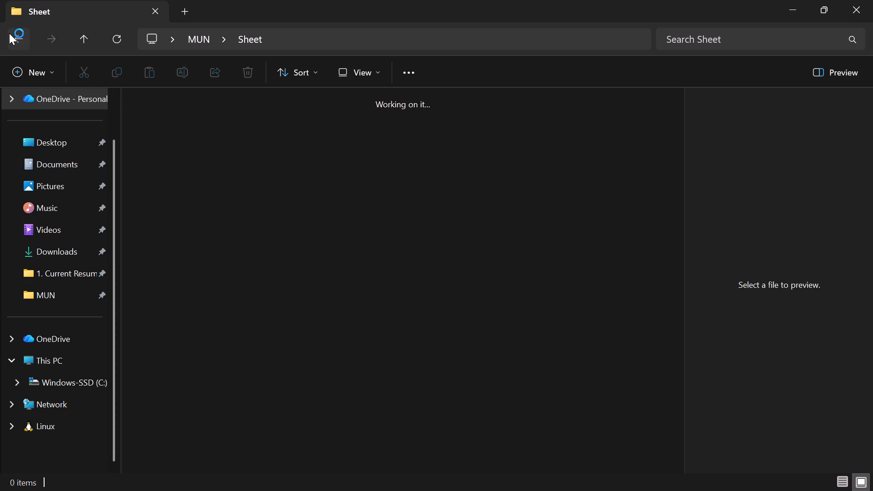
pyautogui.click(392, 322)
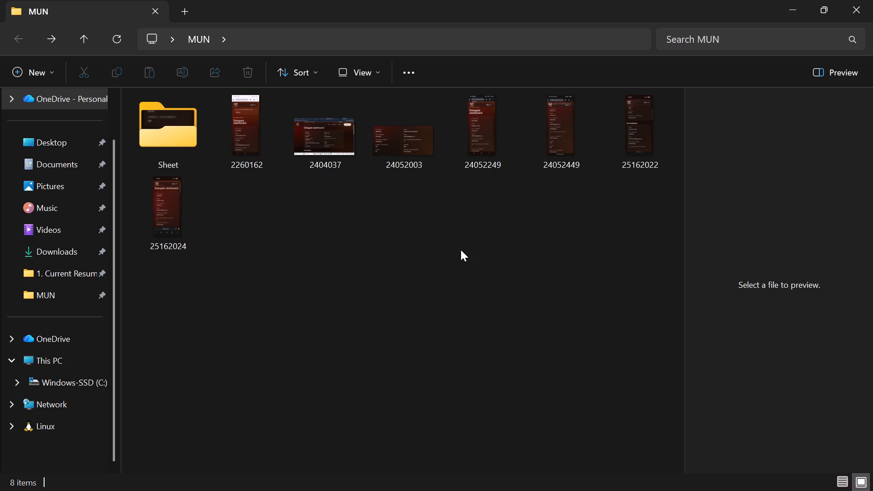
# Minimize the MUN folder window to get back to the desktop.
pyautogui.click(798, 6)
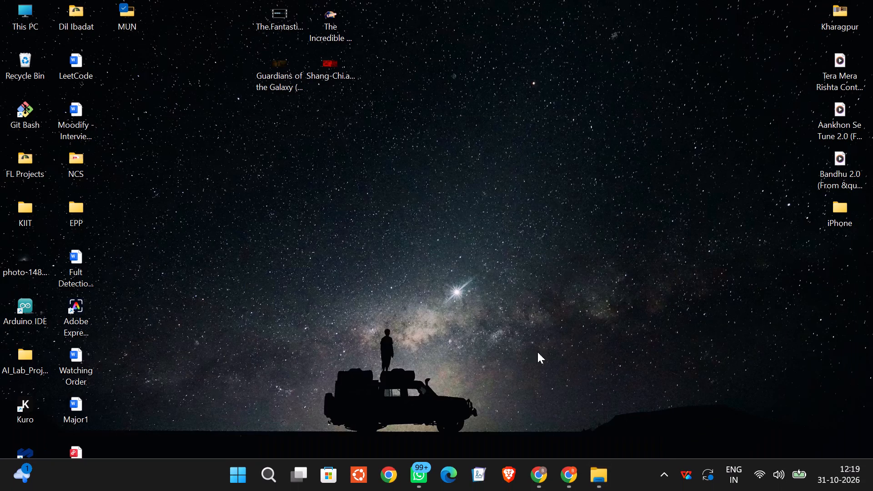
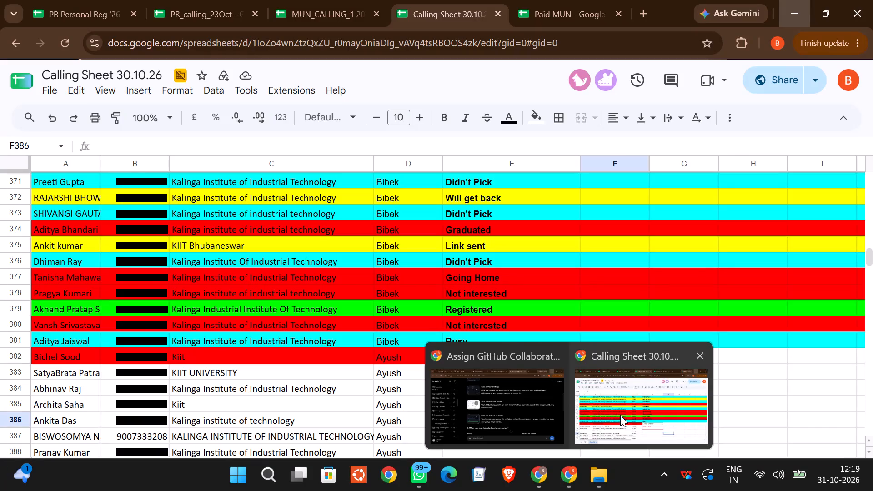
# In the Chrome window with the calling sheets, open the copied spreadsheet link in a new tab placed just before the Paid MUN tab.
pyautogui.click(620, 415)
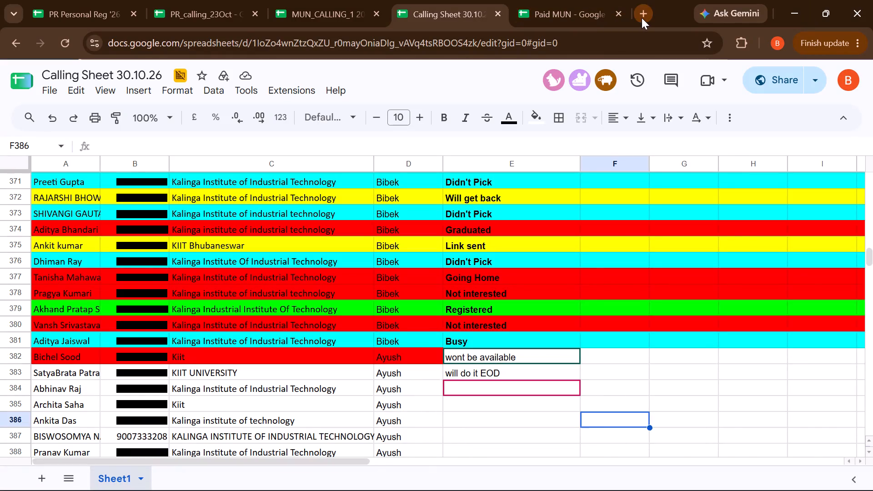
pyautogui.click(642, 18)
pyautogui.hotkey('ctrl', 'v')
pyautogui.press('Return')
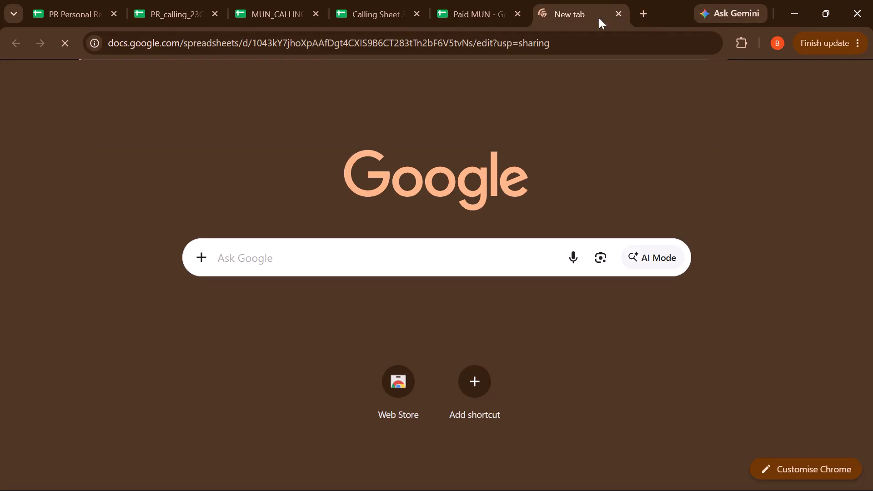
pyautogui.moveTo(550, 7); pyautogui.dragTo(482, 11)
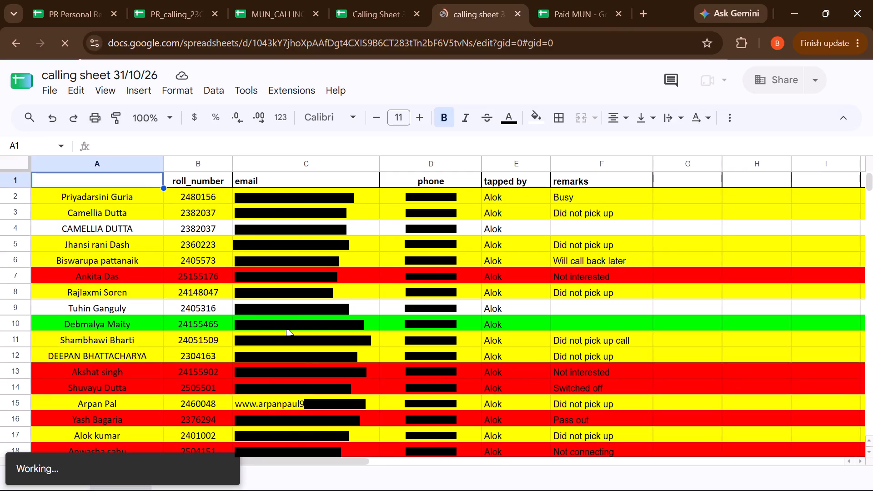
# Look through the calling sheet 31/10/26 from the top to about row 131, examining the tapped-by assignments, row colours and call remarks.
pyautogui.hscroll(1, 286, 327)
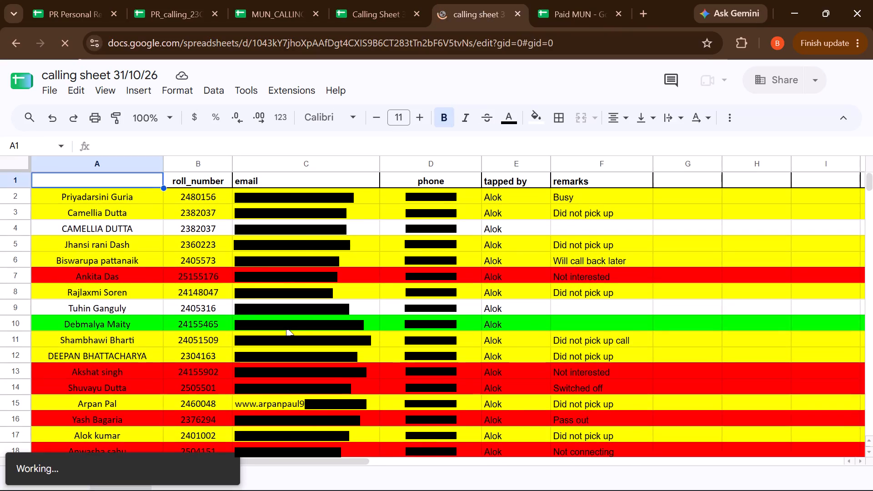
pyautogui.hscroll(1, 286, 327)
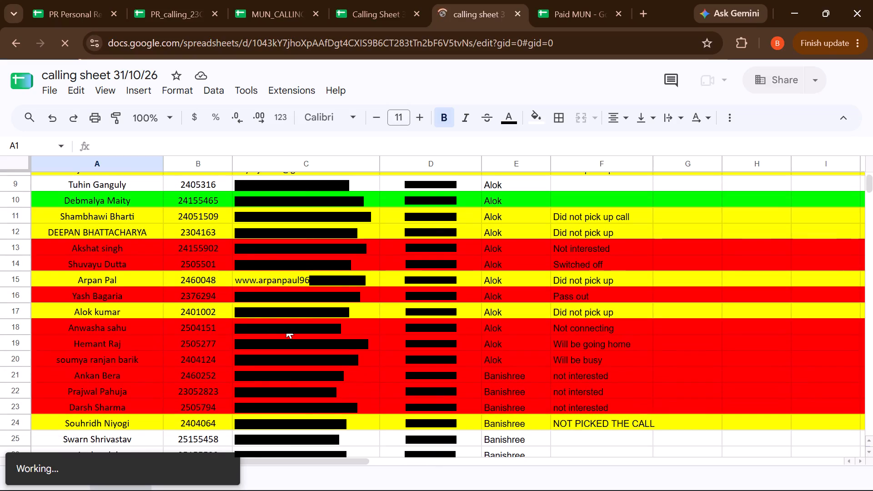
pyautogui.scroll(-1, 286, 327)
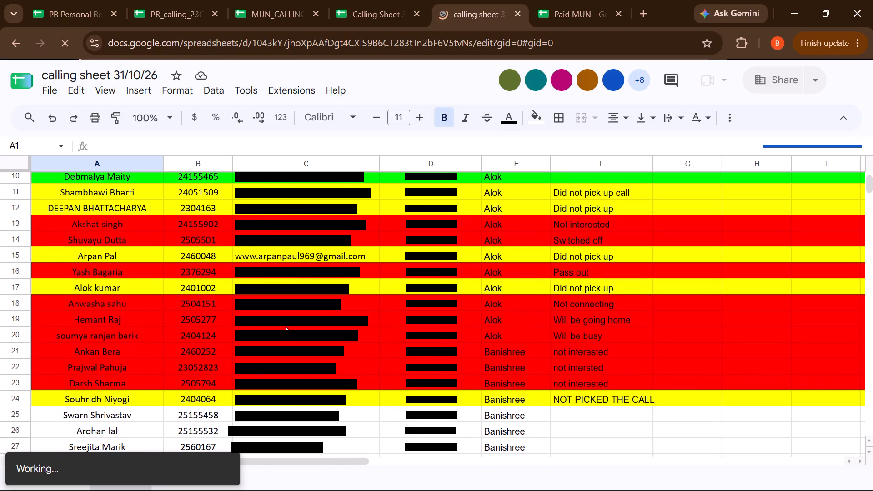
pyautogui.scroll(-4, 286, 327)
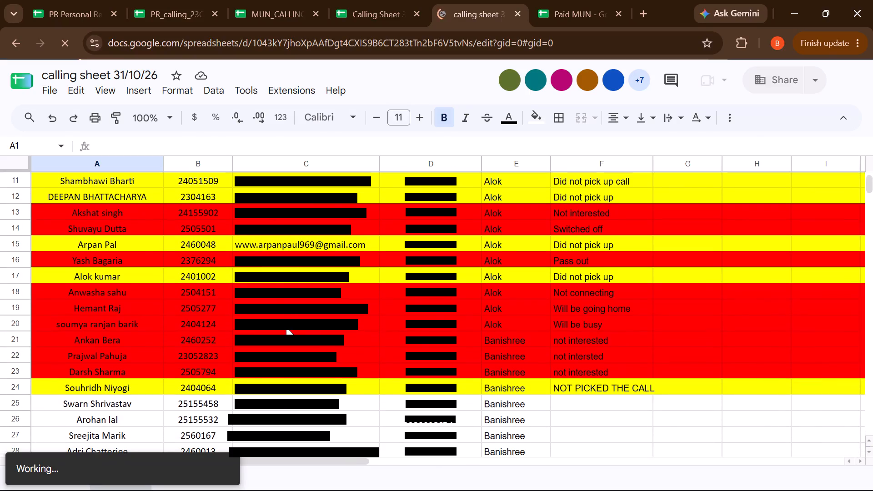
pyautogui.scroll(-1, 286, 327)
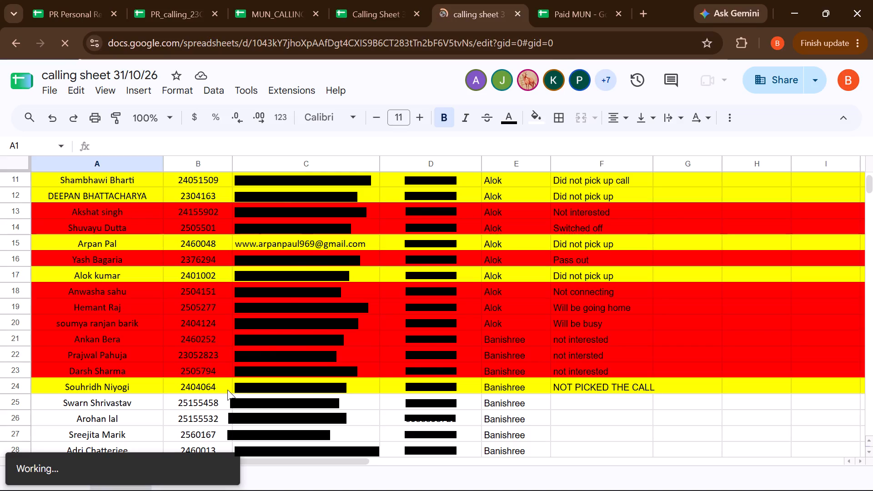
pyautogui.scroll(-1, 227, 390)
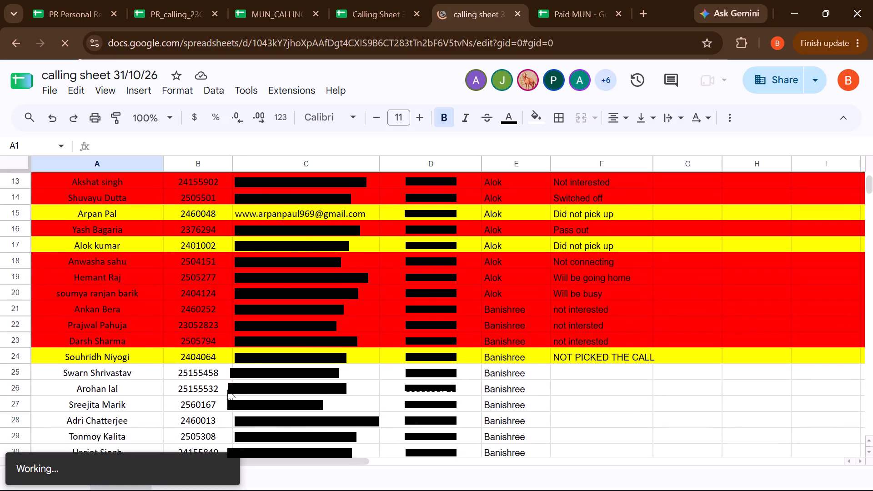
pyautogui.scroll(-1, 227, 390)
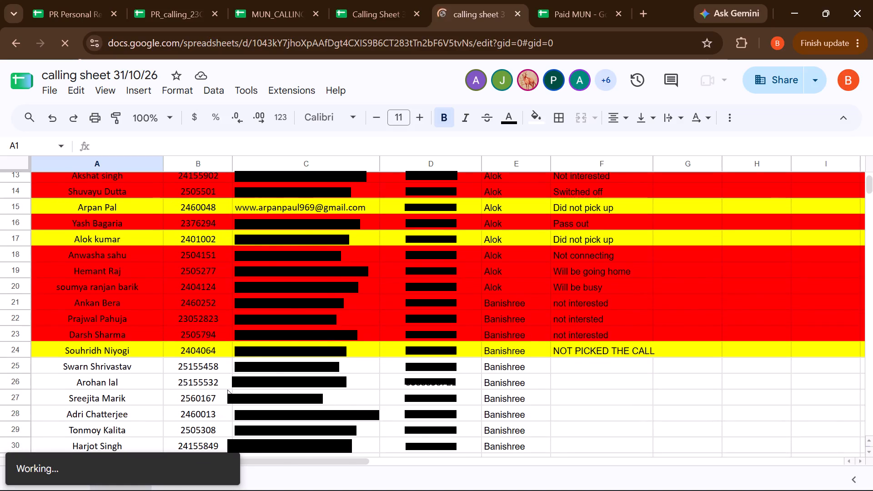
pyautogui.scroll(-1, 227, 390)
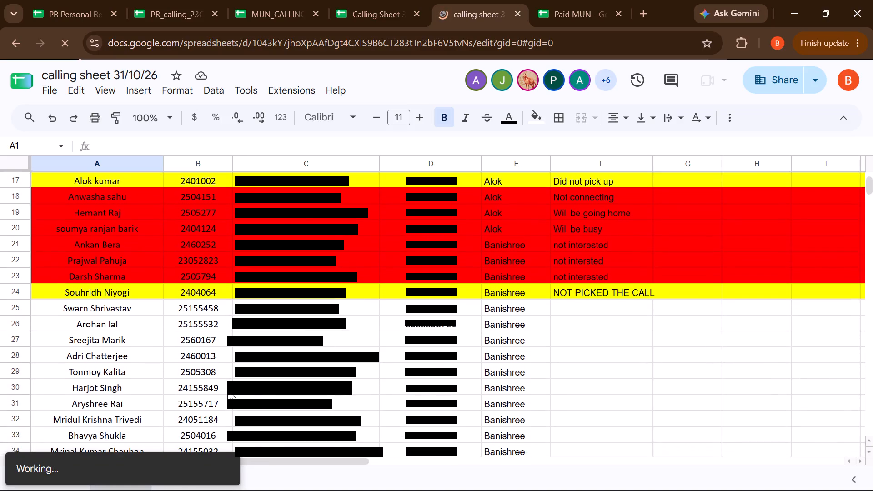
pyautogui.scroll(-1, 227, 390)
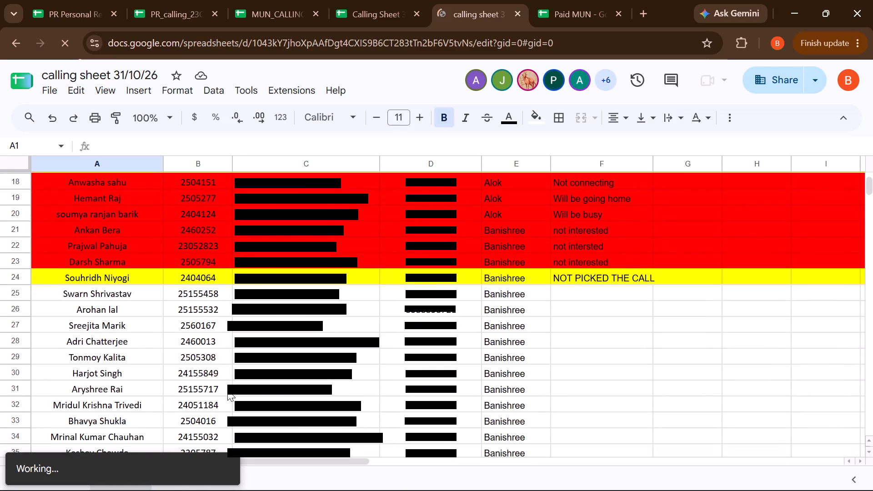
pyautogui.scroll(-1, 227, 390)
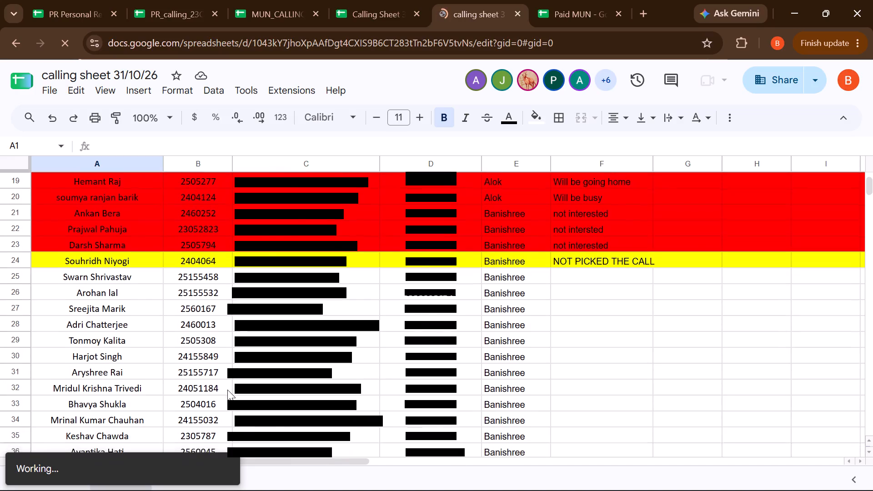
pyautogui.scroll(-2, 227, 390)
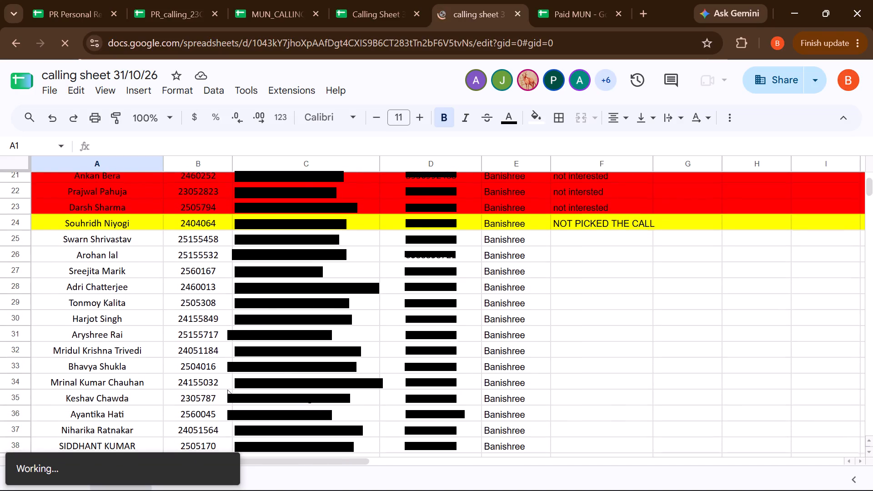
pyautogui.scroll(-1, 227, 390)
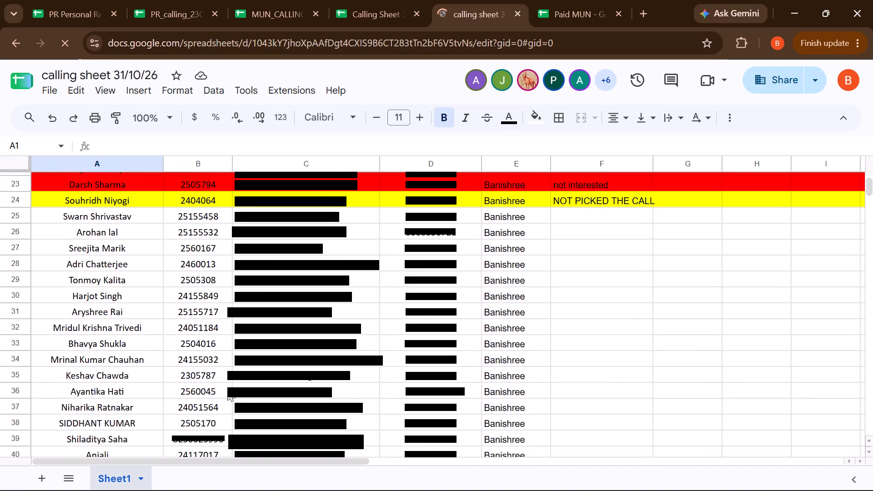
pyautogui.hscroll(1, 227, 390)
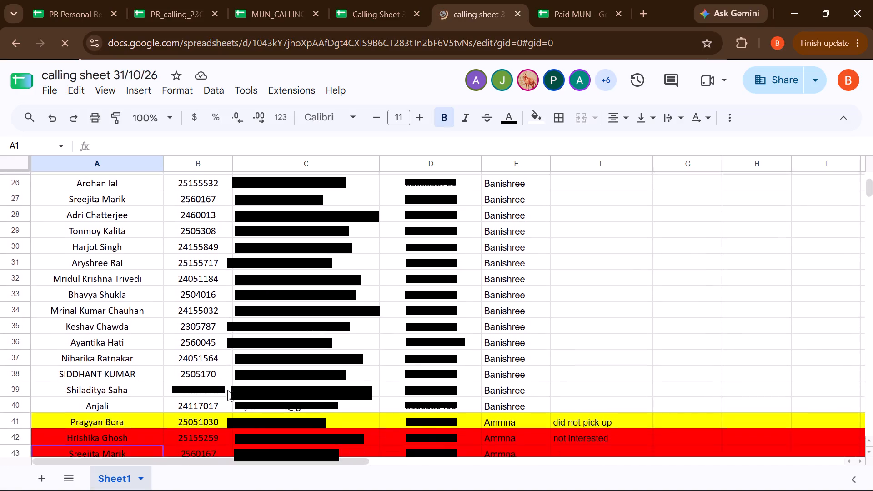
pyautogui.hscroll(1, 227, 390)
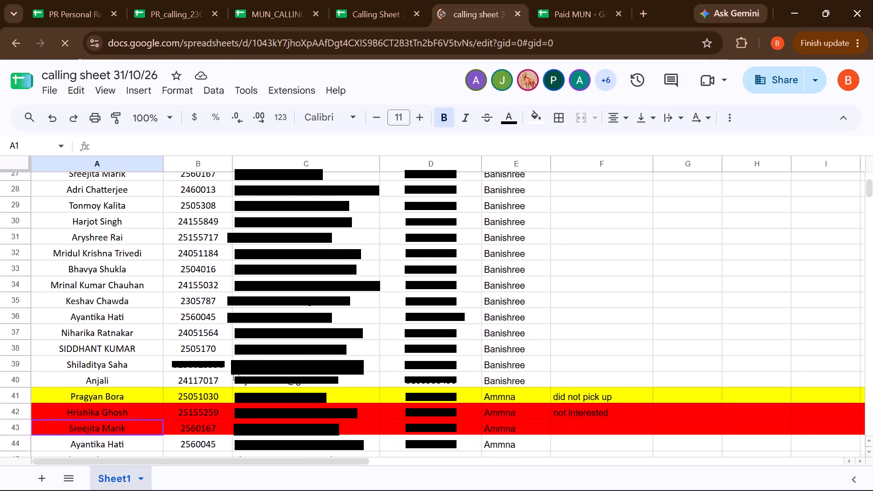
pyautogui.scroll(-1, 233, 370)
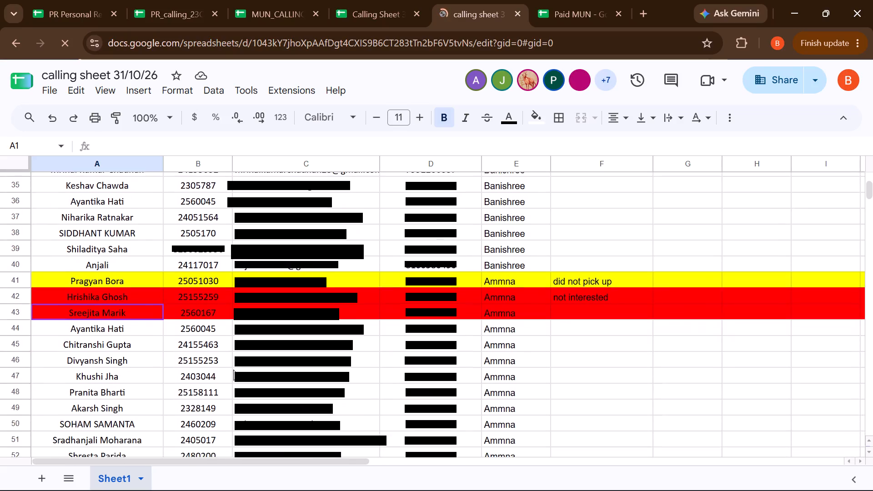
pyautogui.scroll(-1, 233, 370)
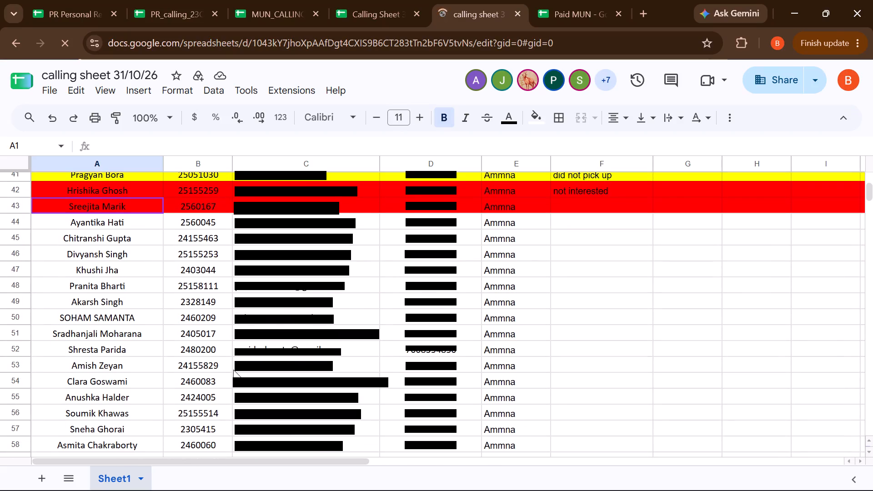
pyautogui.scroll(-3, 233, 370)
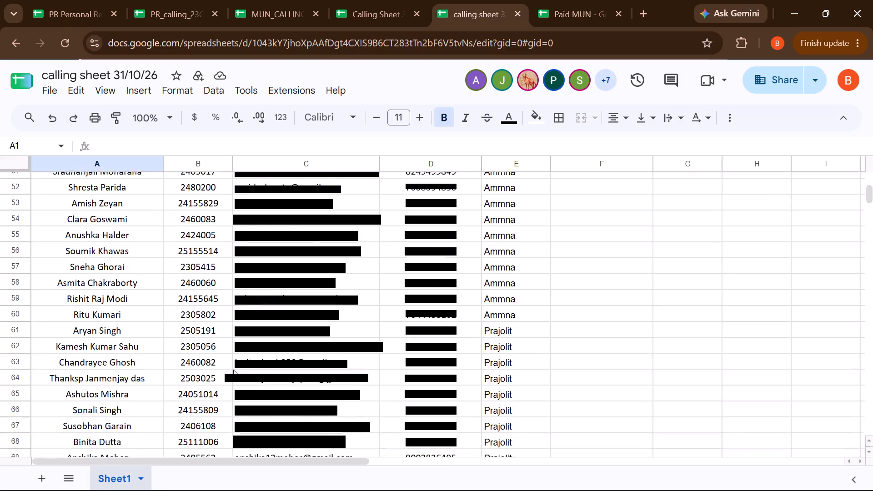
pyautogui.scroll(-3, 233, 370)
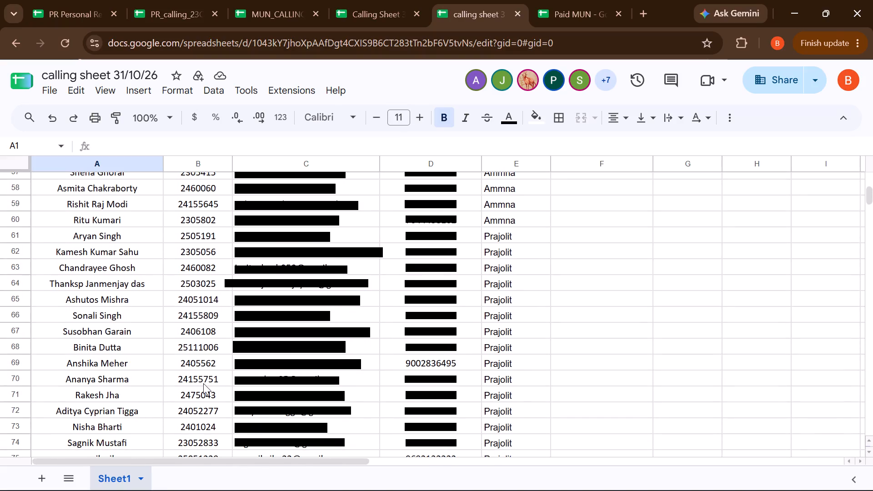
pyautogui.scroll(-1, 203, 383)
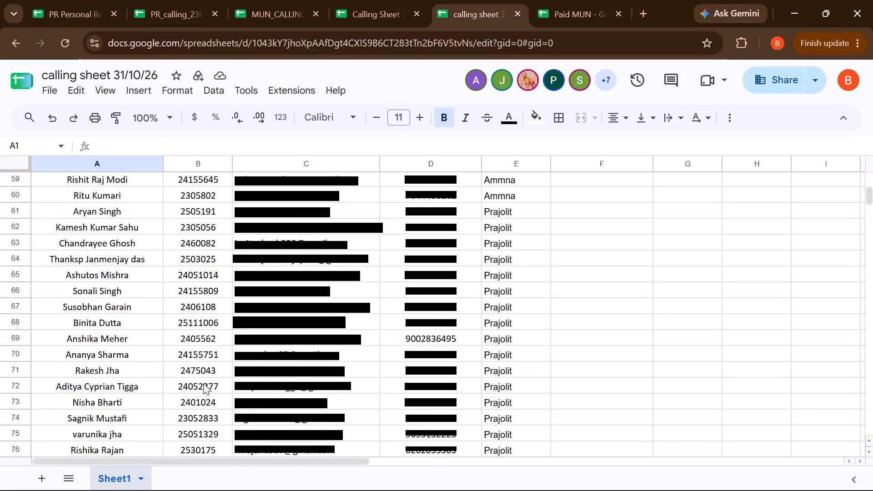
pyautogui.scroll(1, 203, 383)
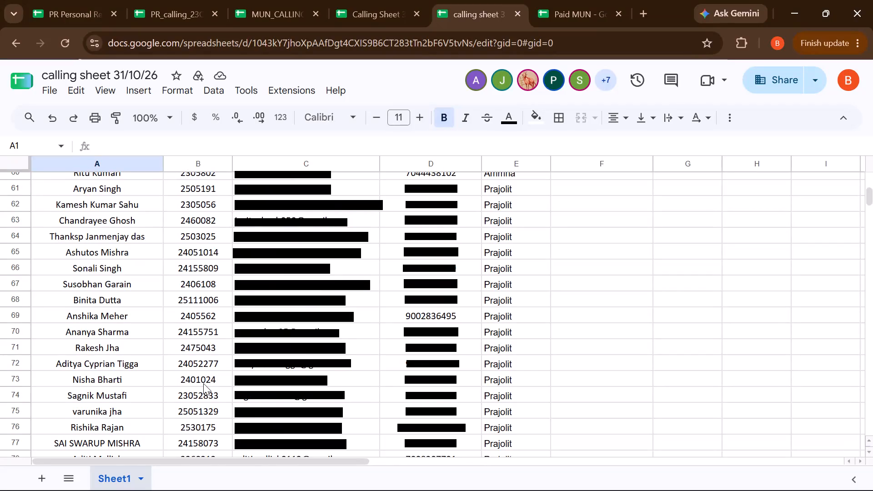
pyautogui.scroll(-1, 203, 383)
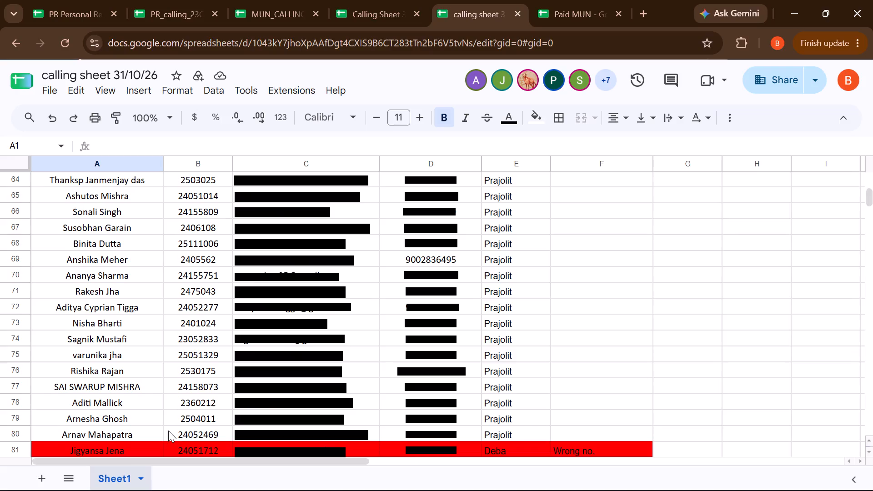
pyautogui.scroll(-1, 187, 410)
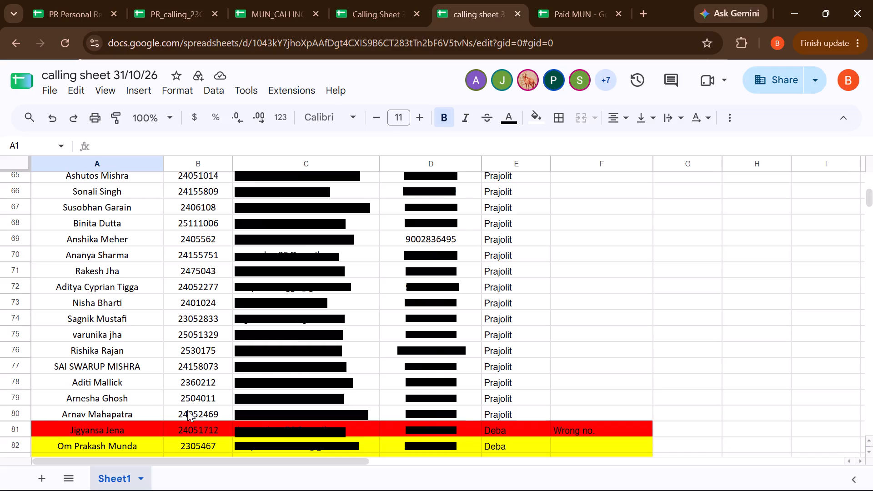
pyautogui.scroll(-2, 187, 410)
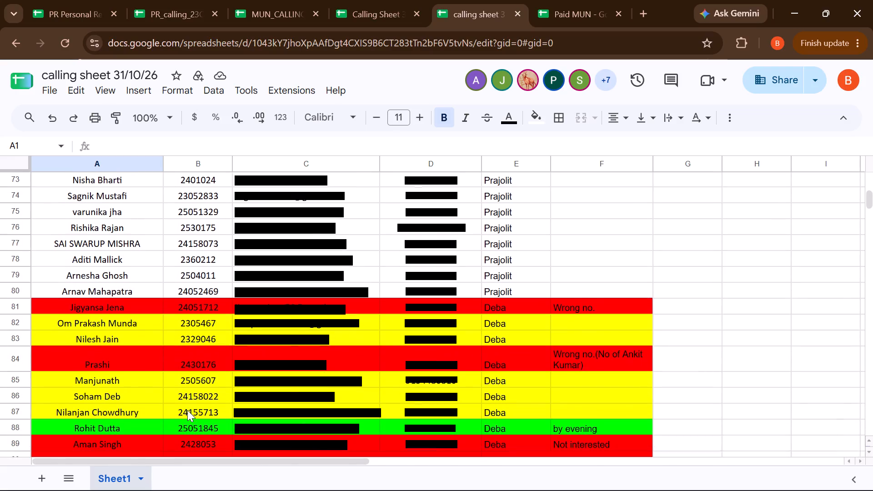
pyautogui.scroll(-2, 187, 410)
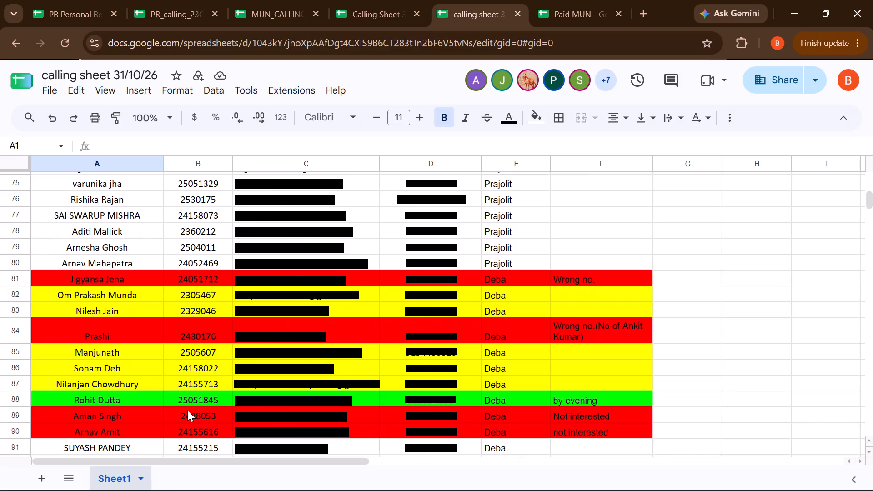
pyautogui.scroll(-1, 187, 410)
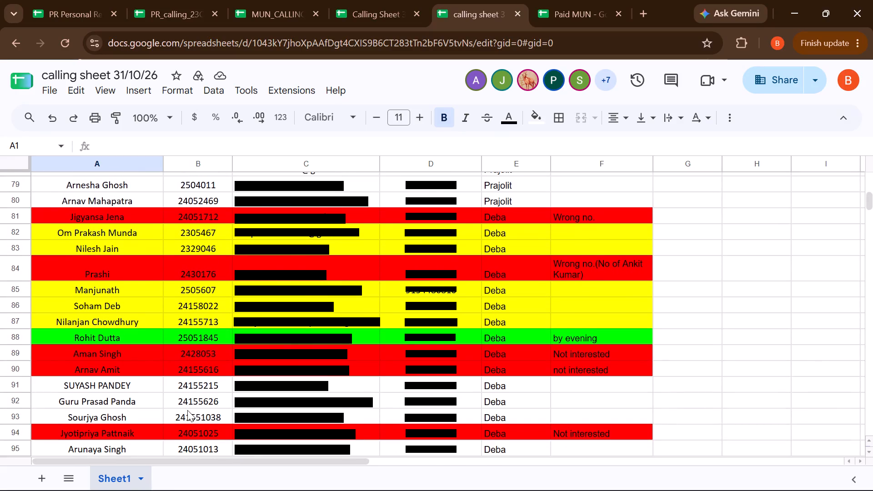
pyautogui.scroll(-2, 187, 410)
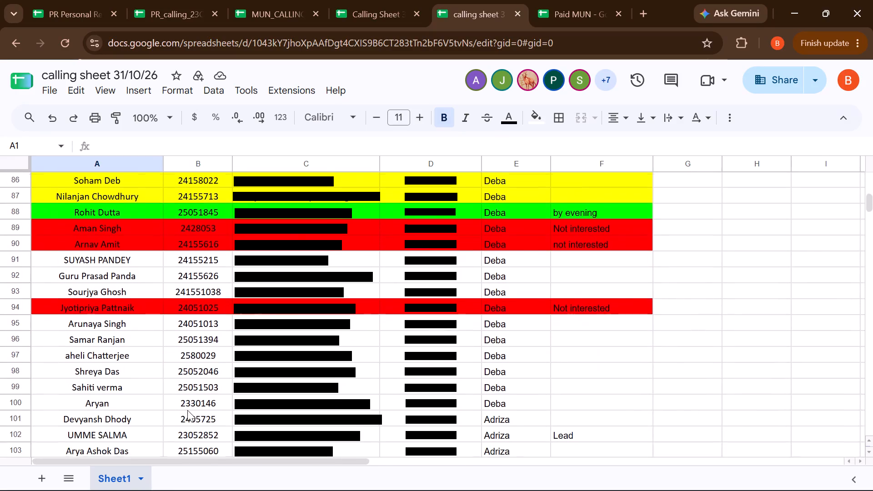
pyautogui.scroll(-5, 187, 410)
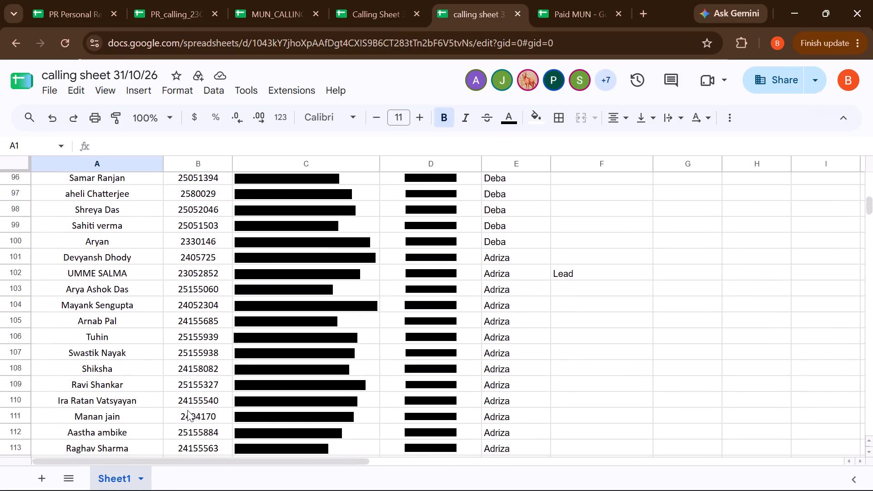
pyautogui.scroll(-3, 187, 410)
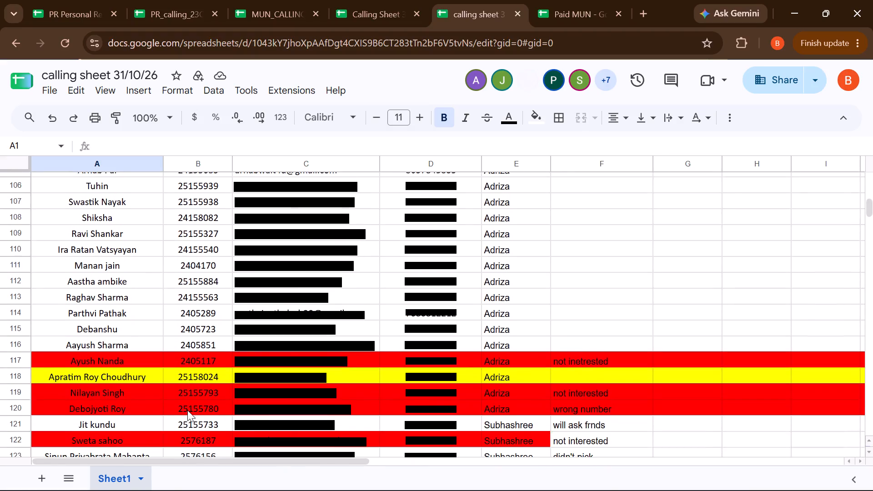
pyautogui.hscroll(1, 187, 410)
pyautogui.scroll(-1, 187, 410)
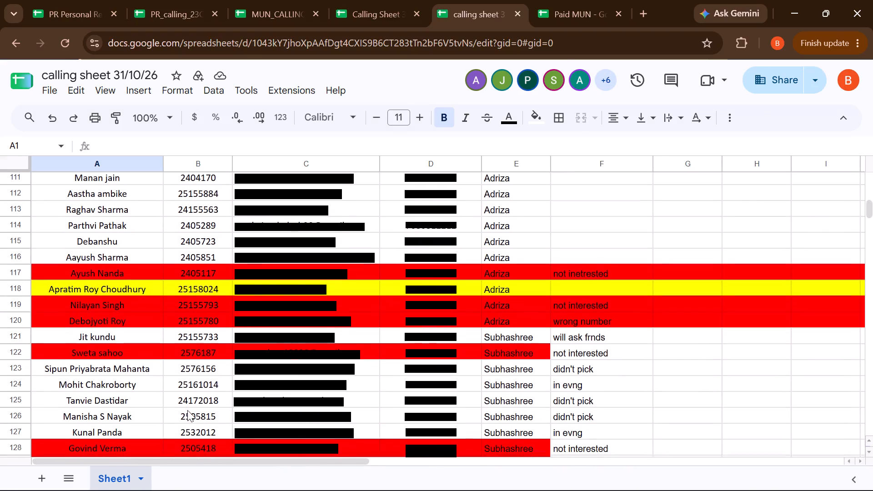
pyautogui.scroll(-1, 187, 410)
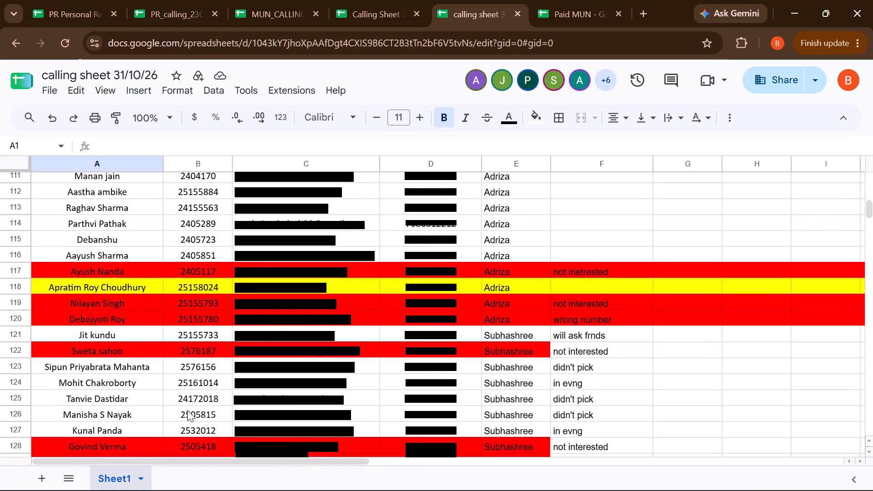
pyautogui.scroll(-1, 187, 410)
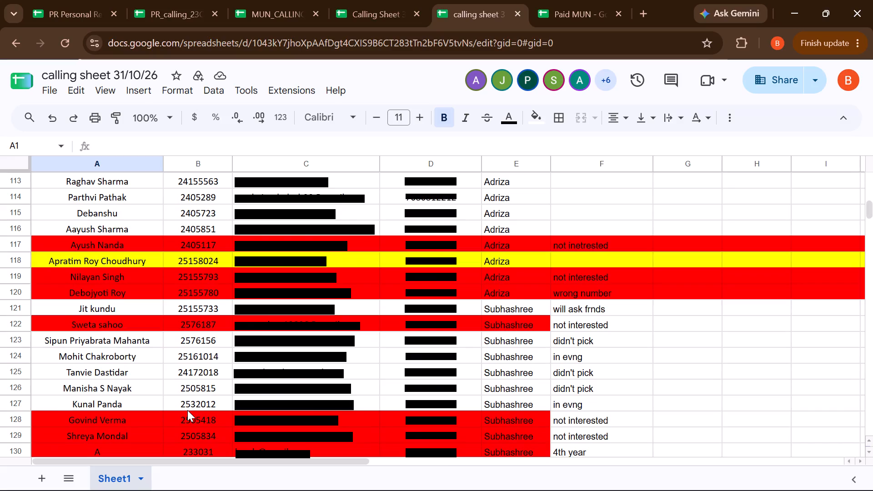
pyautogui.scroll(-1, 187, 410)
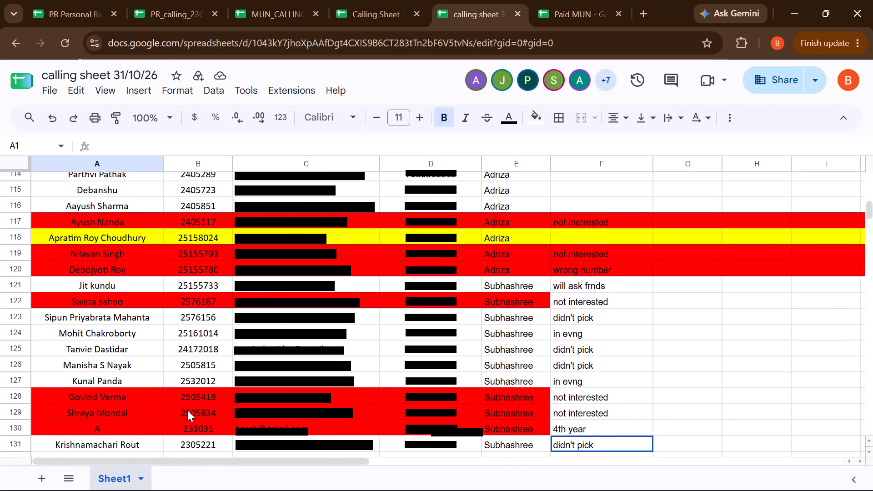
# Continue through the calling sheet 31/10/26 from about row 131 to row 206, examining the caller assignments, row colours and call remarks.
pyautogui.scroll(-1, 187, 410)
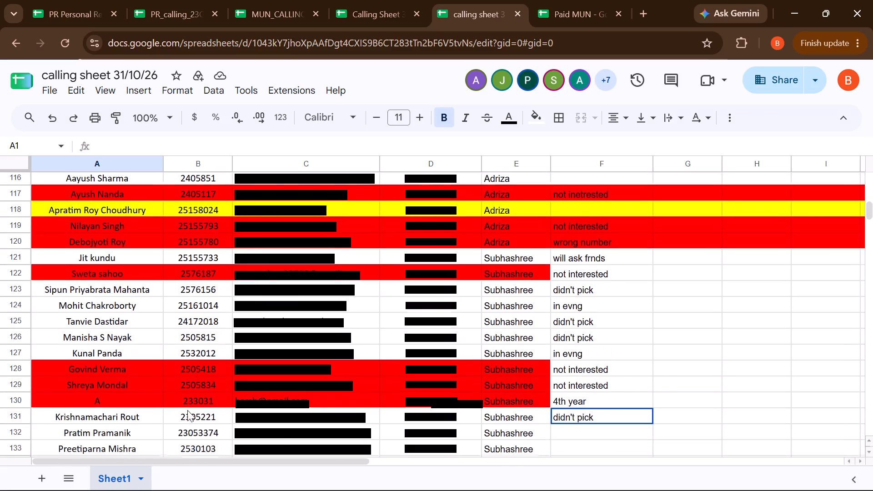
pyautogui.scroll(-1, 187, 410)
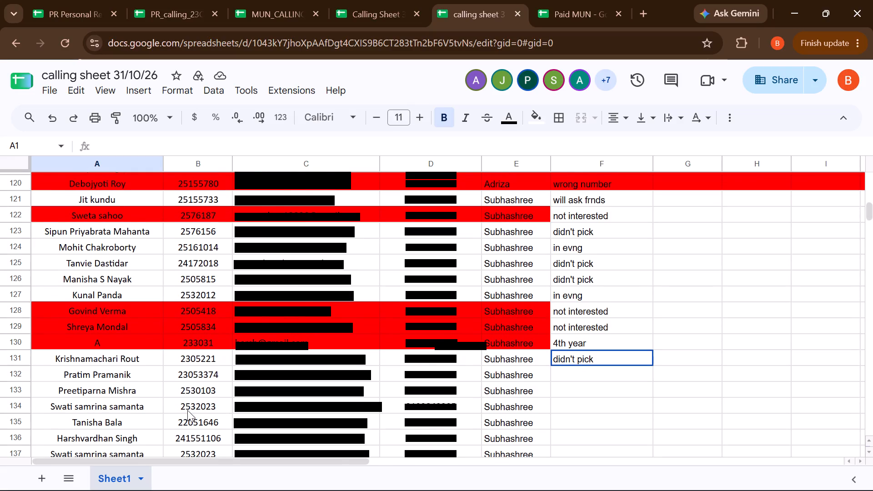
pyautogui.scroll(-1, 187, 410)
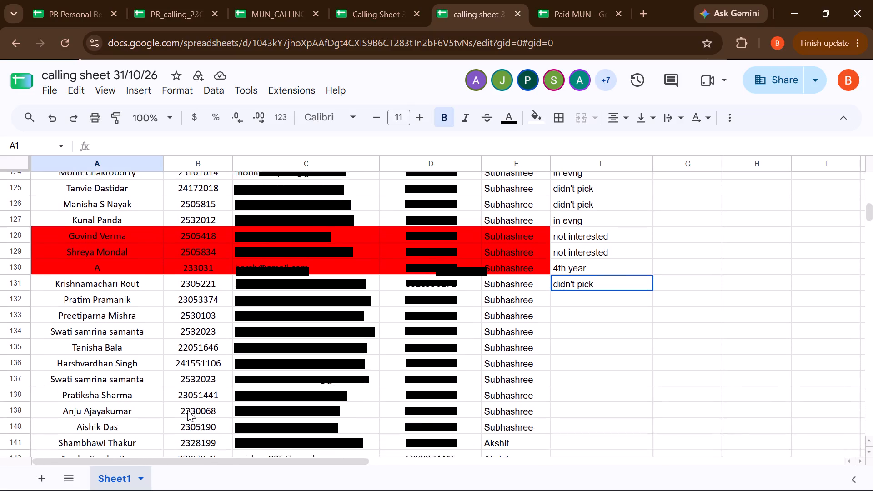
pyautogui.scroll(-1, 187, 410)
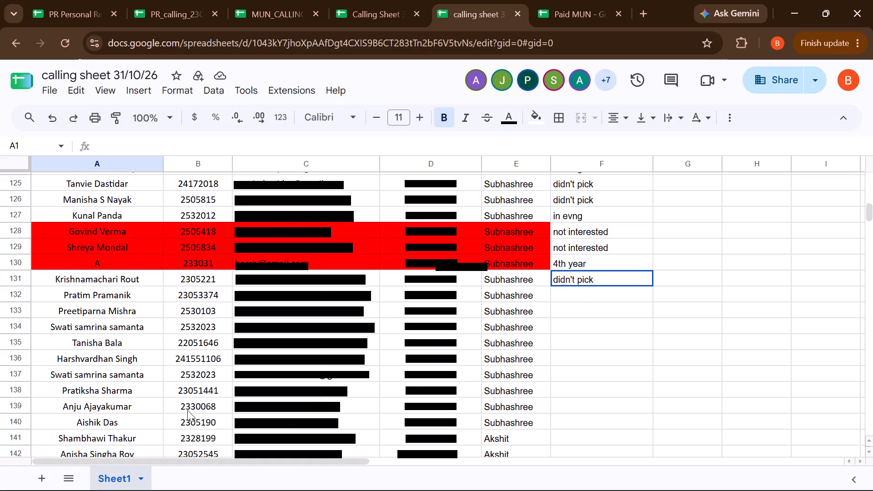
pyautogui.scroll(-1, 187, 410)
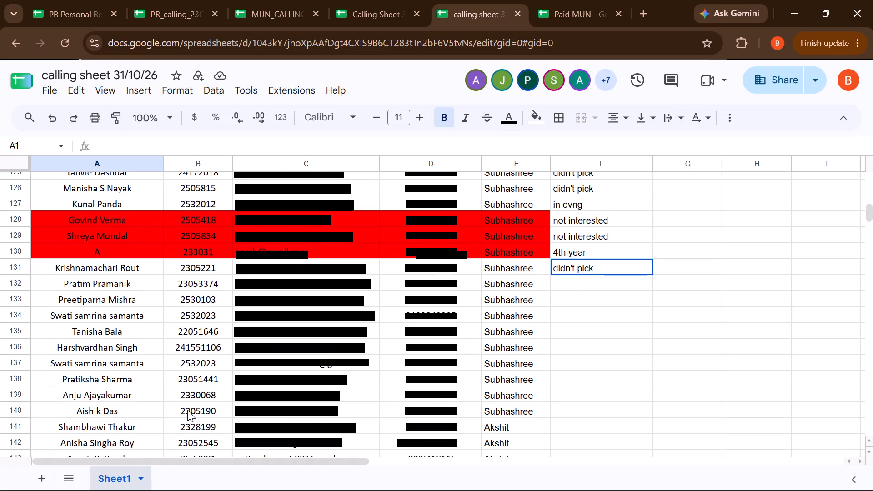
pyautogui.scroll(-1, 187, 410)
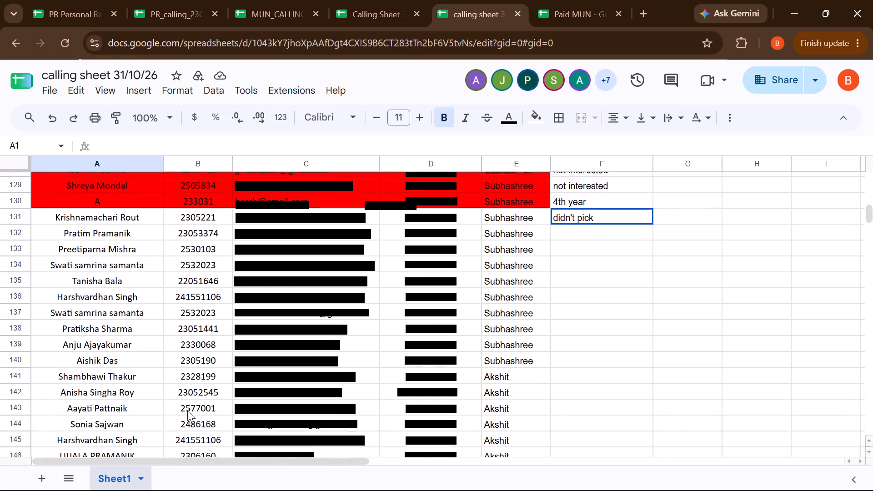
pyautogui.scroll(-1, 187, 410)
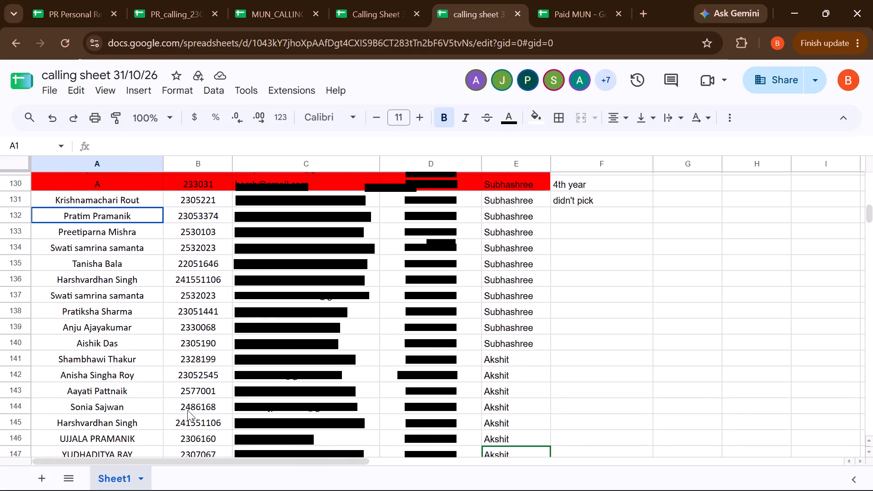
pyautogui.scroll(-1, 187, 410)
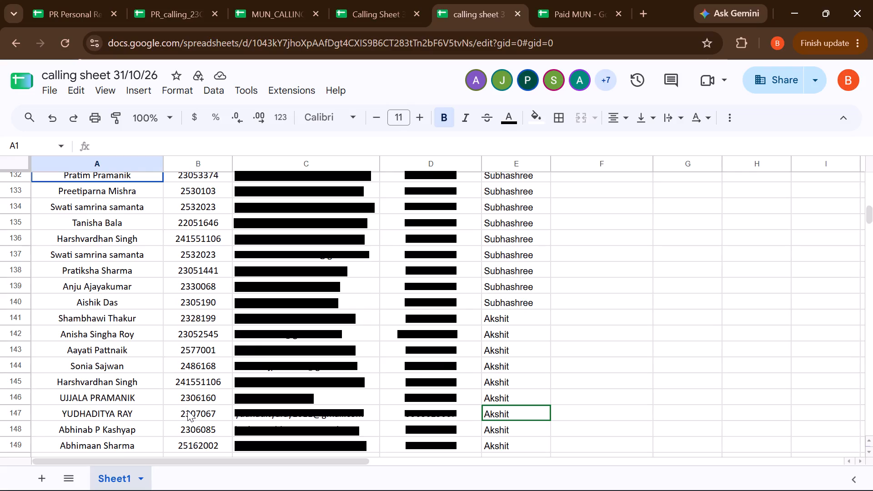
pyautogui.scroll(-1, 187, 410)
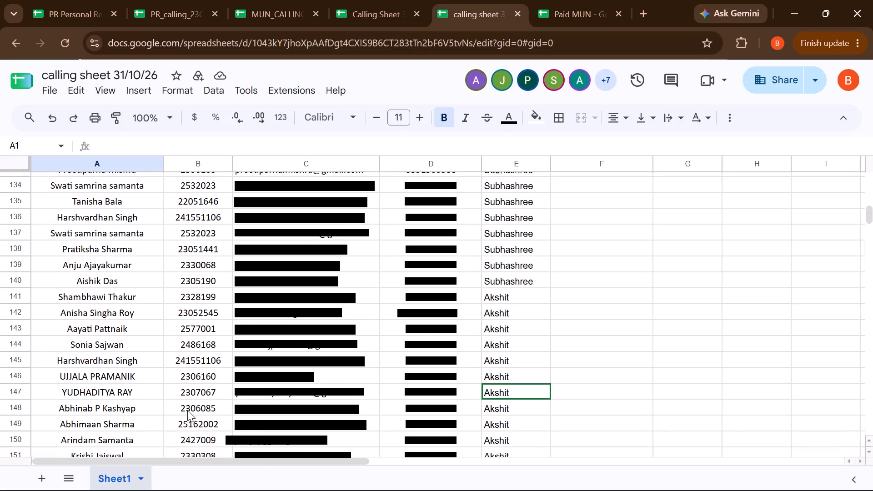
pyautogui.scroll(-1, 187, 410)
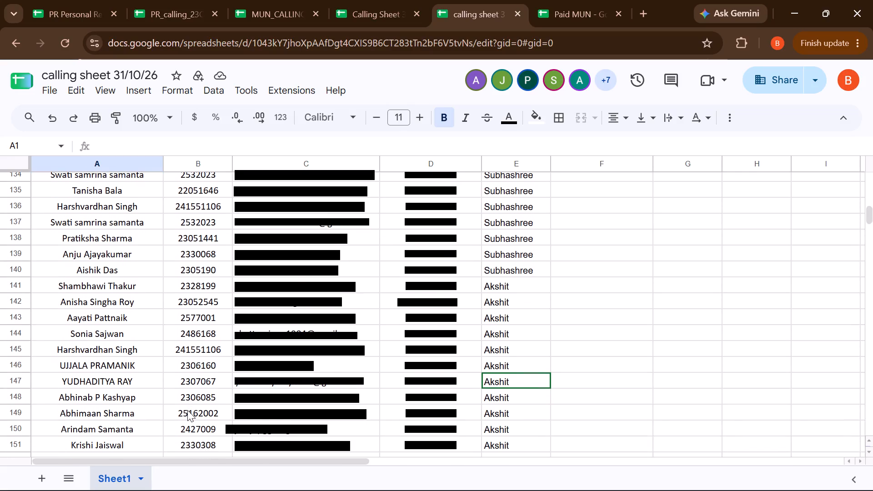
pyautogui.scroll(-1, 187, 410)
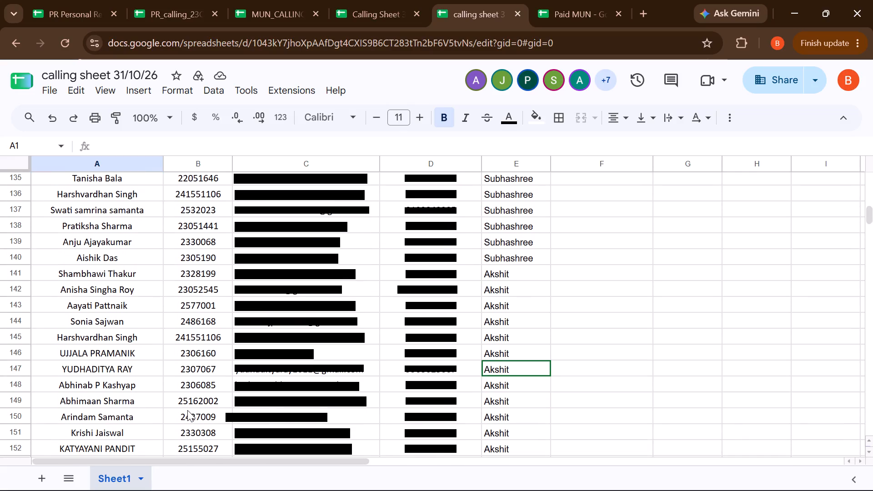
pyautogui.scroll(-1, 187, 410)
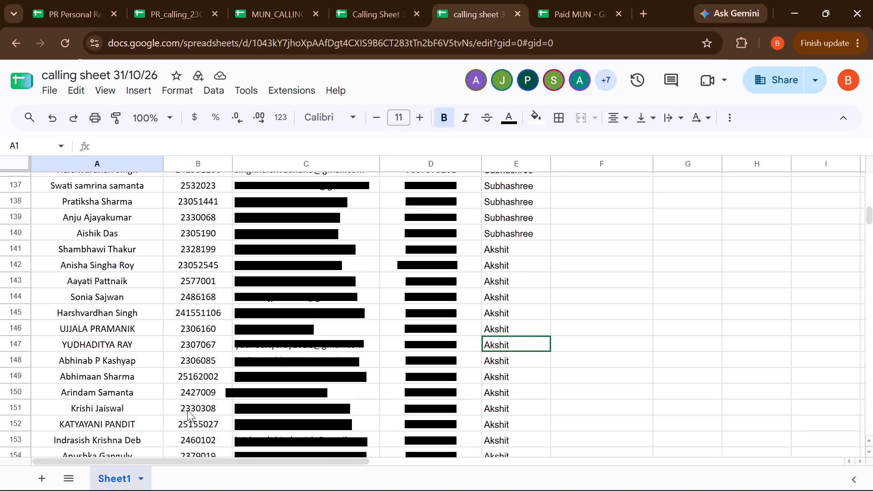
pyautogui.scroll(-1, 187, 410)
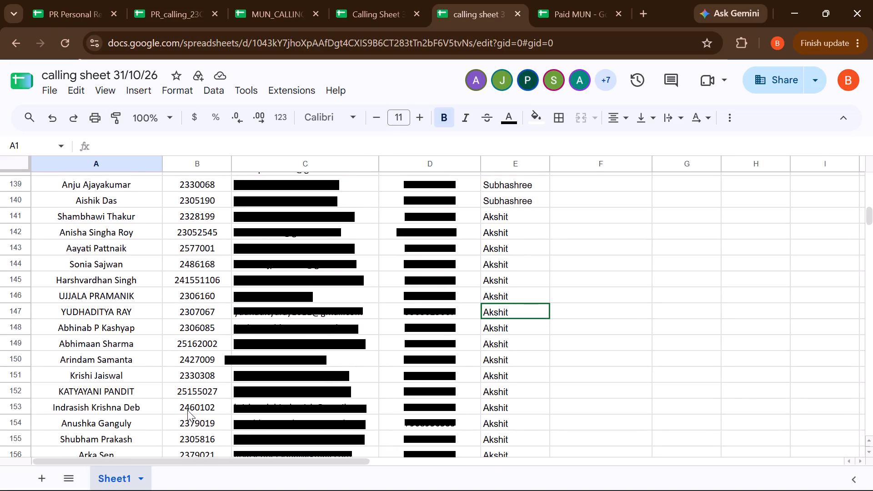
pyautogui.scroll(-1, 187, 410)
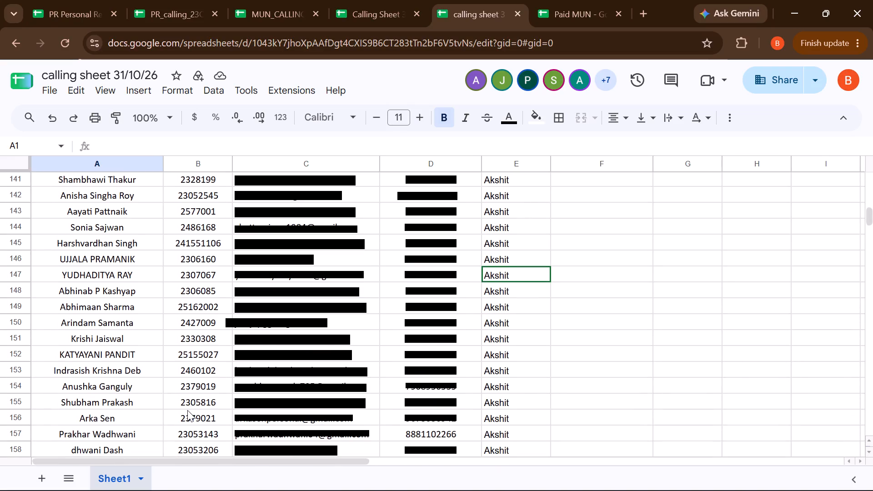
pyautogui.scroll(-1, 197, 426)
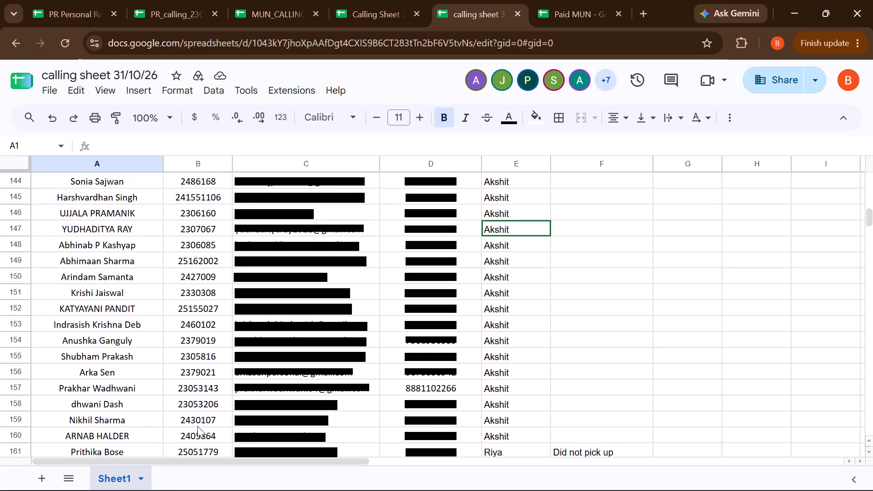
pyautogui.scroll(-3, 197, 426)
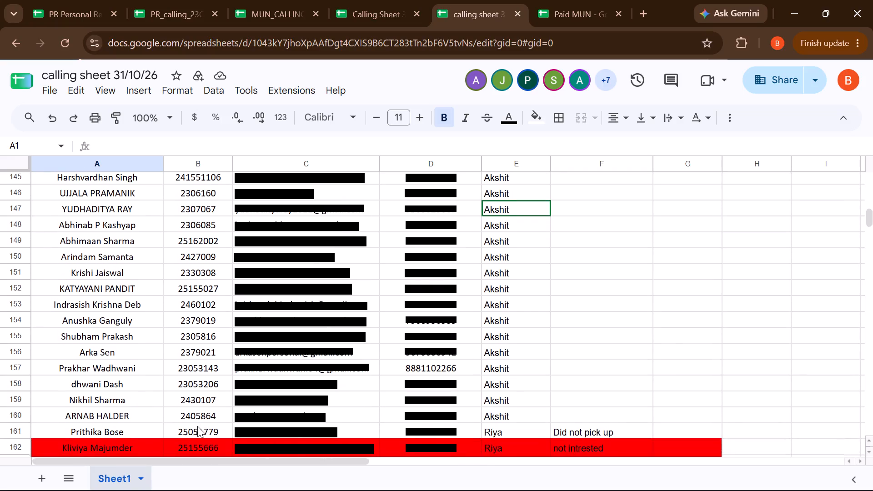
pyautogui.scroll(-2, 197, 426)
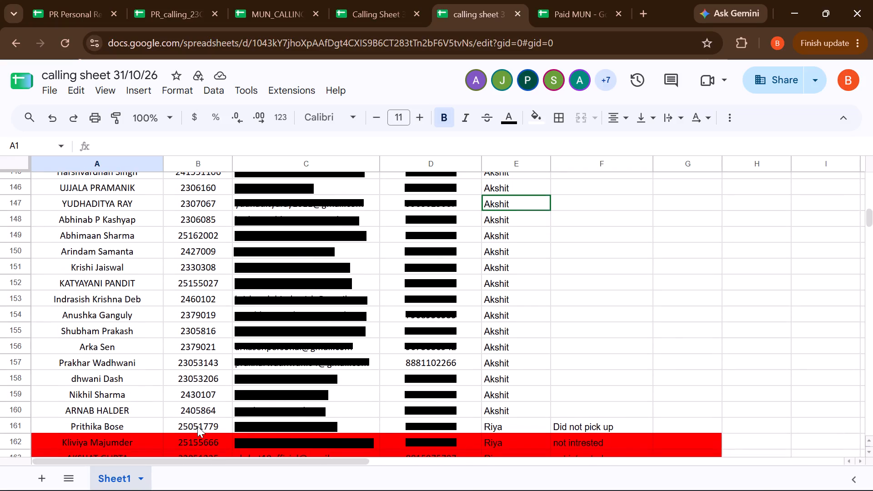
pyautogui.scroll(-2, 197, 426)
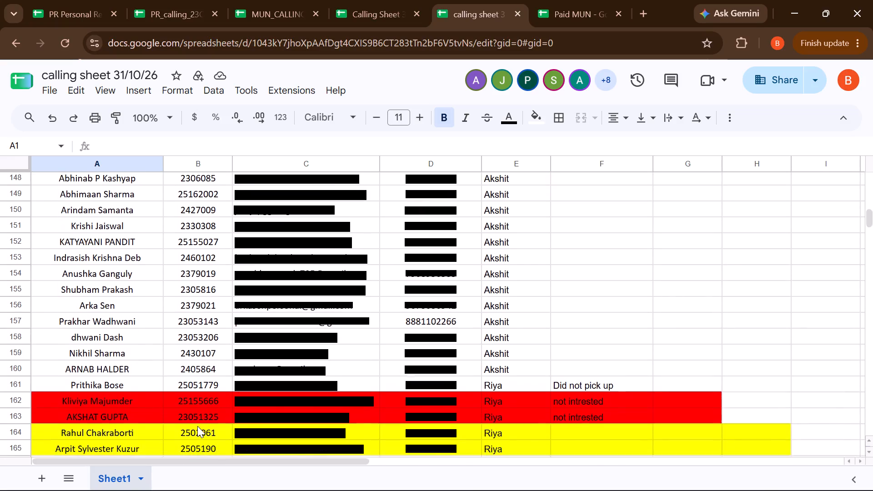
pyautogui.scroll(-1, 197, 426)
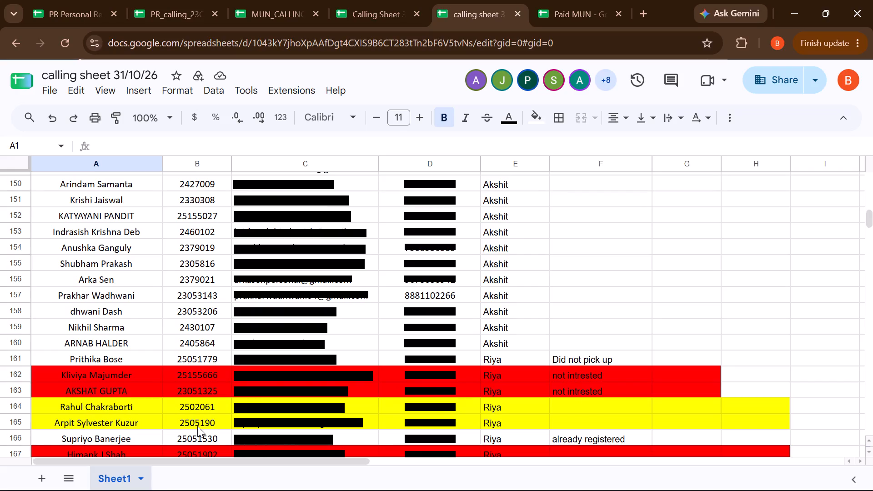
pyautogui.scroll(-1, 197, 426)
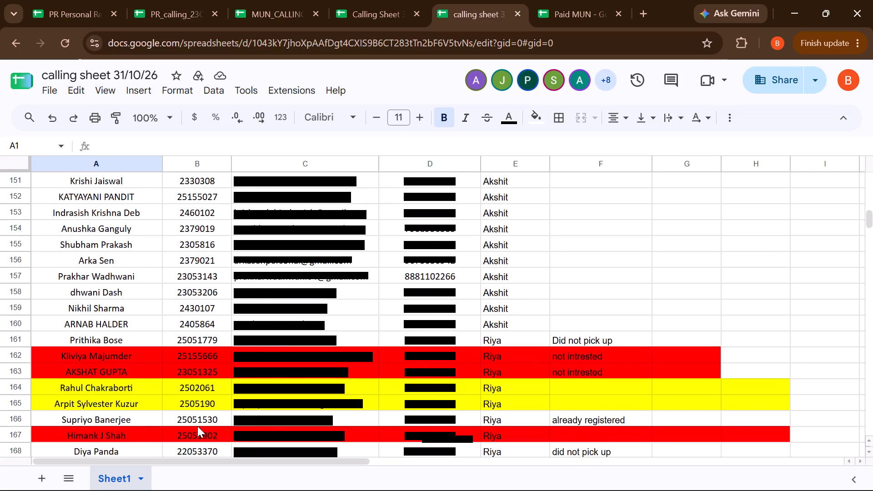
pyautogui.scroll(-1, 197, 426)
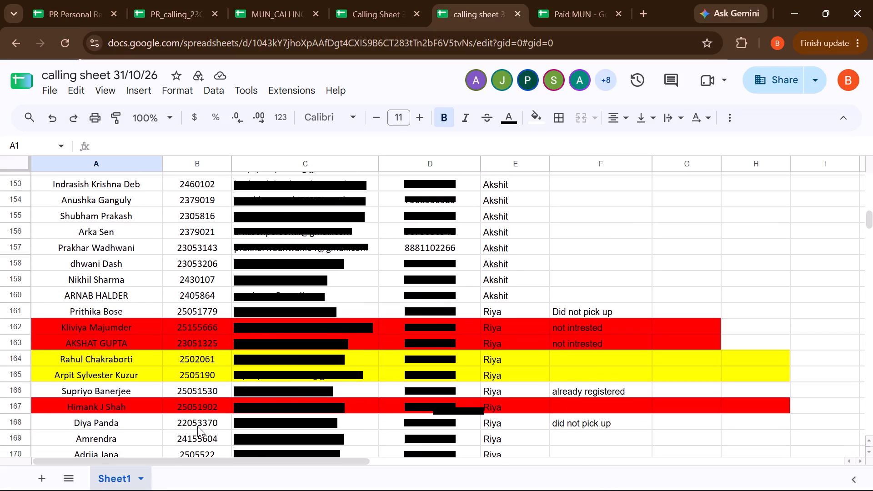
pyautogui.scroll(-2, 197, 426)
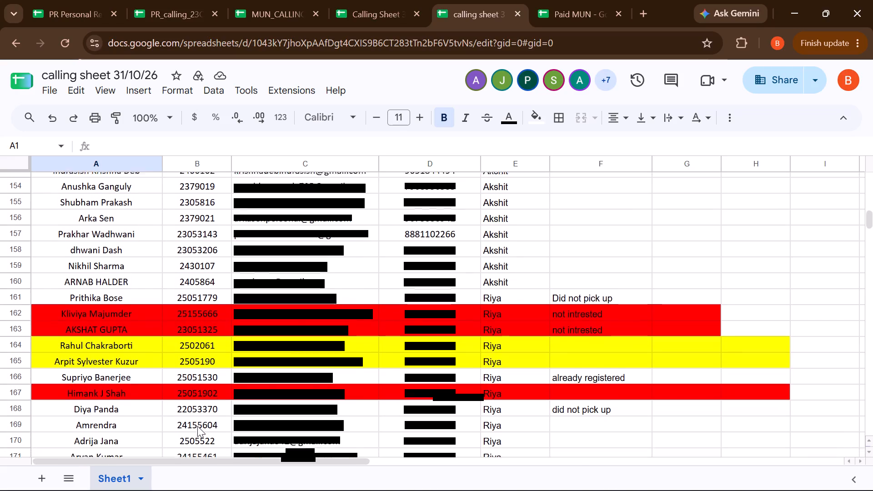
pyautogui.scroll(-2, 197, 426)
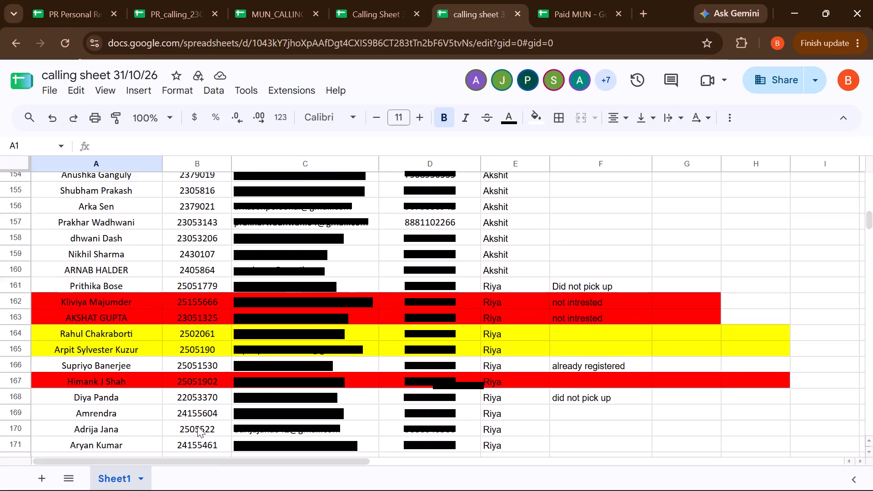
pyautogui.scroll(-1, 197, 426)
pyautogui.hscroll(1, 197, 426)
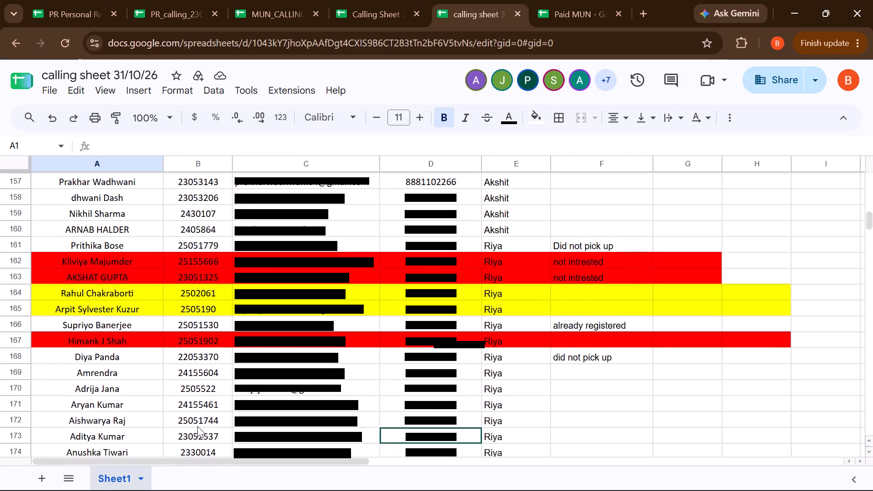
pyautogui.hscroll(1, 197, 426)
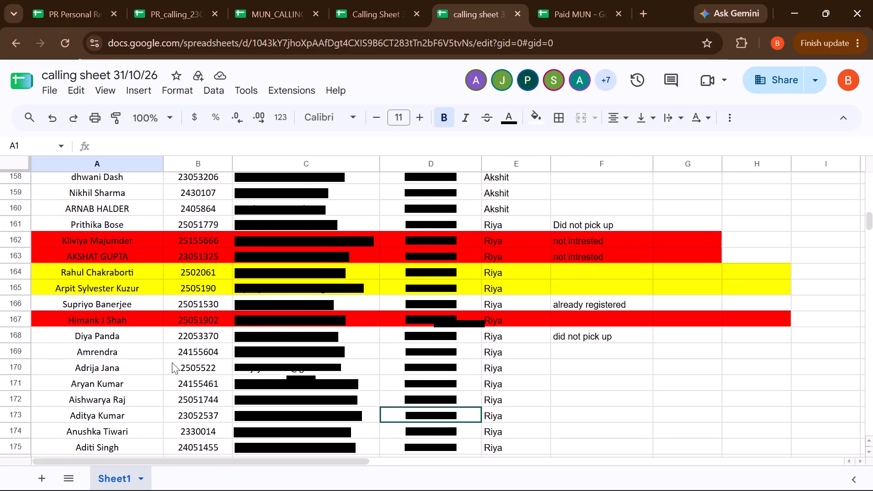
pyautogui.hscroll(1, 150, 384)
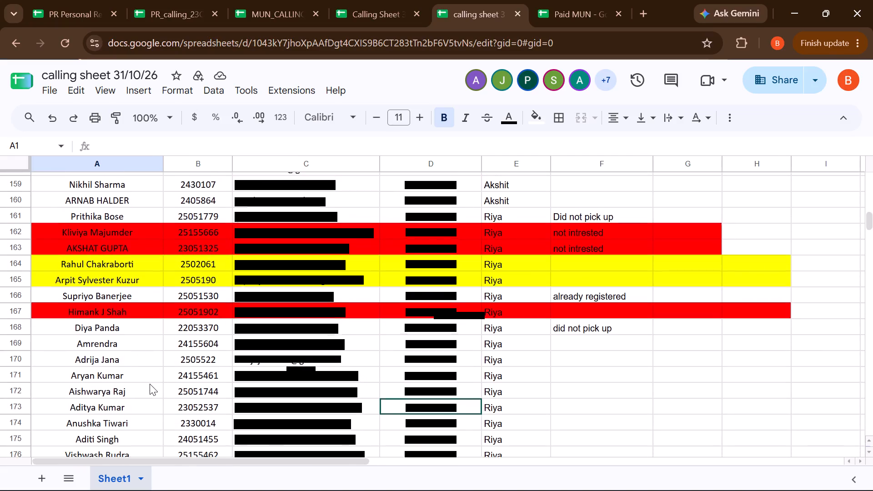
pyautogui.hscroll(2, 150, 384)
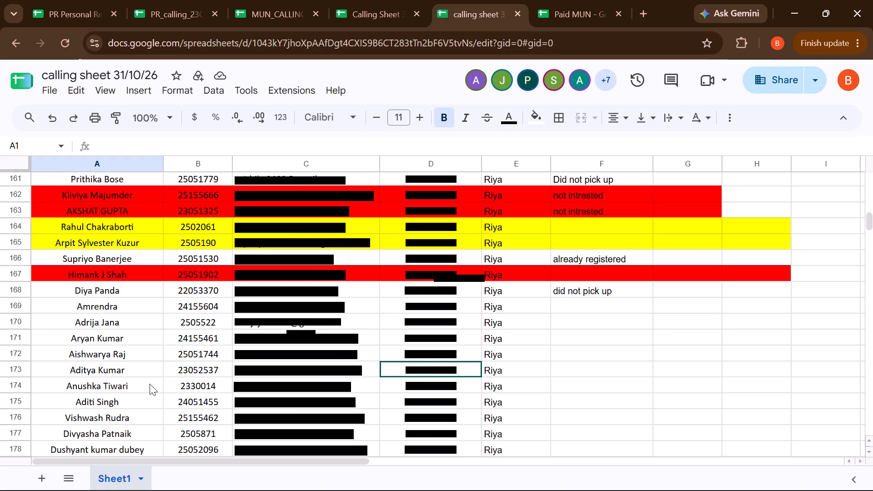
pyautogui.hscroll(1, 150, 384)
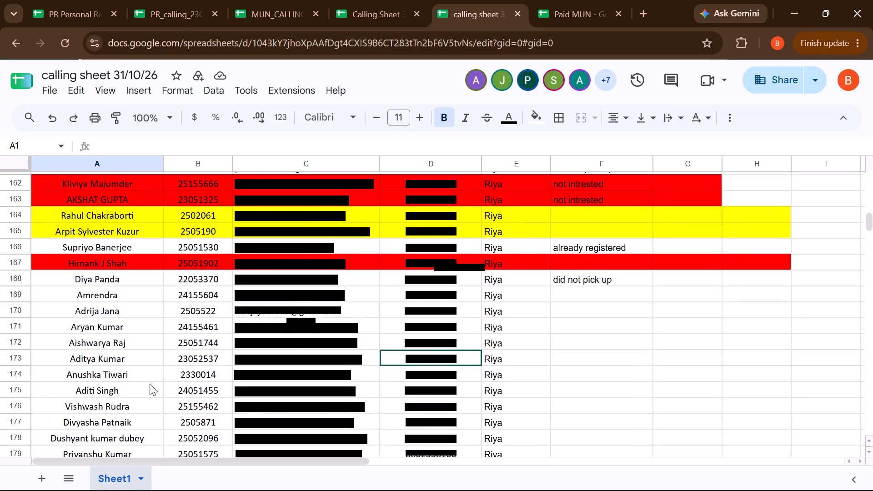
pyautogui.hscroll(1, 150, 384)
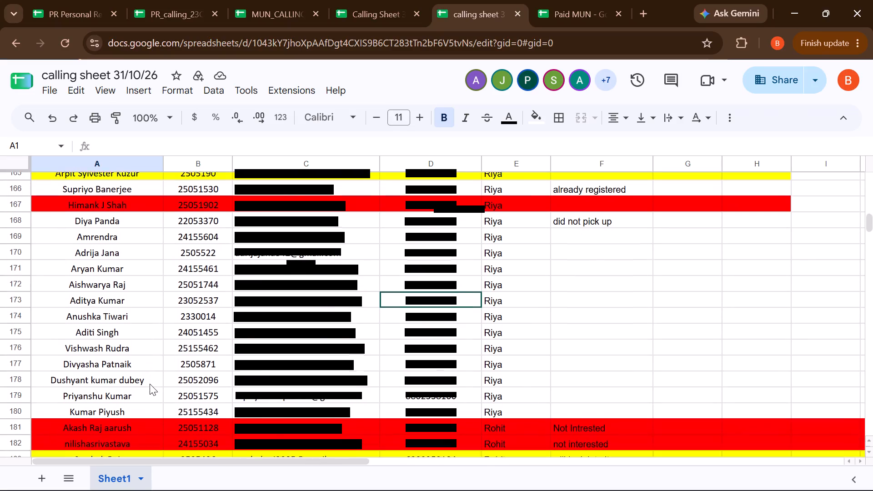
pyautogui.hscroll(5, 150, 384)
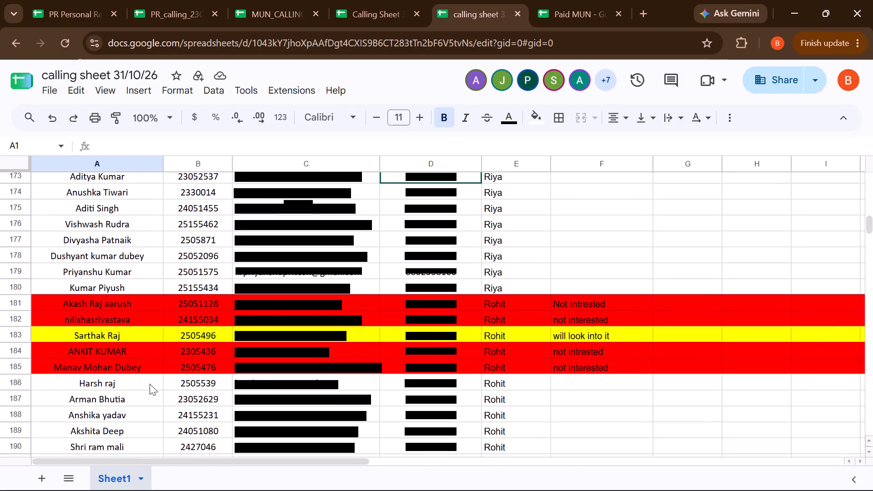
pyautogui.hscroll(2, 150, 384)
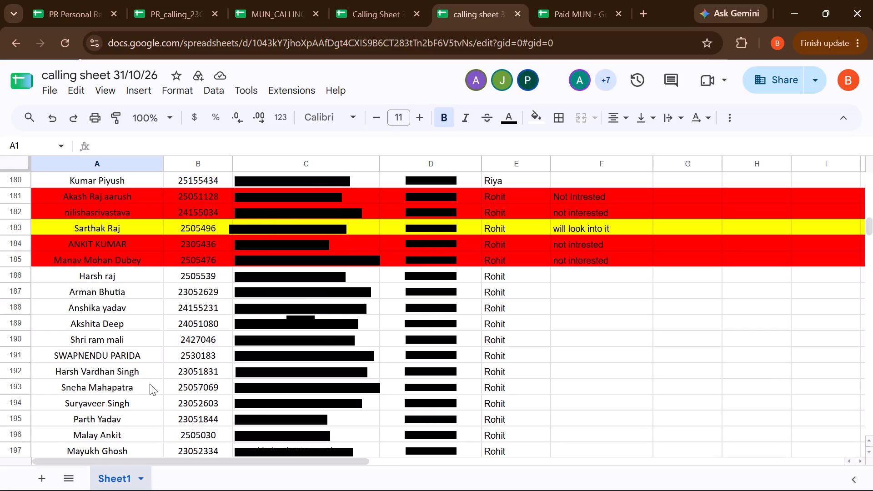
pyautogui.hscroll(1, 150, 384)
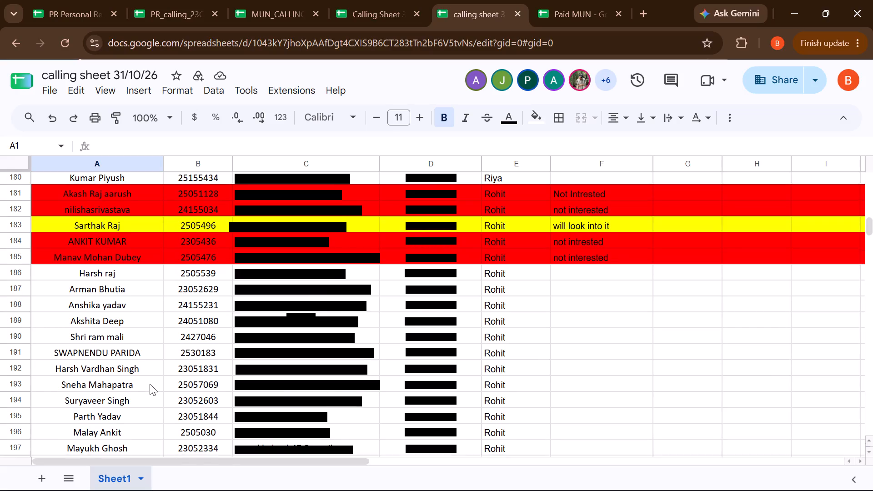
pyautogui.hscroll(2, 150, 384)
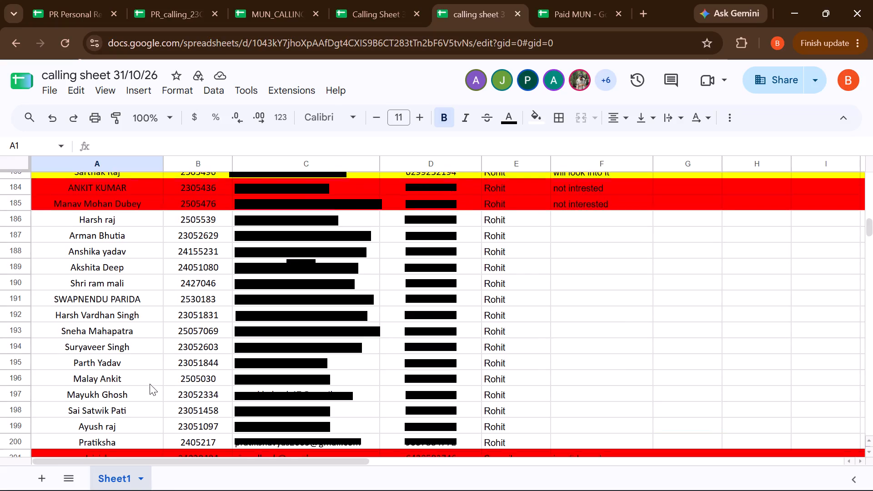
pyautogui.hscroll(2, 150, 384)
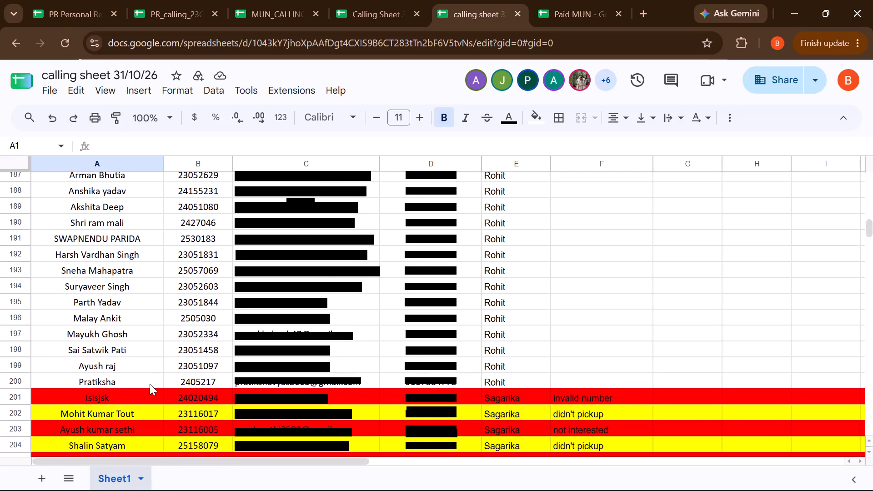
pyautogui.hscroll(1, 150, 384)
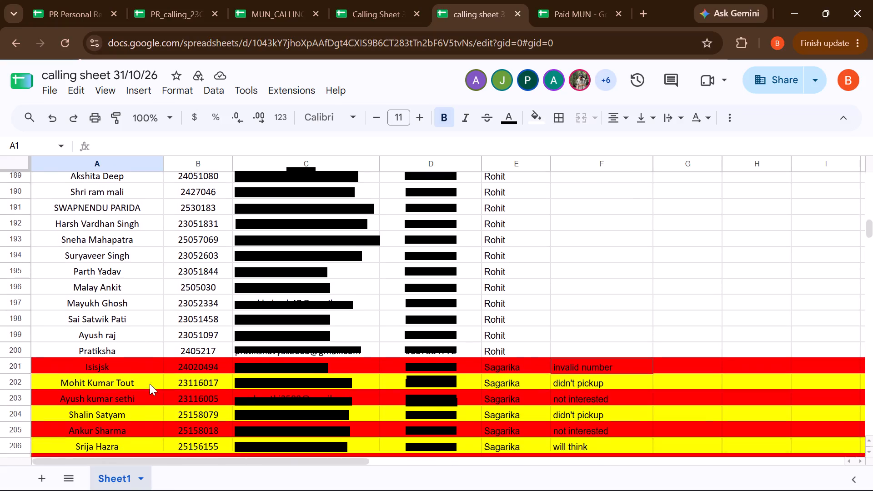
# Continue through the calling sheet 31/10/26 from about row 206 to row 242, examining the caller assignments, row colours and call remarks.
pyautogui.hscroll(3, 150, 384)
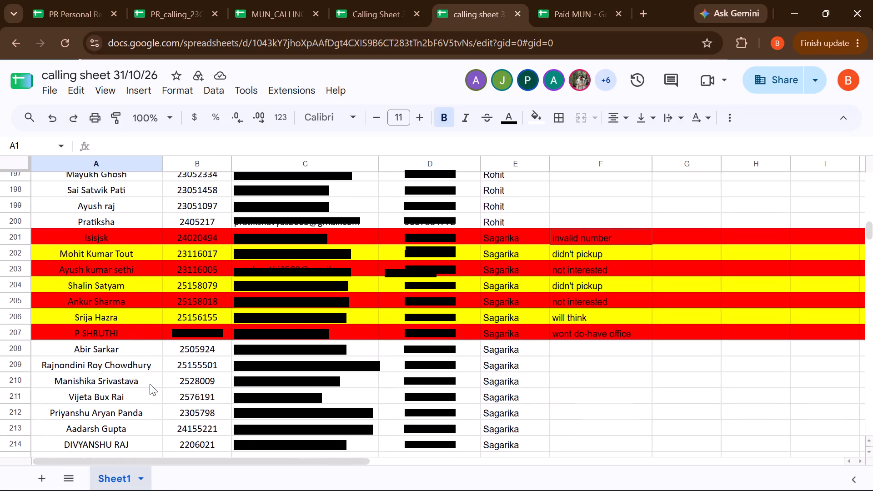
pyautogui.hscroll(2, 150, 384)
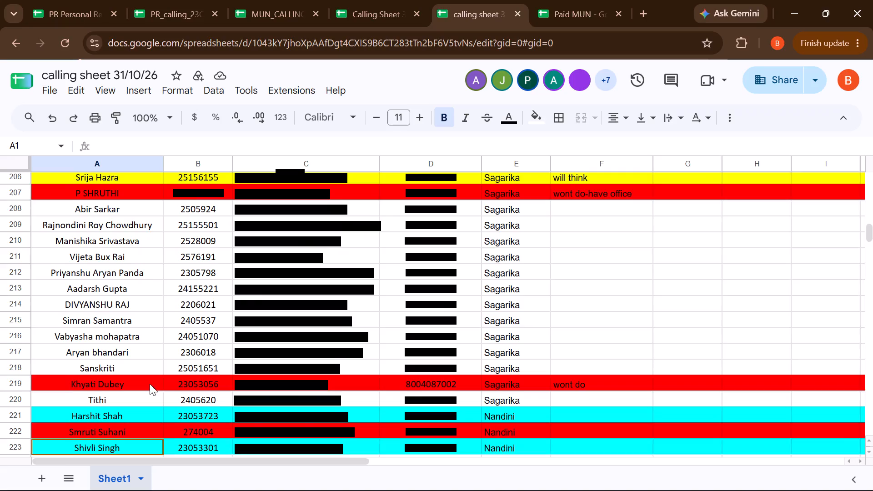
pyautogui.scroll(-2, 150, 384)
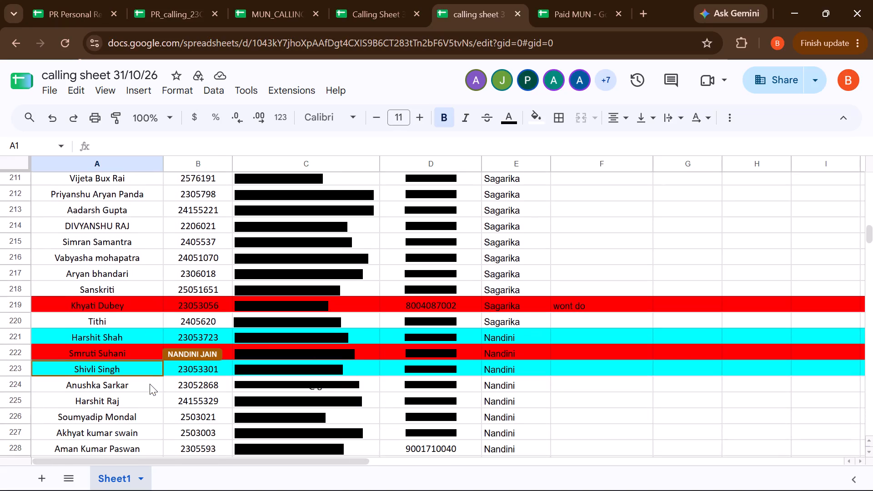
pyautogui.scroll(-2, 150, 384)
pyautogui.hscroll(1, 150, 384)
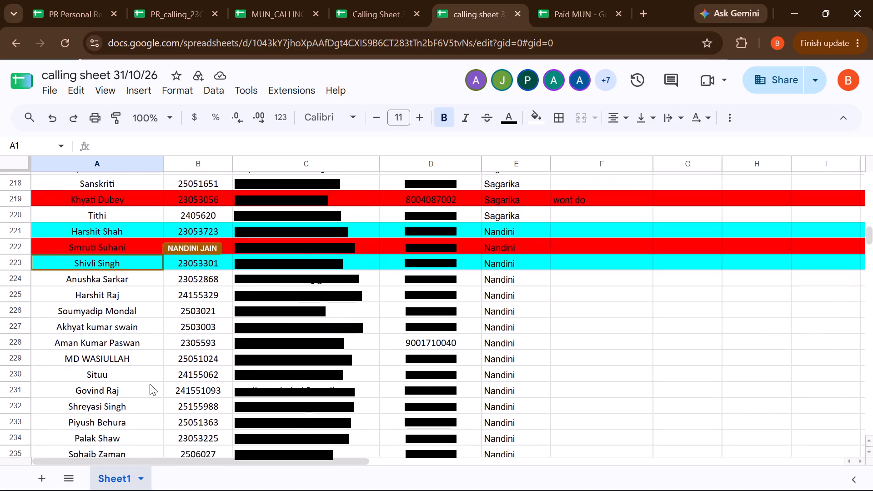
pyautogui.hscroll(1, 150, 384)
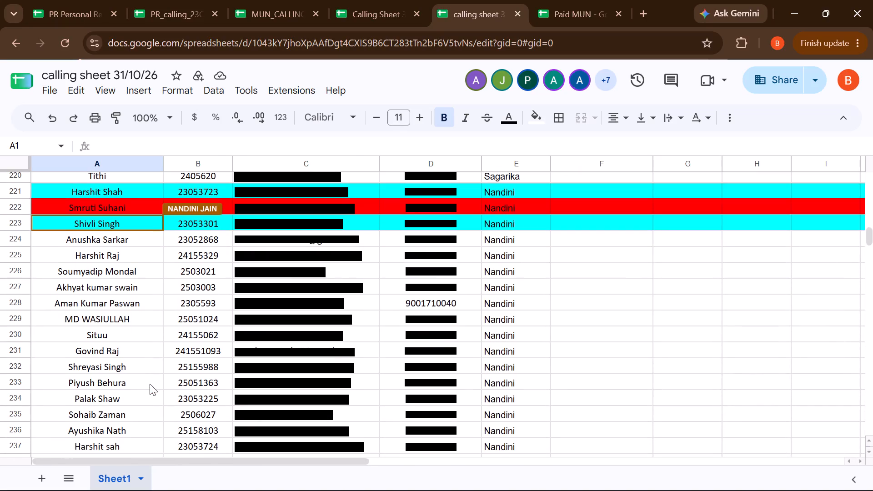
pyautogui.scroll(-3, 150, 384)
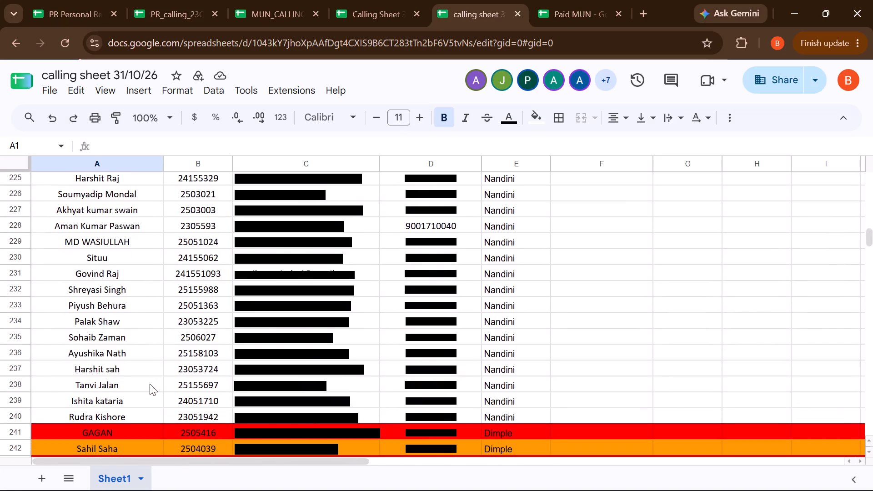
pyautogui.scroll(-3, 150, 384)
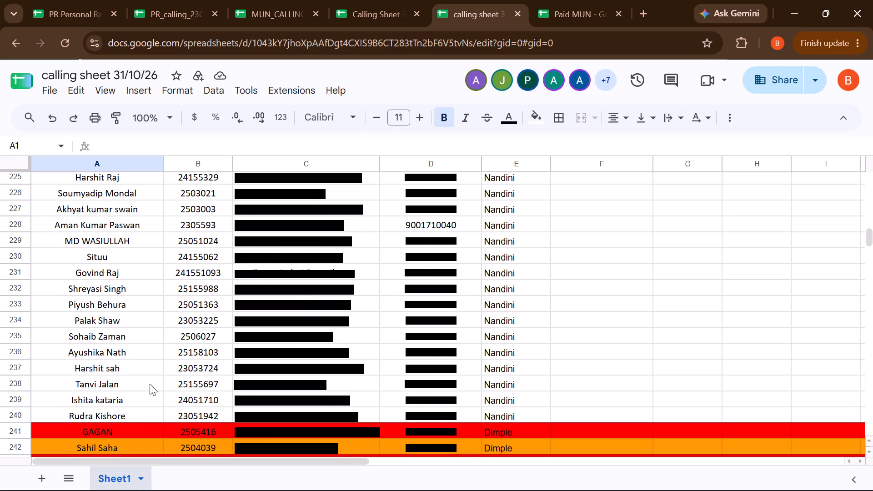
# Look through the calling sheet 31/10/26 from row 241 to about row 274 and select Bivek's first assigned delegate, cell A261.
pyautogui.scroll(-2, 150, 384)
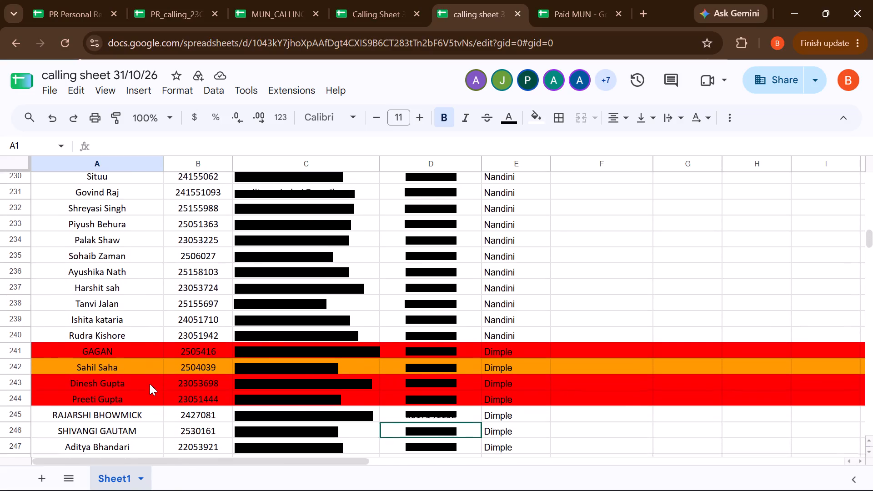
pyautogui.scroll(-2, 150, 384)
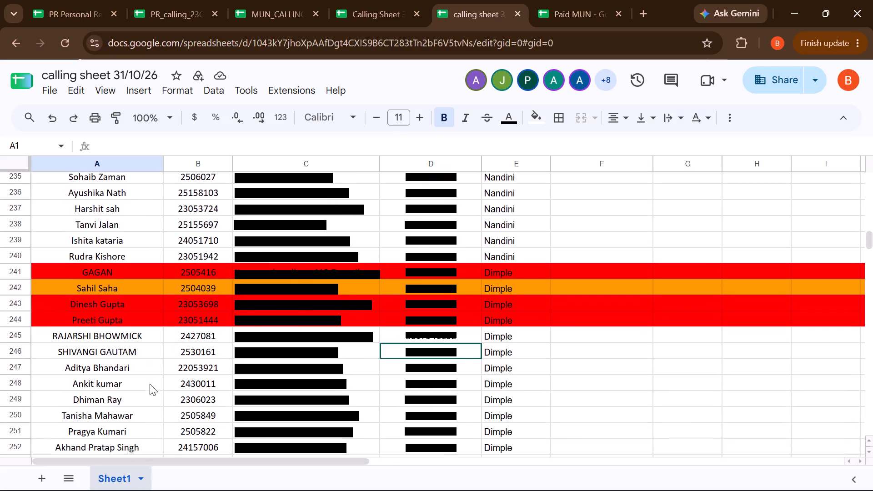
pyautogui.scroll(-2, 150, 384)
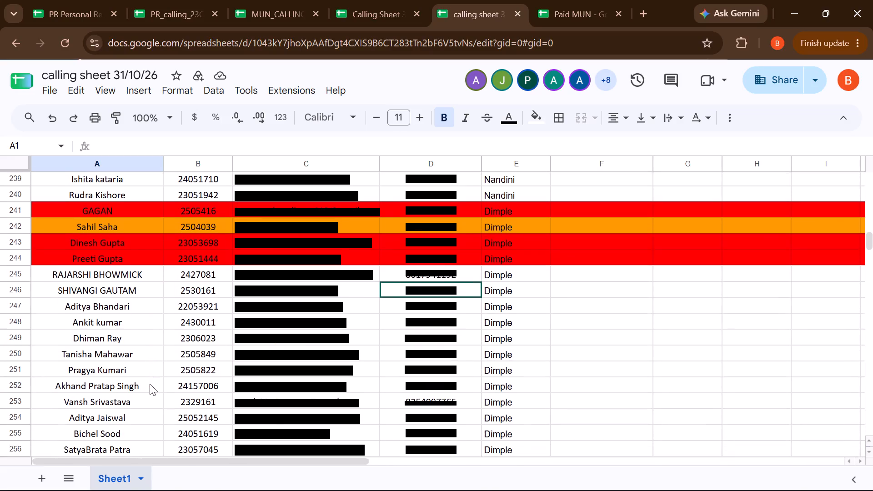
pyautogui.scroll(-2, 150, 384)
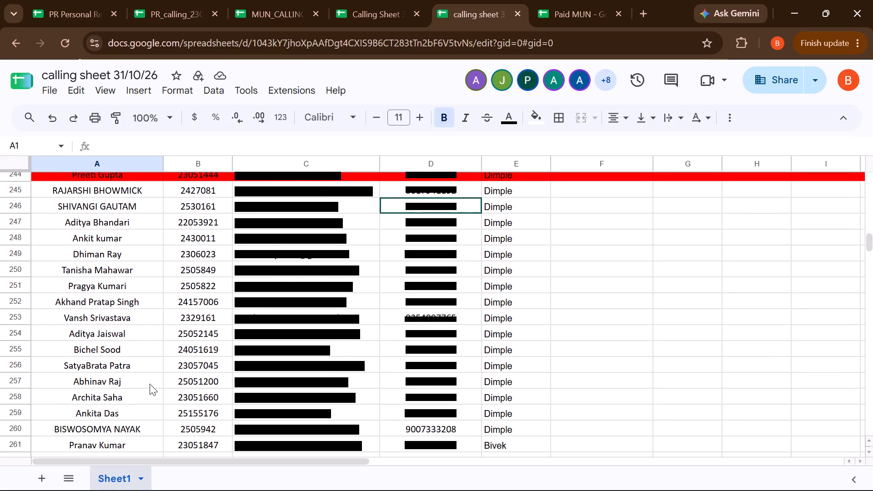
pyautogui.scroll(-2, 150, 384)
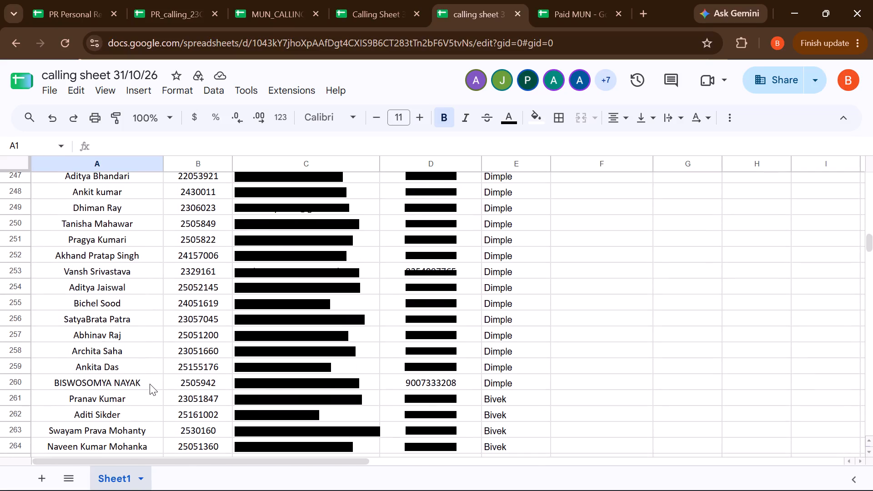
pyautogui.scroll(-1, 150, 384)
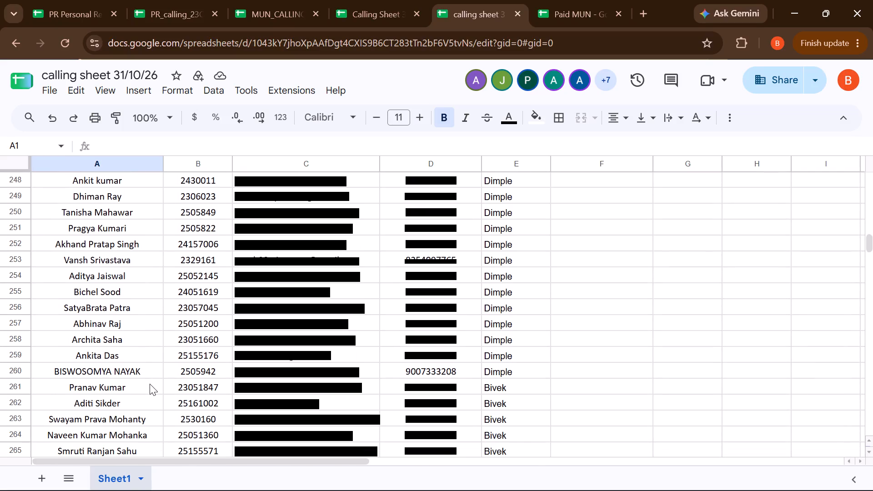
pyautogui.scroll(-1, 150, 384)
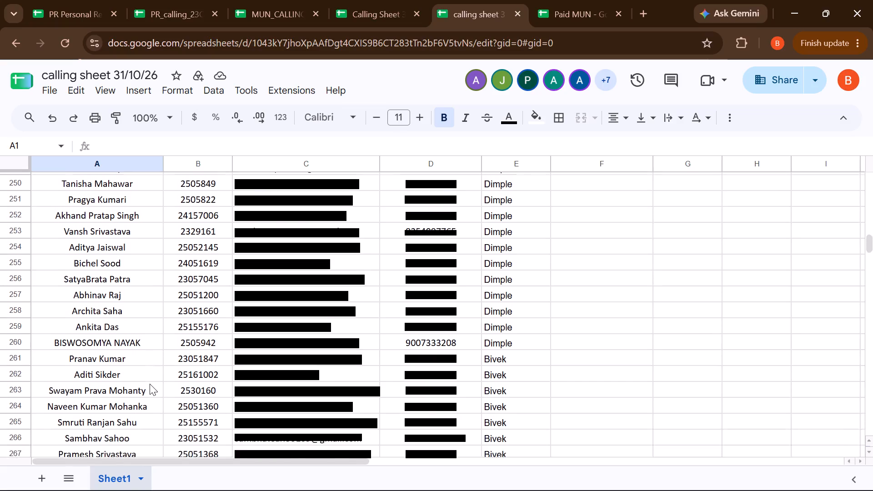
pyautogui.scroll(-2, 150, 384)
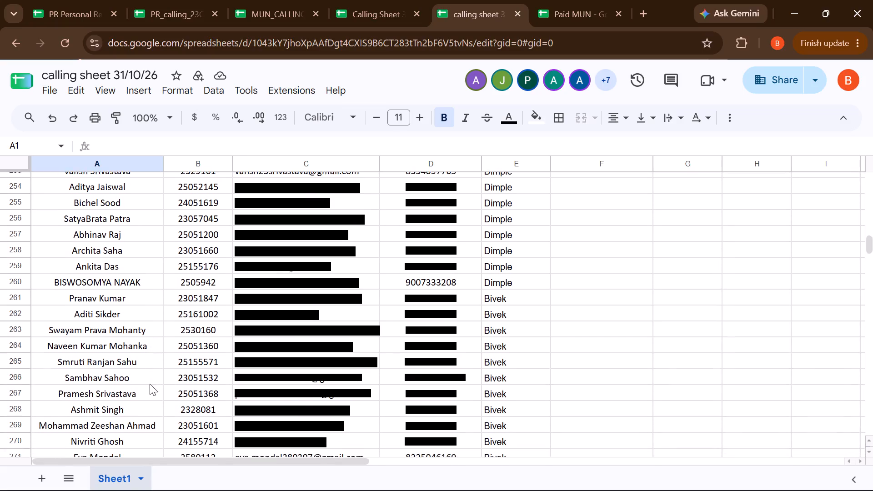
pyautogui.scroll(-2, 150, 384)
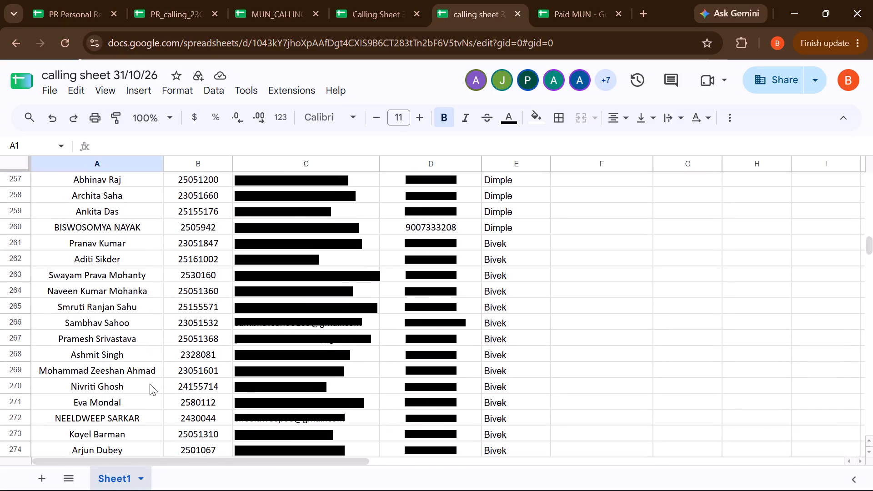
pyautogui.scroll(-2, 150, 384)
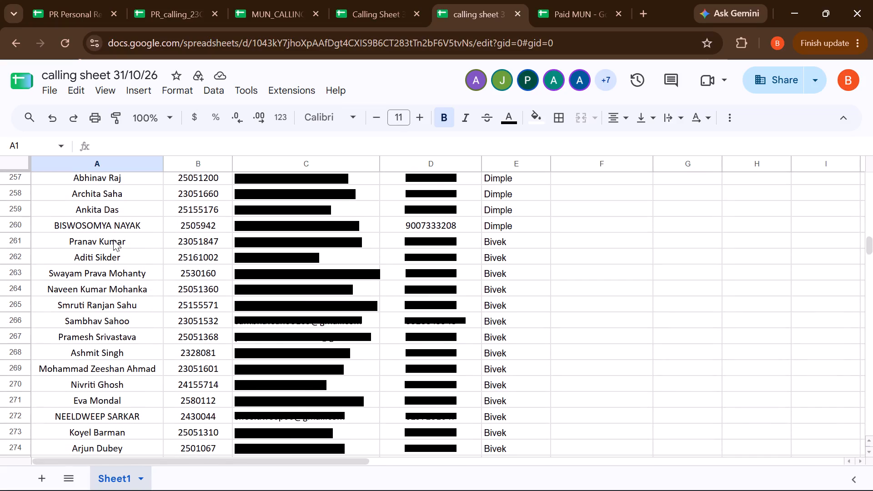
pyautogui.click(95, 239)
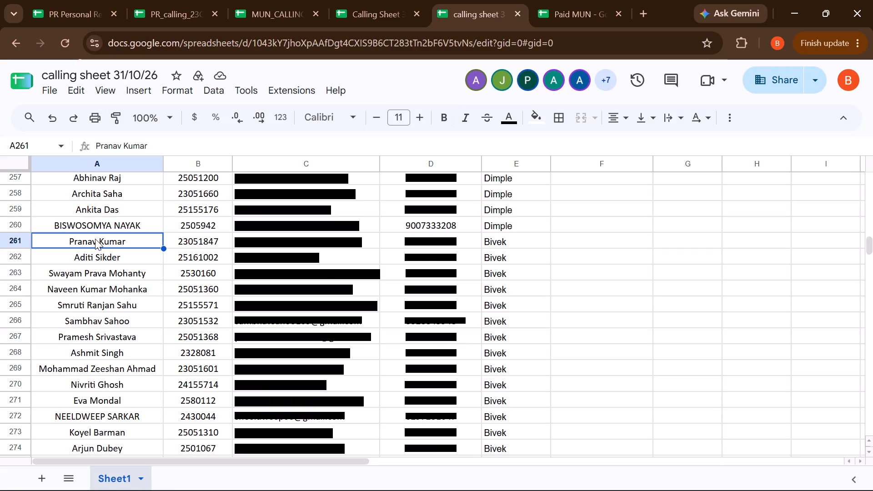
# Examine Bibek's row colours and status remarks in Calling Sheet 30.10.26, around rows 361 to 381, and return to calling sheet 31/10/26.
pyautogui.click(167, 1)
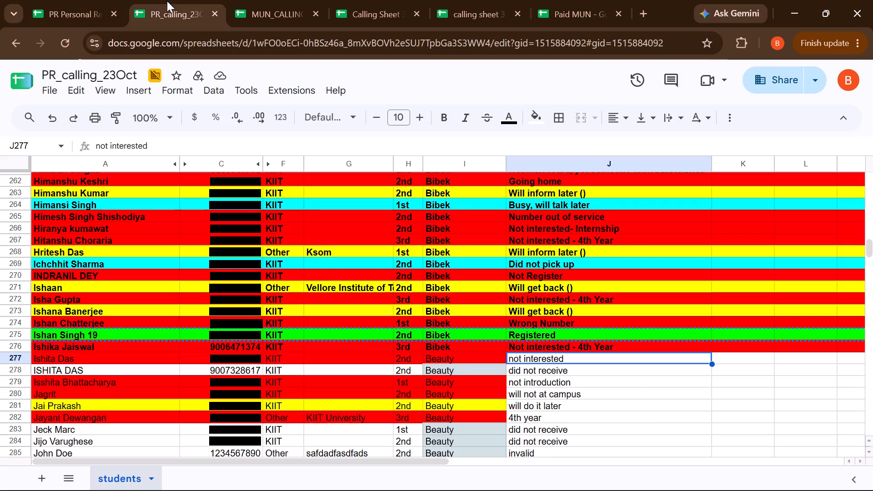
pyautogui.click(304, 0)
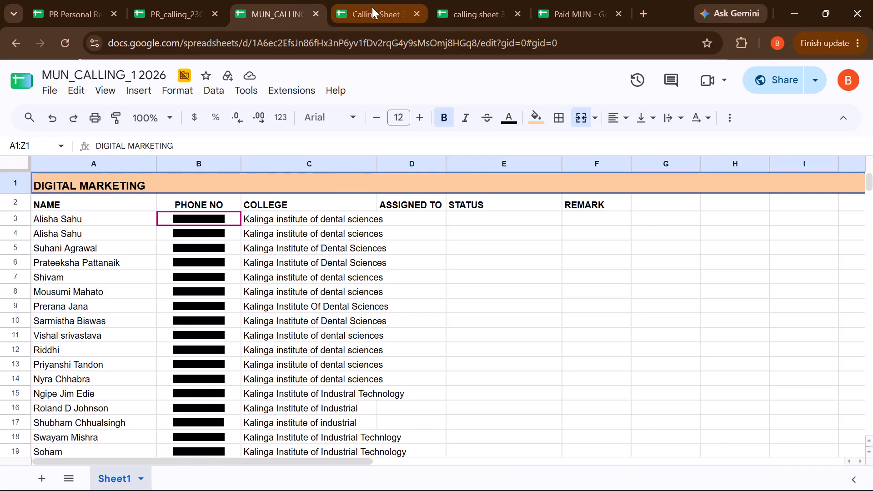
pyautogui.click(372, 7)
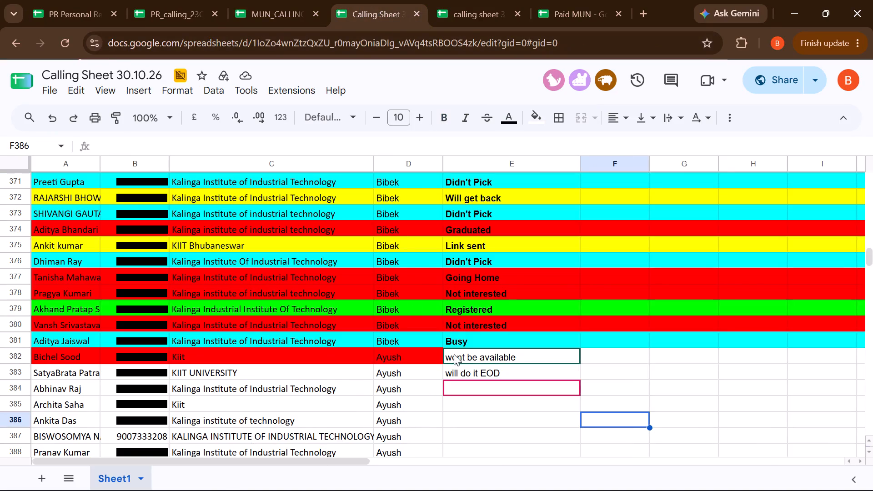
pyautogui.click(483, 333)
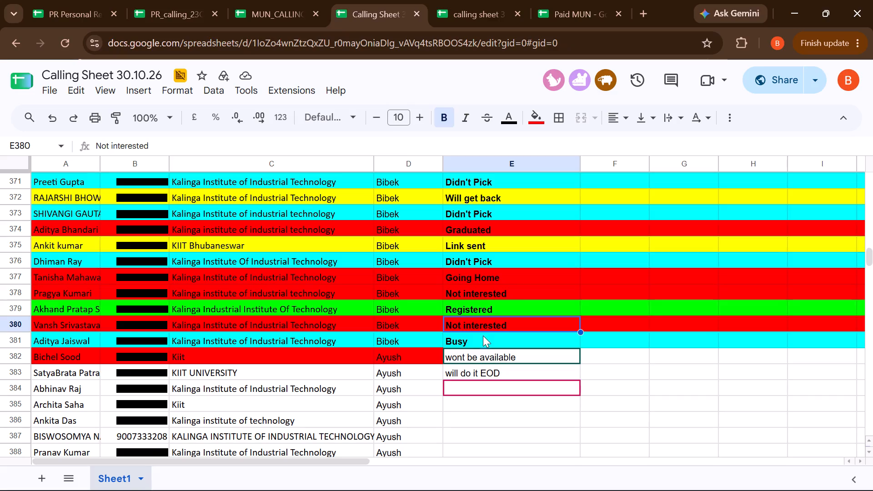
pyautogui.click(483, 341)
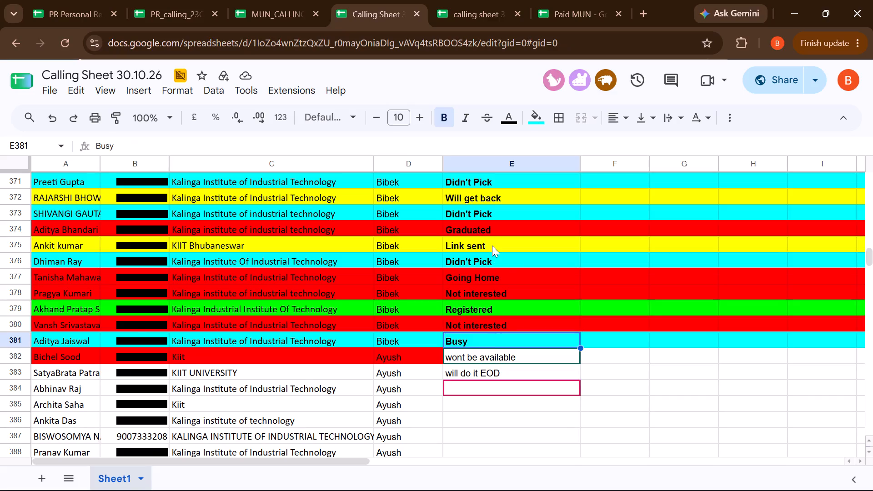
pyautogui.scroll(1, 492, 245)
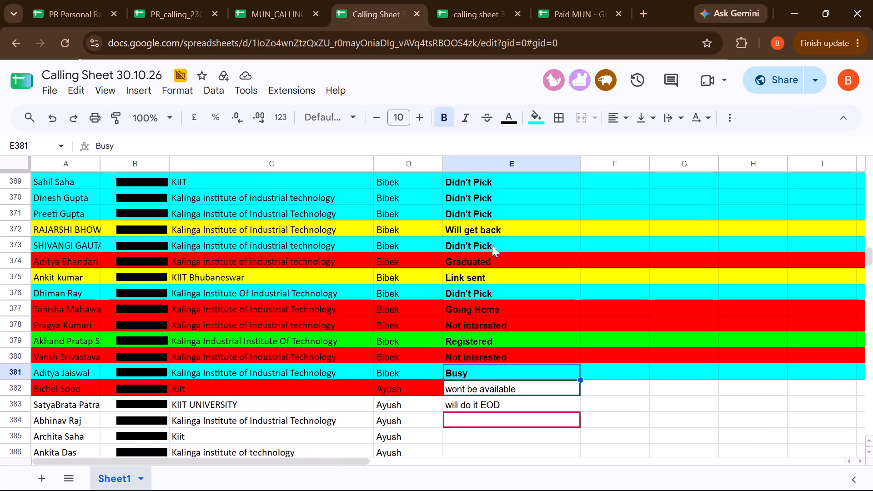
pyautogui.scroll(1, 492, 245)
pyautogui.scroll(-6, 492, 245)
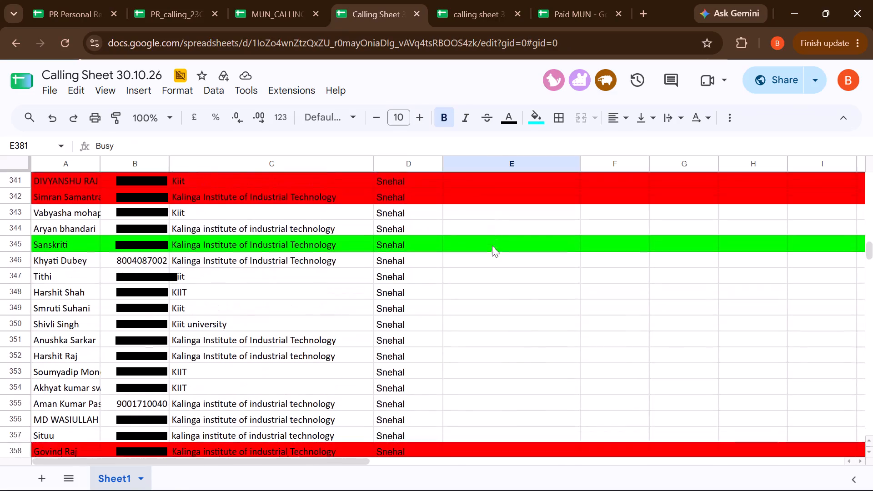
pyautogui.scroll(-3, 492, 245)
pyautogui.hscroll(1, 492, 245)
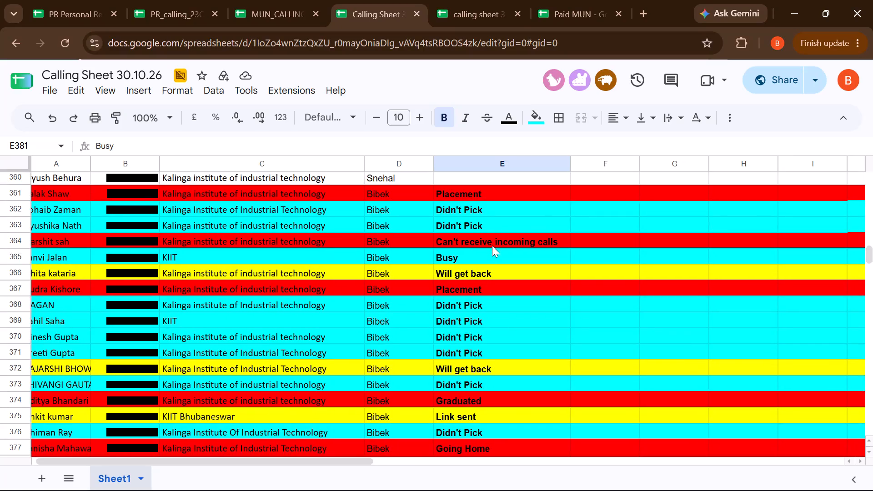
pyautogui.click(495, 0)
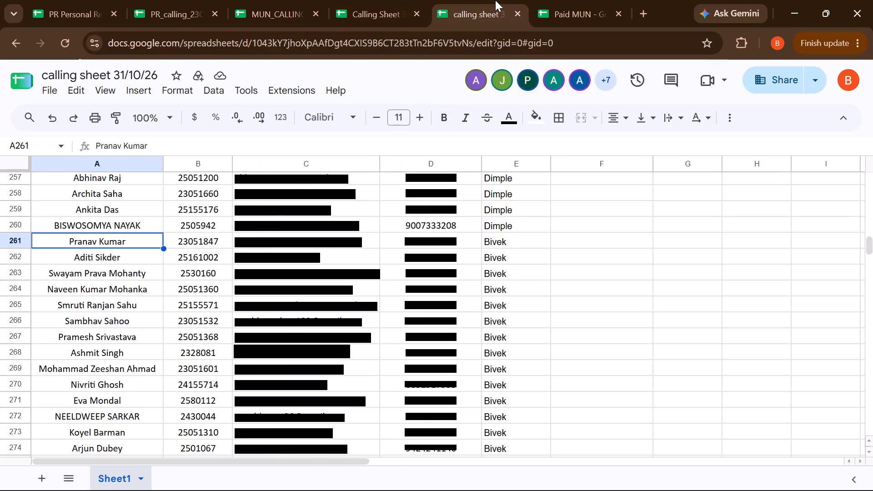
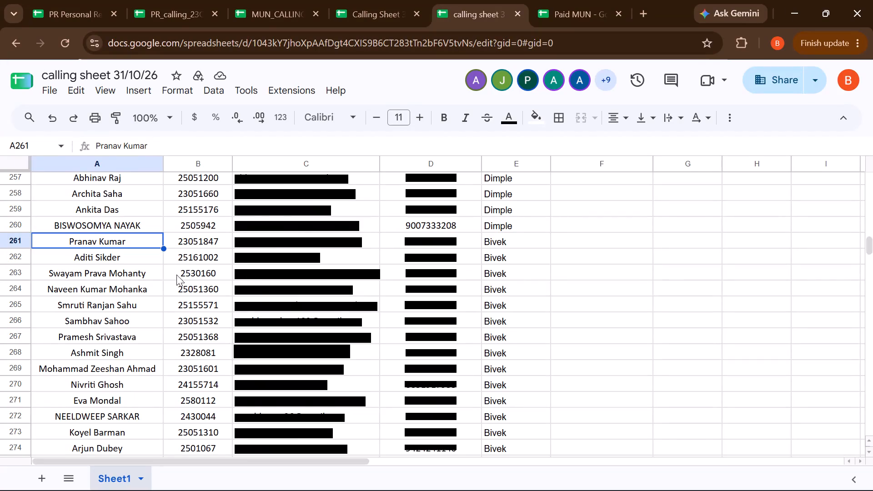
# Examine Bivek's assigned delegates from row 261 to about row 278 and reselect the first one, cell A261.
pyautogui.scroll(-1, 165, 321)
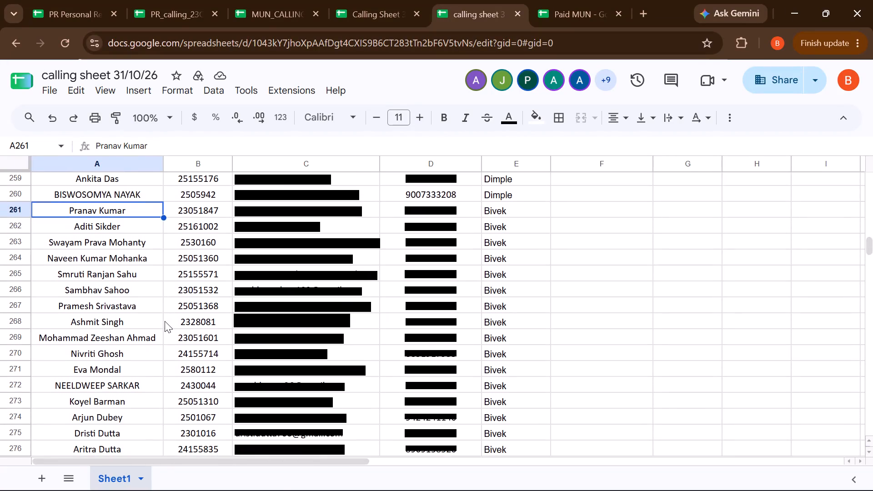
pyautogui.hscroll(2, 165, 321)
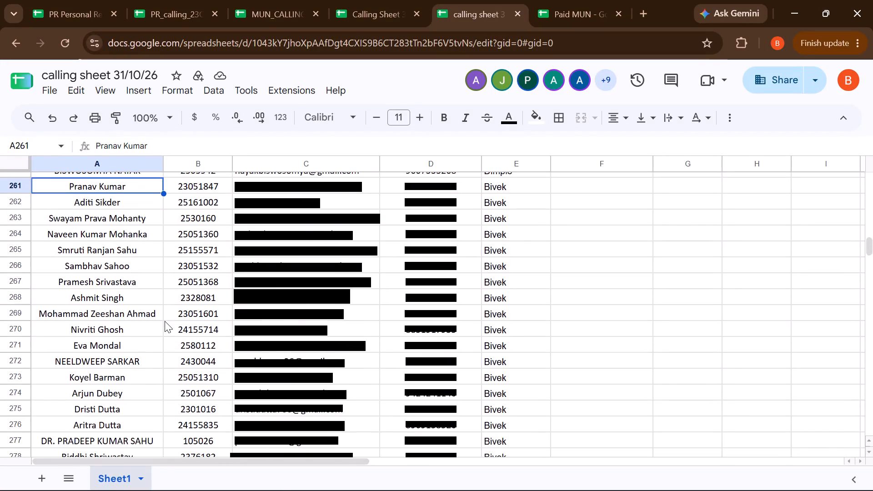
pyautogui.hscroll(2, 165, 321)
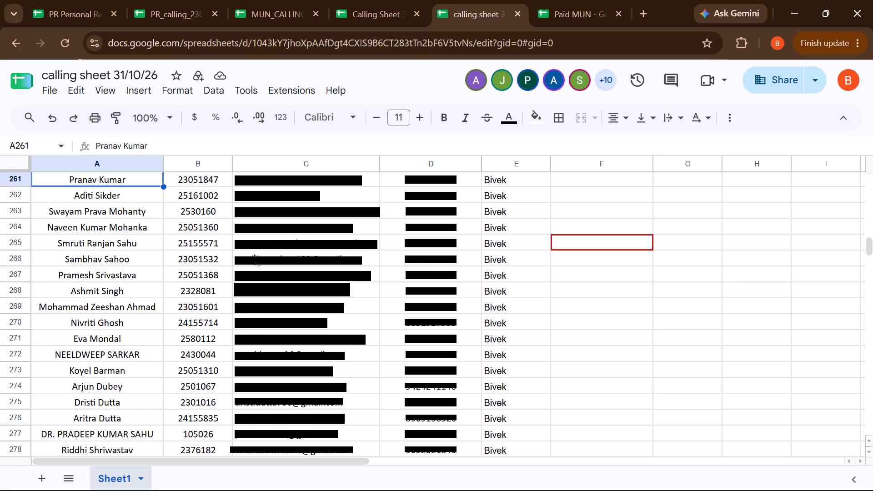
pyautogui.click(253, 265)
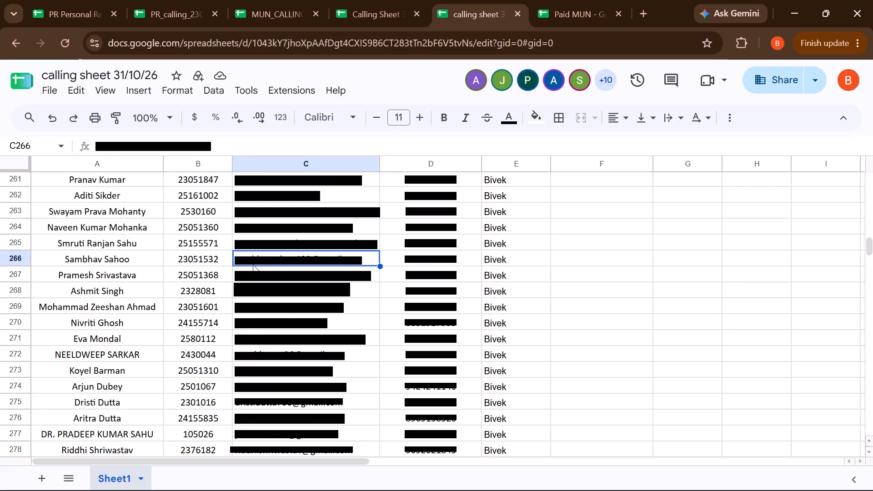
pyautogui.click(163, 180)
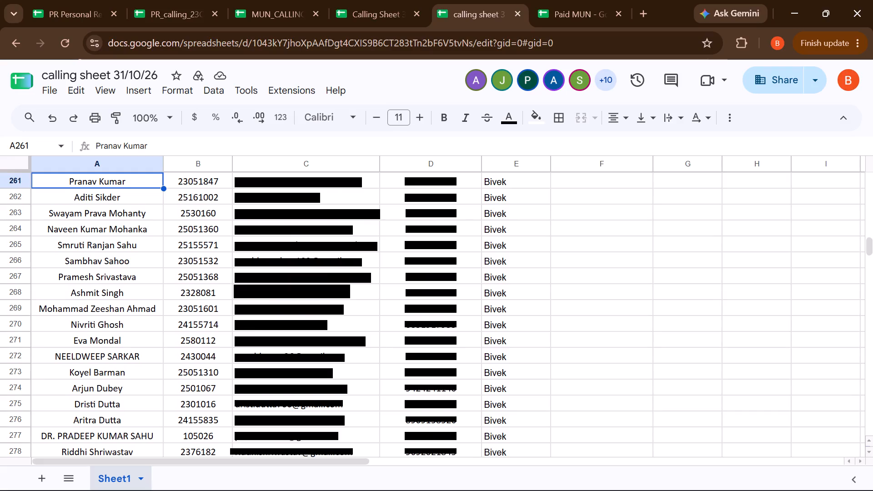
# Look through the caller assignments from row 261 to about row 304, and return to the end of Bivek's block around row 280.
pyautogui.scroll(-1, 142, 285)
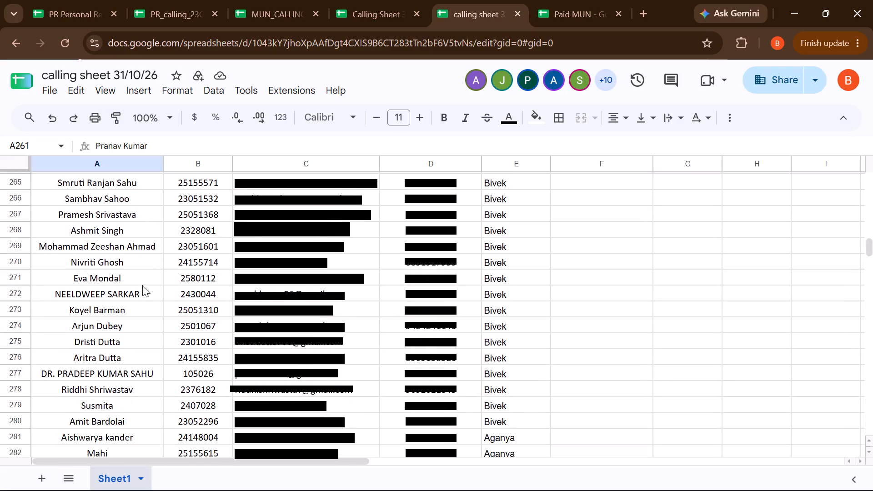
pyautogui.scroll(-2, 142, 285)
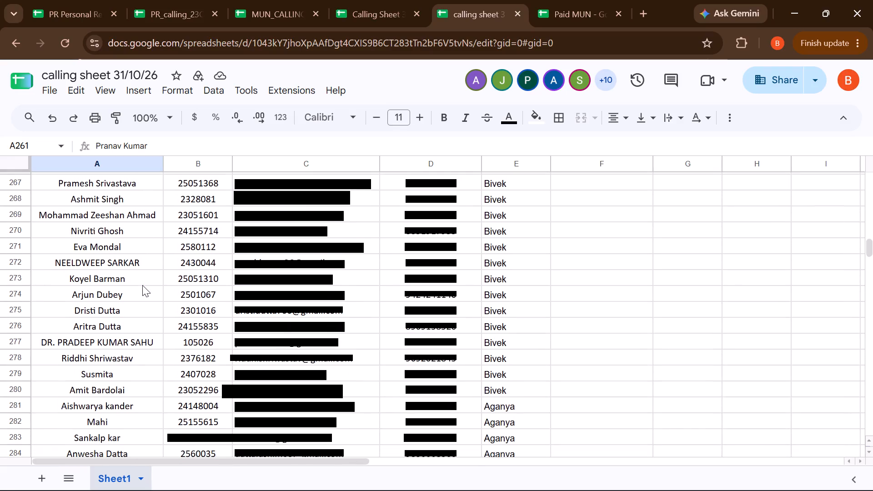
pyautogui.scroll(-1, 142, 285)
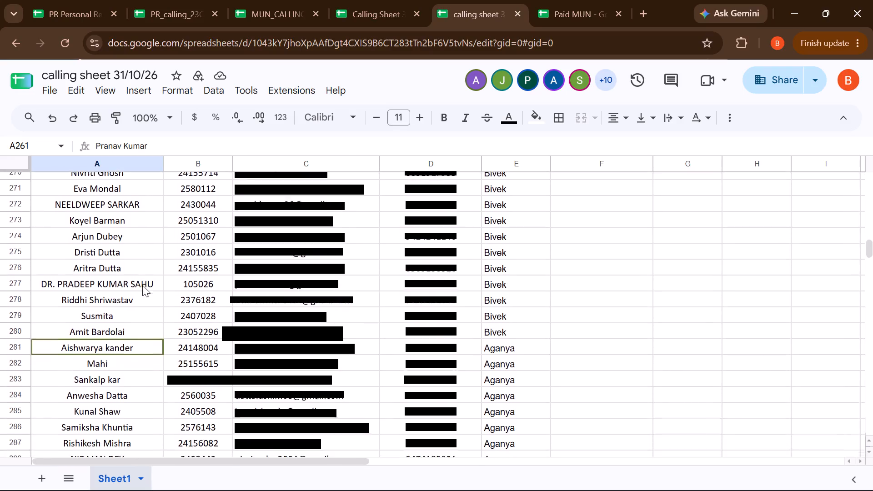
pyautogui.scroll(-1, 142, 285)
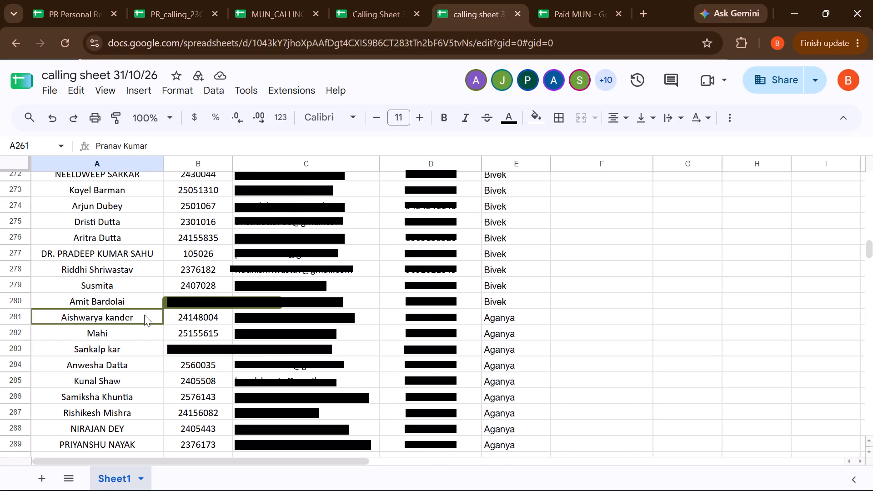
pyautogui.scroll(-2, 144, 315)
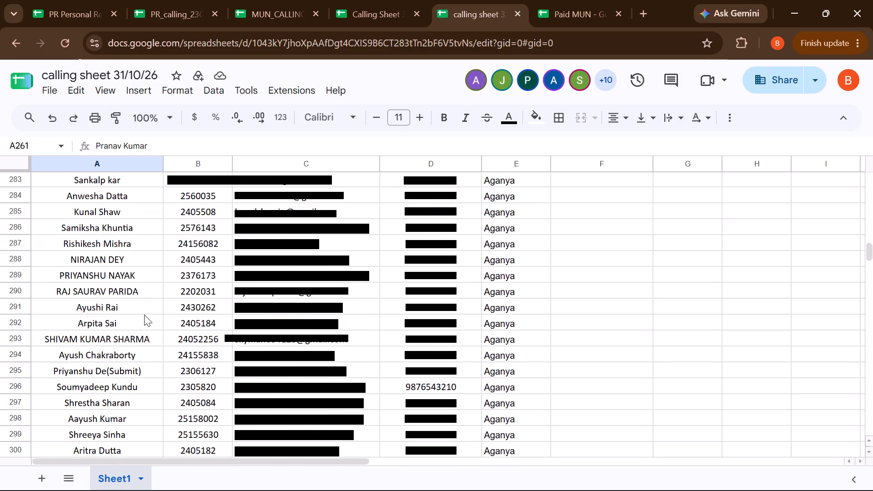
pyautogui.hscroll(1, 144, 315)
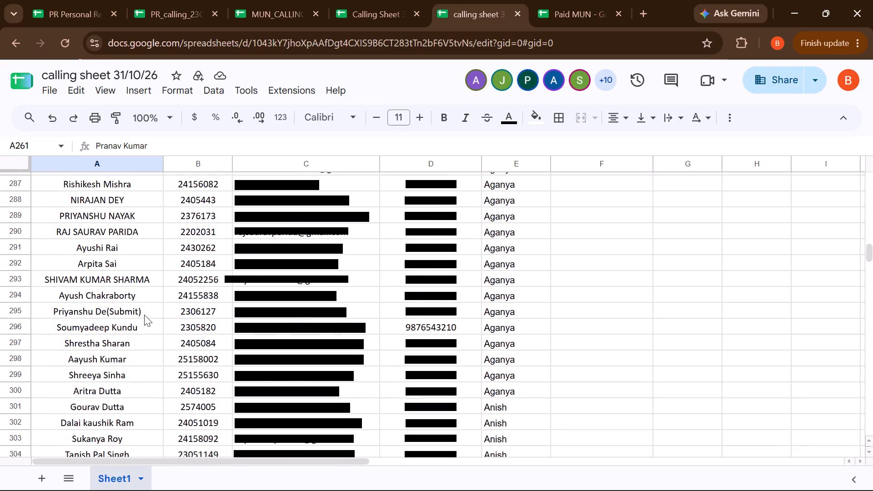
pyautogui.hscroll(1, 144, 315)
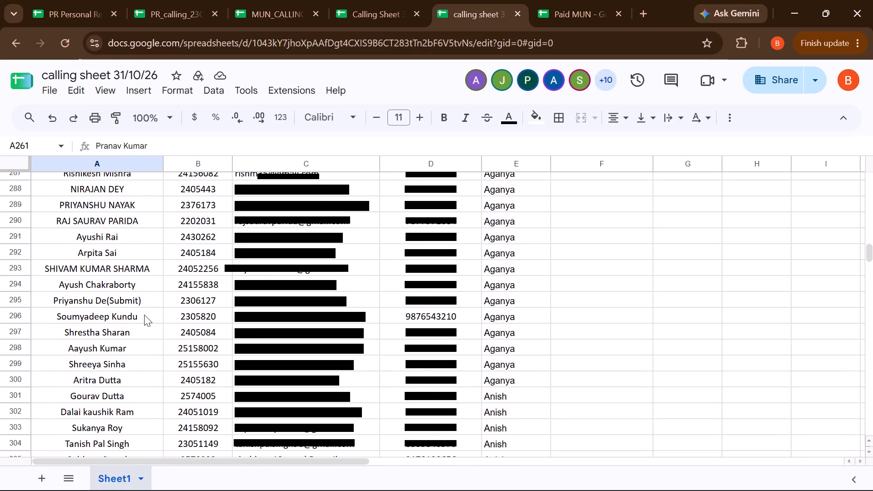
pyautogui.scroll(3, 144, 315)
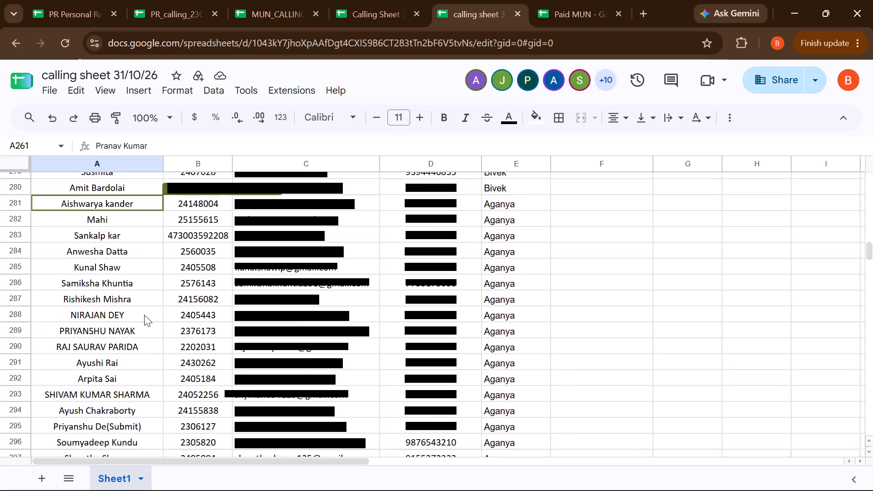
pyautogui.scroll(1, 144, 315)
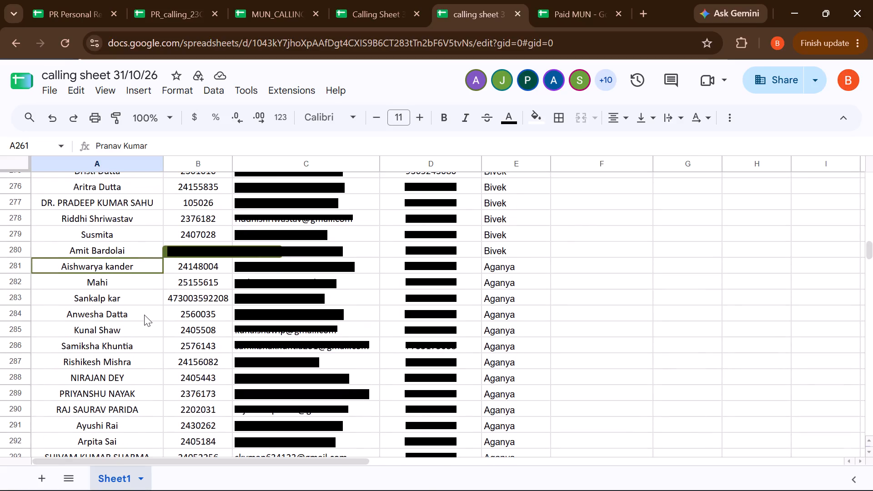
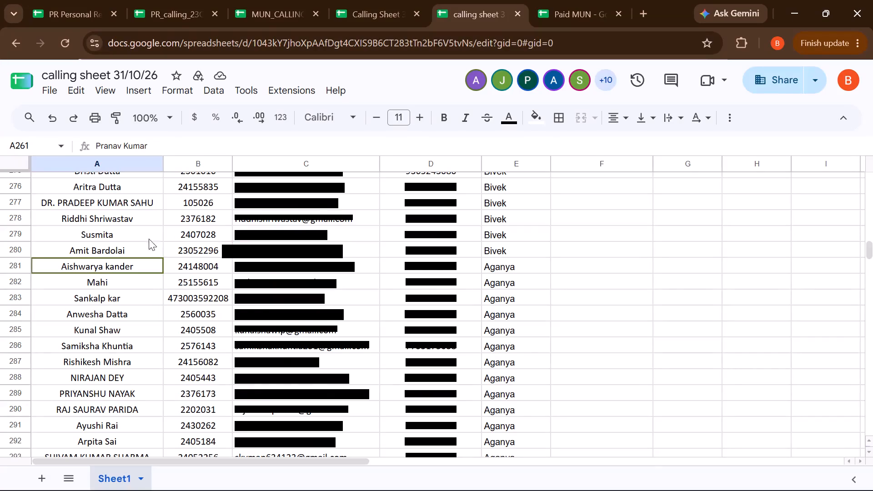
# Examine Bivek's assigned delegates from the last one in row 280 back up to row 263.
pyautogui.click(125, 251)
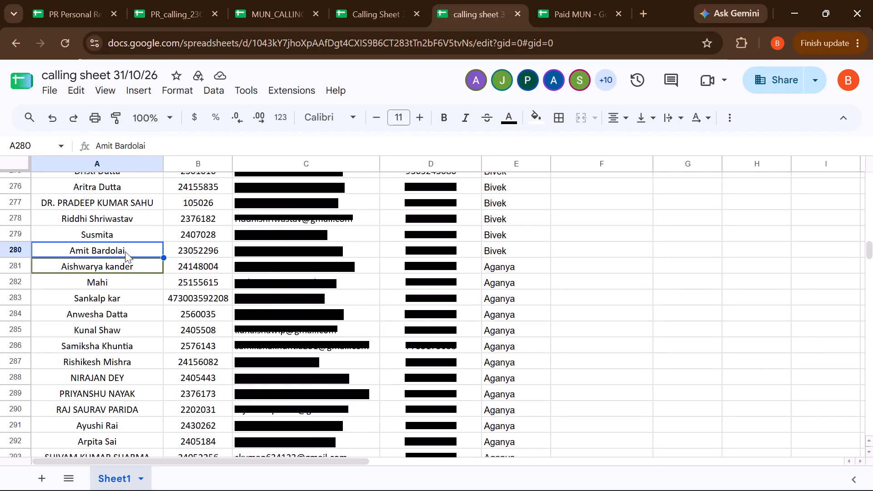
pyautogui.scroll(1, 125, 251)
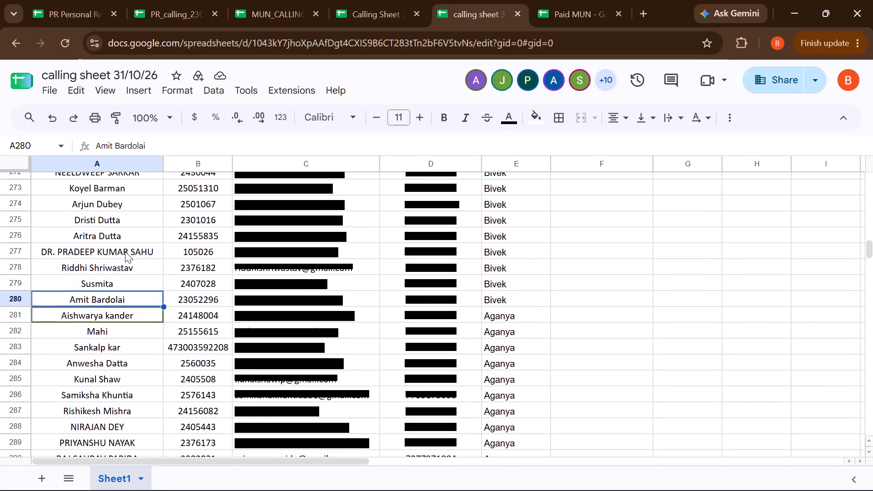
pyautogui.scroll(1, 125, 251)
pyautogui.click(125, 251)
pyautogui.click(140, 225)
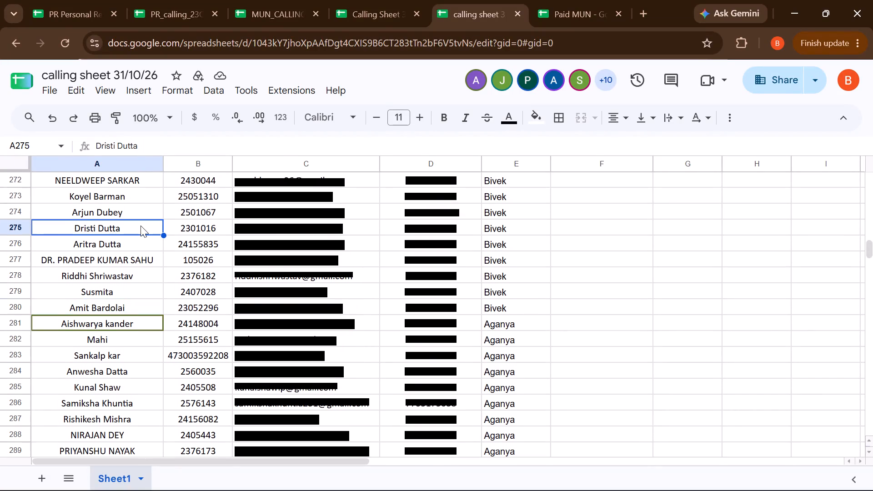
pyautogui.scroll(1, 140, 225)
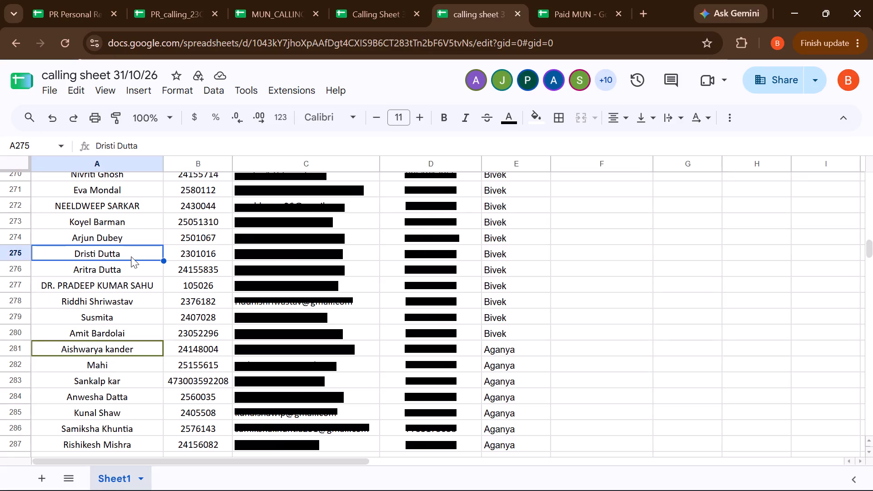
pyautogui.scroll(1, 136, 212)
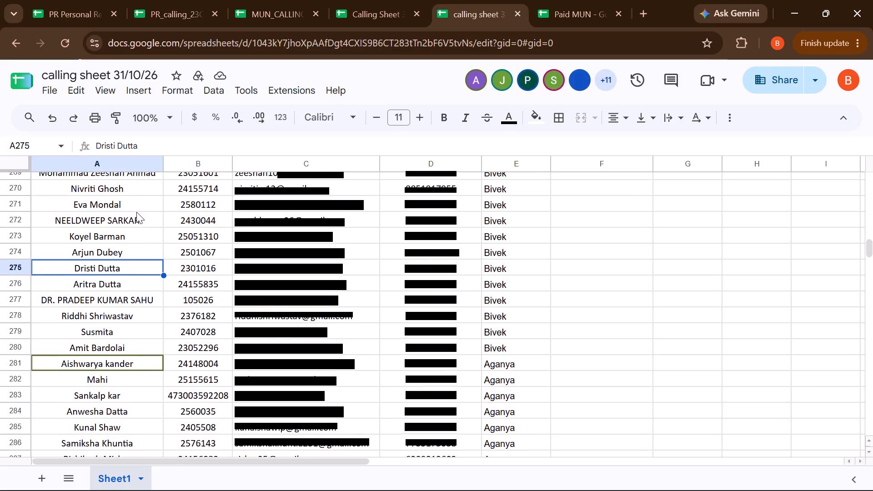
pyautogui.scroll(1, 136, 212)
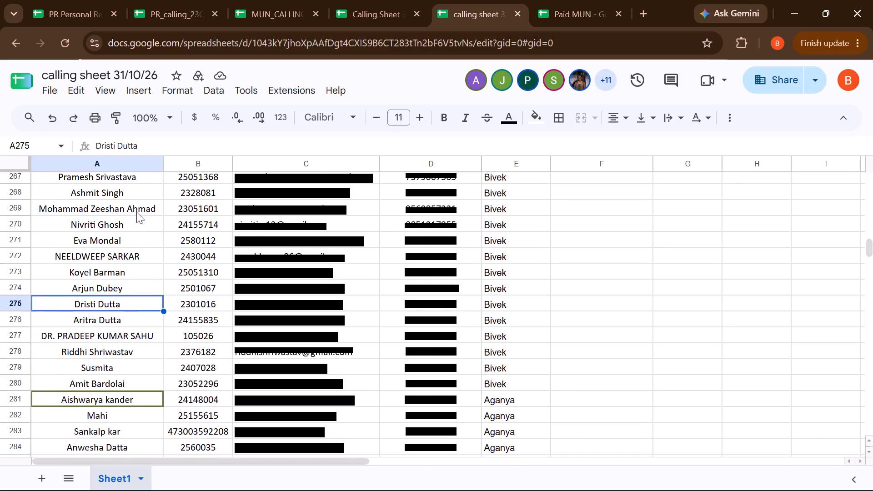
pyautogui.click(136, 212)
pyautogui.scroll(1, 136, 212)
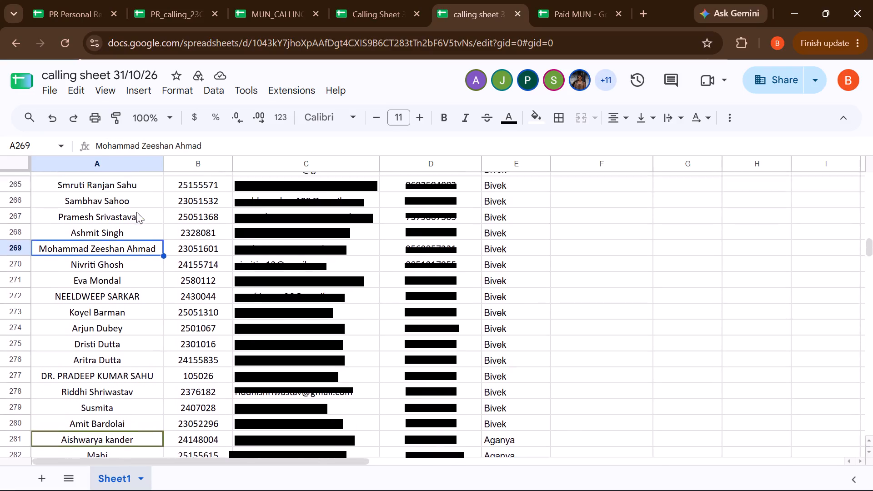
pyautogui.scroll(1, 136, 212)
pyautogui.click(136, 212)
pyautogui.scroll(1, 136, 212)
pyautogui.click(136, 212)
pyautogui.scroll(1, 136, 212)
pyautogui.click(134, 218)
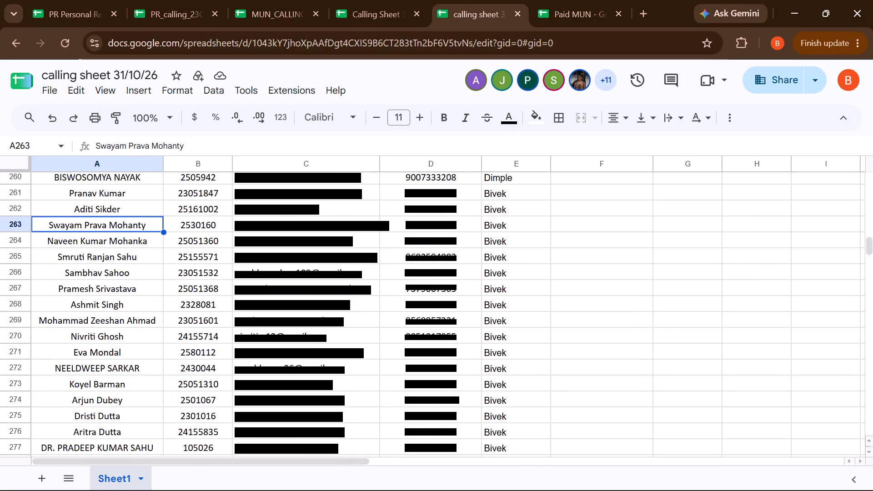
# Look over Dimple's rows above Bivek's block up to row 247, and reselect Bivek's first delegate in cell A261.
pyautogui.scroll(2, 134, 218)
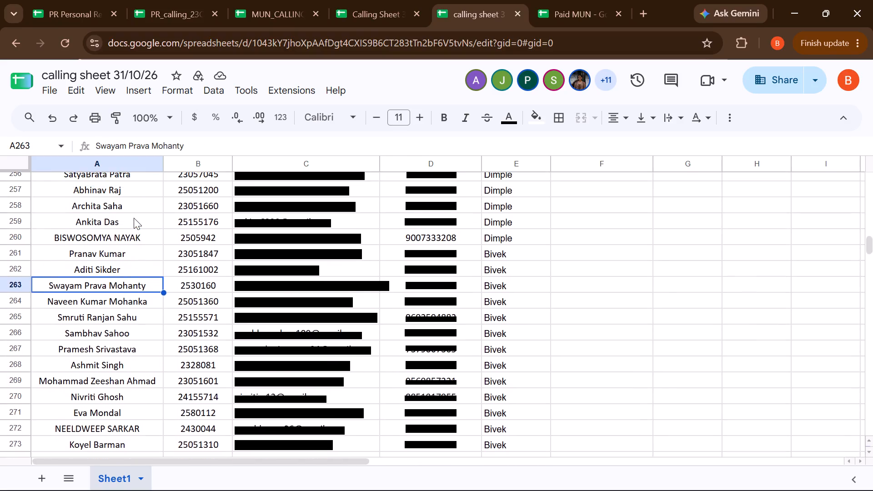
pyautogui.scroll(2, 134, 218)
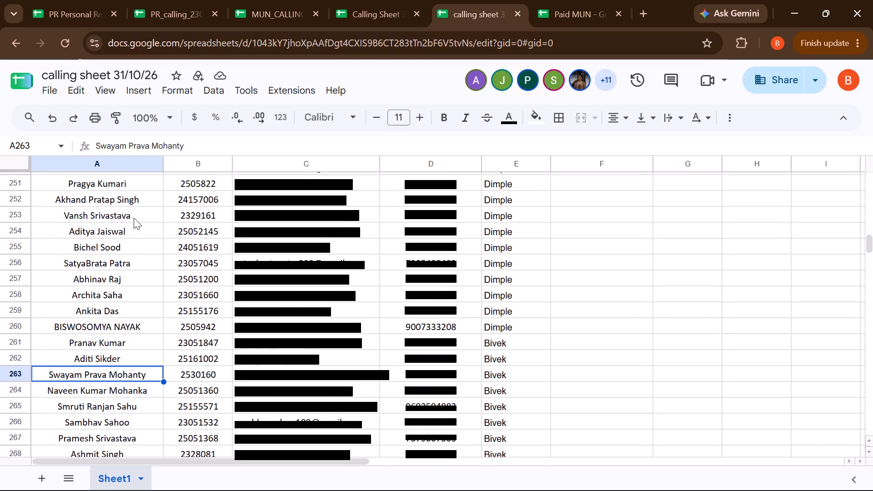
pyautogui.scroll(3, 134, 218)
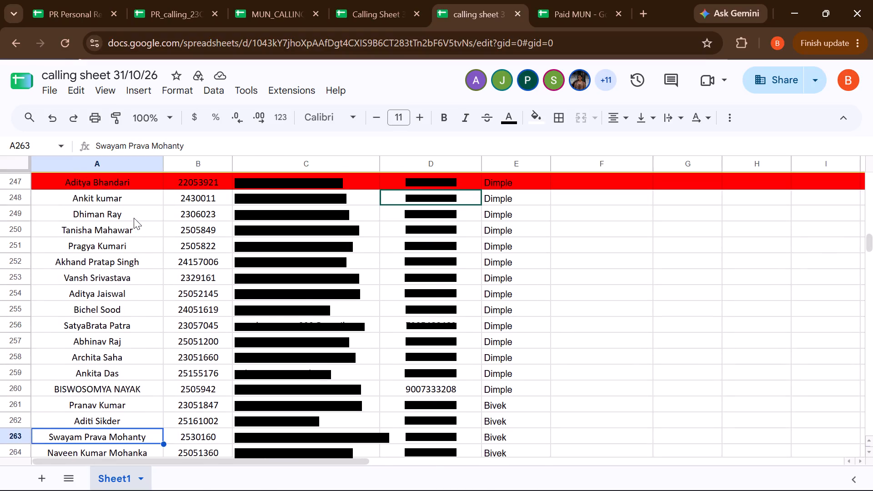
pyautogui.scroll(1, 134, 218)
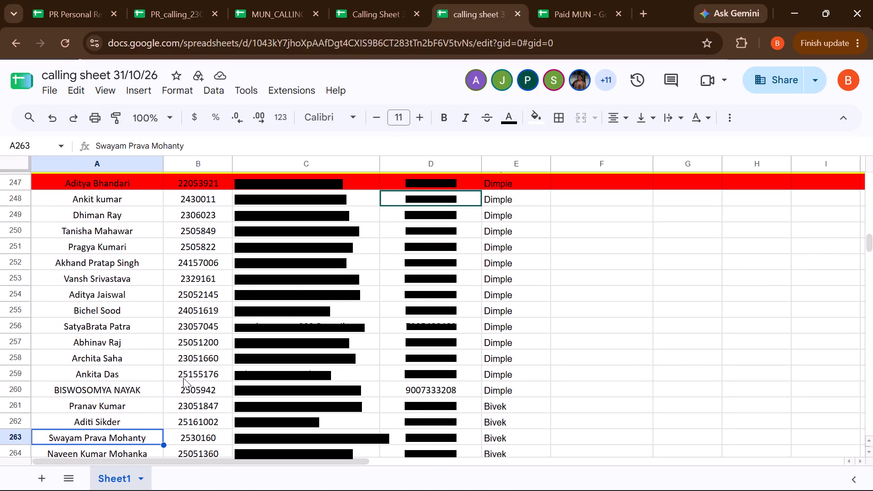
pyautogui.click(121, 403)
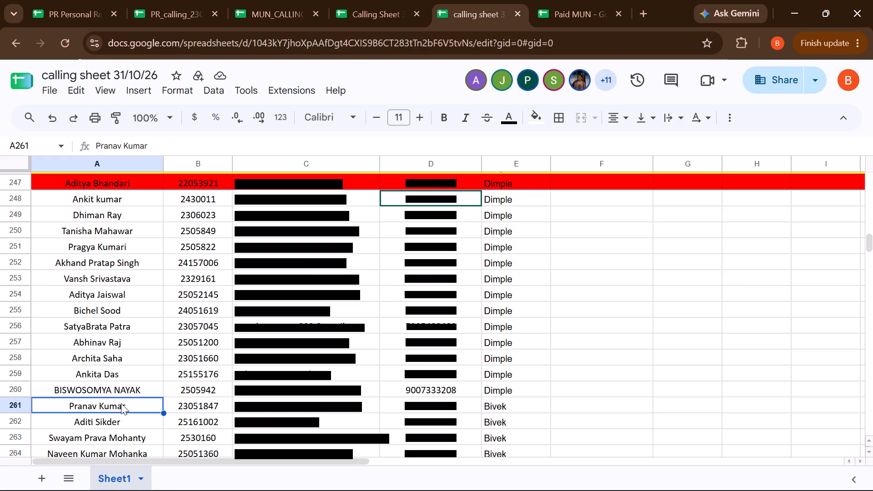
# Apply bold formatting to the empty cells F261:F280 beside Bivek's assigned delegates.
pyautogui.scroll(-3, 189, 273)
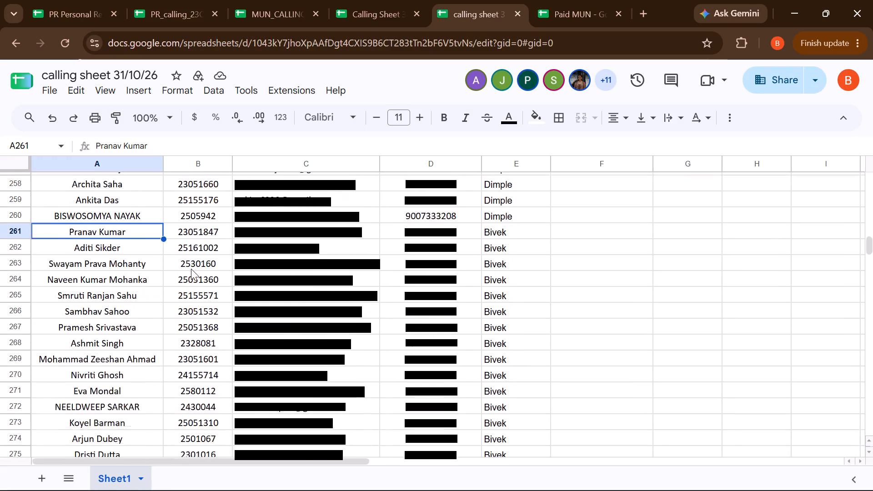
pyautogui.scroll(-1, 191, 269)
pyautogui.moveTo(576, 209); pyautogui.dragTo(571, 459)
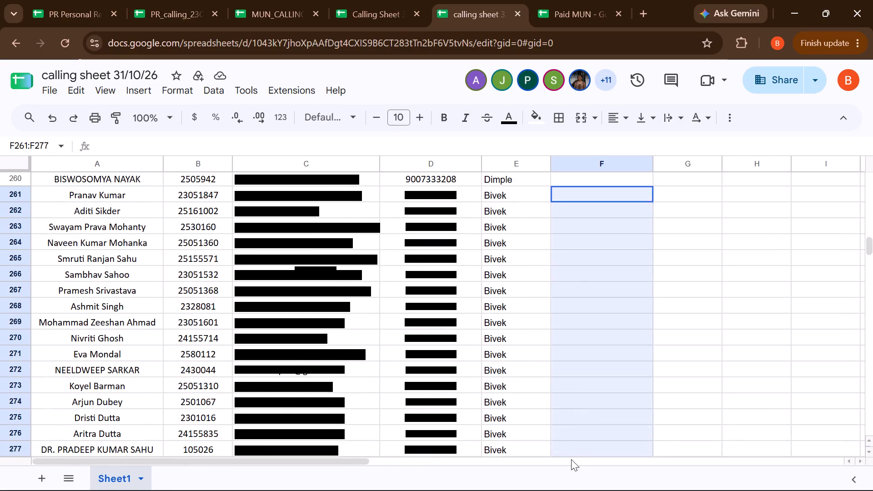
pyautogui.moveTo(571, 459); pyautogui.dragTo(564, 396)
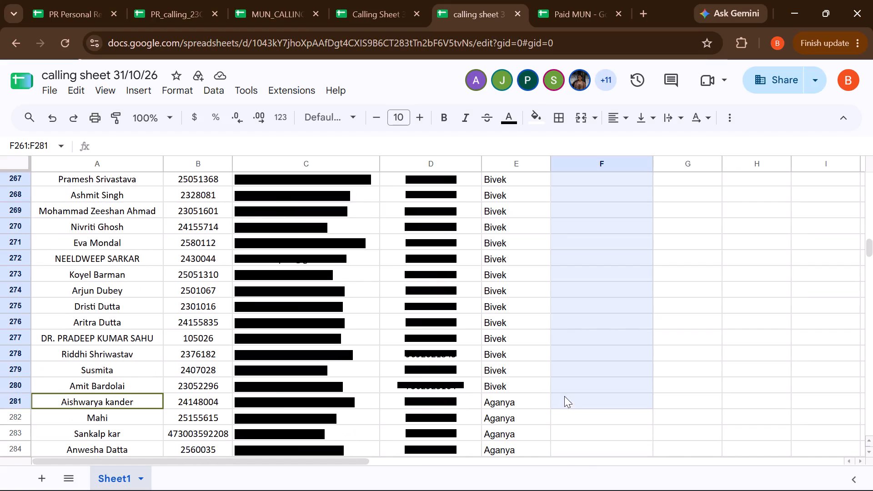
pyautogui.moveTo(564, 396); pyautogui.dragTo(568, 387)
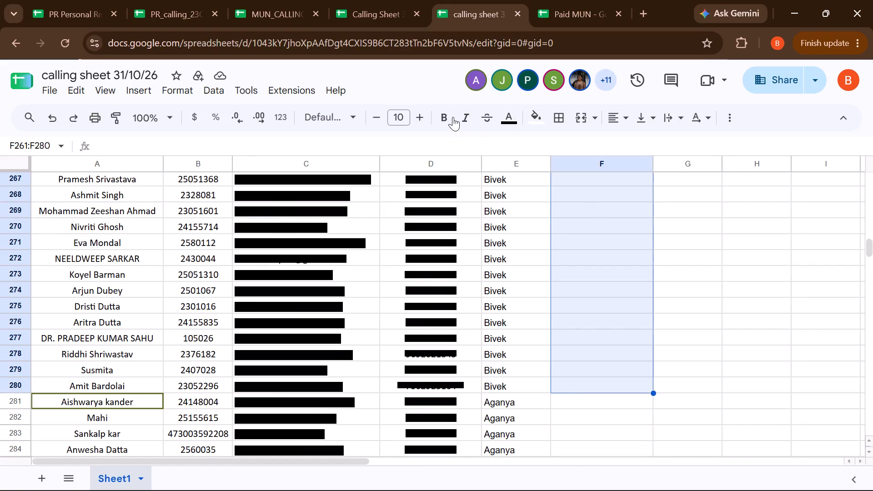
pyautogui.click(452, 116)
# Correct the caller name in cell E261 to Bibek.
pyautogui.scroll(1, 508, 227)
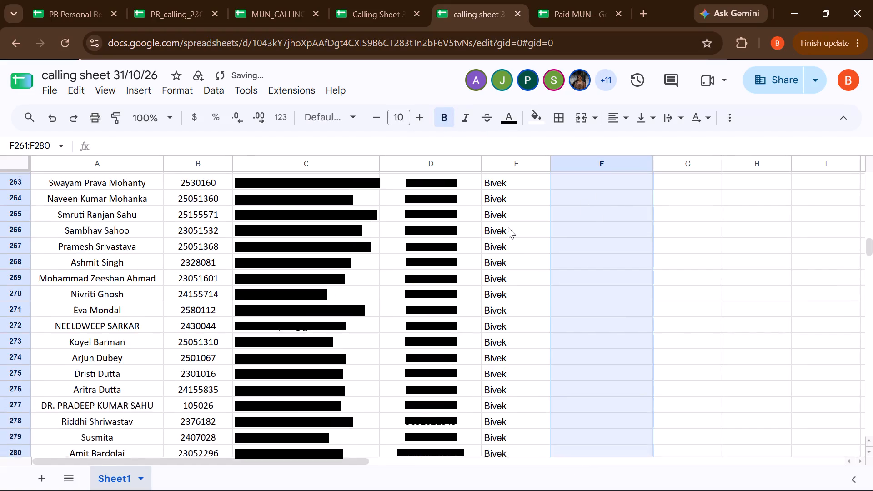
pyautogui.scroll(2, 508, 227)
pyautogui.click(508, 227)
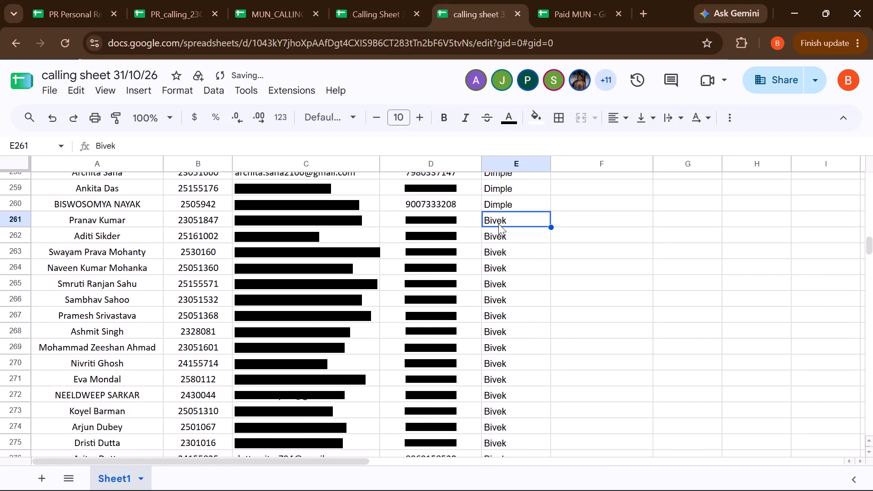
pyautogui.doubleClick(497, 222)
pyautogui.press('Left')
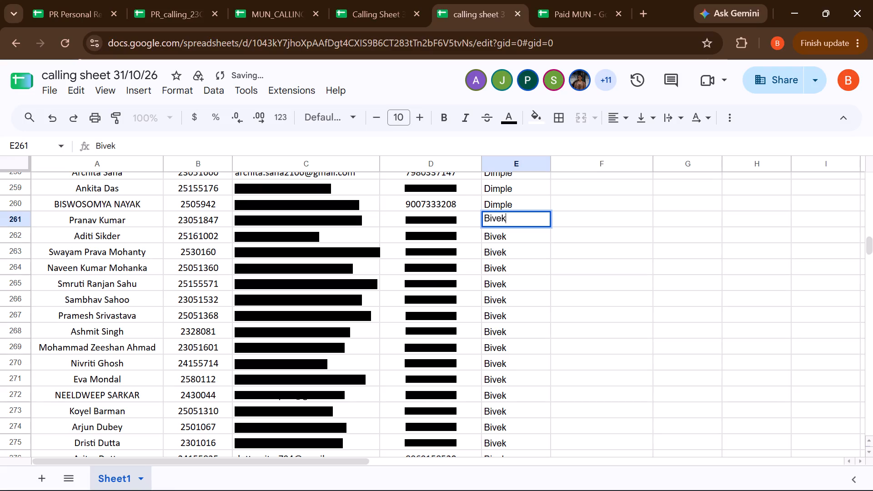
pyautogui.press('Left')
pyautogui.press('Left')
pyautogui.press('Right')
pyautogui.press('BackSpace')
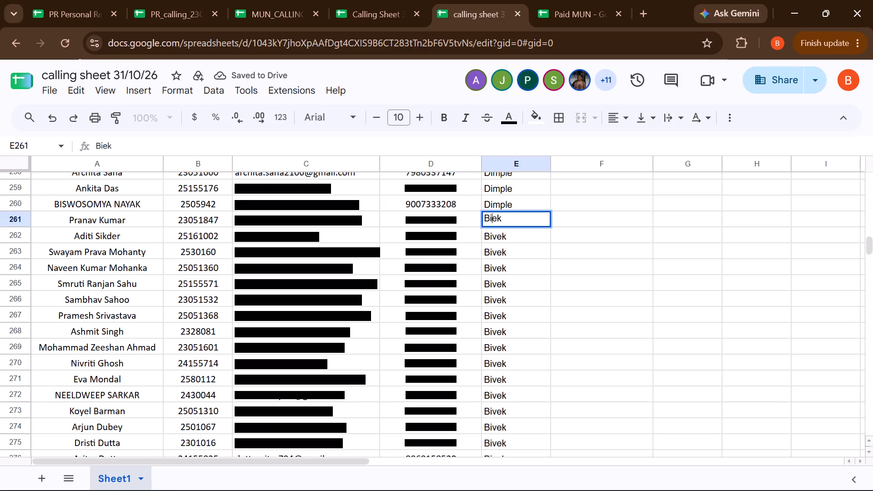
pyautogui.press('b')
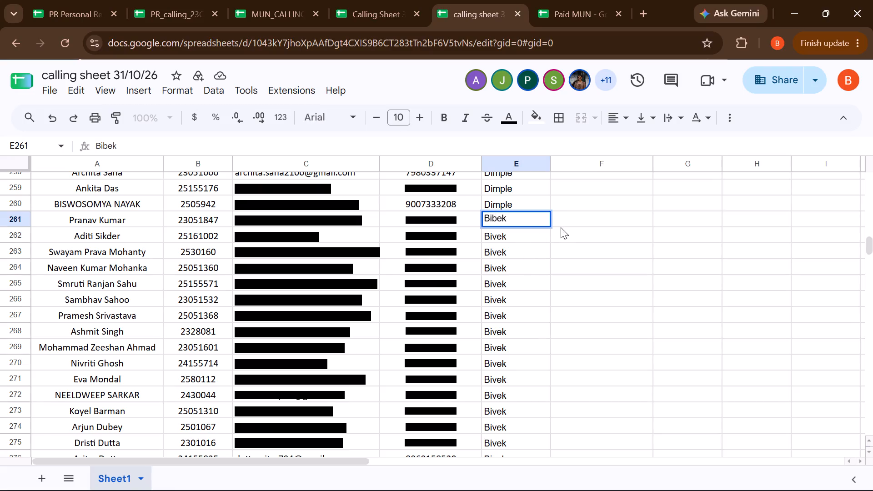
pyautogui.click(559, 250)
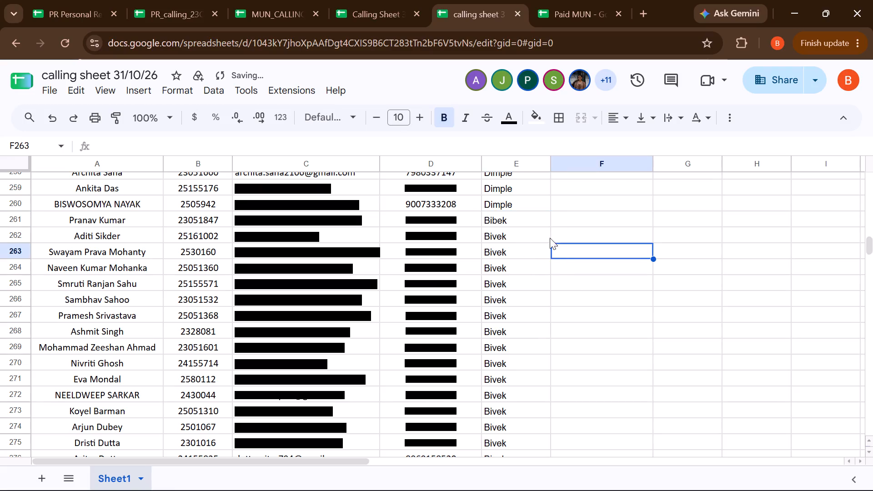
# Fill the name Bibek from E261 down through E280, the last row of the same caller's block.
pyautogui.click(539, 216)
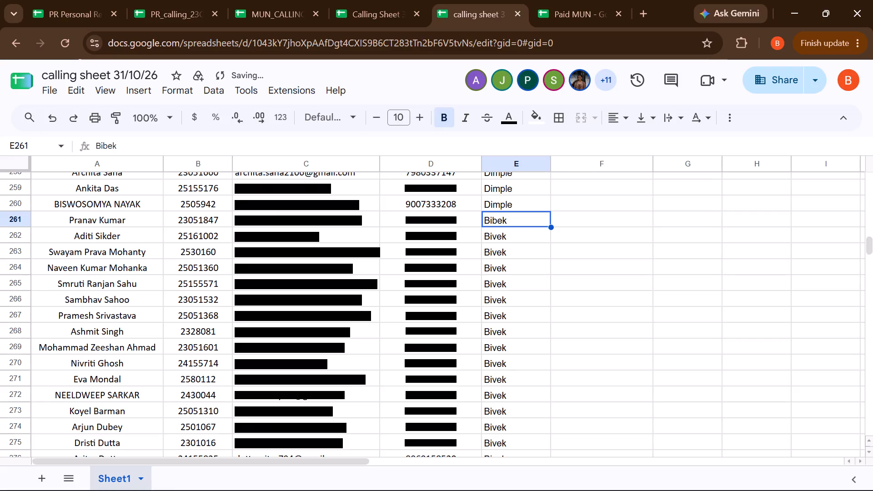
pyautogui.moveTo(550, 227); pyautogui.dragTo(547, 467)
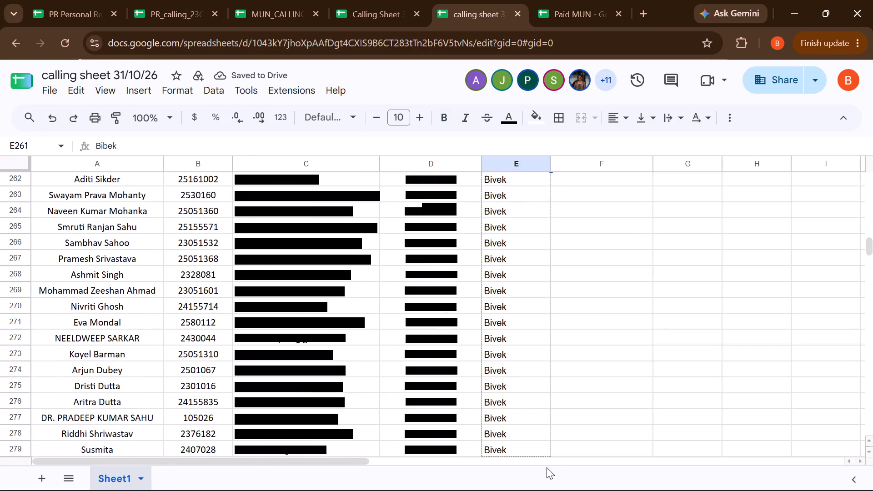
pyautogui.moveTo(547, 467); pyautogui.dragTo(537, 401)
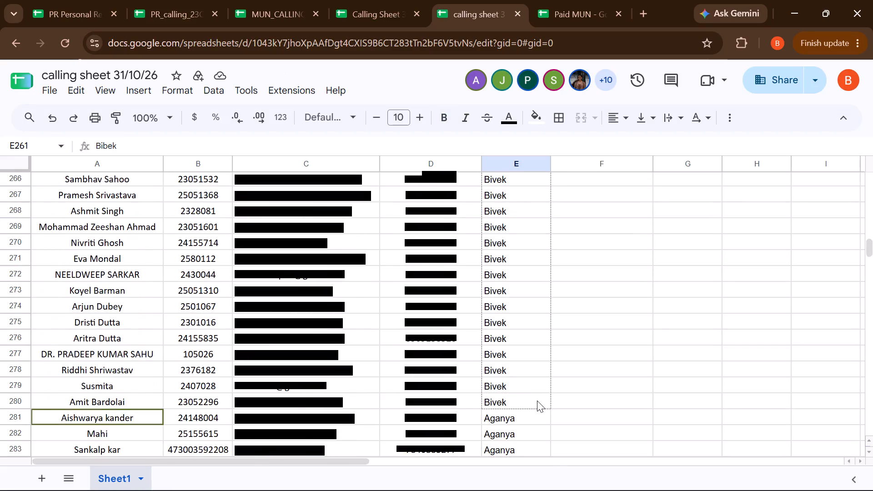
pyautogui.moveTo(537, 401); pyautogui.dragTo(537, 404)
pyautogui.click(599, 371)
# Check the caller names in column E from row 261 to about row 278, with the empty cell F261 selected.
pyautogui.scroll(1, 599, 371)
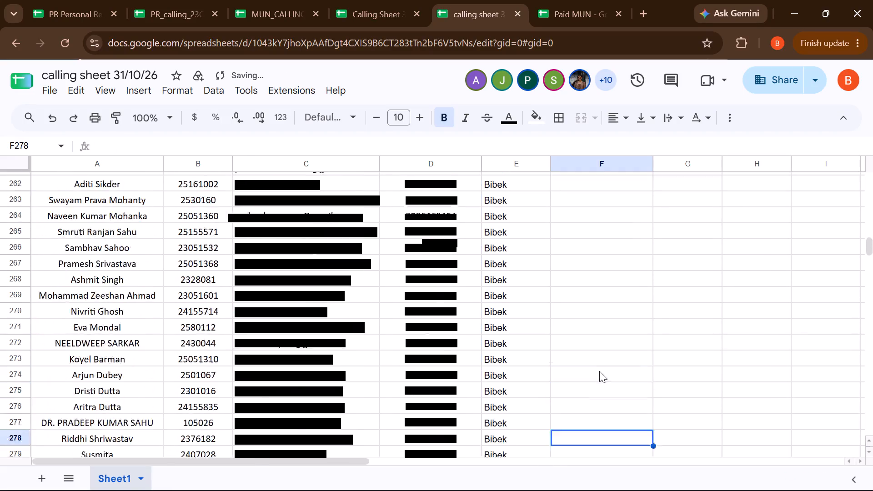
pyautogui.scroll(1, 599, 371)
pyautogui.click(564, 245)
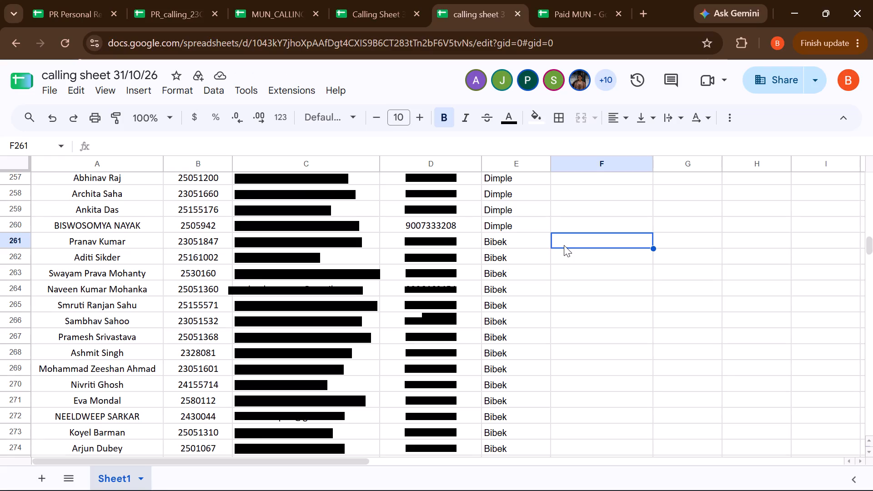
pyautogui.scroll(-1, 564, 245)
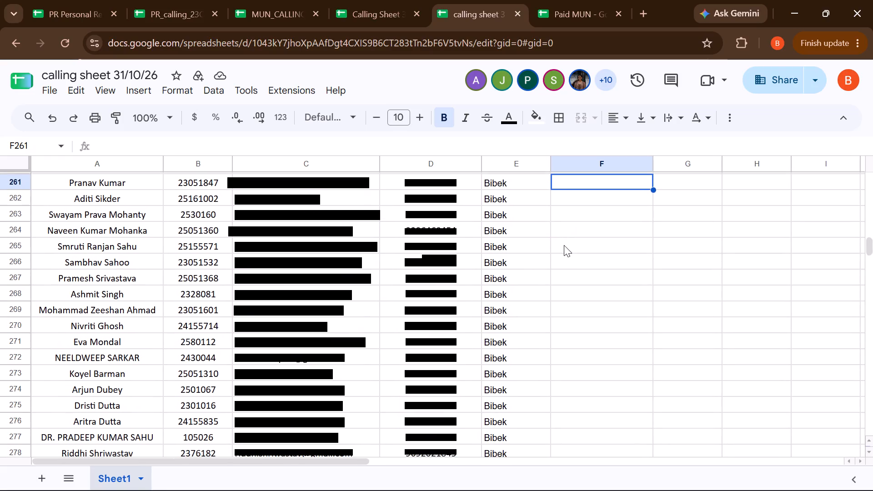
pyautogui.scroll(-1, 564, 245)
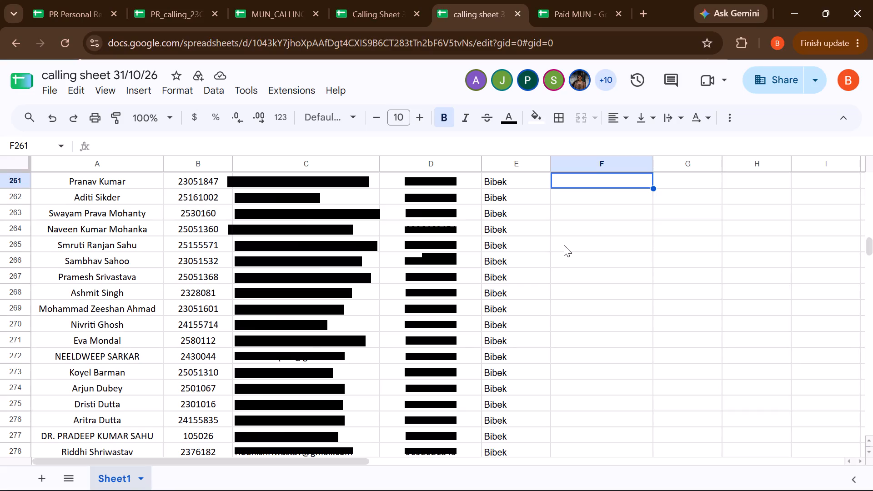
pyautogui.hscroll(1, 564, 245)
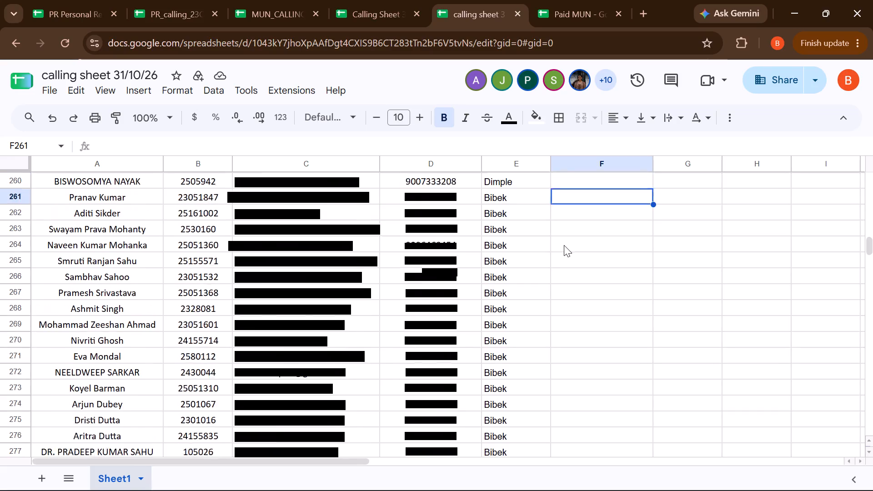
pyautogui.hscroll(1, 564, 245)
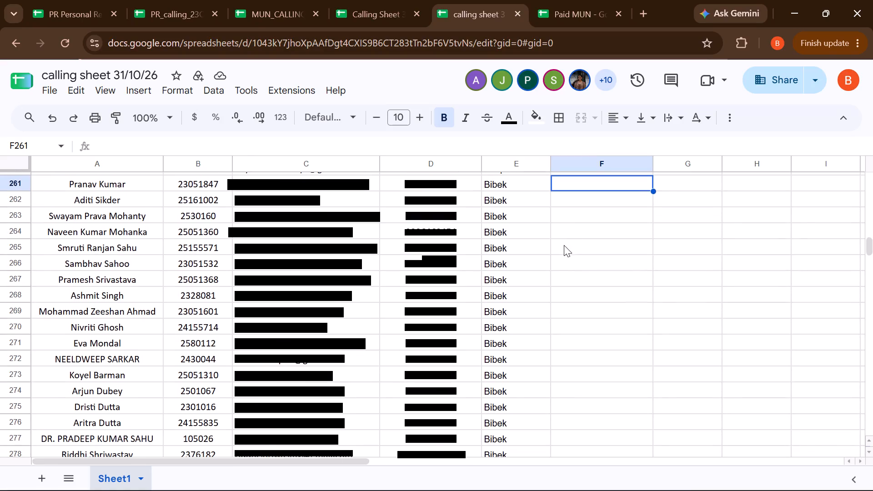
pyautogui.hscroll(1, 564, 245)
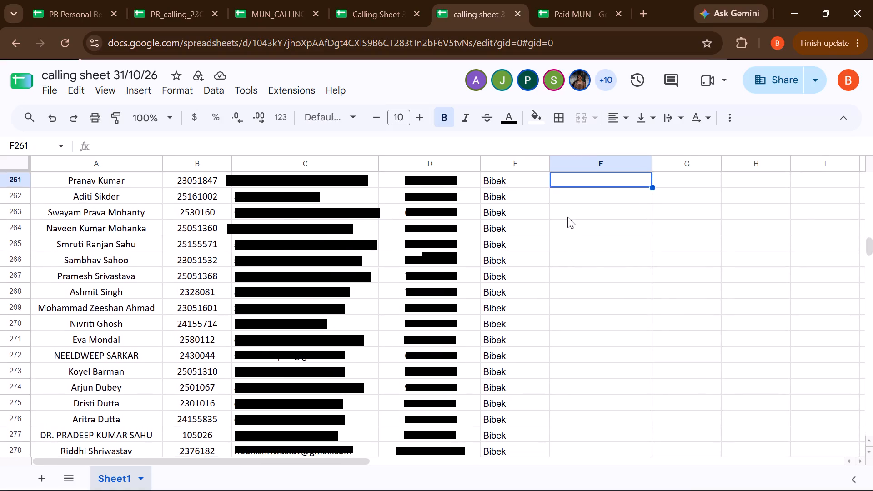
pyautogui.scroll(1, 567, 217)
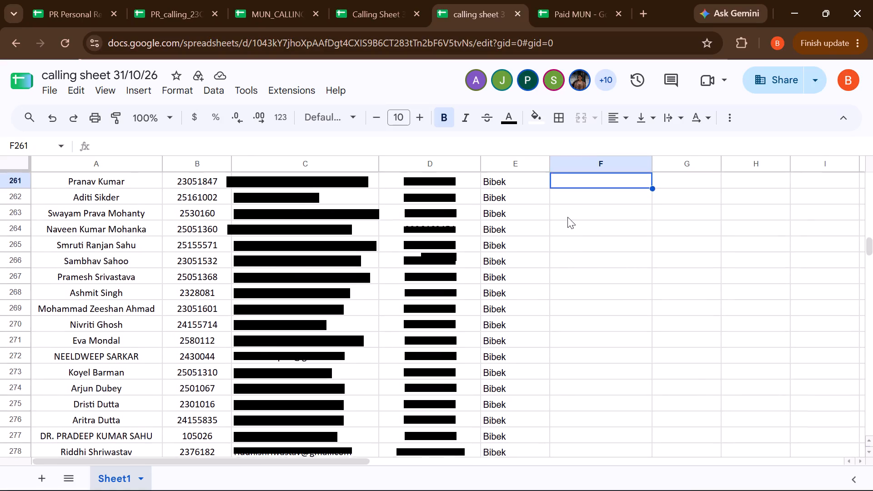
pyautogui.scroll(1, 567, 217)
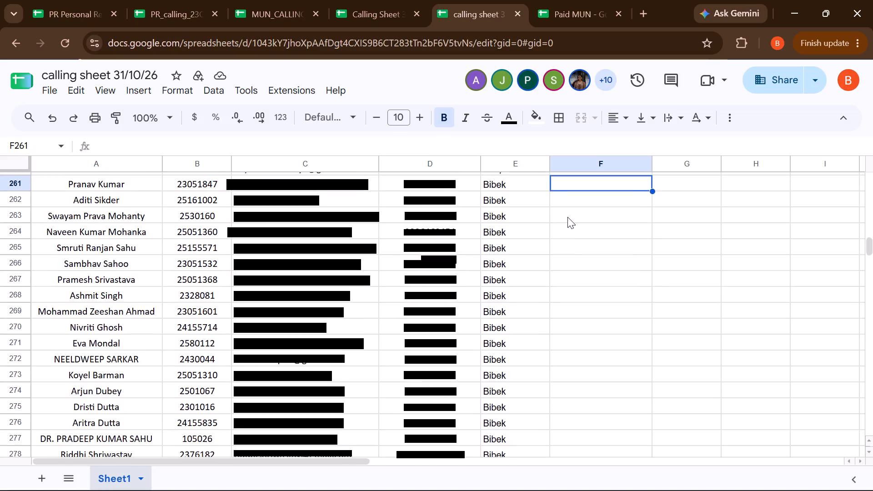
# Look through the caller assignments below Bibek's block, from row 261 down to Souhridh's delegates starting at row 321.
pyautogui.scroll(2, 567, 217)
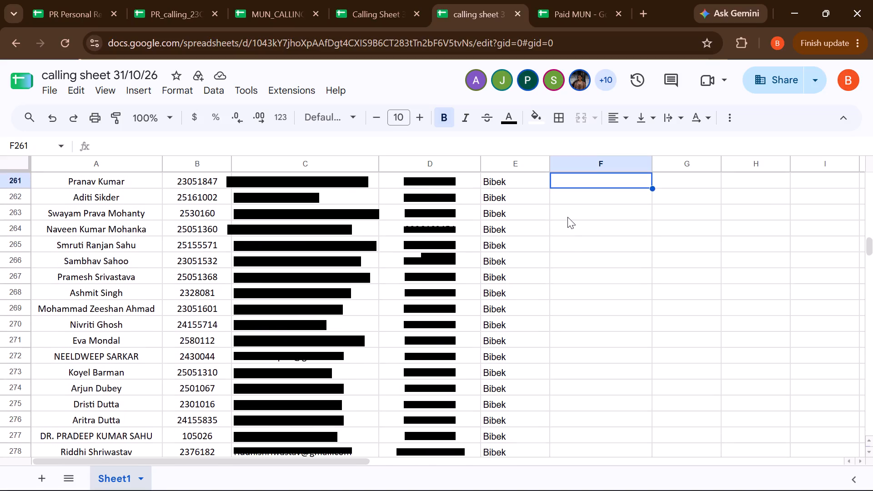
pyautogui.scroll(-2, 567, 217)
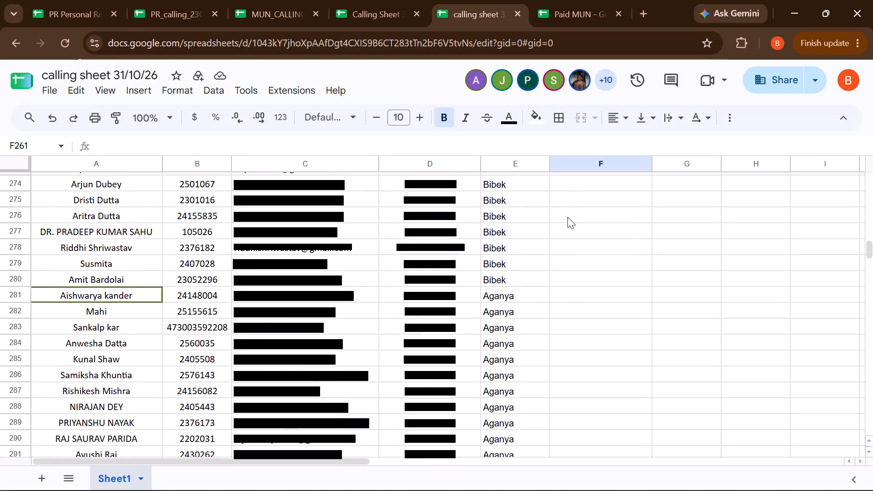
pyautogui.scroll(-7, 567, 217)
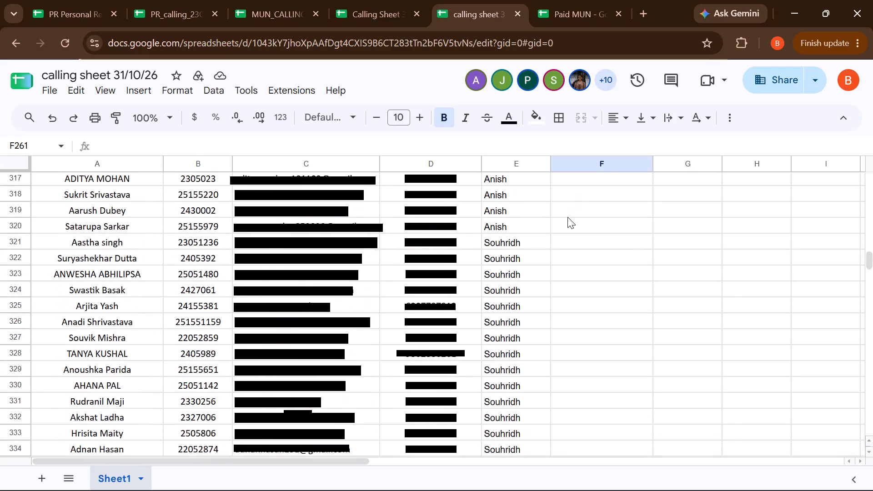
pyautogui.scroll(-3, 567, 217)
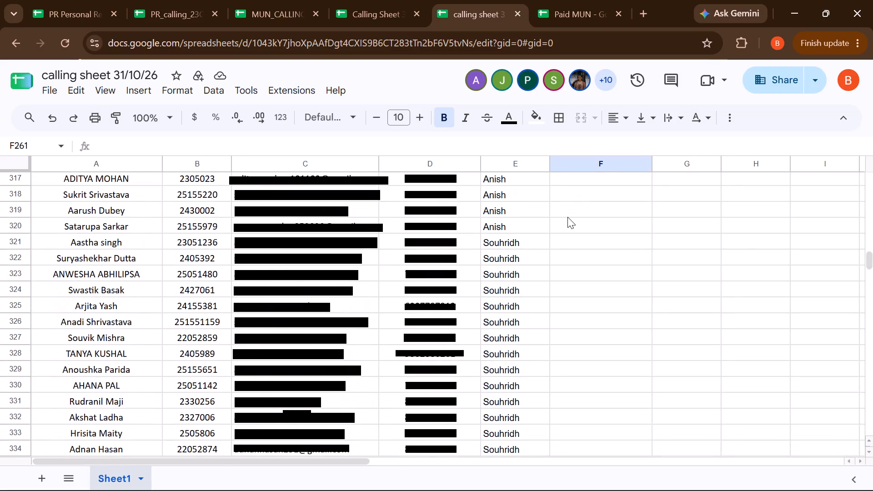
pyautogui.scroll(-1, 567, 217)
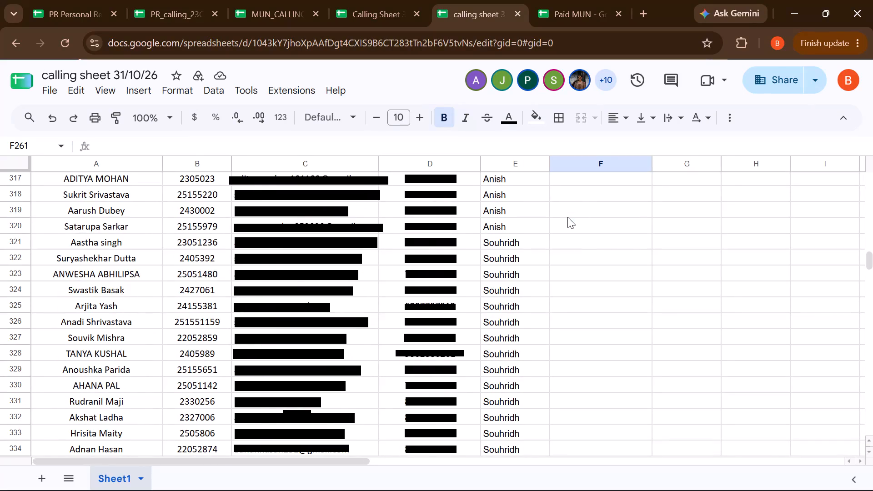
pyautogui.scroll(-1, 567, 217)
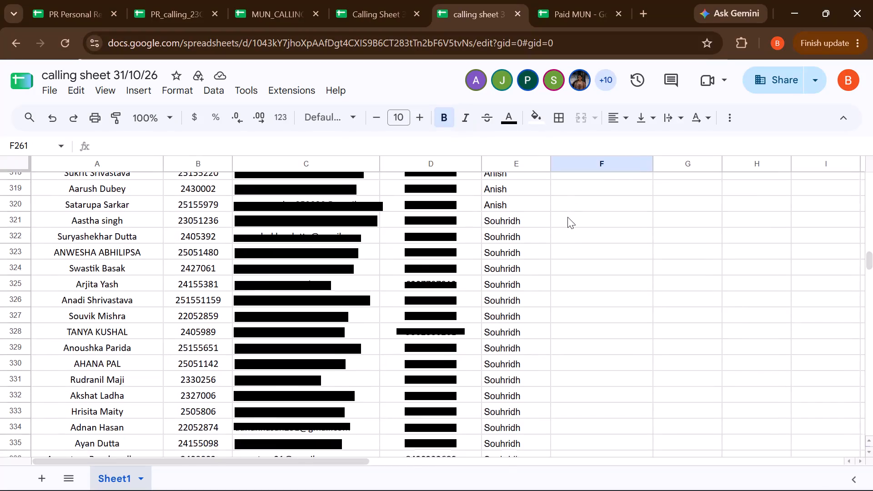
# Examine Souhridh's delegate rows 321 to 340 and the start of Shree's block at row 341.
pyautogui.scroll(-3, 567, 217)
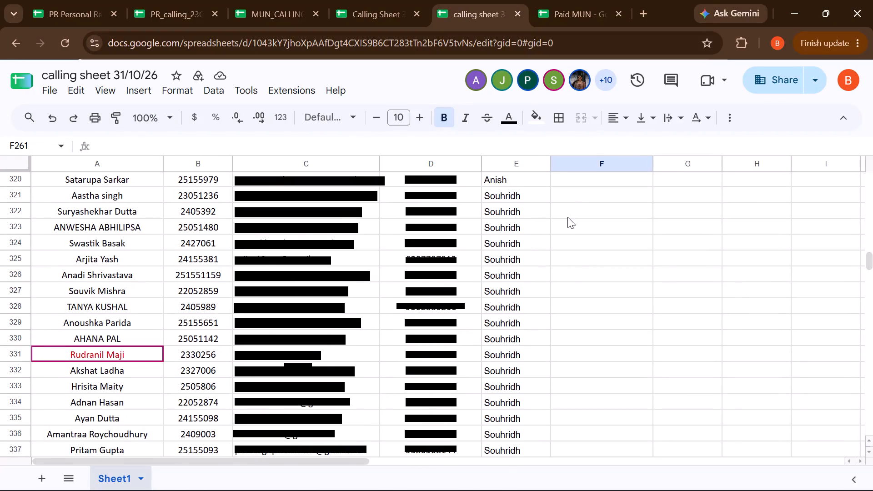
pyautogui.scroll(-5, 567, 217)
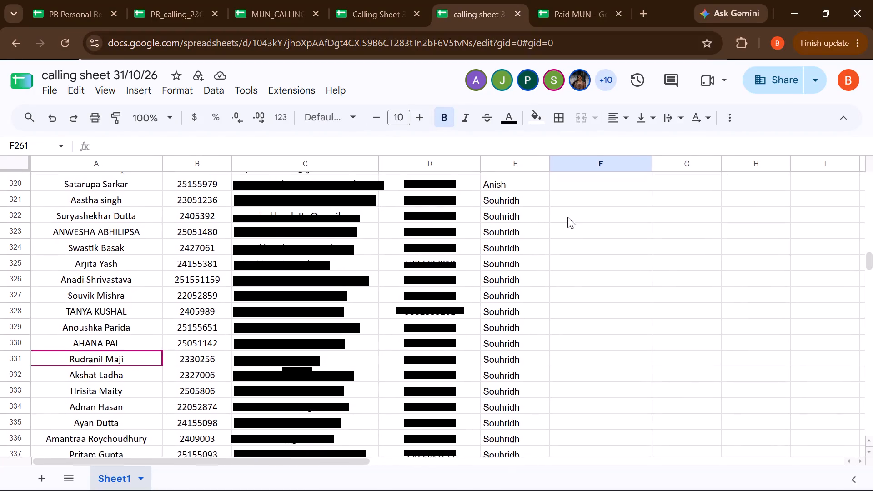
pyautogui.scroll(-1, 567, 217)
pyautogui.hscroll(1, 567, 217)
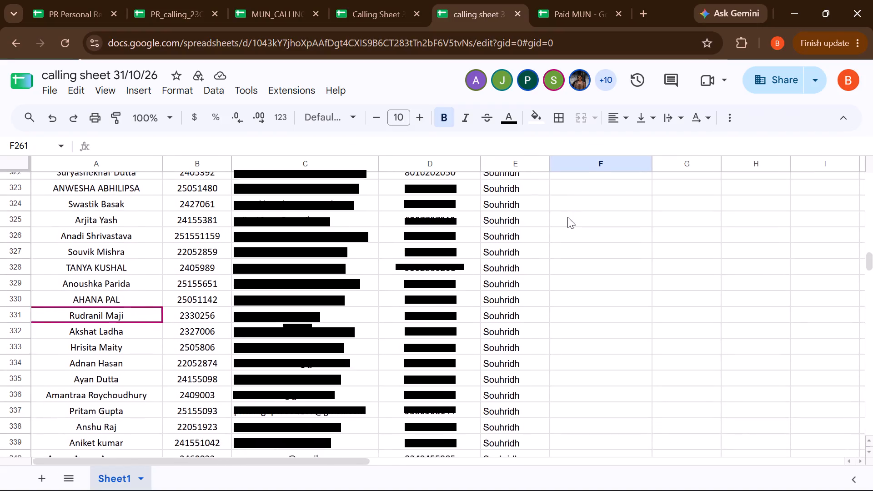
pyautogui.hscroll(2, 567, 217)
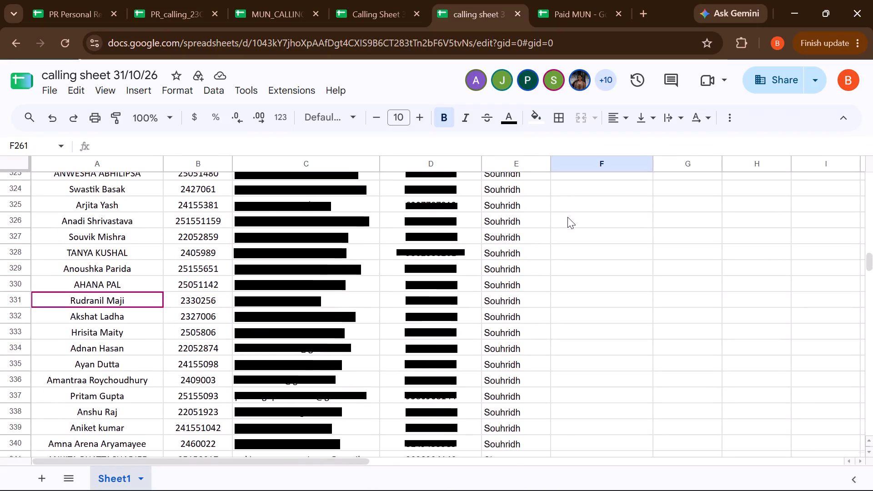
pyautogui.hscroll(1, 567, 217)
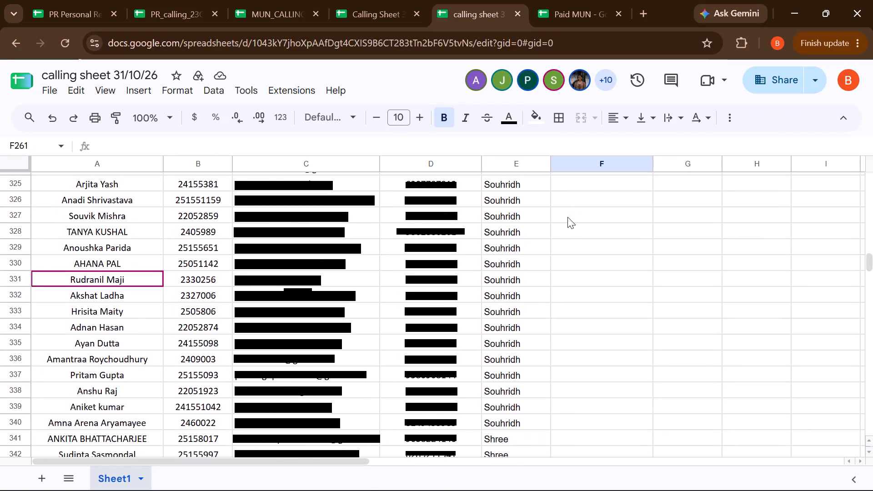
pyautogui.hscroll(1, 567, 217)
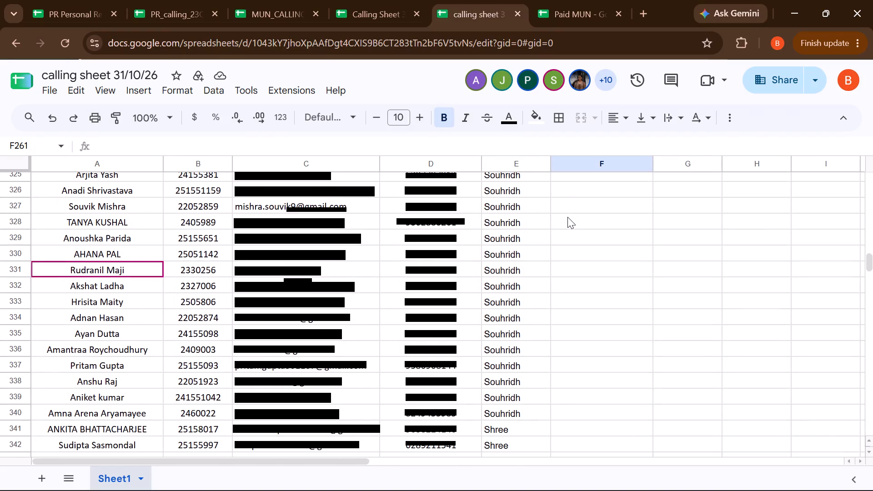
pyautogui.hscroll(1, 567, 217)
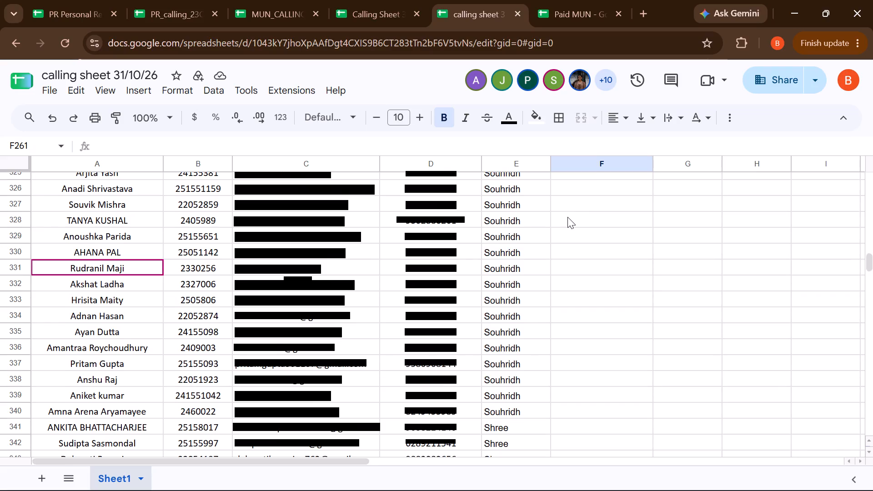
pyautogui.hscroll(2, 567, 217)
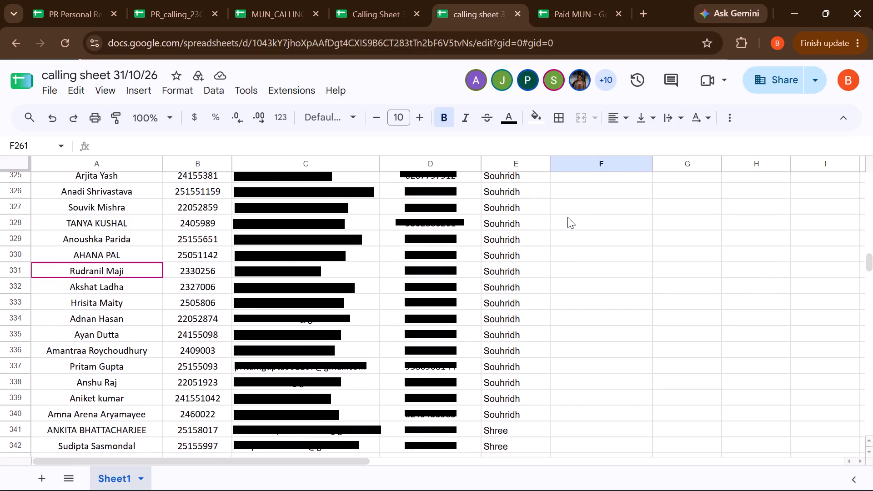
pyautogui.hscroll(1, 567, 217)
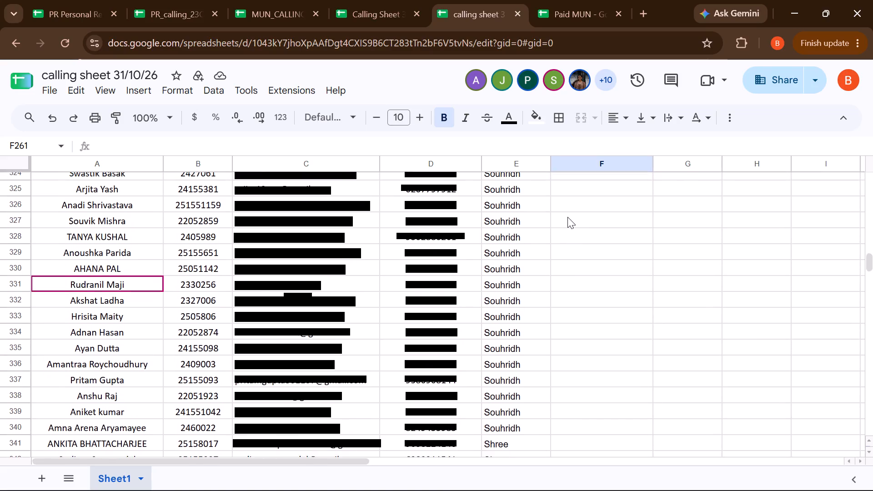
pyautogui.hscroll(1, 567, 217)
# Go back up to Bibek's block and review its delegate rows from 261 to about 278.
pyautogui.scroll(2, 567, 217)
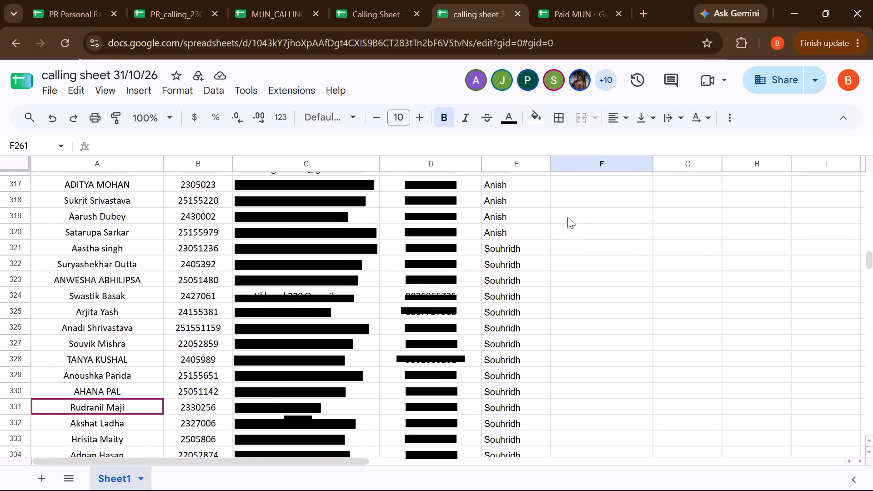
pyautogui.scroll(2, 567, 217)
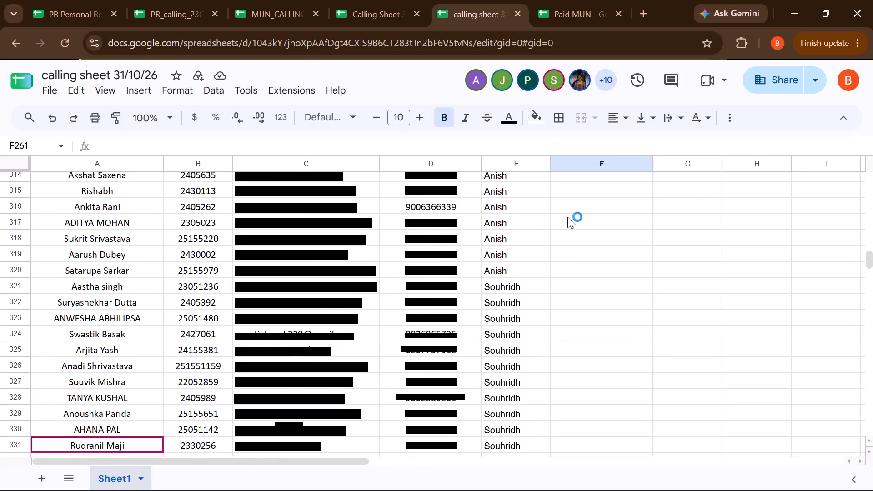
pyautogui.scroll(6, 567, 217)
pyautogui.hscroll(1, 567, 217)
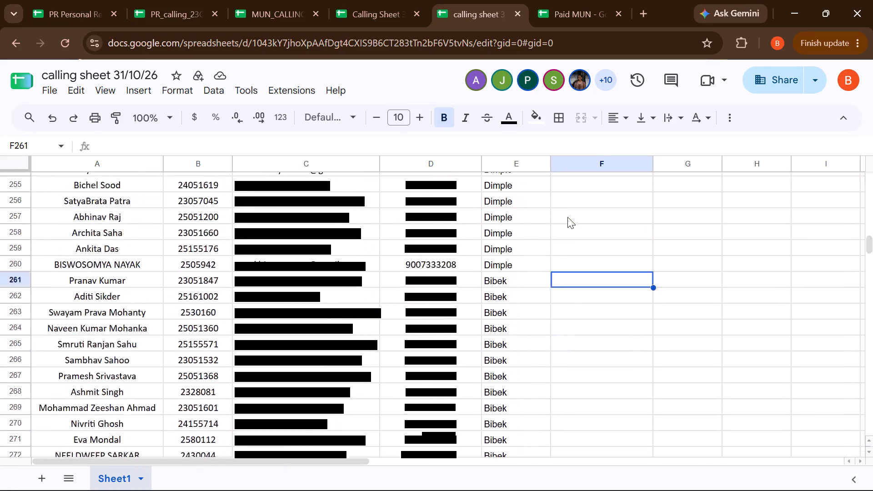
pyautogui.hscroll(2, 567, 217)
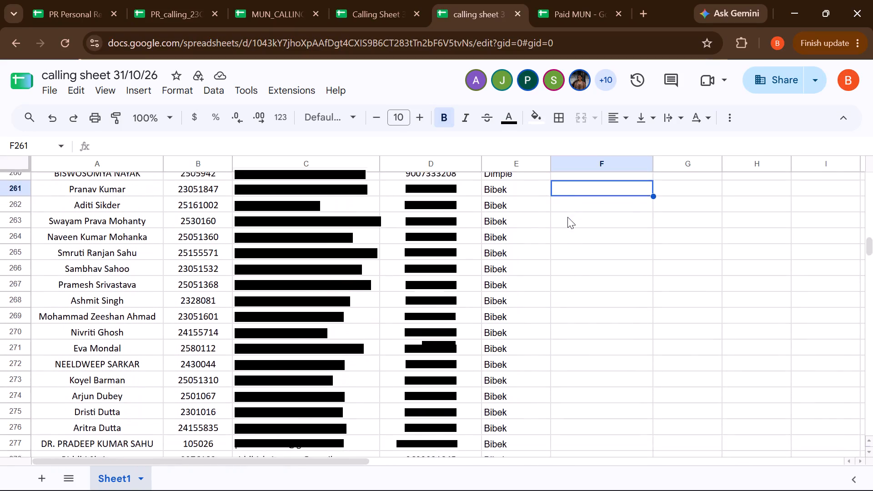
pyautogui.hscroll(2, 567, 217)
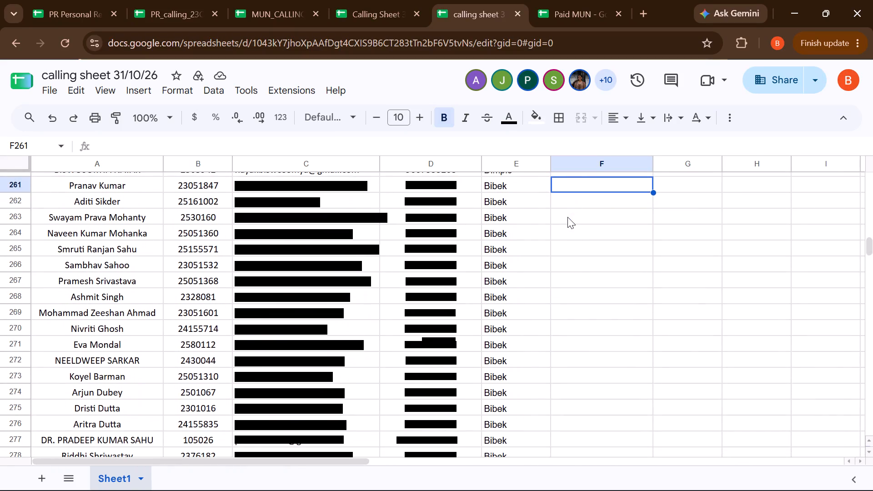
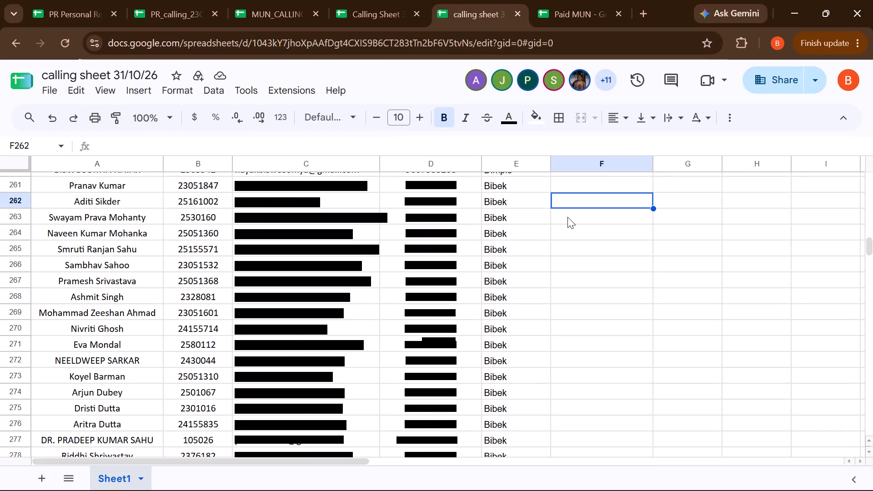
# Enter the call status "Didn't Pick" in cell F262, beside the second delegate of Bibek's block.
pyautogui.write('Did')
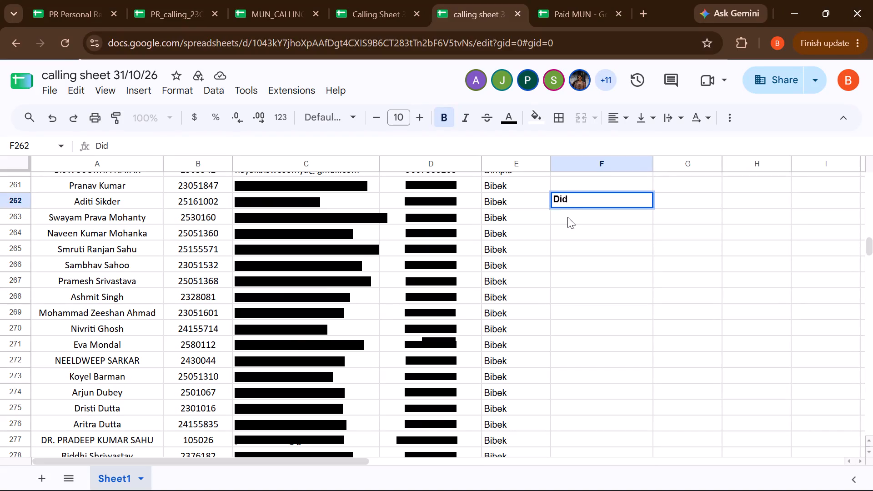
pyautogui.press('n')
pyautogui.press("'")
pyautogui.write('t pi')
pyautogui.press('BackSpace')
pyautogui.press('BackSpace')
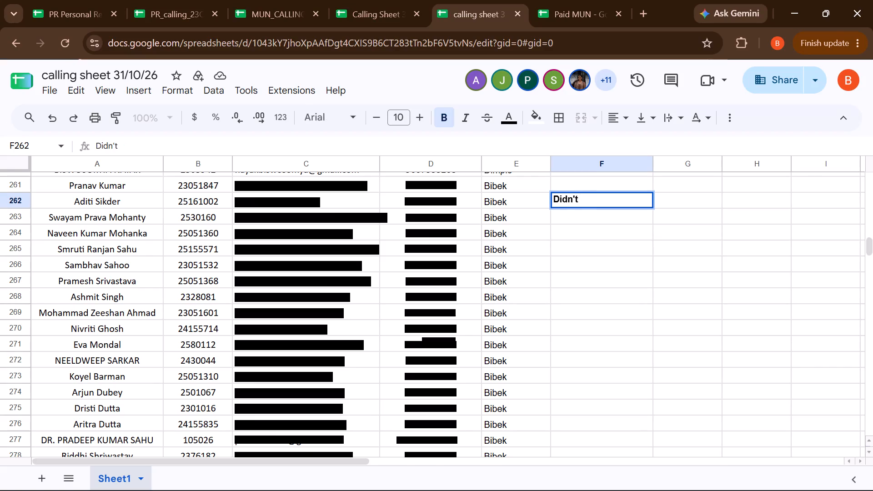
pyautogui.write('Pick')
pyautogui.press('Return')
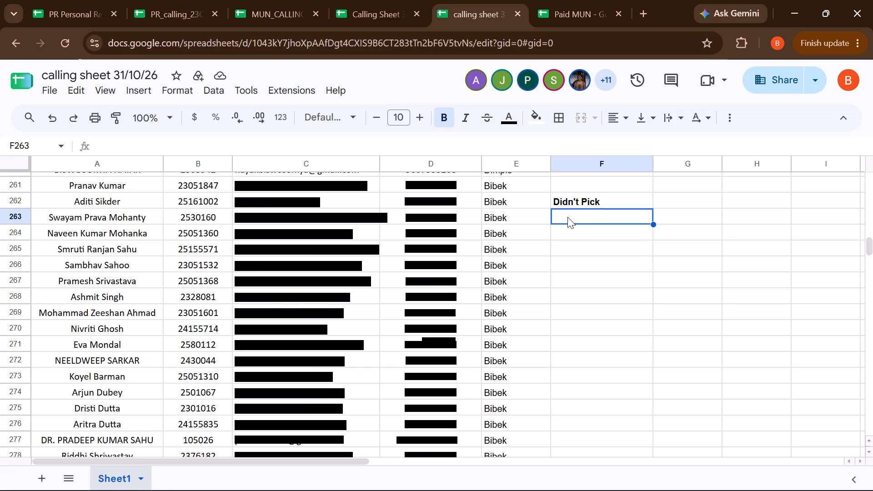
# Look over the delegate details in row 263, from the caller in column E back to the name in column A.
pyautogui.press('Left')
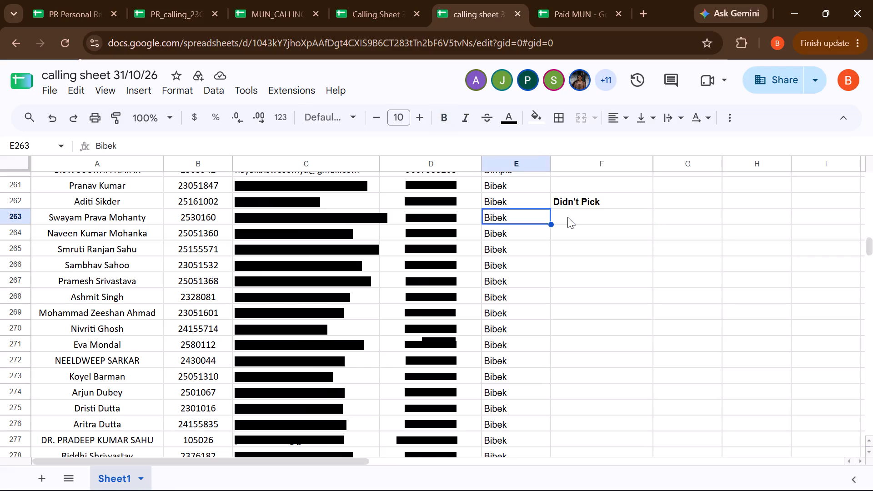
pyautogui.press('Left')
pyautogui.press('Left')
pyautogui.press('Left')
pyautogui.press('Left')
pyautogui.press('Right')
pyautogui.press('Left')
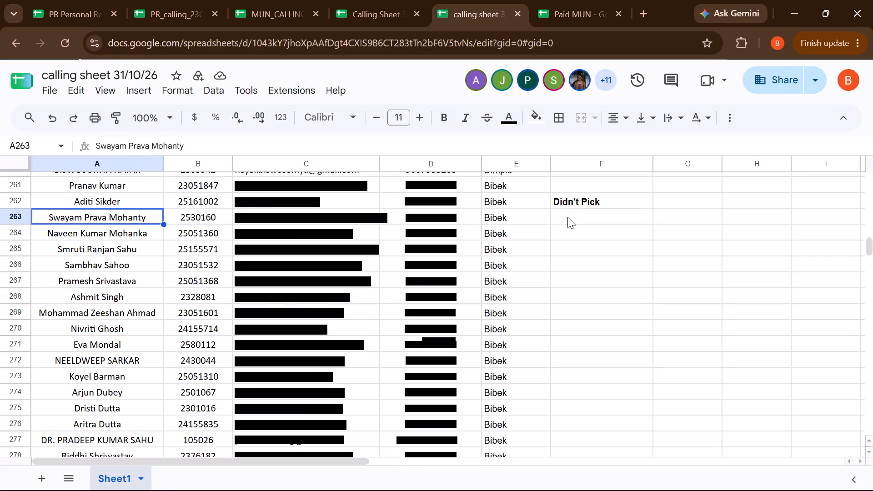
pyautogui.press('Right')
pyautogui.press('Left')
pyautogui.press('Right')
pyautogui.press('Left')
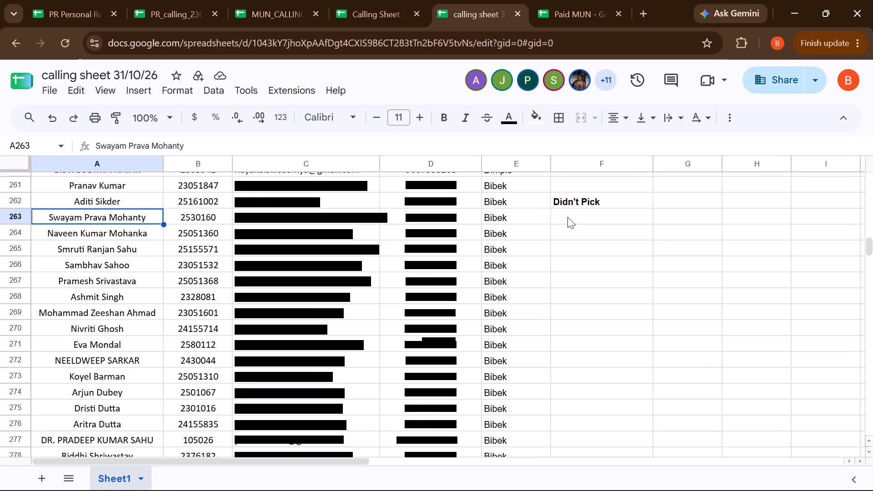
# Fill the "Didn't Pick" status from F262 down into F263, ending on the empty cell F264.
pyautogui.click(604, 205)
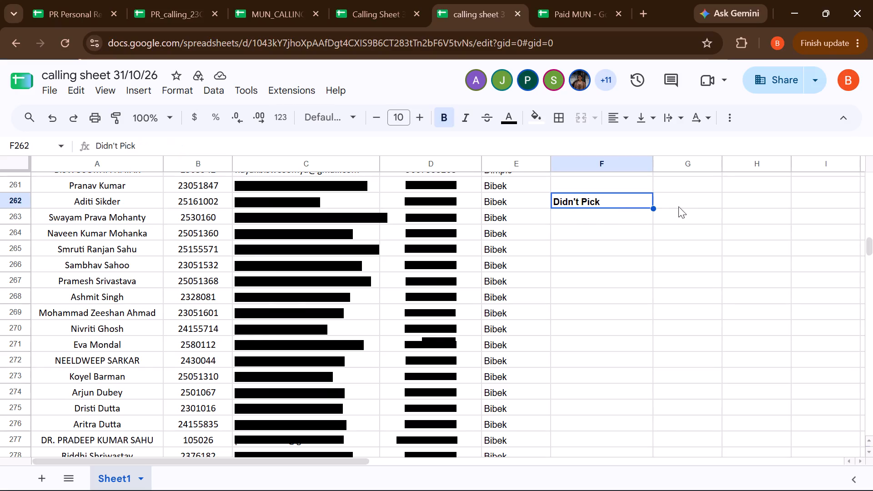
pyautogui.moveTo(654, 209); pyautogui.dragTo(654, 217)
pyautogui.moveTo(654, 217); pyautogui.dragTo(654, 220)
pyautogui.click(600, 229)
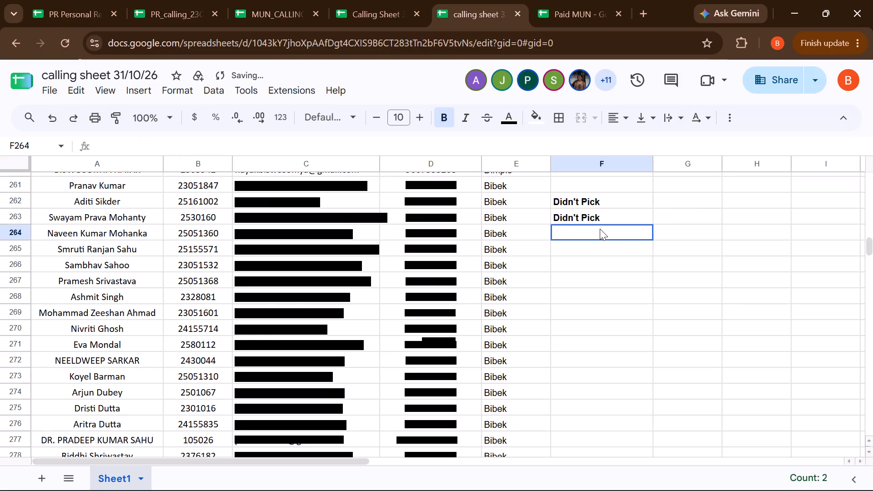
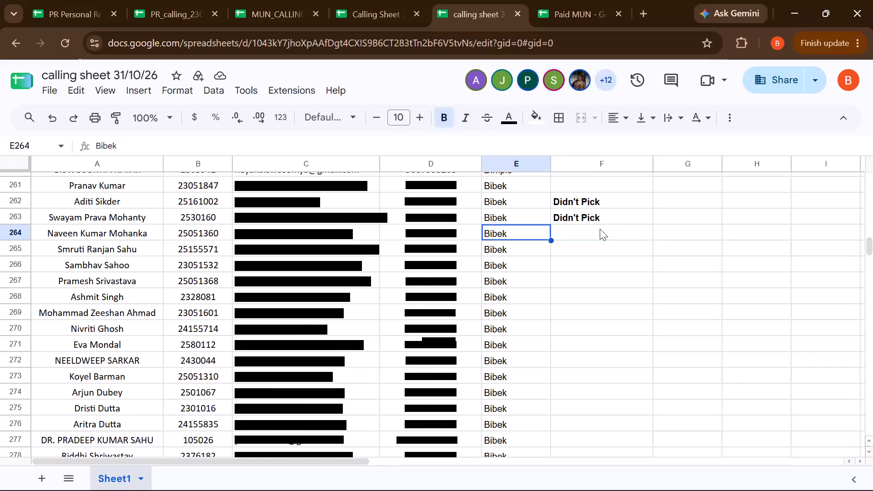
# Look over the delegate details in row 264, from the phone number in column D back to the name in column A.
pyautogui.press('Left')
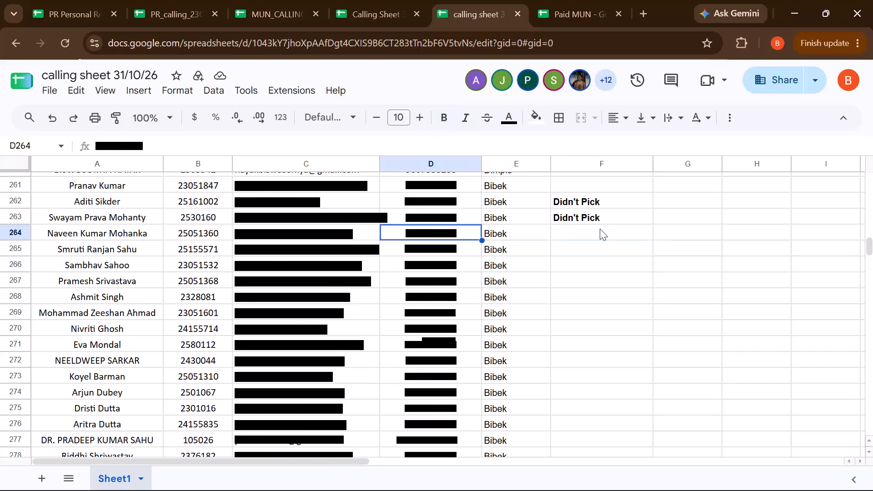
pyautogui.press('Left')
pyautogui.press('Left')
pyautogui.press('Left')
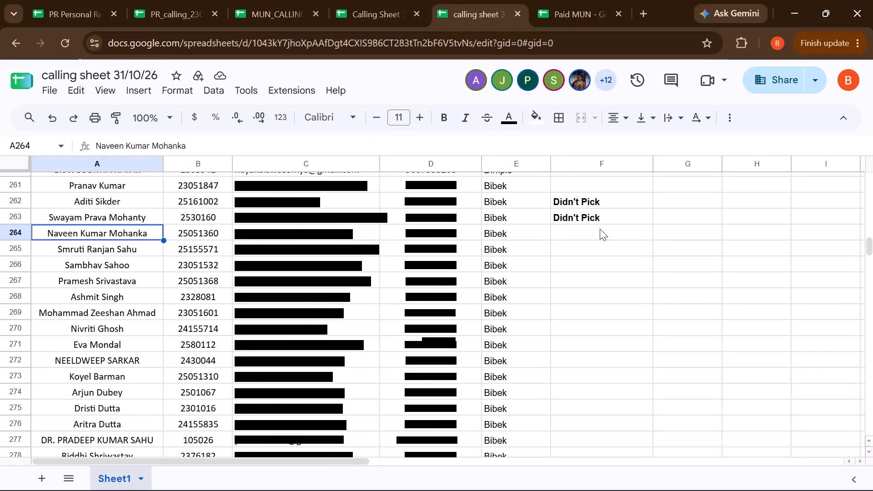
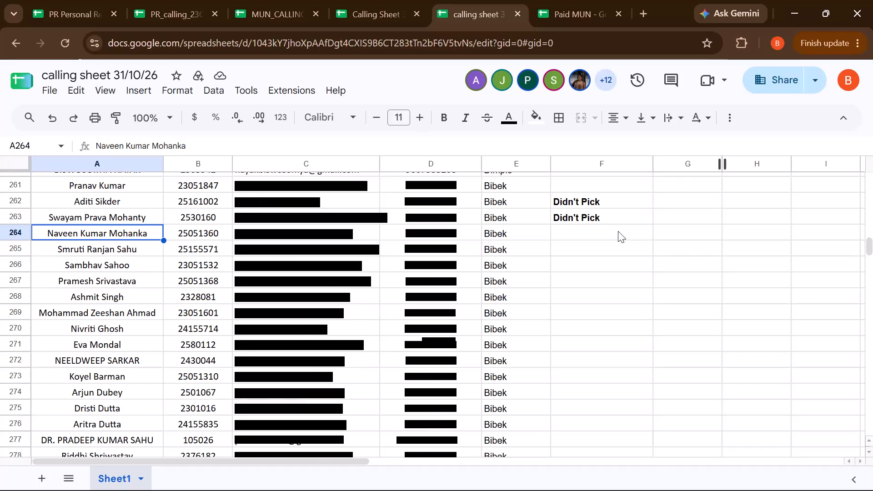
# Record the call status "Not interested" in column F of row 264.
pyautogui.click(585, 232)
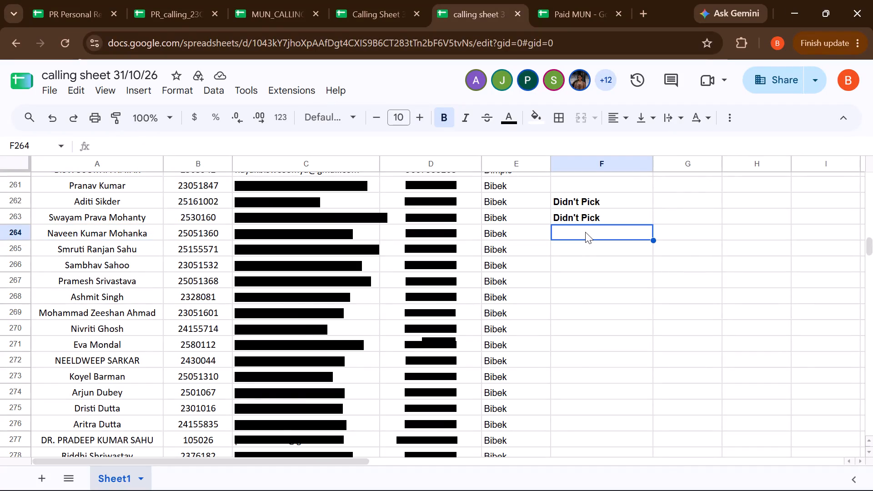
pyautogui.write('Not int')
pyautogui.write('erested')
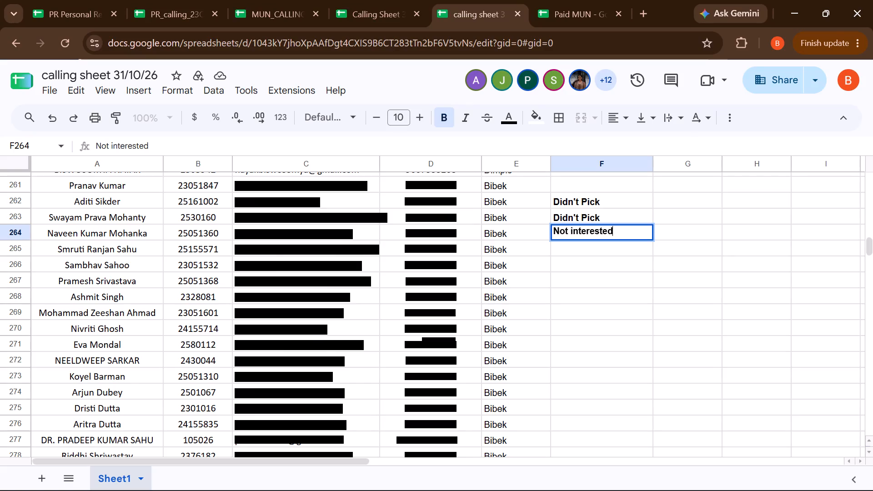
# Fill the whole of row 264 with red to mark the delegate who is not interested.
pyautogui.click(10, 232)
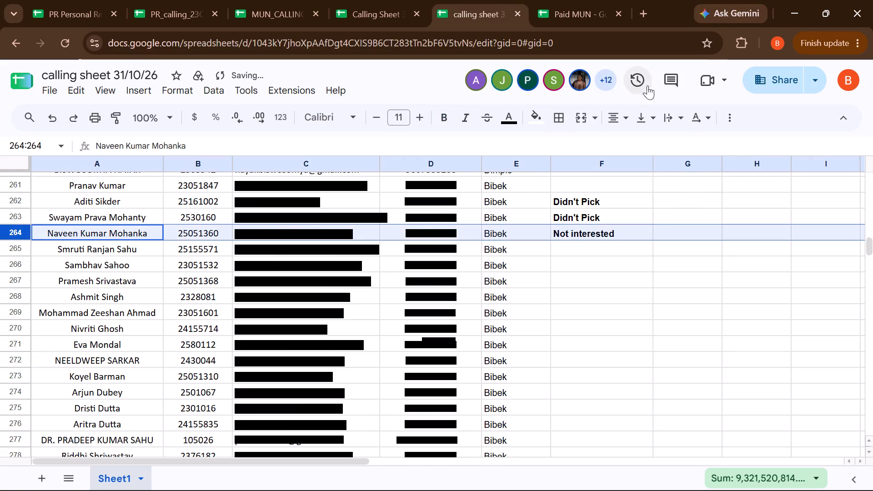
pyautogui.click(531, 117)
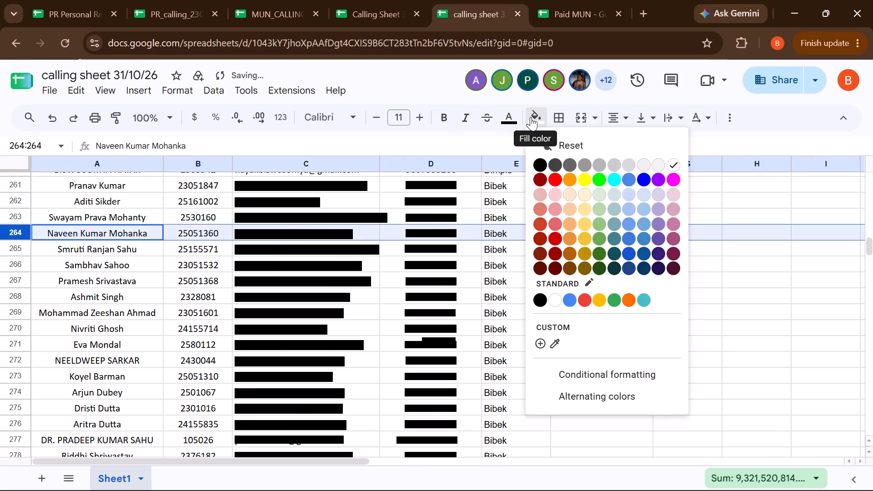
pyautogui.click(557, 183)
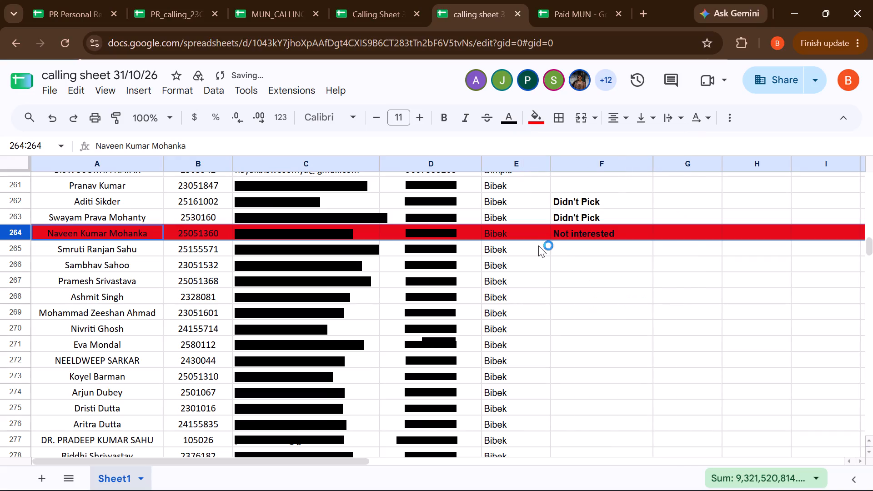
pyautogui.click(560, 247)
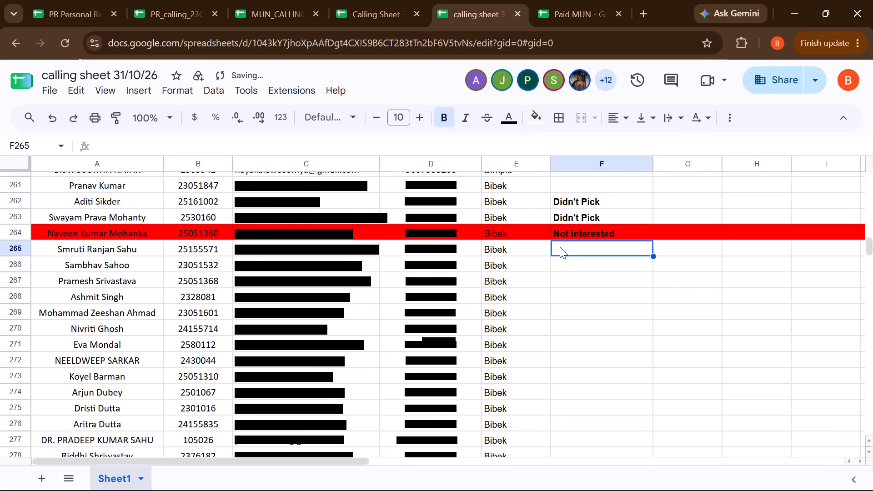
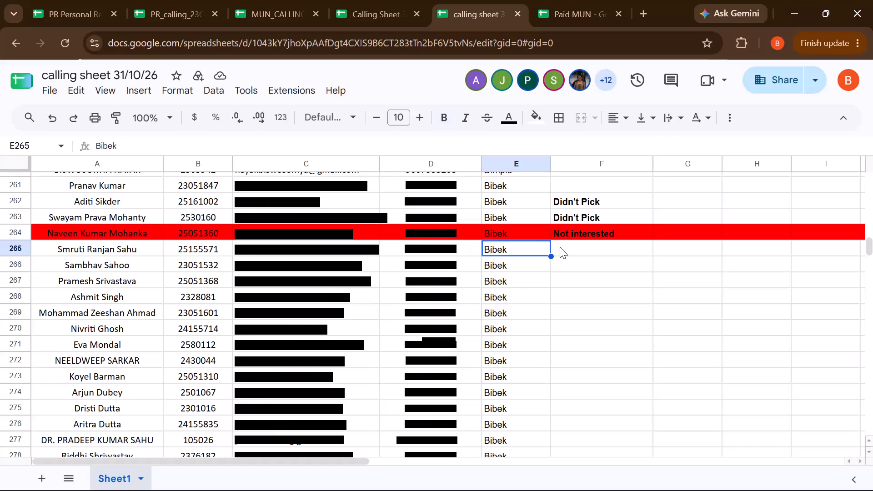
# Select the empty call status cell in column F of row 265.
pyautogui.press('Right')
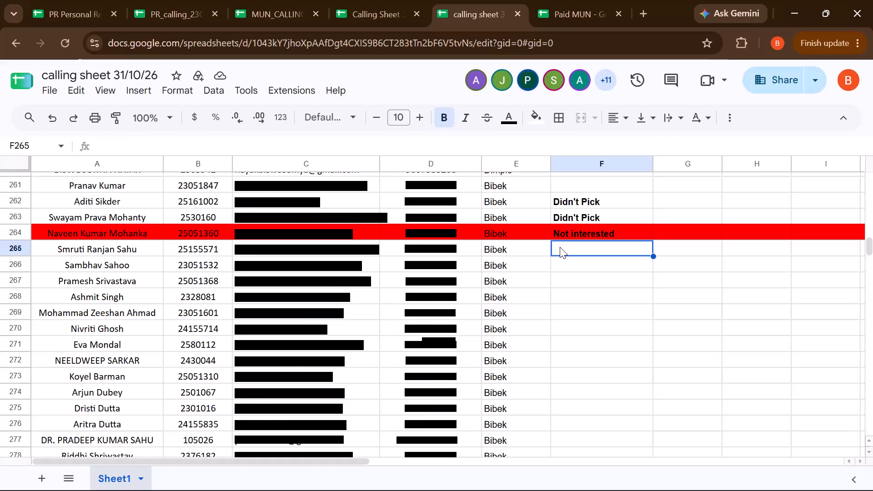
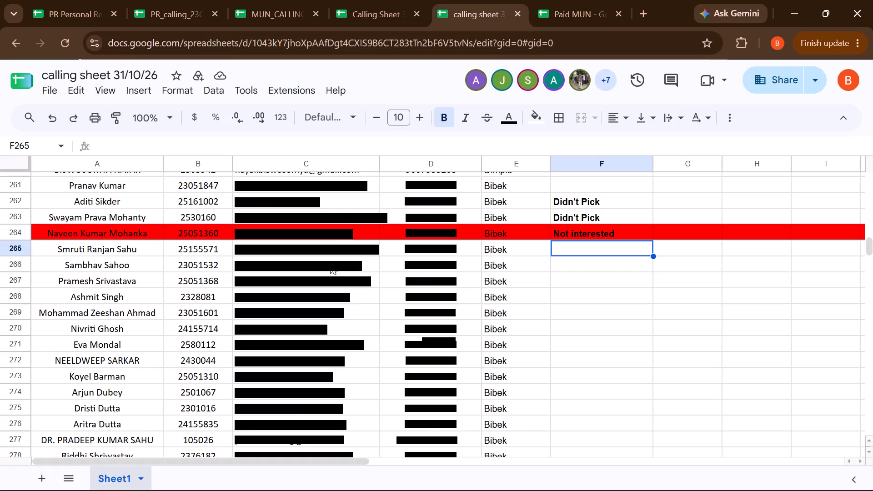
# Select the delegate's name cell in column A of row 265 to check who is to be called.
pyautogui.press('Left')
pyautogui.press('Left')
pyautogui.press('Left')
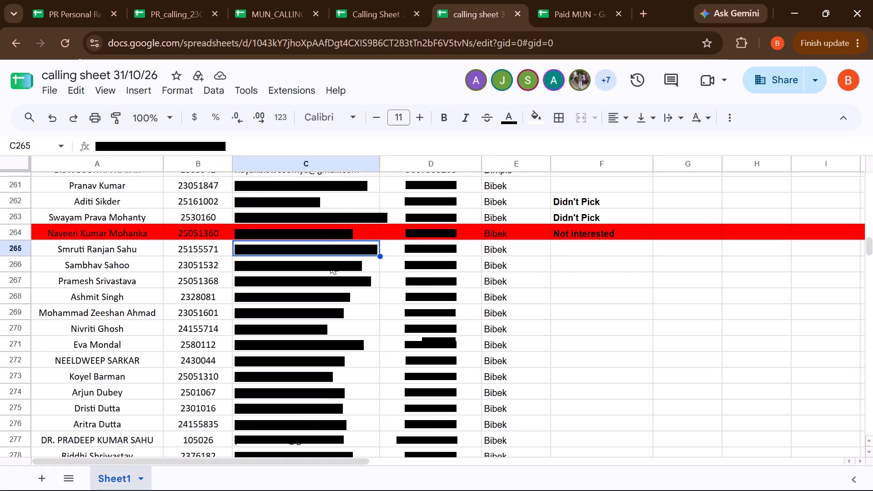
pyautogui.press('Left')
pyautogui.press('Left')
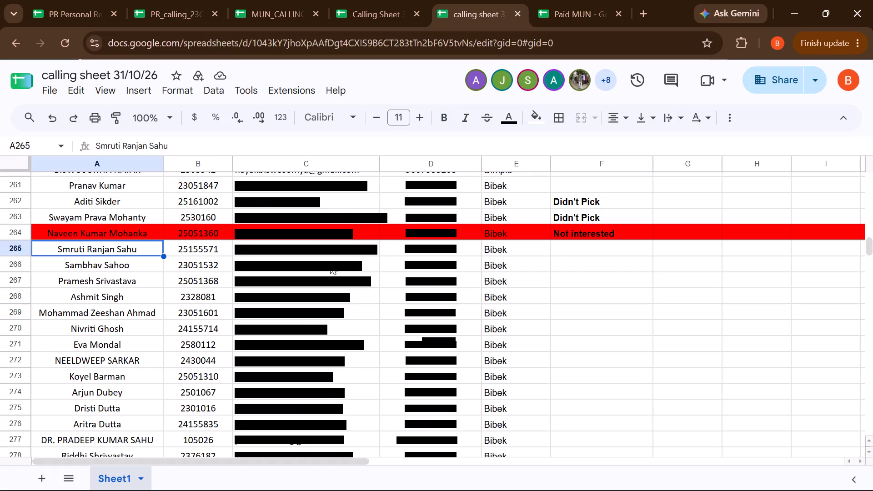
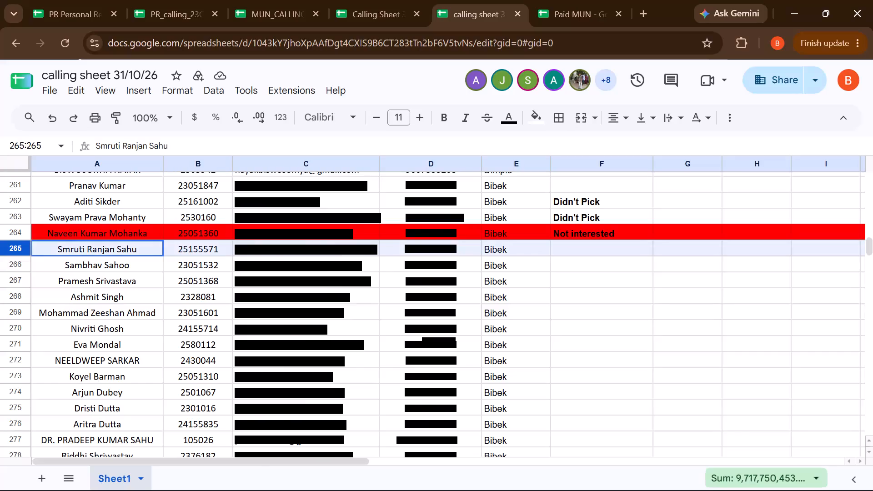
# Fill the whole of row 265 with red to mark the delegate as uninterested.
pyautogui.click(532, 115)
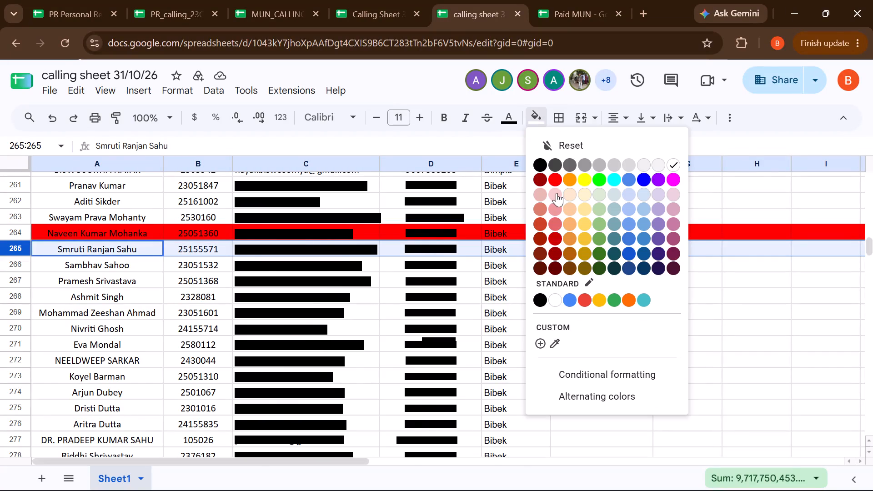
pyautogui.click(556, 177)
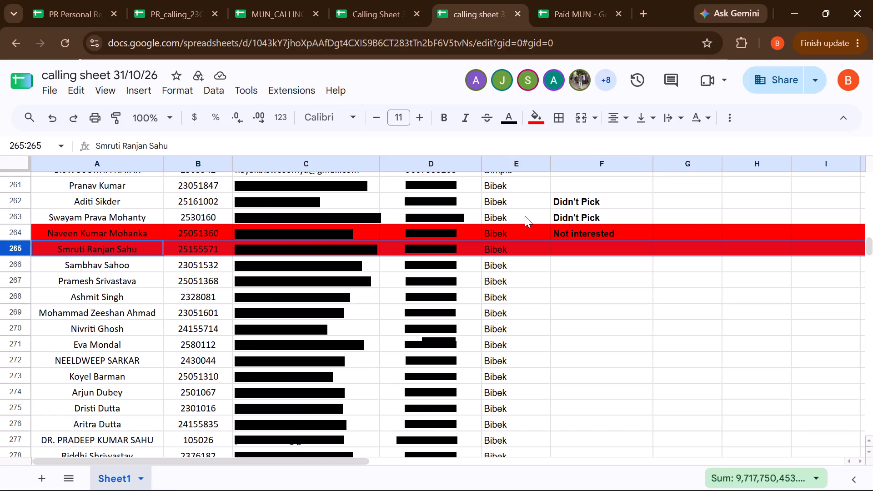
# Copy the "Not interested" status from F264 down into F265 for the delegate in row 265.
pyautogui.click(594, 226)
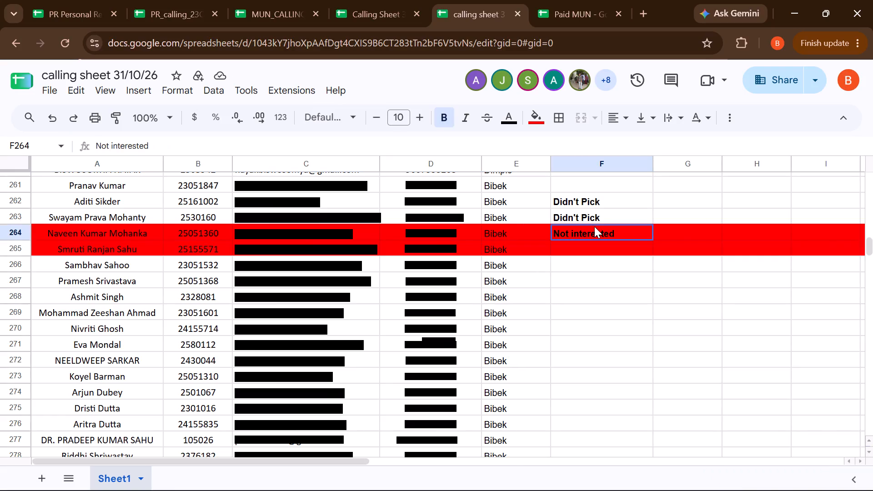
pyautogui.moveTo(652, 240); pyautogui.dragTo(652, 252)
pyautogui.moveTo(652, 252); pyautogui.dragTo(652, 253)
pyautogui.click(581, 271)
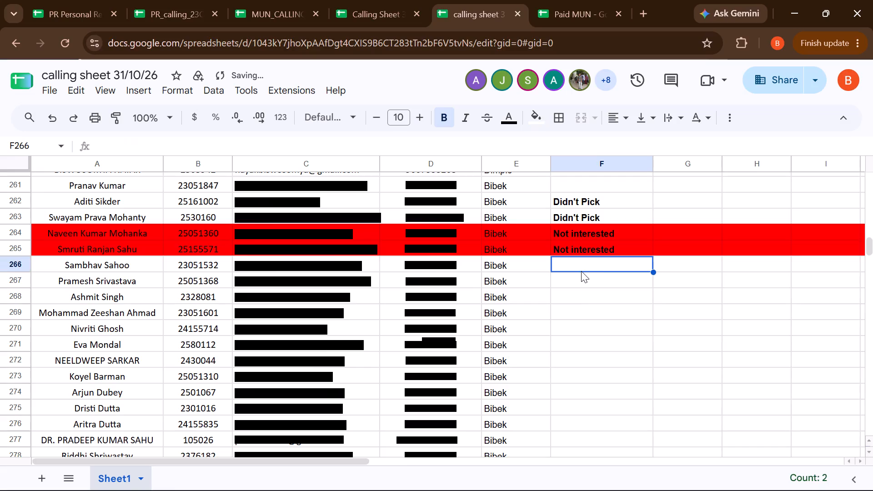
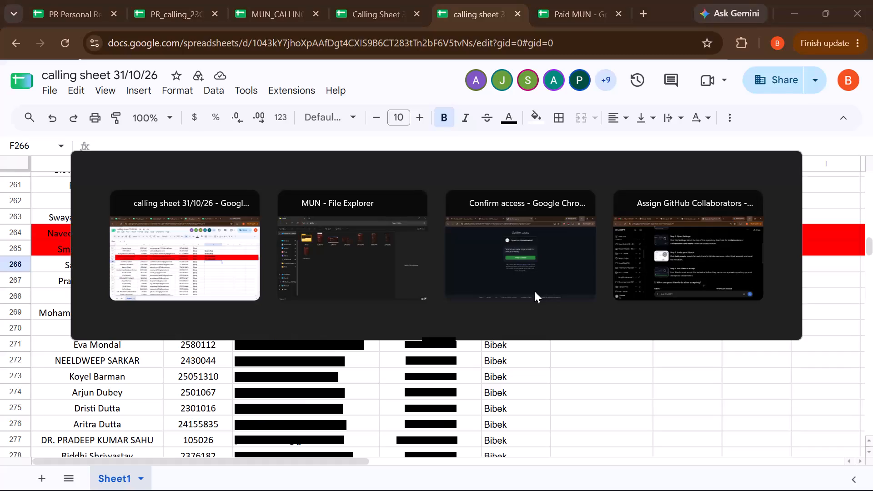
# Switch from the calling sheet to WhatsApp.
pyautogui.hotkey('alt', 'Tab')
pyautogui.hotkey('alt', 'Tab')
pyautogui.hotkey('alt', 'Tab')
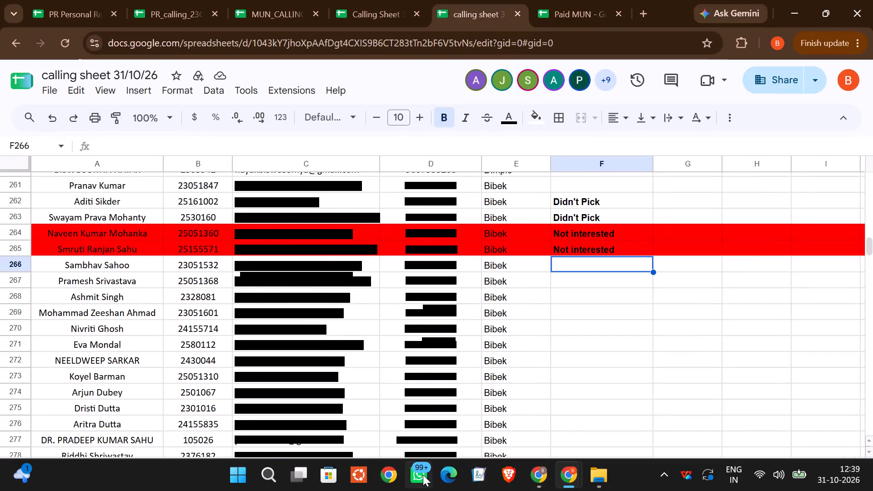
pyautogui.click(422, 475)
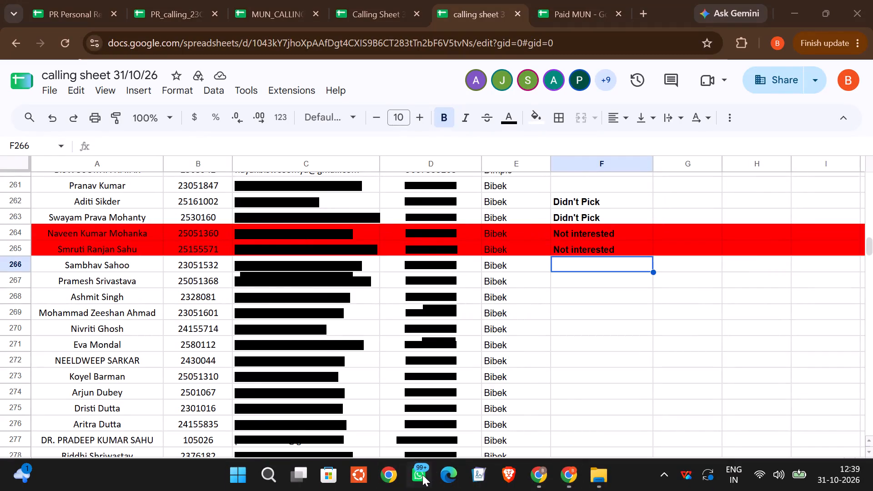
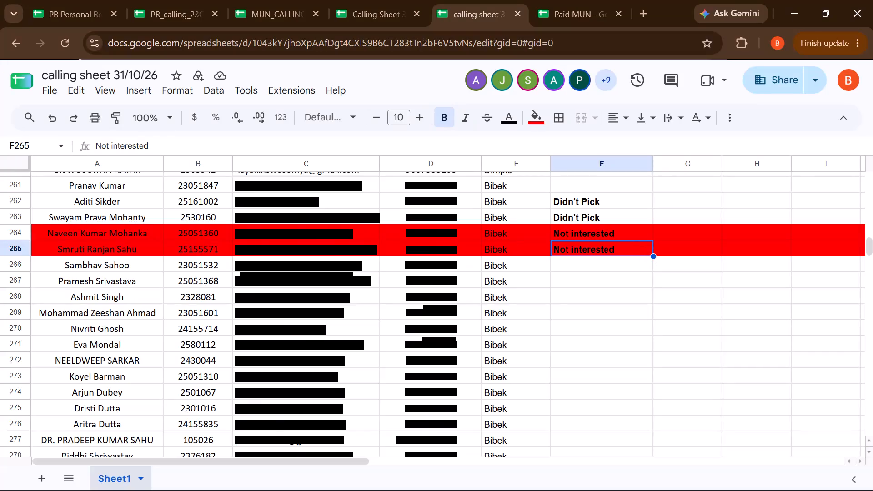
# Copy the "Not interested" status from F265 into F266 and fill the whole of row 266 red.
pyautogui.moveTo(652, 253); pyautogui.dragTo(650, 260)
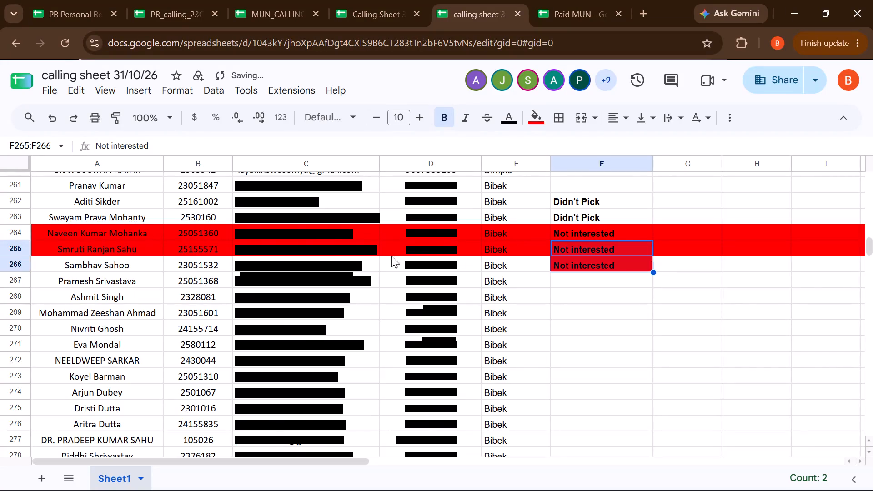
pyautogui.click(20, 269)
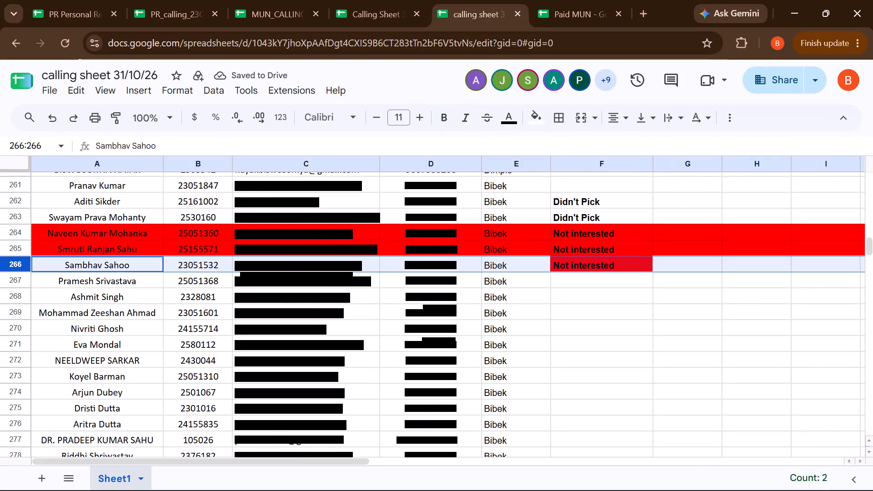
pyautogui.click(532, 113)
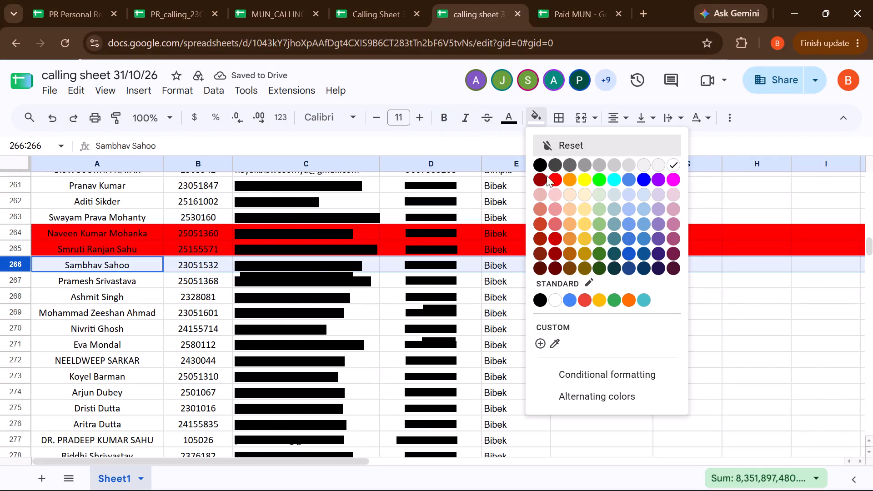
pyautogui.click(555, 179)
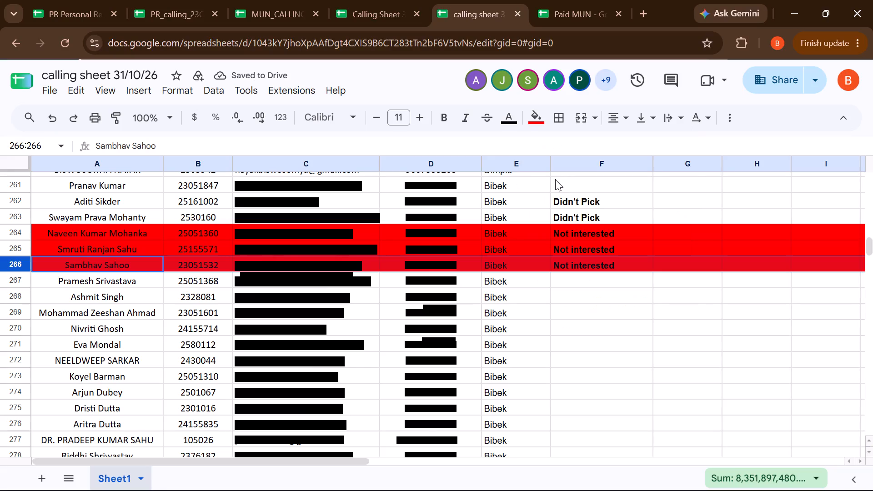
# Select the phone number in column D for the delegate in row 267.
pyautogui.click(556, 282)
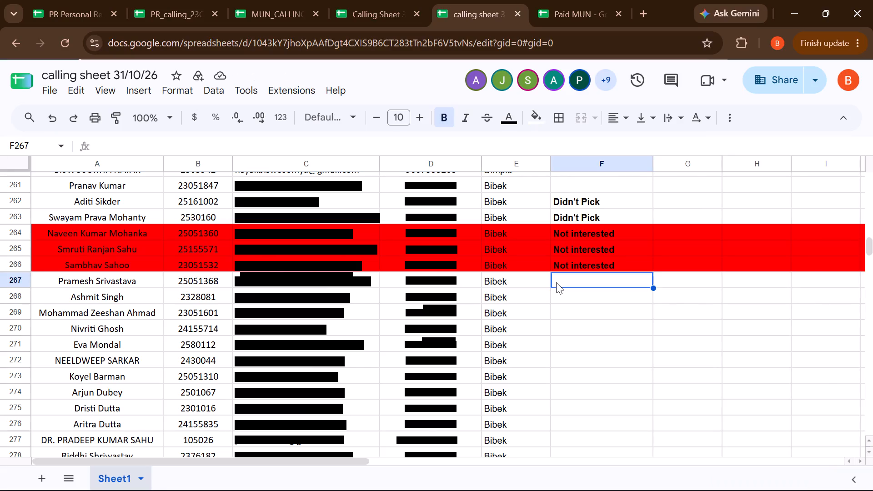
pyautogui.press('Left')
pyautogui.press('Left')
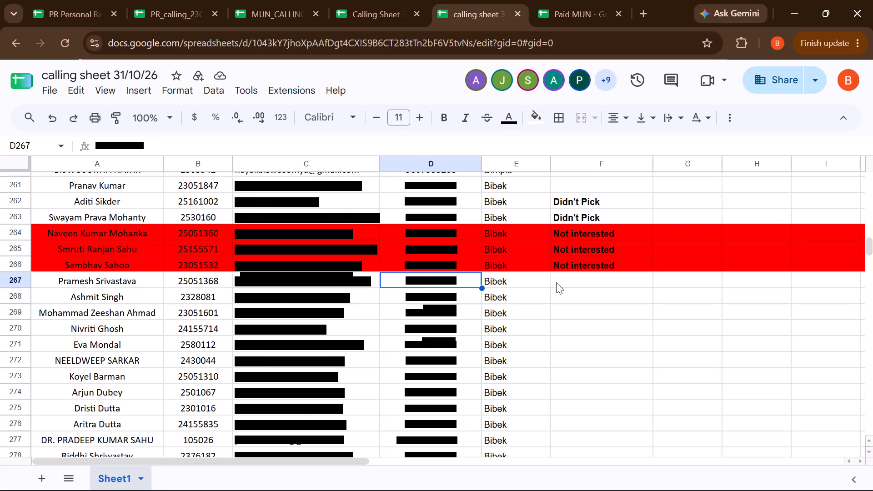
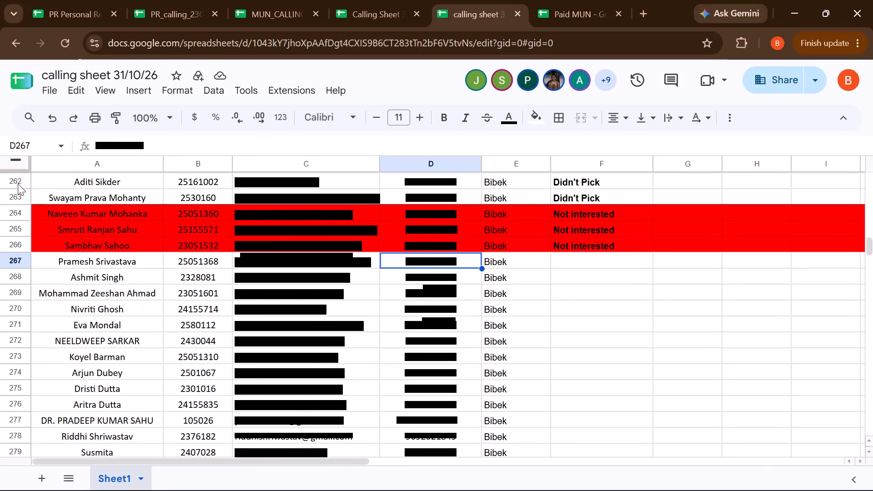
# Fill the whole of rows 262 and 263, the delegates marked "Didn't Pick", with cyan.
pyautogui.moveTo(20, 180); pyautogui.dragTo(23, 198)
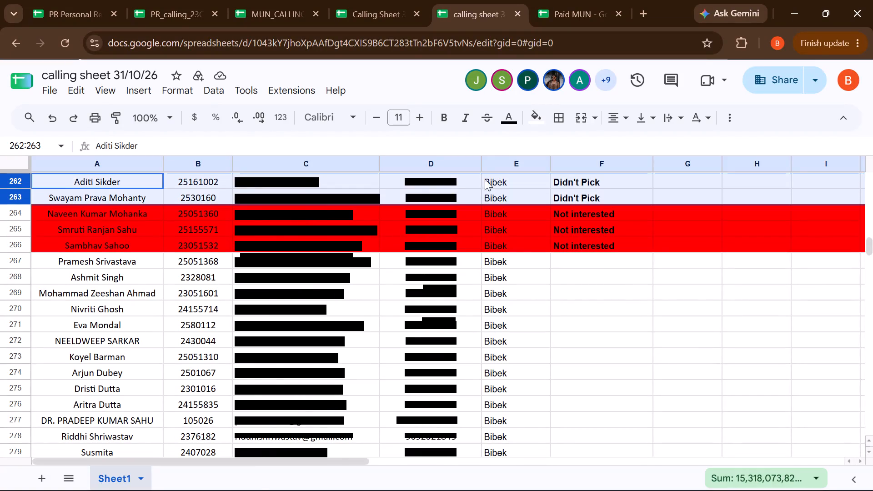
pyautogui.click(538, 118)
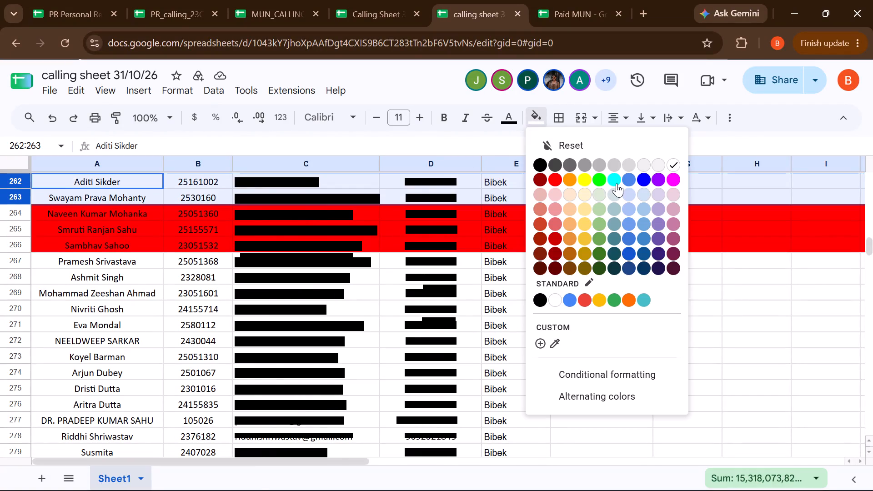
pyautogui.click(617, 183)
pyautogui.click(489, 259)
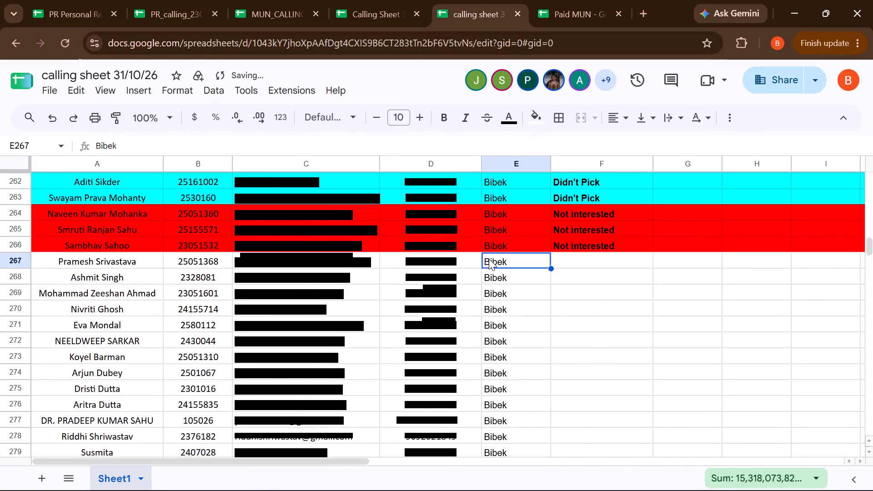
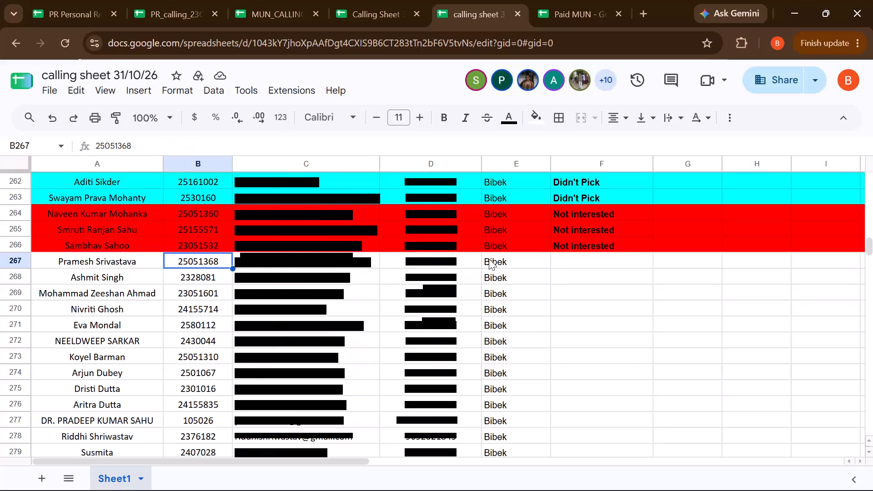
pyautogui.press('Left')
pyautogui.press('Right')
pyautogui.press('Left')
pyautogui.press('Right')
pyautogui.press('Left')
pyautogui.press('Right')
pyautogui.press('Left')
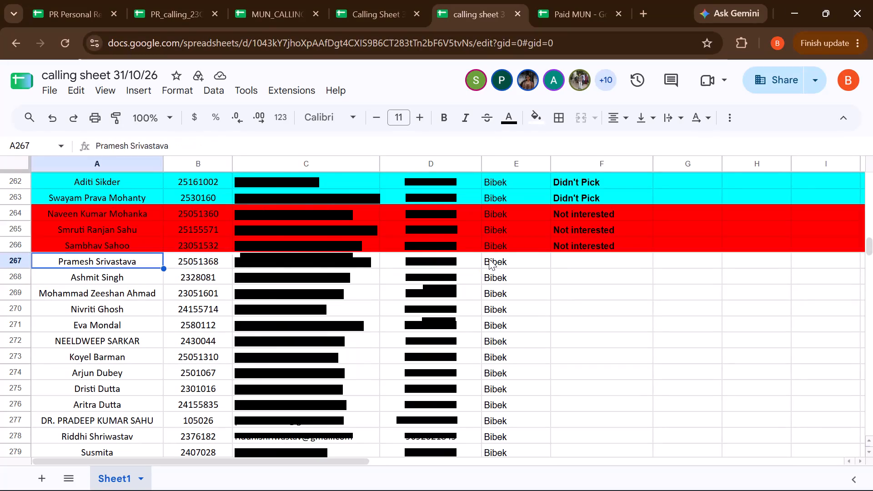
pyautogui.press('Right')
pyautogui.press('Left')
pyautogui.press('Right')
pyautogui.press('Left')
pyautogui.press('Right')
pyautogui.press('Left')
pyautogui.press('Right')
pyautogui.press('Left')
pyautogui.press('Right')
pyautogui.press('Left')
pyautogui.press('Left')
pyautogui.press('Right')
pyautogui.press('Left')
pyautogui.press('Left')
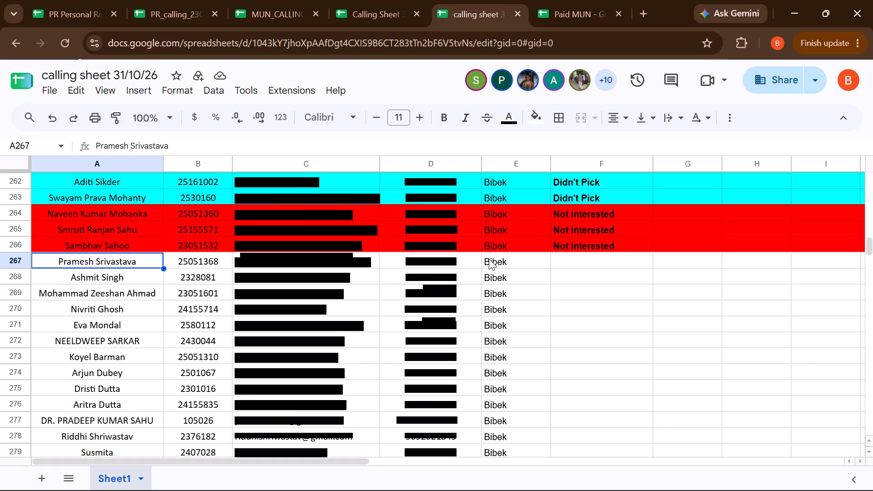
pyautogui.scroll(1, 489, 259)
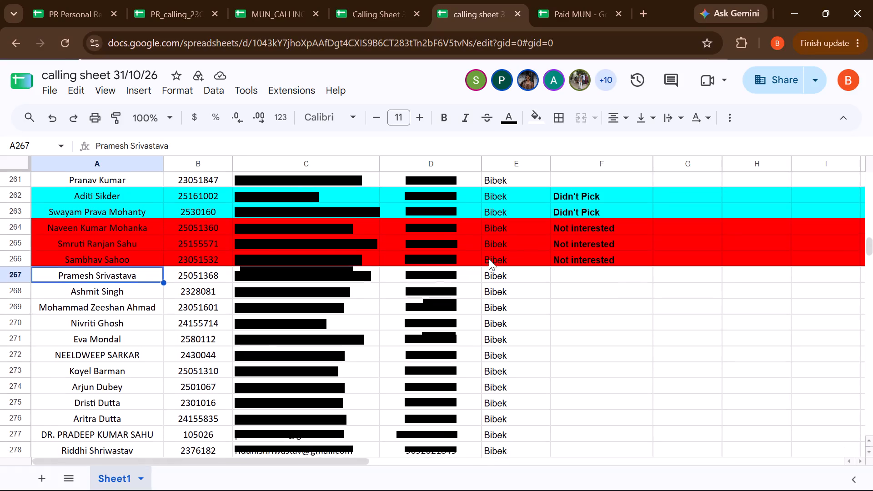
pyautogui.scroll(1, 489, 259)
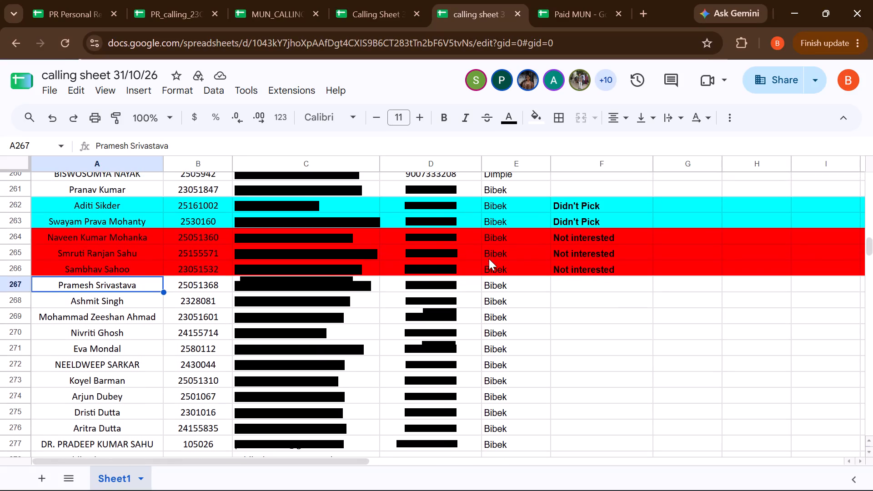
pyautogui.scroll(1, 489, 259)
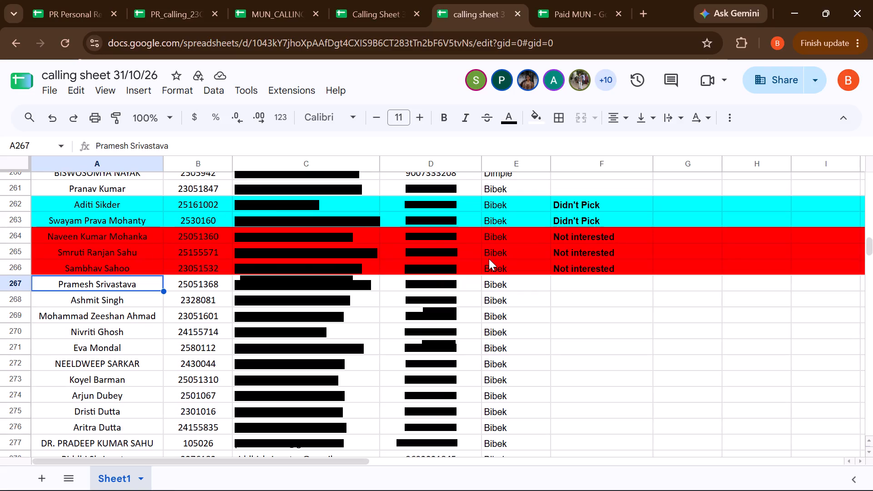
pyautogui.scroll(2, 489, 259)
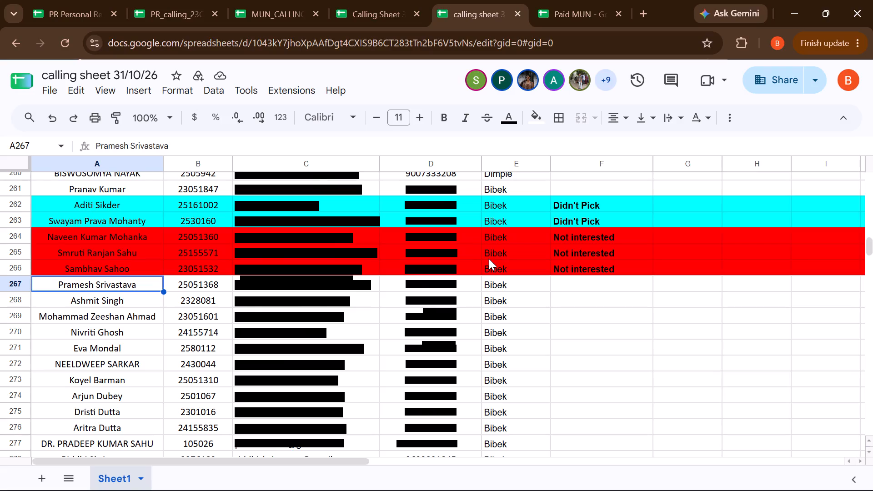
# Switch from the calling sheet to the WhatsApp window.
pyautogui.hotkey('alt', 'Tab')
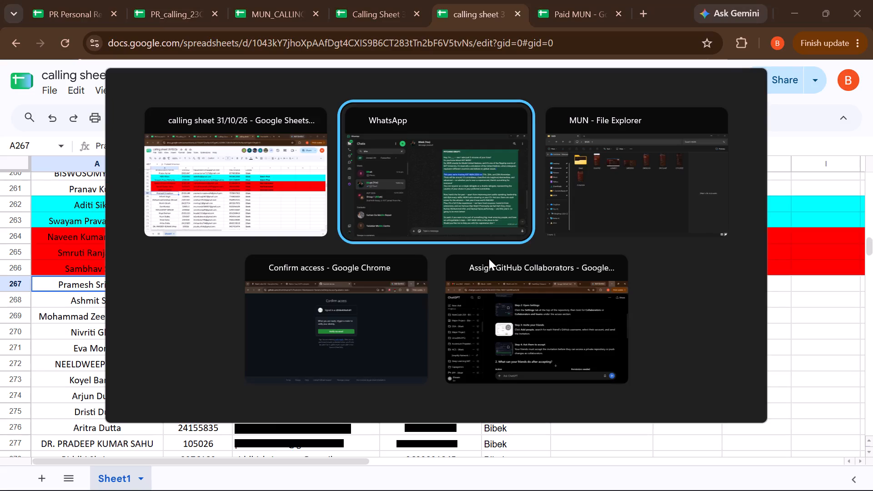
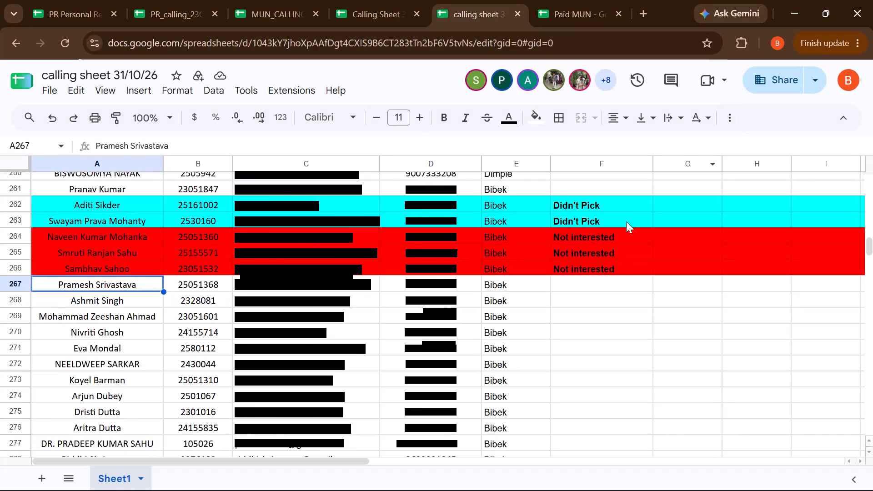
# Record "Going Home" in column F of row 267 and fill the whole row red.
pyautogui.click(563, 282)
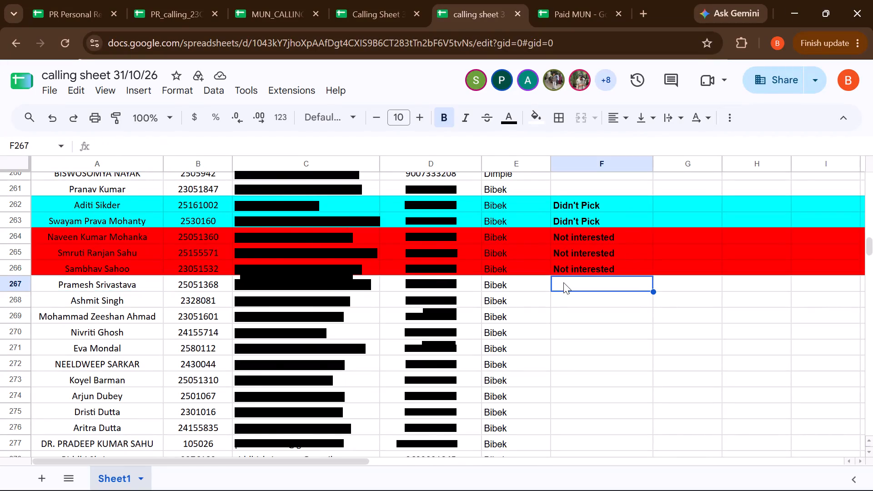
pyautogui.write('Going')
pyautogui.press('space')
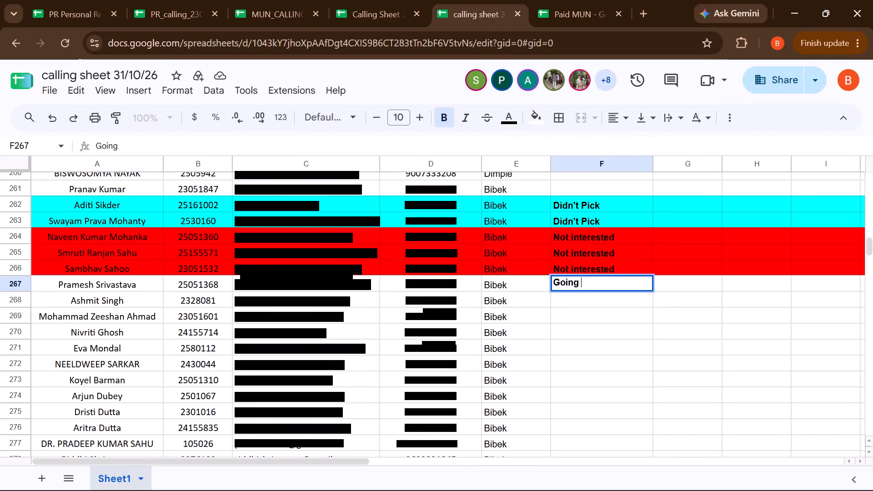
pyautogui.write('Home')
pyautogui.click(10, 282)
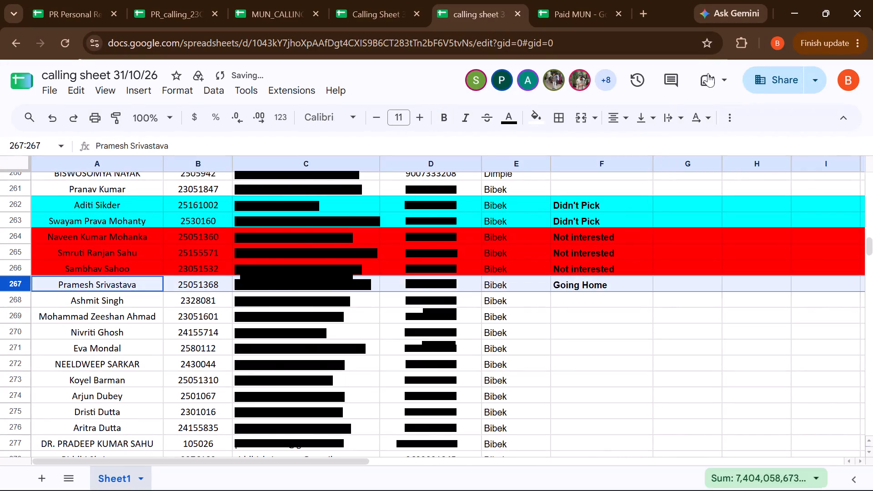
pyautogui.click(537, 115)
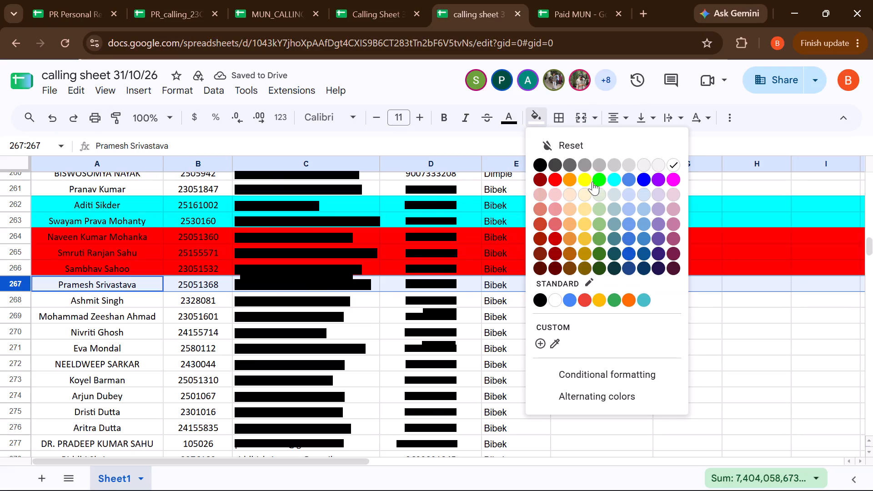
pyautogui.click(555, 181)
pyautogui.click(444, 305)
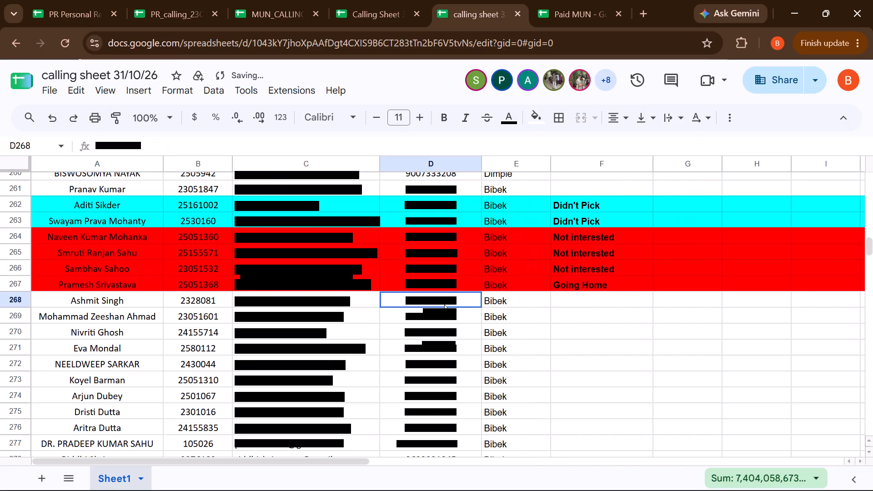
# Examine the other callers' sections further down the sheet for their row colours and status notes.
pyautogui.scroll(-1, 577, 346)
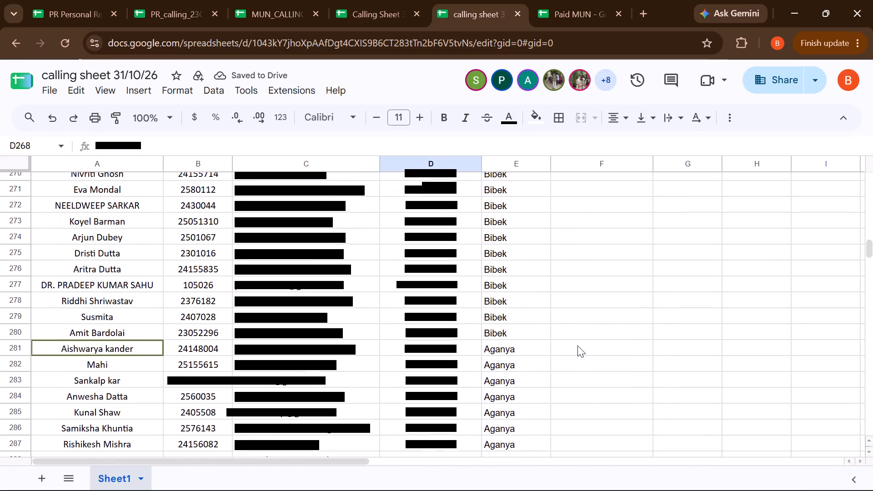
pyautogui.scroll(-1, 577, 346)
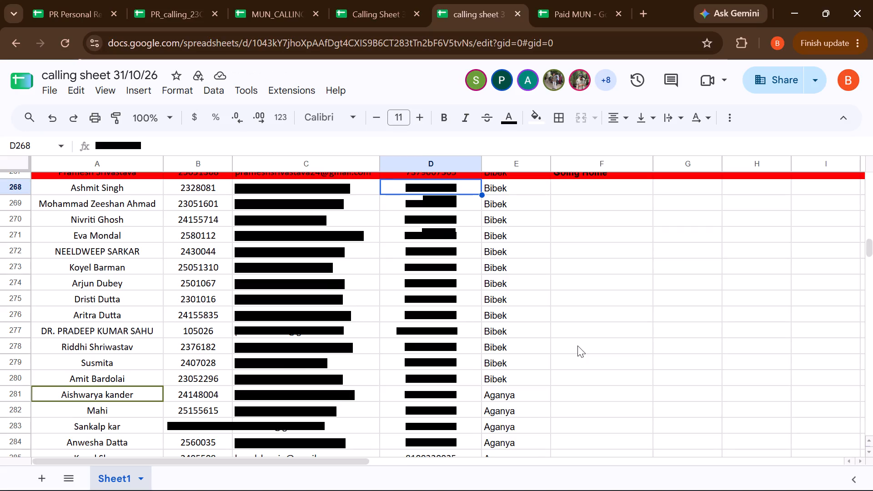
pyautogui.scroll(-2, 577, 346)
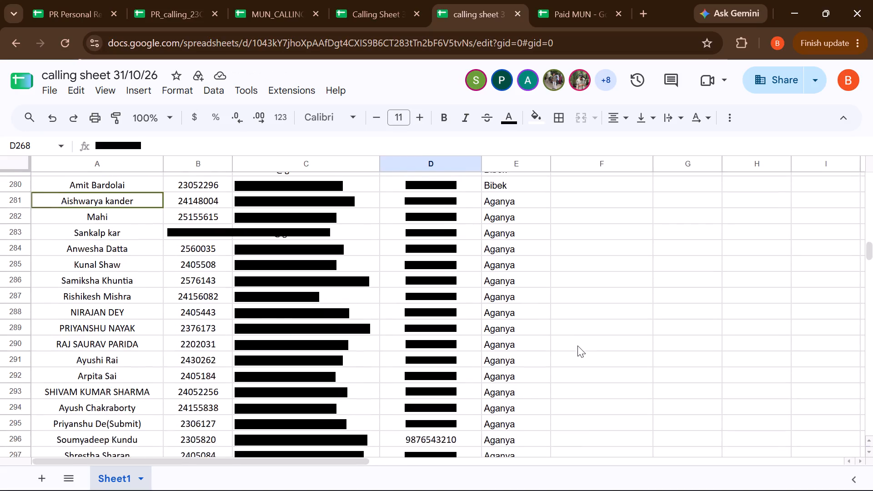
pyautogui.scroll(-5, 577, 346)
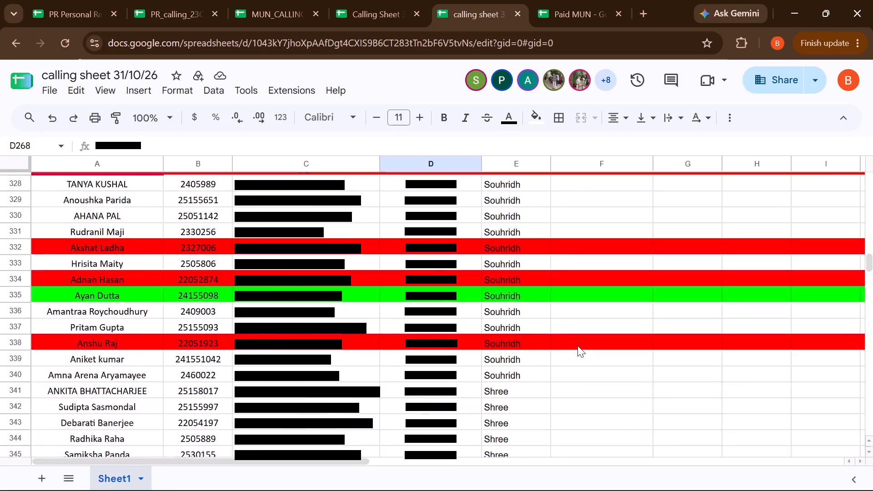
pyautogui.scroll(-5, 577, 346)
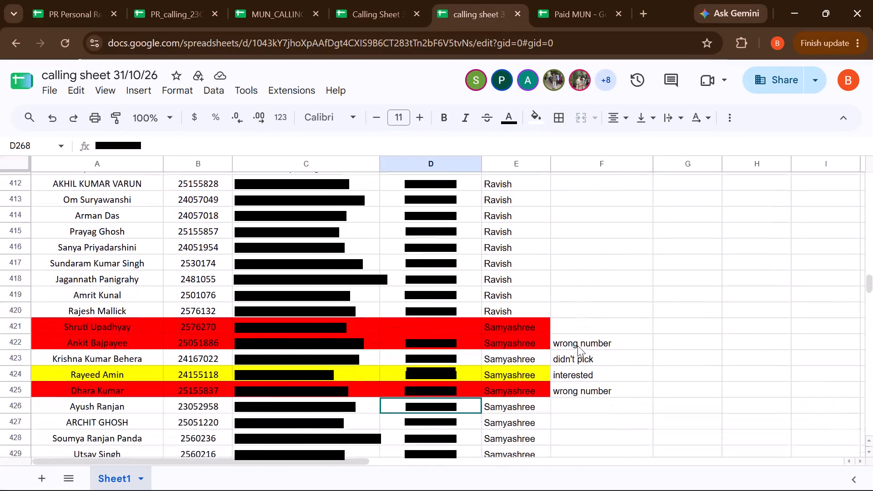
pyautogui.scroll(-1, 577, 346)
pyautogui.scroll(2, 577, 346)
pyautogui.hscroll(1, 577, 346)
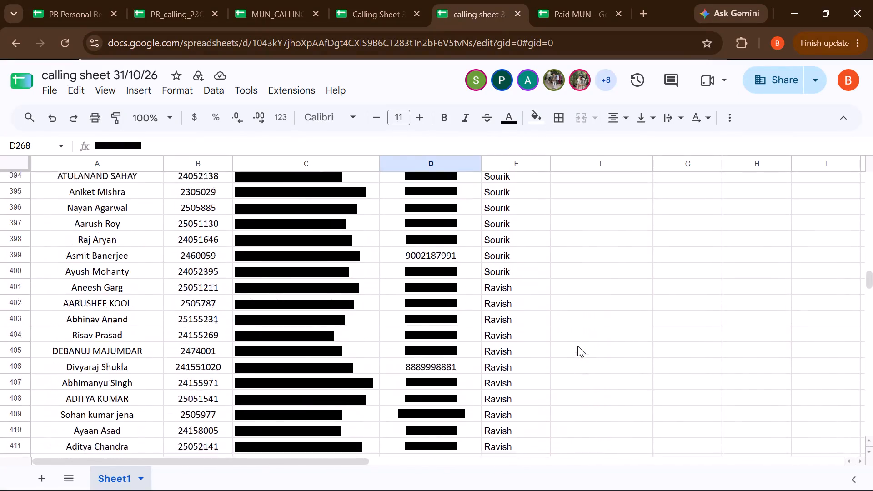
pyautogui.hscroll(1, 577, 346)
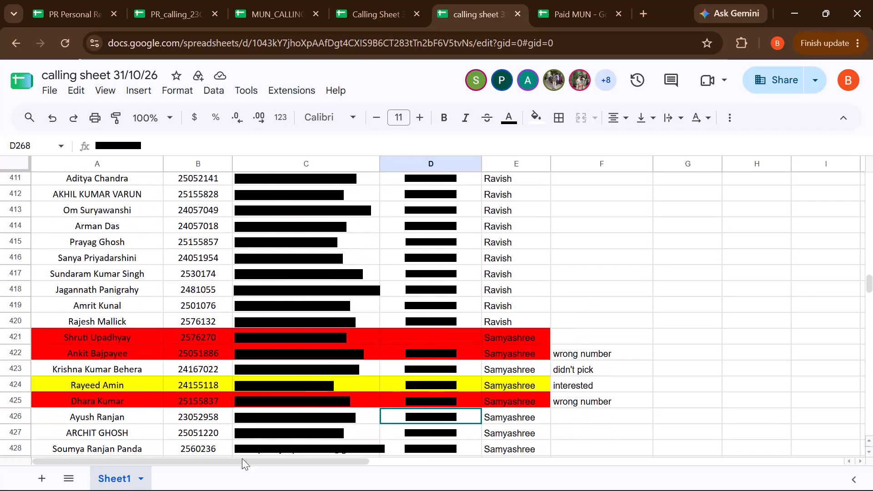
pyautogui.scroll(-3, 181, 404)
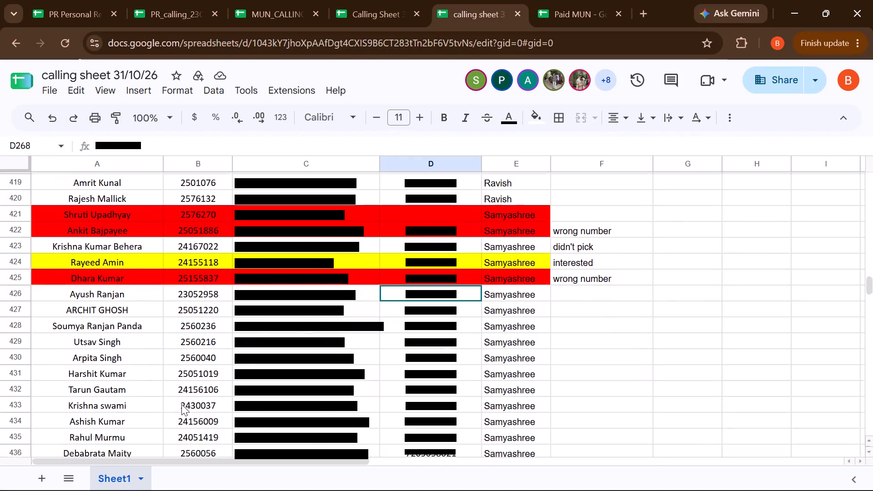
pyautogui.scroll(-1, 181, 404)
pyautogui.hscroll(2, 181, 404)
# Fill columns A to E of Ravish's rows 408, 409 and 411 yellow.
pyautogui.scroll(2, 181, 404)
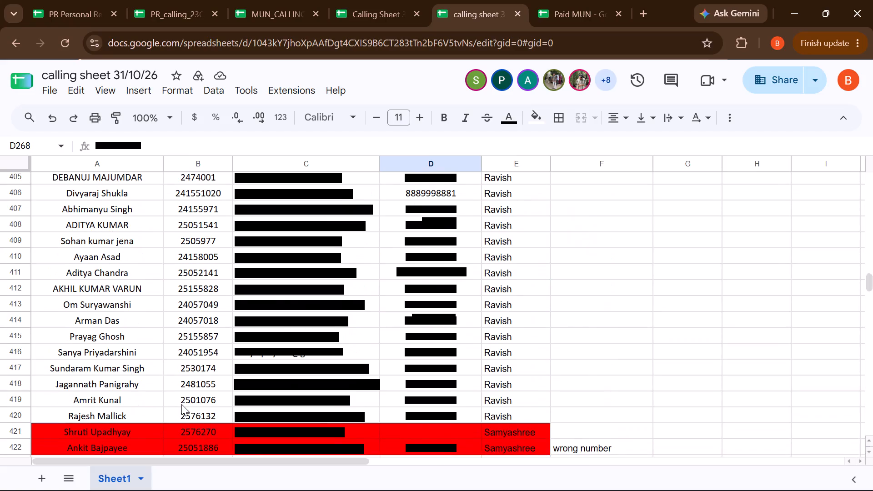
pyautogui.scroll(2, 181, 404)
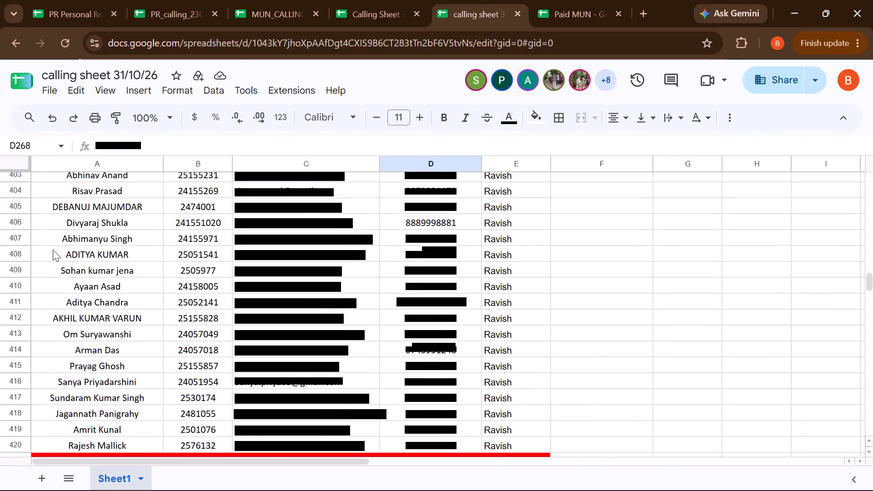
pyautogui.moveTo(53, 250); pyautogui.dragTo(454, 265)
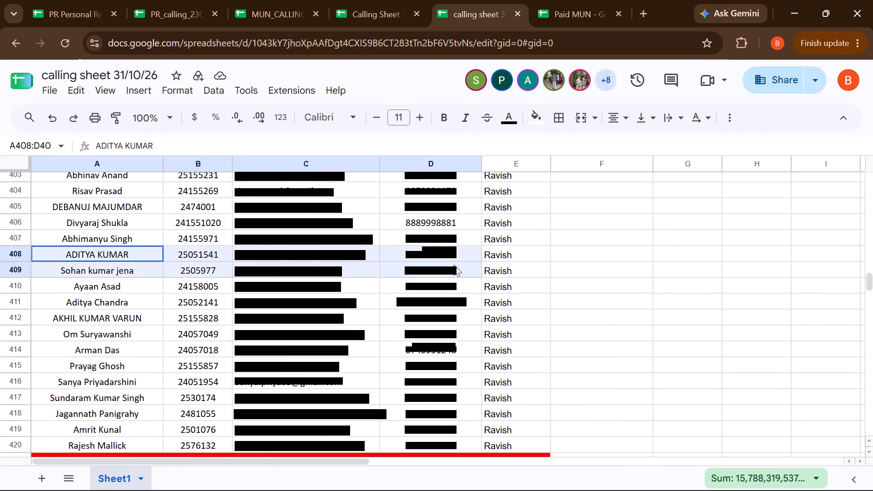
pyautogui.moveTo(454, 265); pyautogui.dragTo(538, 266)
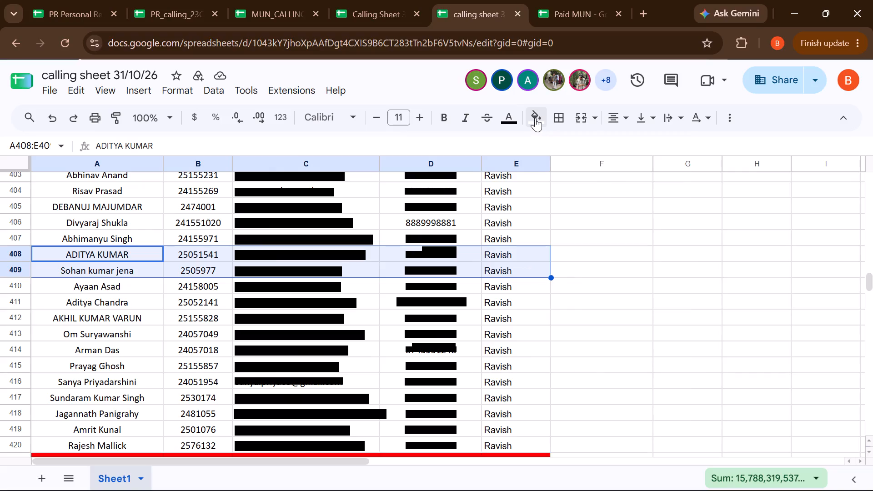
pyautogui.click(535, 118)
pyautogui.click(582, 186)
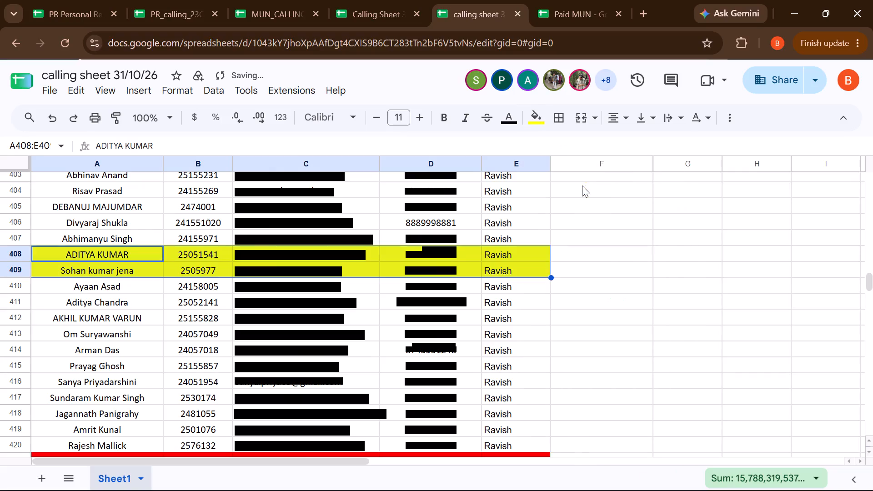
pyautogui.moveTo(582, 185); pyautogui.dragTo(520, 208)
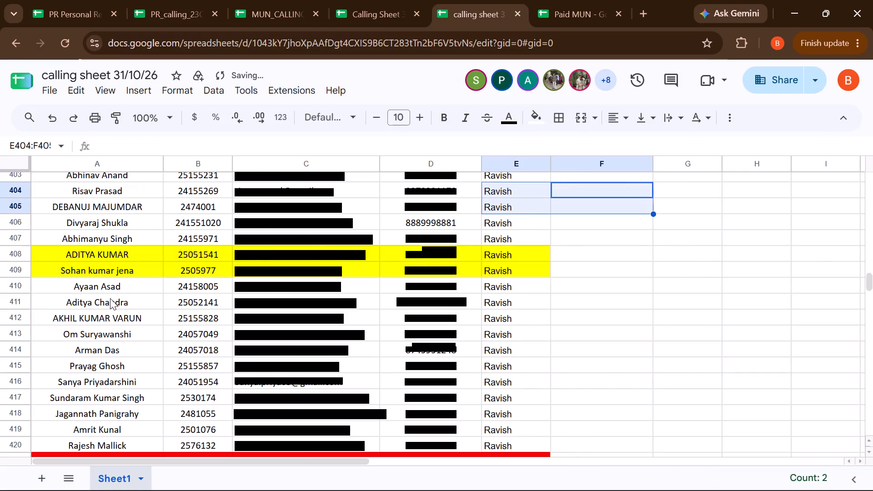
pyautogui.moveTo(110, 300); pyautogui.dragTo(504, 304)
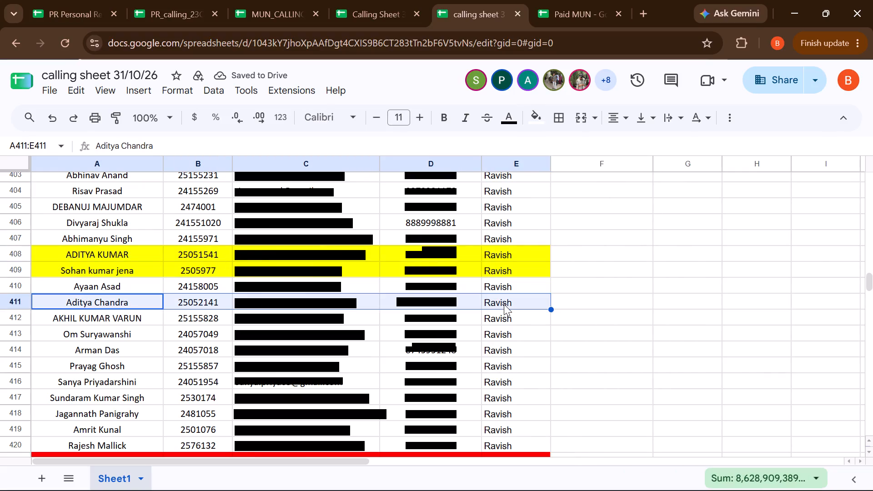
pyautogui.click(537, 124)
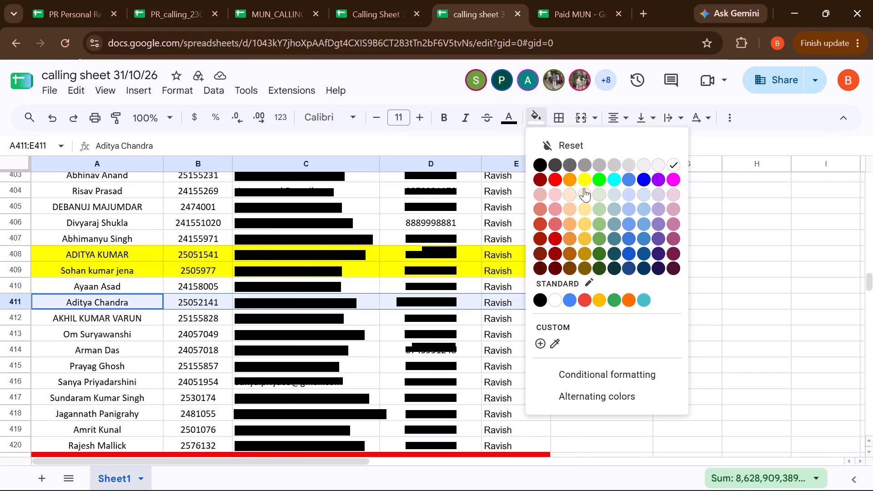
pyautogui.click(584, 176)
# Fill columns A to E of Ravish's rows 403 to 407 bright red.
pyautogui.scroll(1, 495, 230)
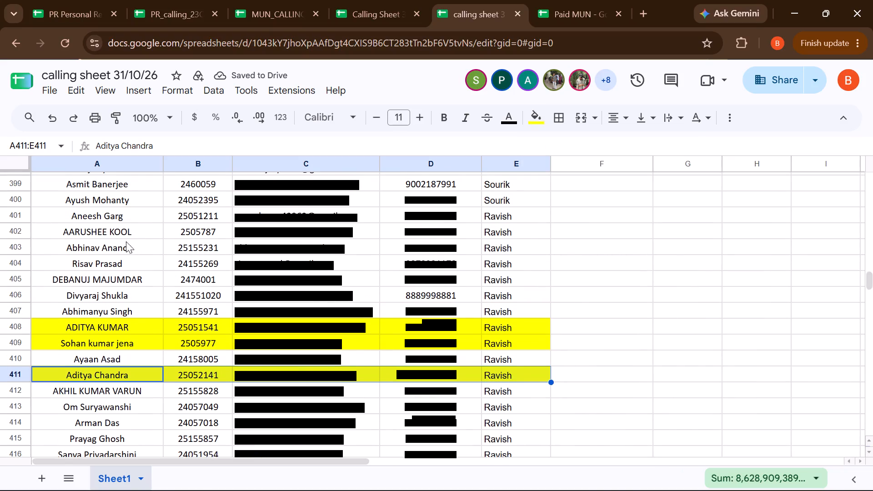
pyautogui.moveTo(83, 251); pyautogui.dragTo(458, 311)
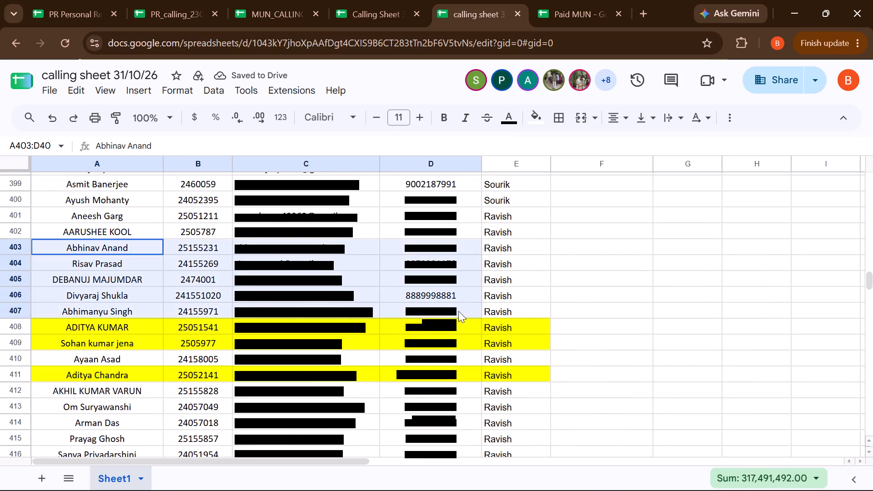
pyautogui.moveTo(458, 311); pyautogui.dragTo(539, 308)
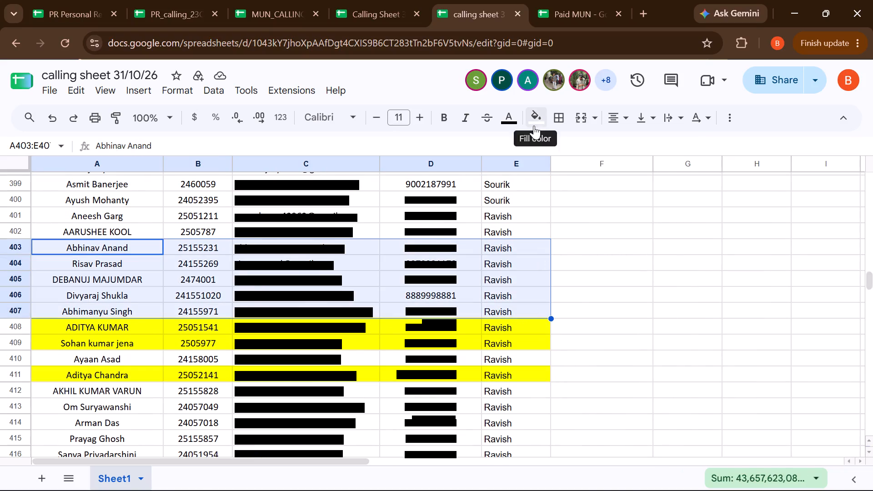
pyautogui.click(534, 125)
pyautogui.click(547, 180)
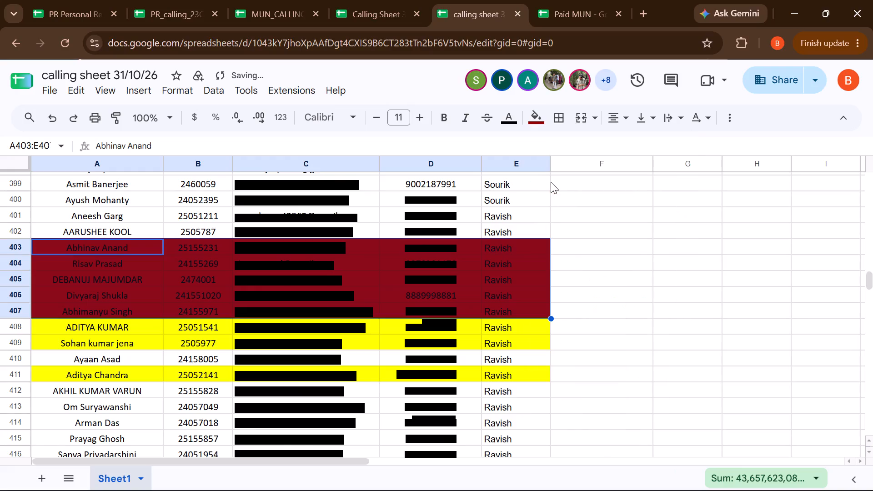
pyautogui.click(538, 115)
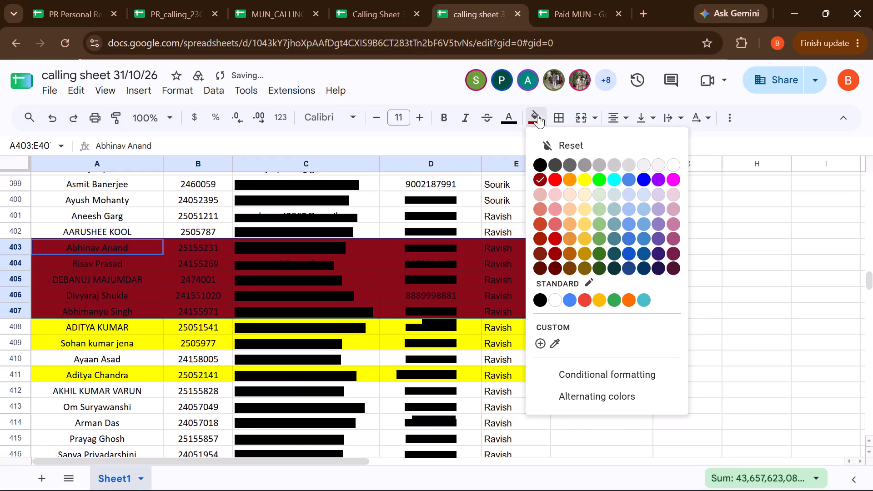
pyautogui.click(552, 181)
pyautogui.scroll(-1, 497, 297)
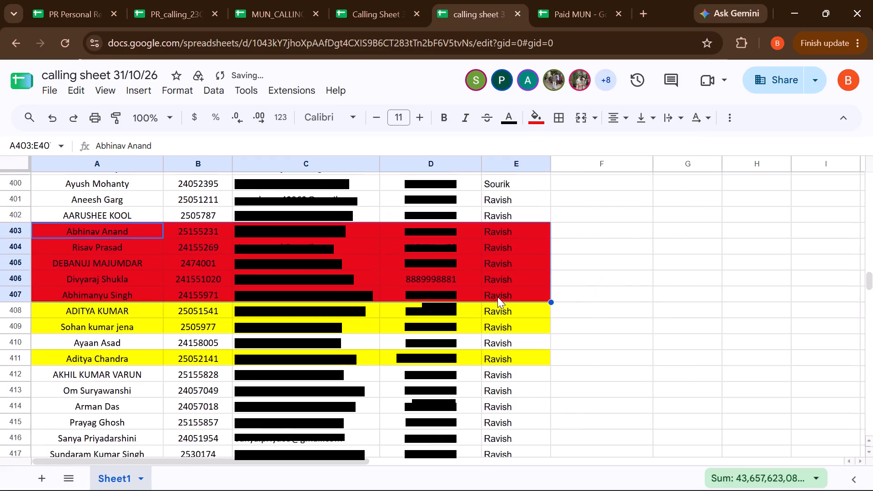
pyautogui.scroll(-1, 497, 297)
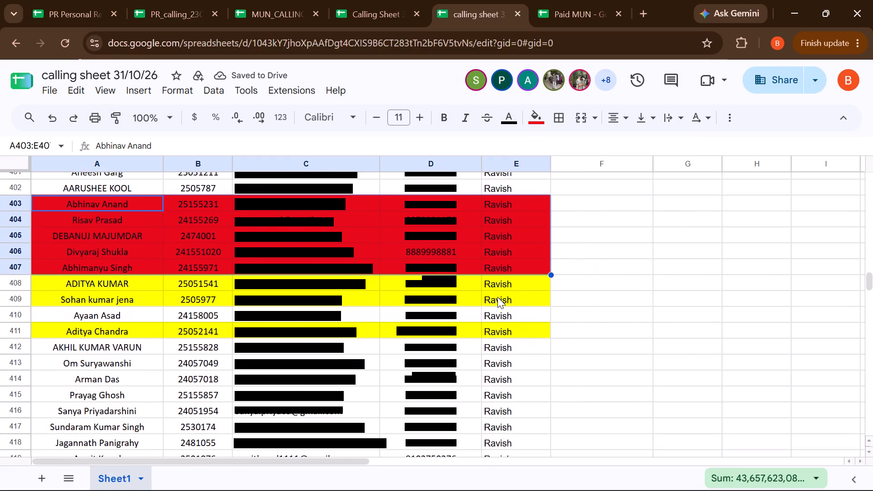
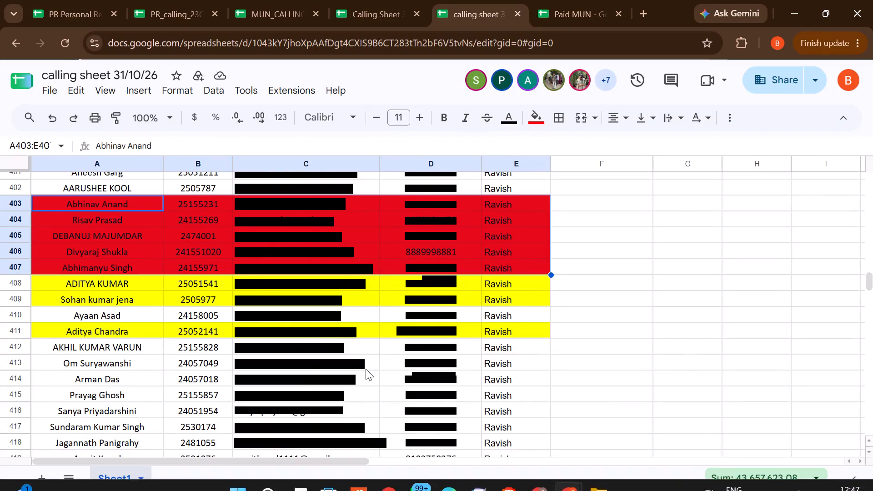
# Examine the row colours and status notes in the Samyashree, Payoja, Alok and Bibek sections of the sheet.
pyautogui.scroll(-1, 366, 369)
pyautogui.click(582, 335)
pyautogui.scroll(-5, 582, 335)
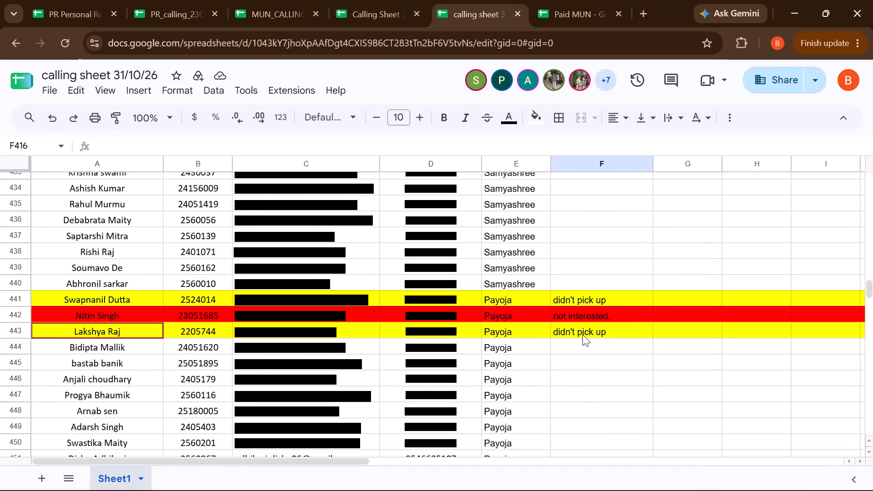
pyautogui.scroll(-6, 582, 335)
pyautogui.scroll(2, 582, 335)
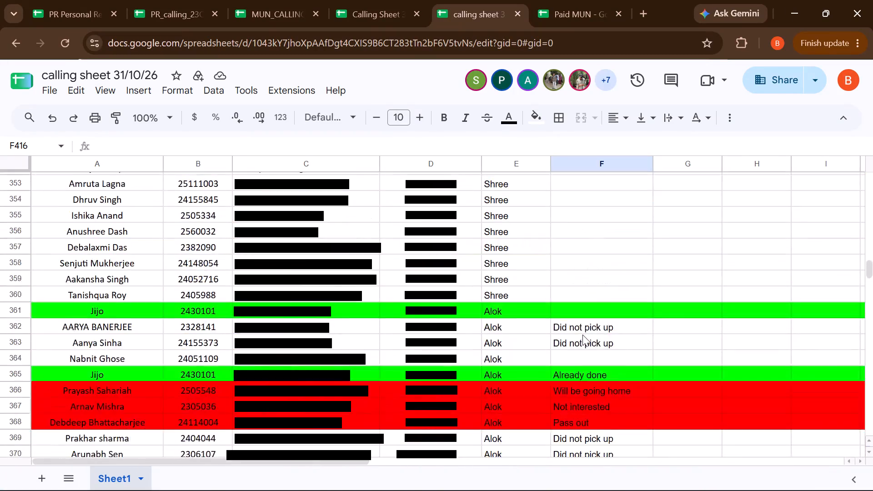
pyautogui.scroll(11, 582, 335)
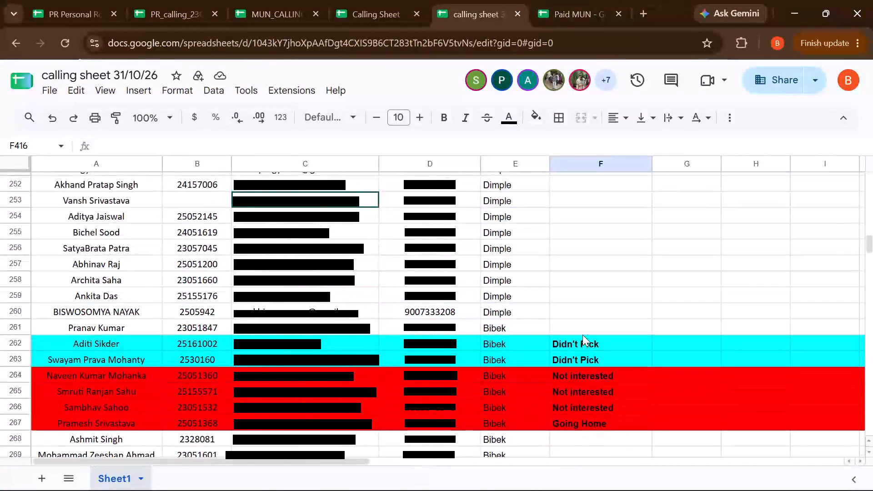
# Look up the phone number and name of Bibek's next unmarked delegate in row 268.
pyautogui.scroll(-2, 582, 335)
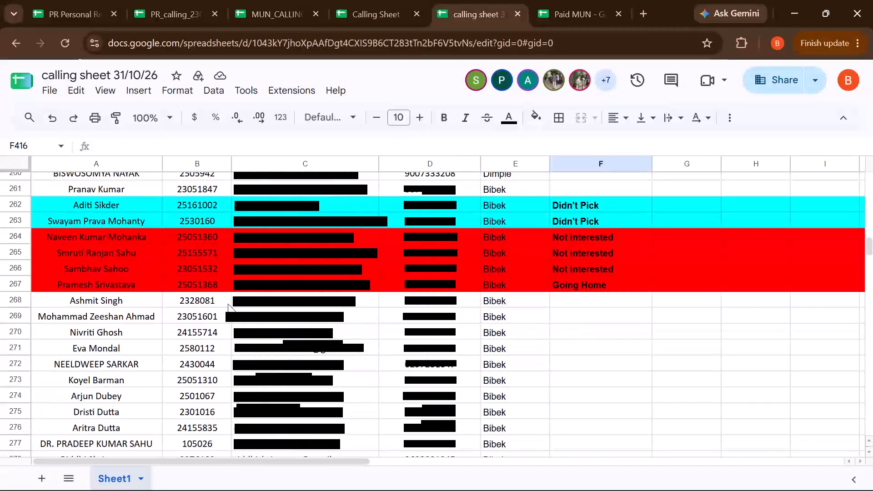
pyautogui.click(421, 297)
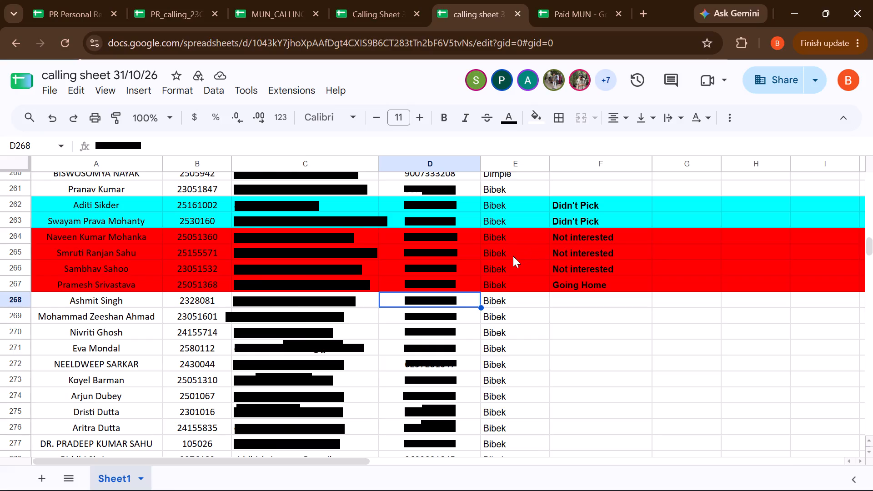
pyautogui.press('Left')
pyautogui.press('Left')
pyautogui.press('Left')
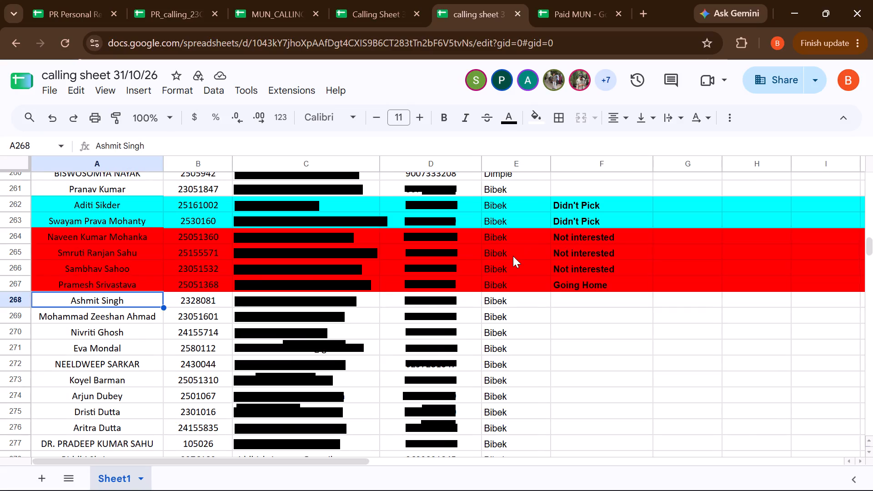
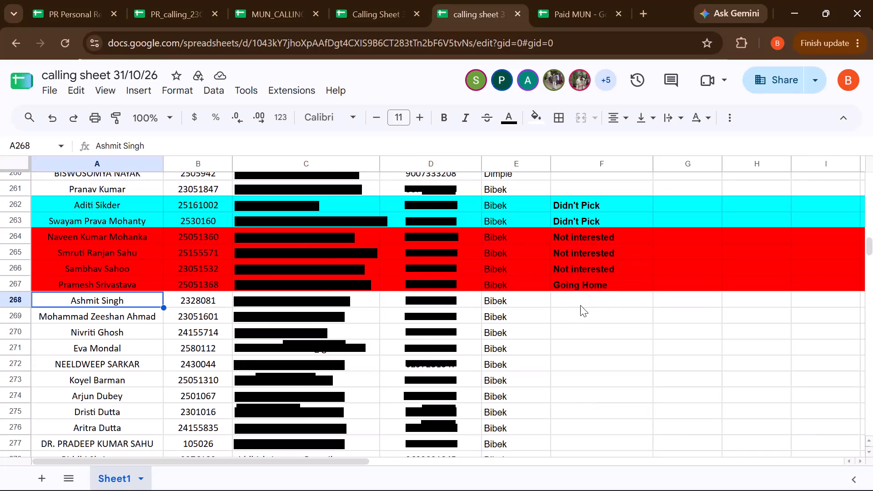
# Record the status "Not interested" for Bibek's delegate in row 268 and fill the entire row red.
pyautogui.click(580, 303)
pyautogui.write('Not')
pyautogui.press('space')
pyautogui.press('Tab')
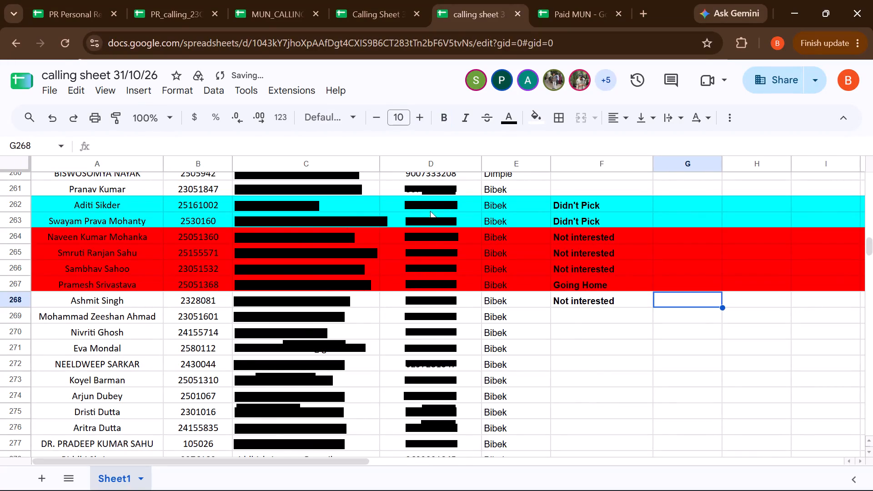
pyautogui.click(9, 302)
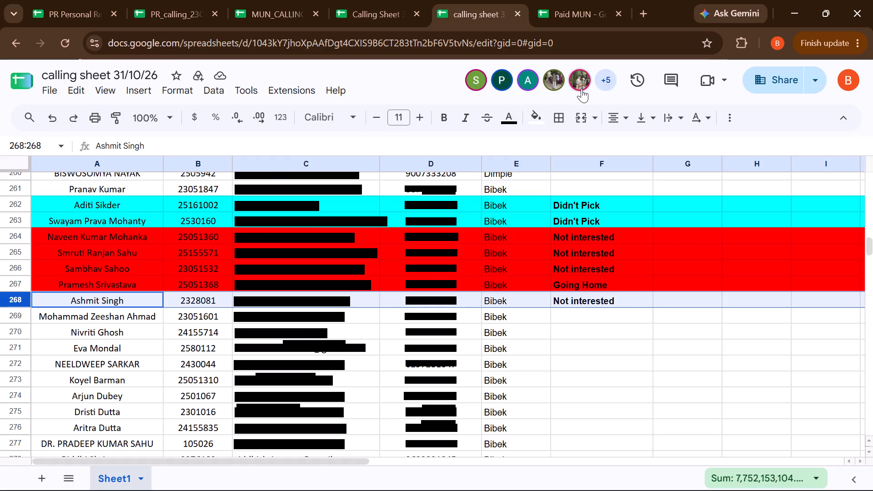
pyautogui.click(533, 121)
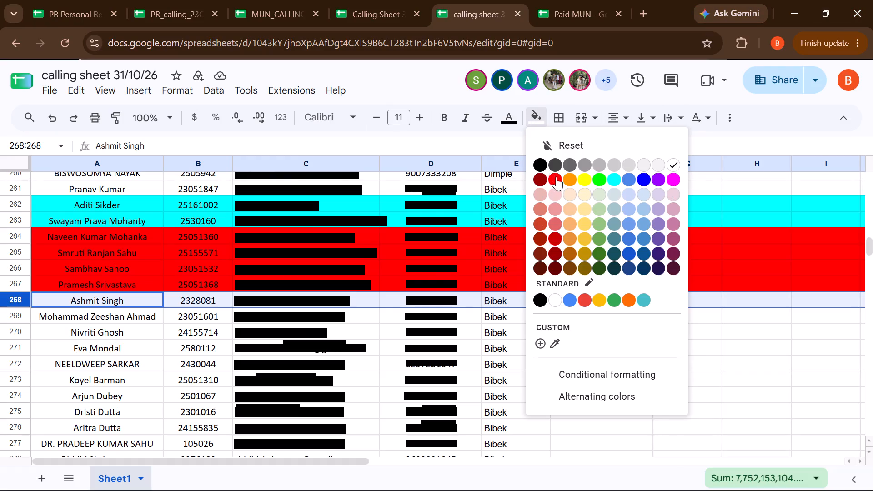
pyautogui.click(556, 178)
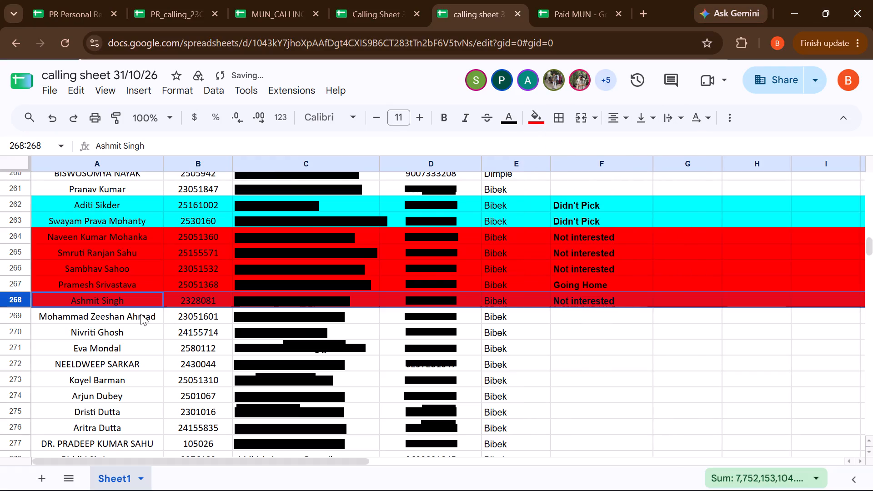
# Record the status "Didn't Pick" for Bibek's delegate in row 261 and fill the entire row cyan.
pyautogui.click(436, 317)
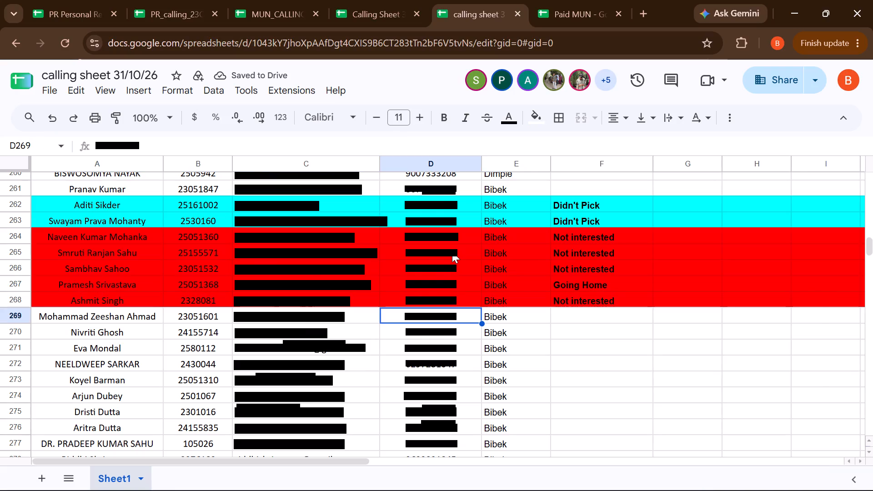
pyautogui.click(442, 190)
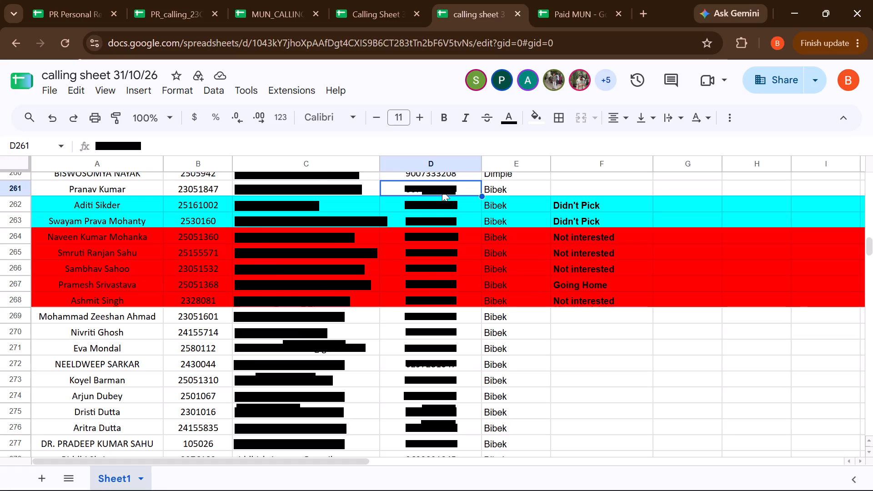
pyautogui.click(597, 191)
pyautogui.hotkey('shift', 'd')
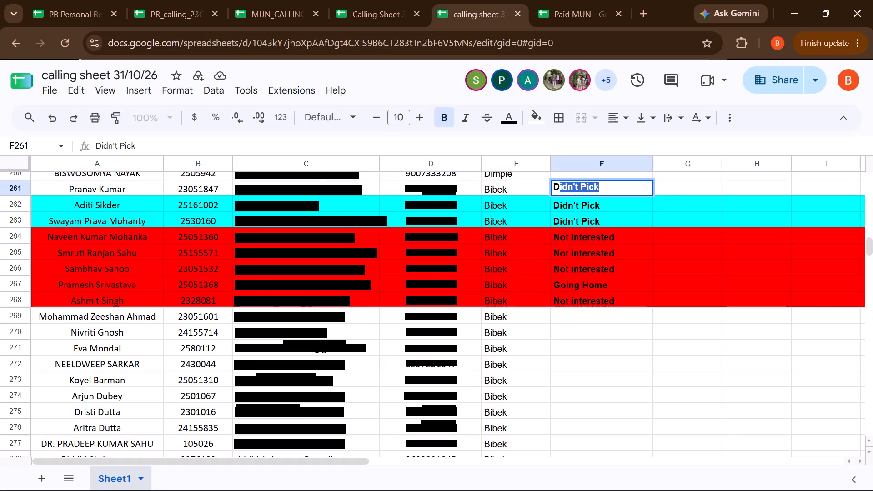
pyautogui.press('Tab')
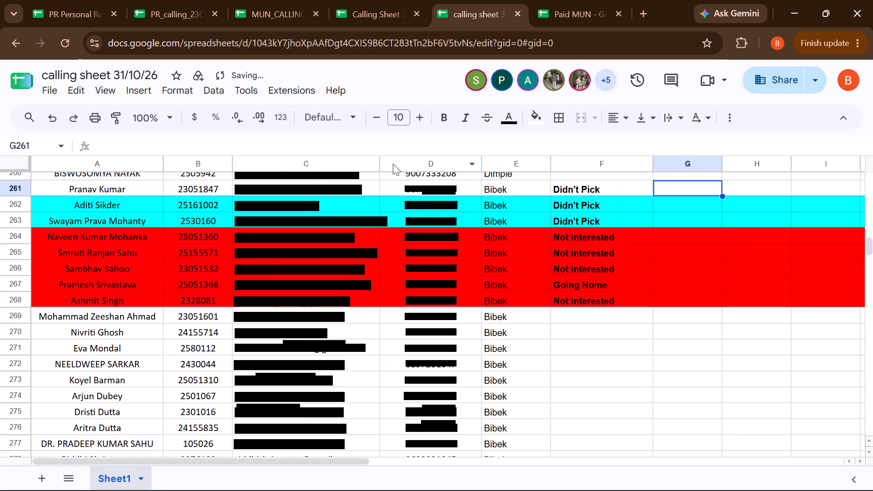
pyautogui.click(10, 187)
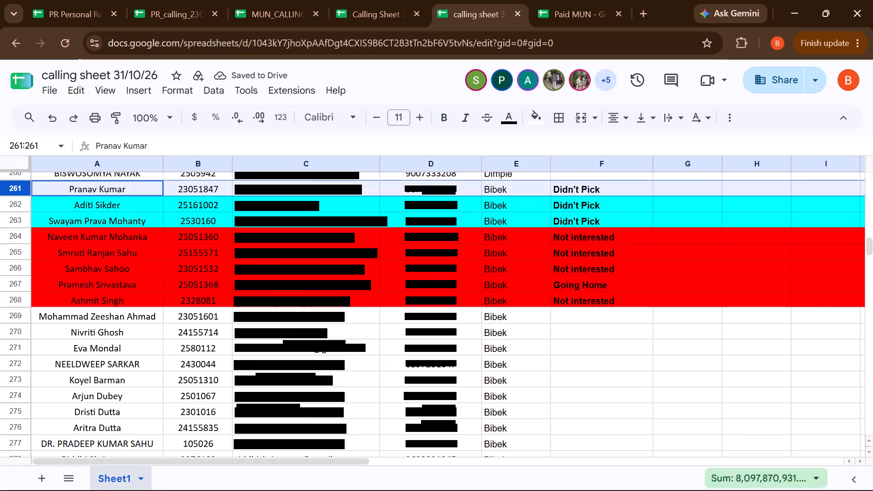
pyautogui.click(542, 115)
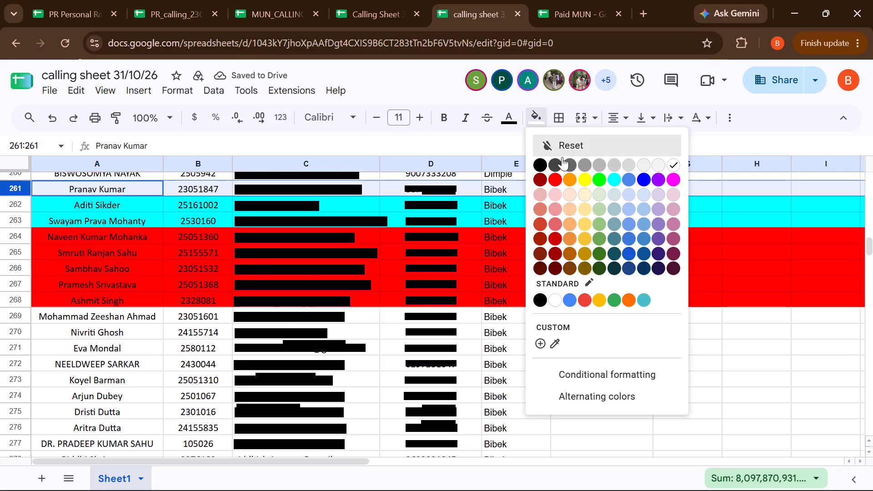
pyautogui.click(614, 177)
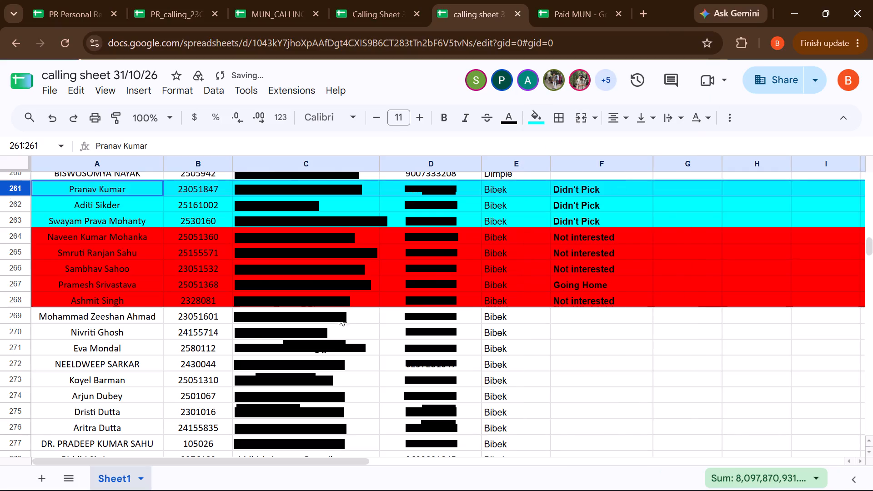
# Look up the phone number and name of Bibek's next unmarked delegate in row 269.
pyautogui.click(423, 319)
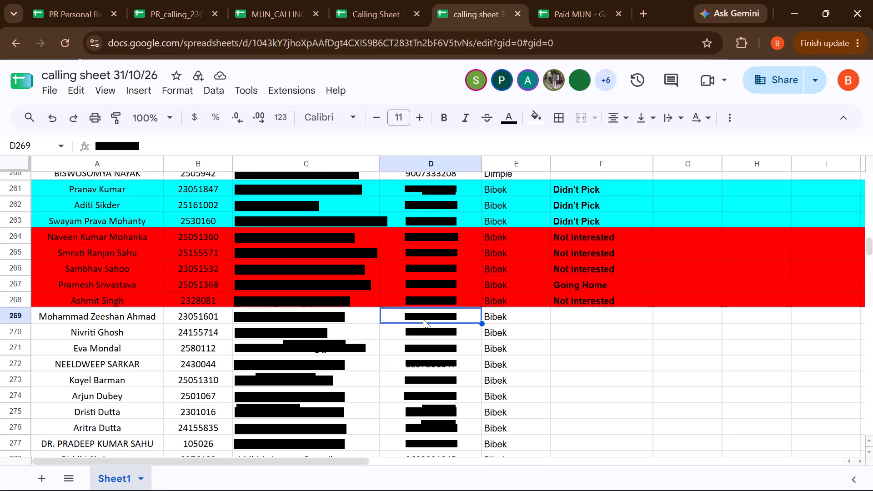
pyautogui.press('Left')
pyautogui.press('Right')
pyautogui.press('Left')
pyautogui.press('Right')
pyautogui.press('Left')
pyautogui.press('Right')
pyautogui.press('Left')
pyautogui.press('Left')
pyautogui.press('Left')
pyautogui.press('Right')
pyautogui.press('Left')
pyautogui.press('Right')
pyautogui.press('Left')
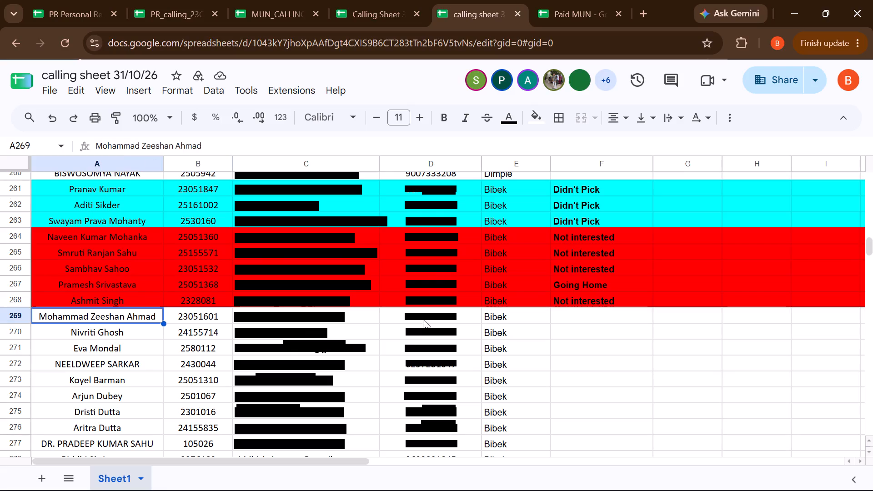
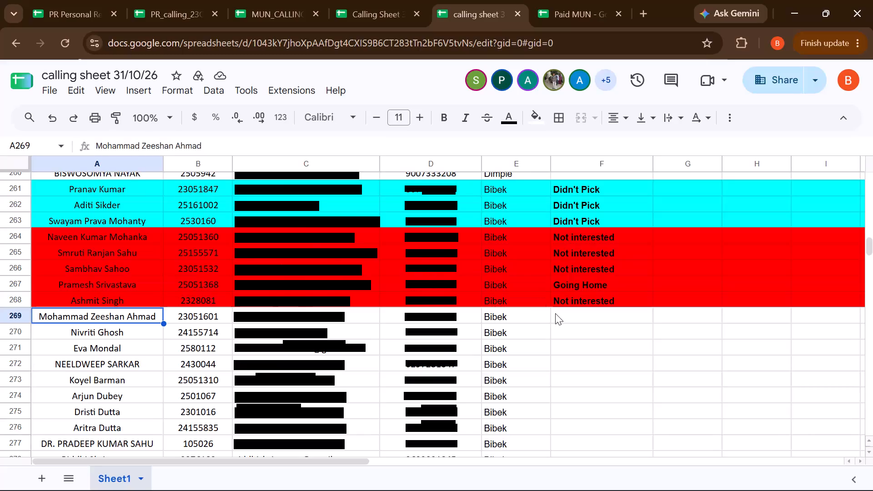
# Record the status "Placement" for Bibek's delegate in row 269 and fill the entire row red.
pyautogui.click(555, 313)
pyautogui.write('Placement')
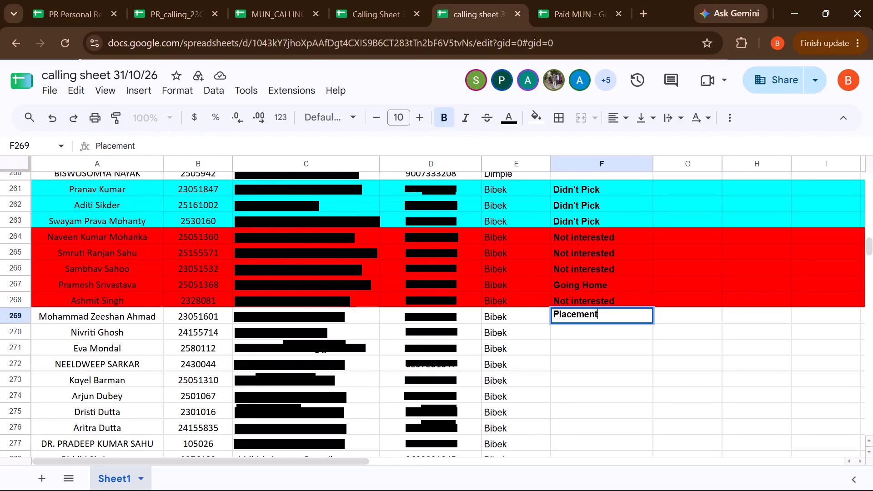
pyautogui.click(13, 320)
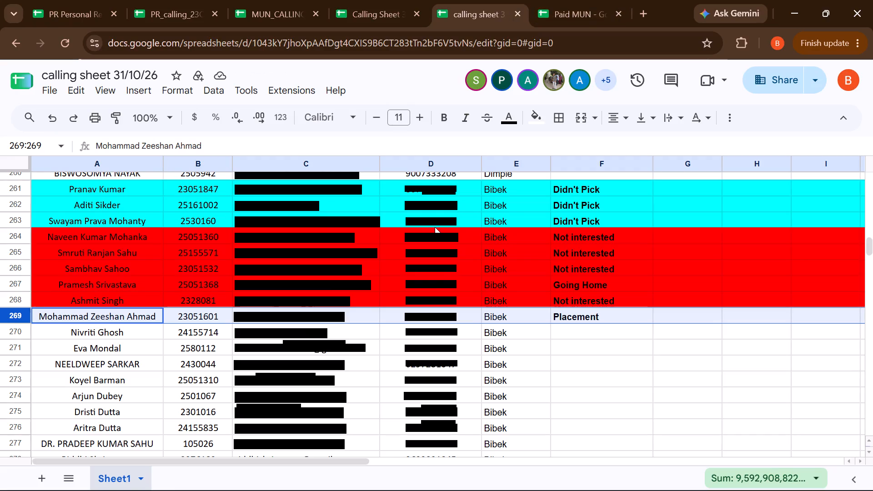
pyautogui.click(542, 113)
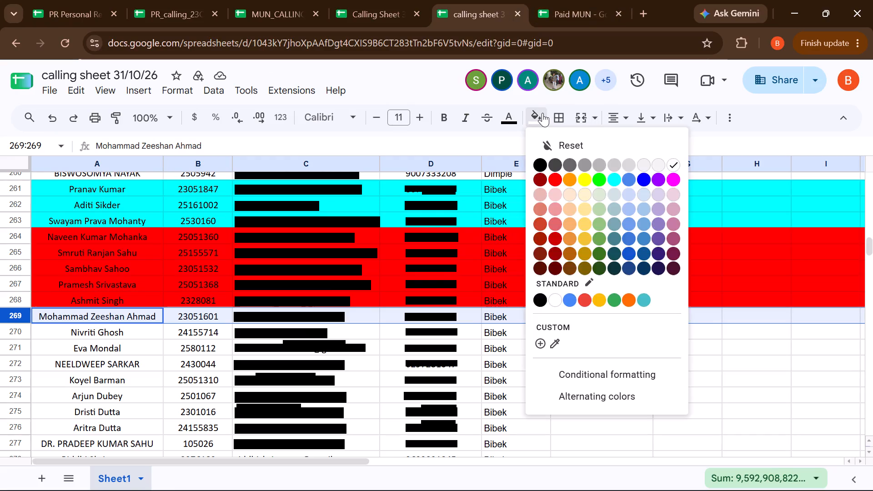
pyautogui.click(556, 180)
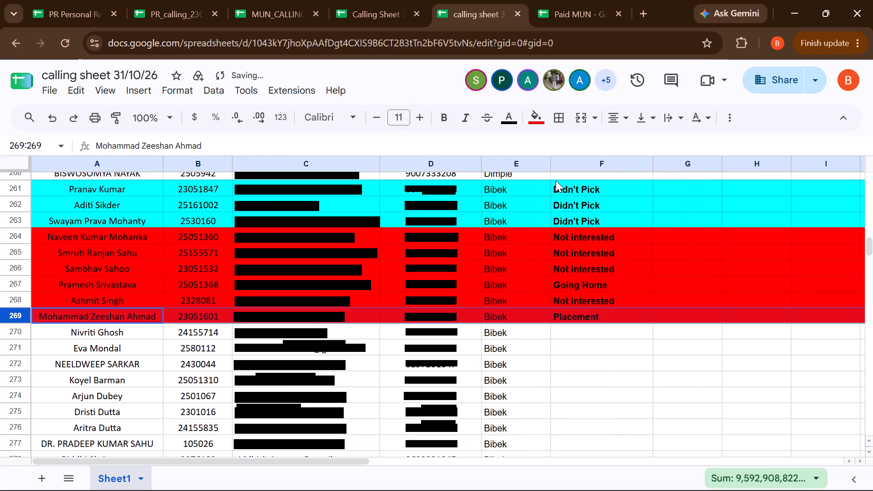
# Look up the phone number and name of Bibek's next unmarked delegate in row 270.
pyautogui.click(418, 330)
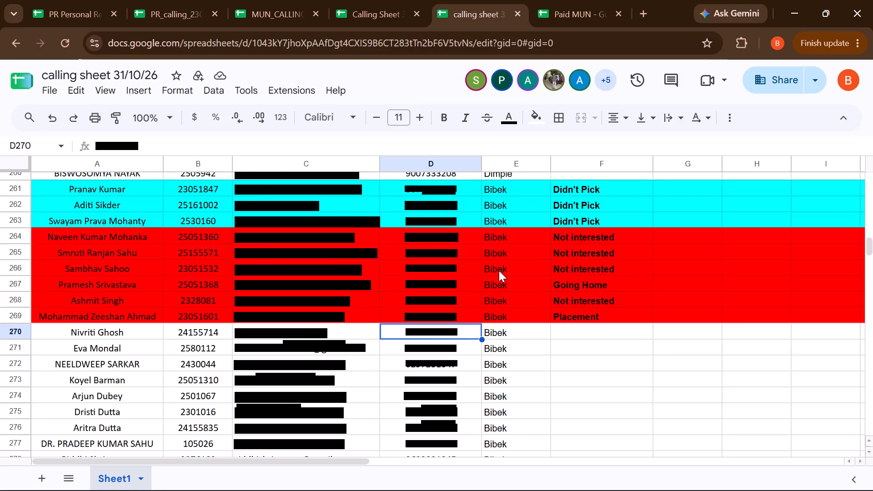
pyautogui.press('Left')
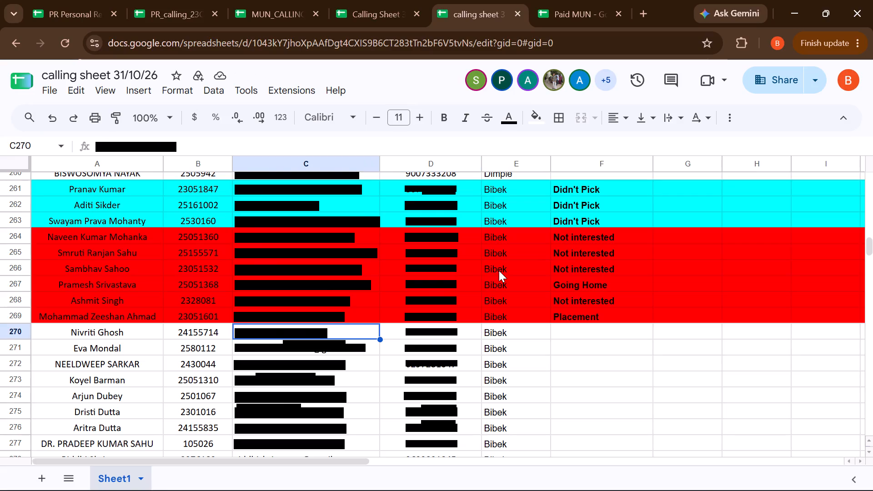
pyautogui.press('Left')
pyautogui.press('Left')
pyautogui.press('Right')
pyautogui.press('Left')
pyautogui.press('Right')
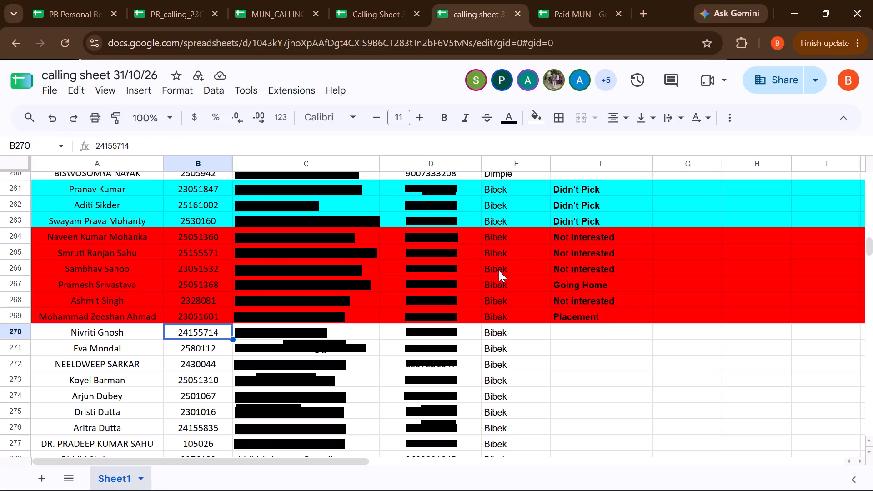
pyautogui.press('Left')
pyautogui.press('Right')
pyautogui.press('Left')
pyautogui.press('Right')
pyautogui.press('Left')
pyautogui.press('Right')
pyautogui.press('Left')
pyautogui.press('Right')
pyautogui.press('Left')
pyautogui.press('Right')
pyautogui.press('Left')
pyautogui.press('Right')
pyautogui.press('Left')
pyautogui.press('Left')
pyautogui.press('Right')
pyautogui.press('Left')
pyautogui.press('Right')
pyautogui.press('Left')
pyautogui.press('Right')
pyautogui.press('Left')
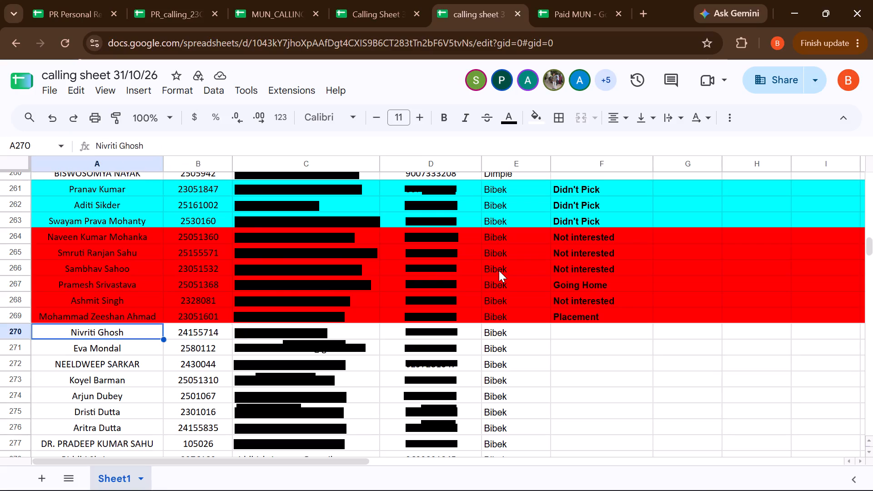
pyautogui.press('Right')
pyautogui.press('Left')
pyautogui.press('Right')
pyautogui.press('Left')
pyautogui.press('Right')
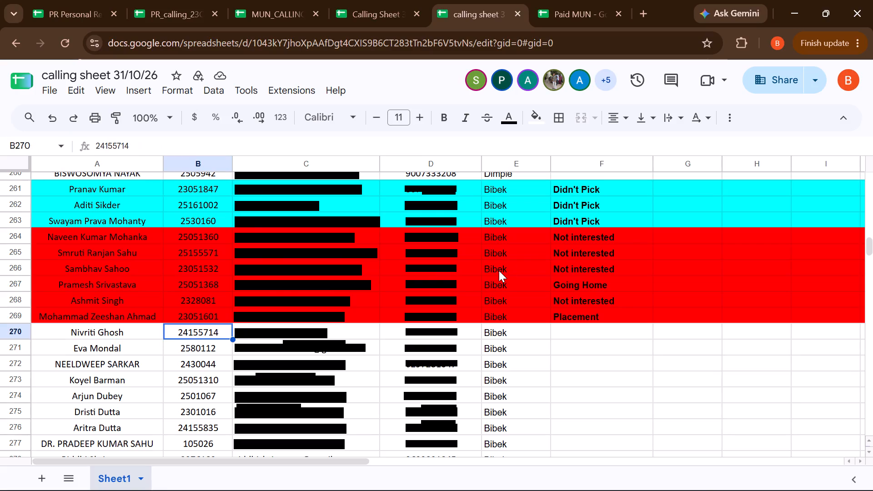
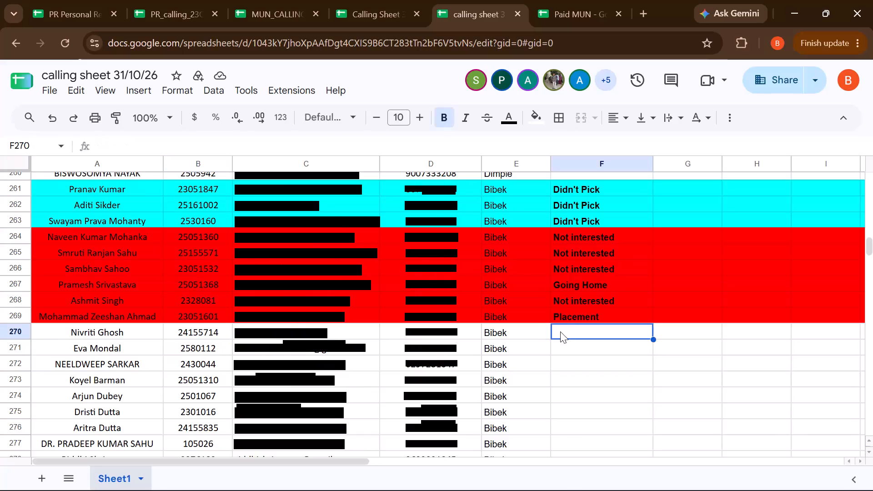
# Record the status "Going Home" for Bibek's delegate in row 270 and fill the entire row red.
pyautogui.write('Going')
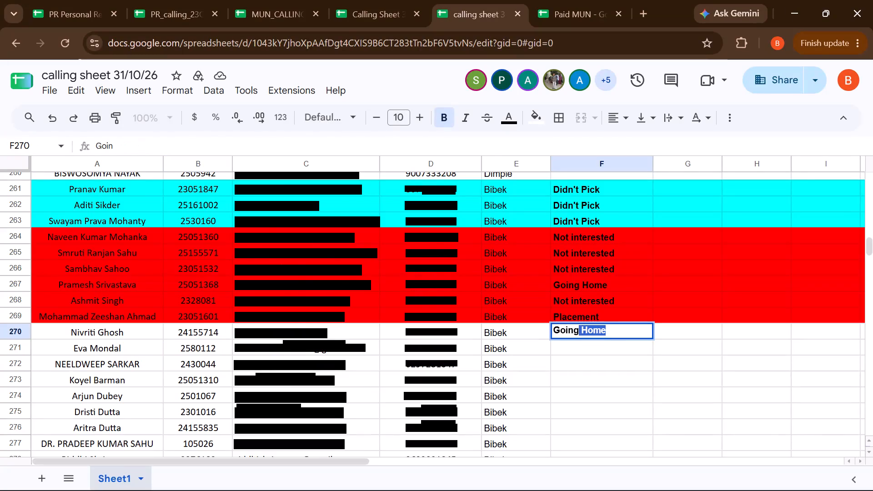
pyautogui.press('Tab')
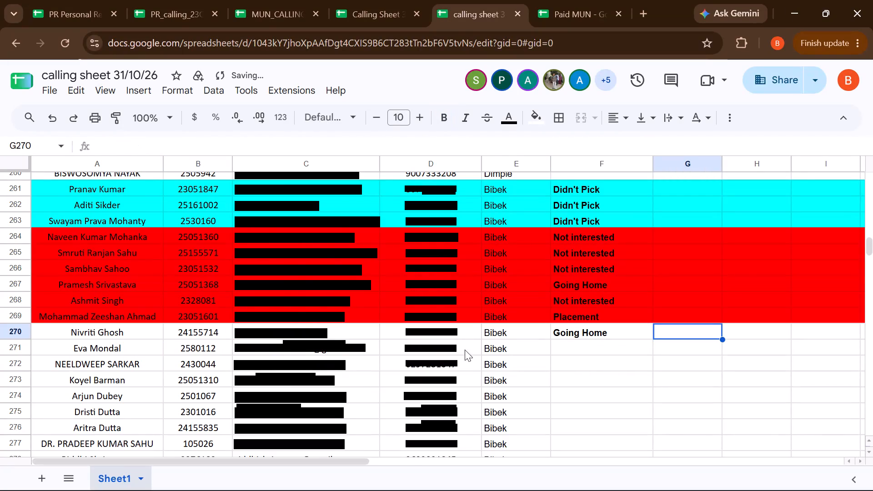
pyautogui.click(20, 332)
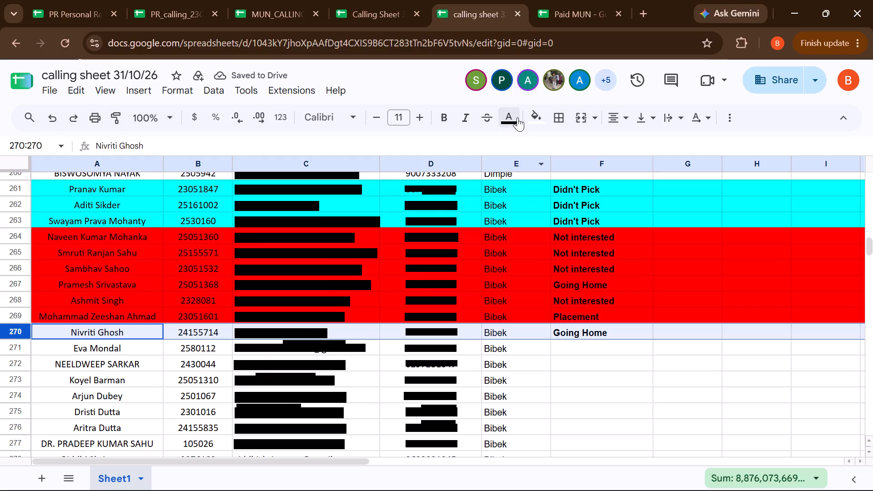
pyautogui.click(534, 119)
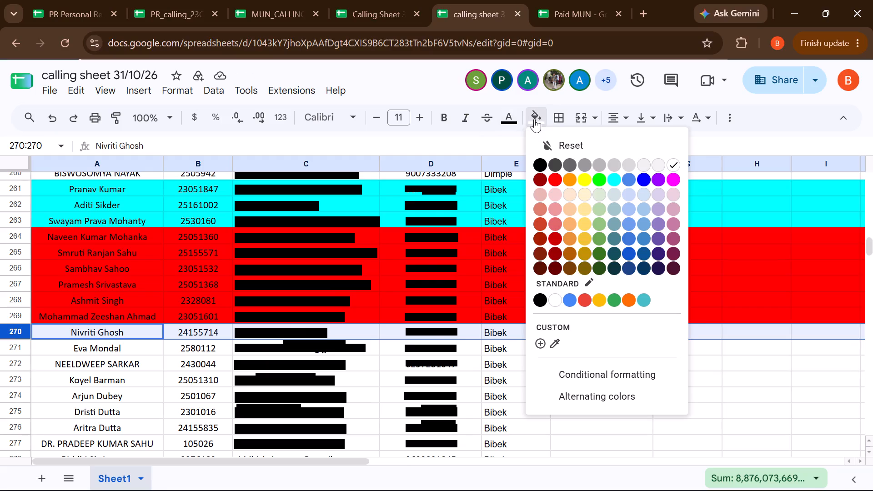
pyautogui.click(557, 182)
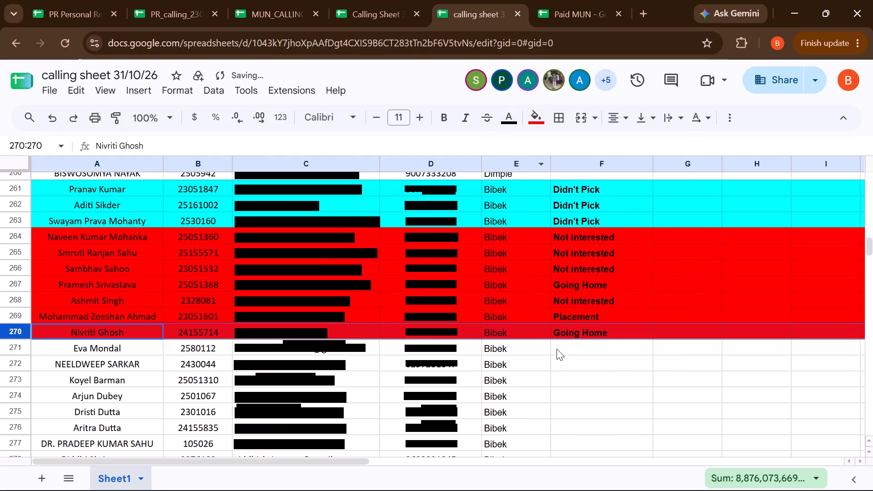
# Look up the phone number of Bibek's next unmarked delegate in row 271 and look over the remaining unmarked rows.
pyautogui.click(557, 349)
pyautogui.press('Left')
pyautogui.press('Left')
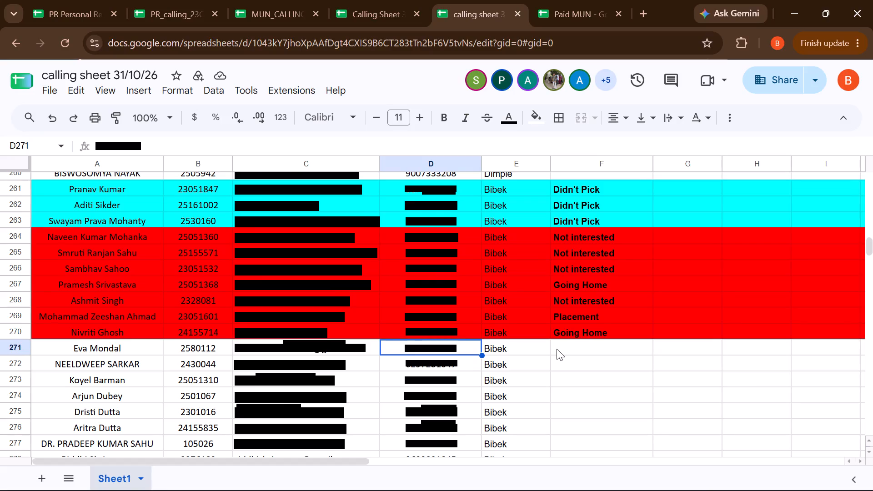
pyautogui.scroll(-2, 557, 349)
pyautogui.scroll(1, 557, 349)
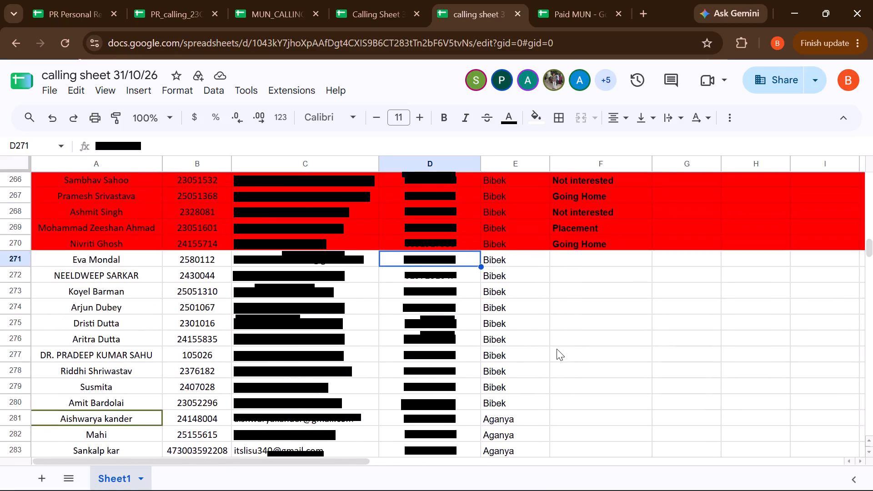
pyautogui.scroll(1, 557, 349)
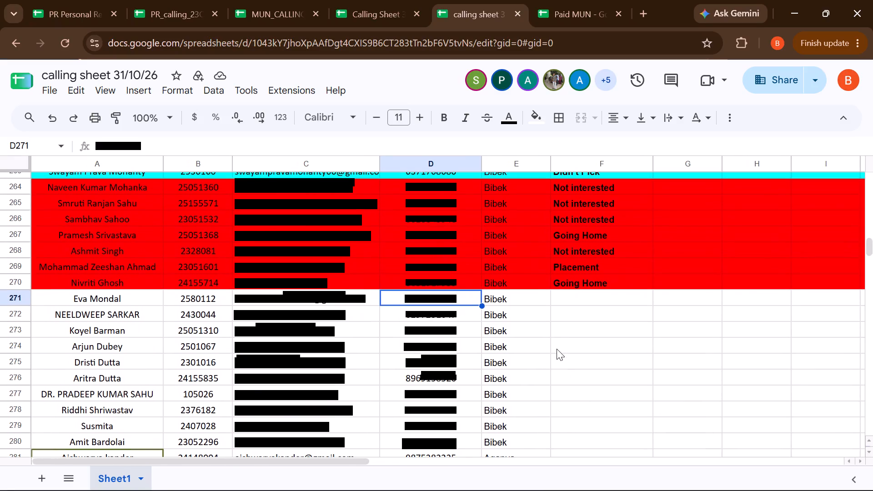
pyautogui.hscroll(1, 557, 349)
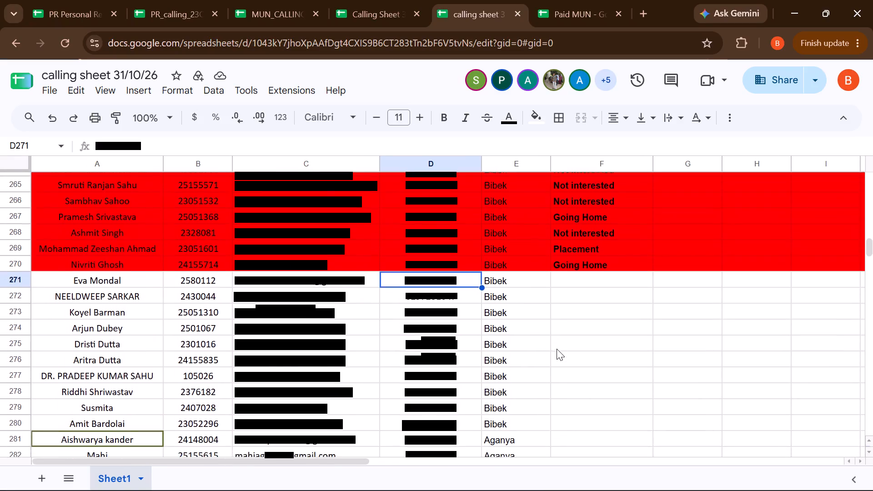
pyautogui.hscroll(1, 557, 349)
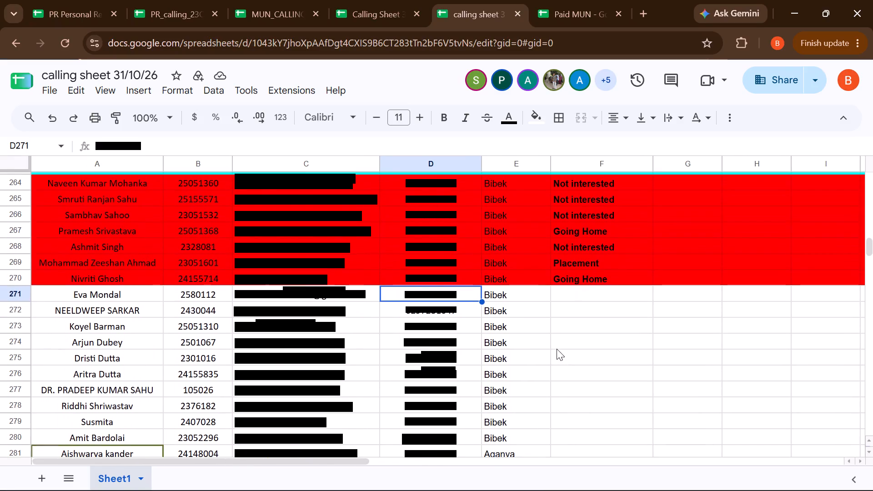
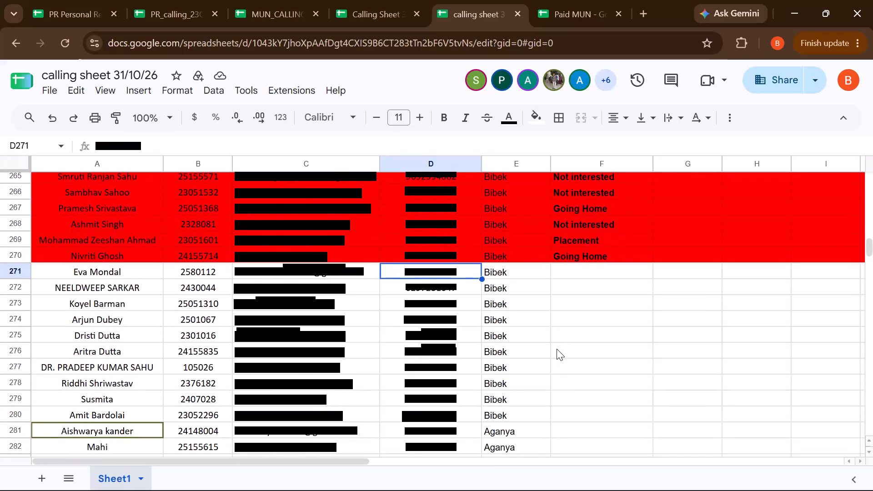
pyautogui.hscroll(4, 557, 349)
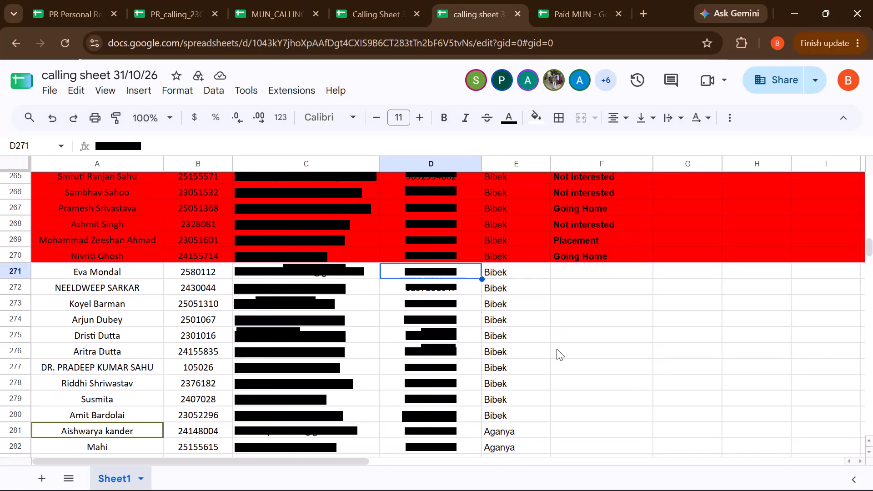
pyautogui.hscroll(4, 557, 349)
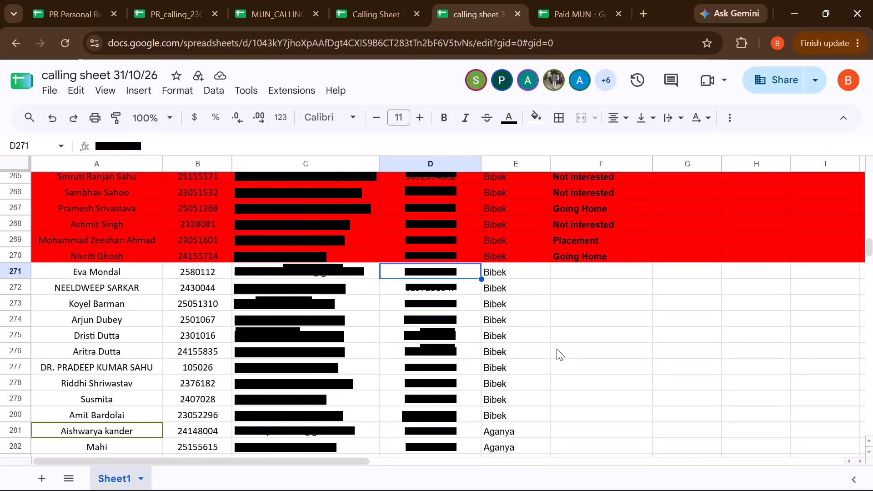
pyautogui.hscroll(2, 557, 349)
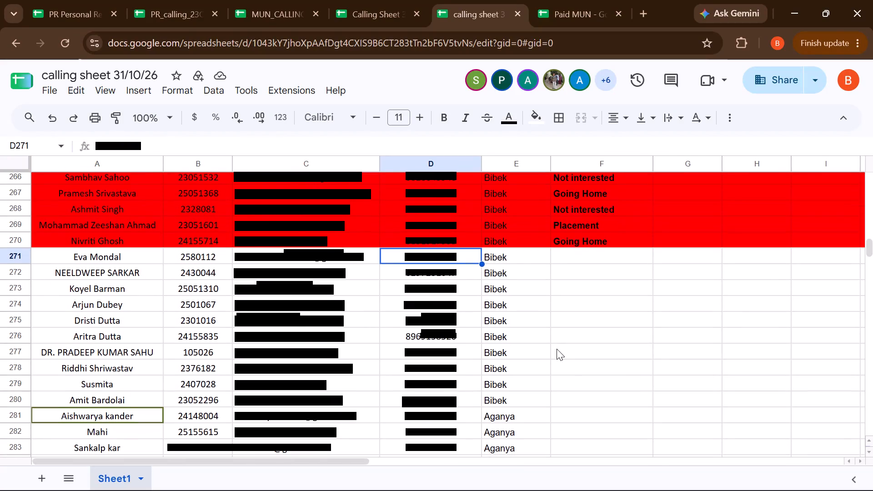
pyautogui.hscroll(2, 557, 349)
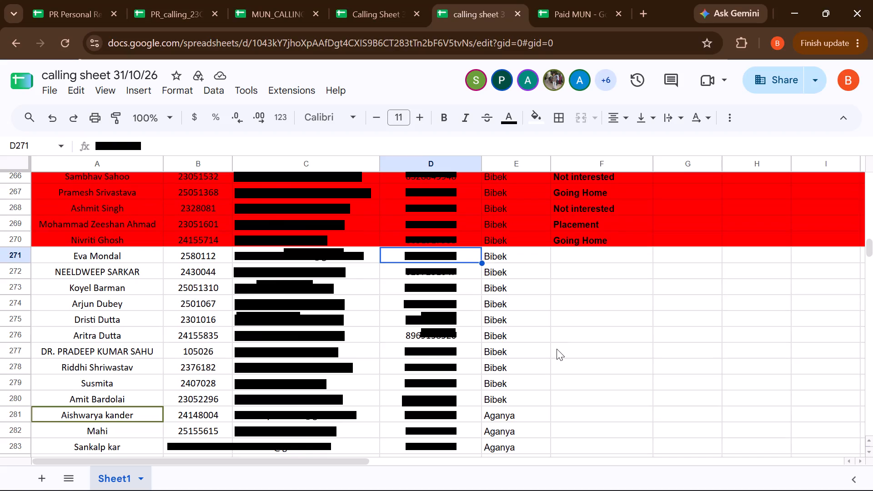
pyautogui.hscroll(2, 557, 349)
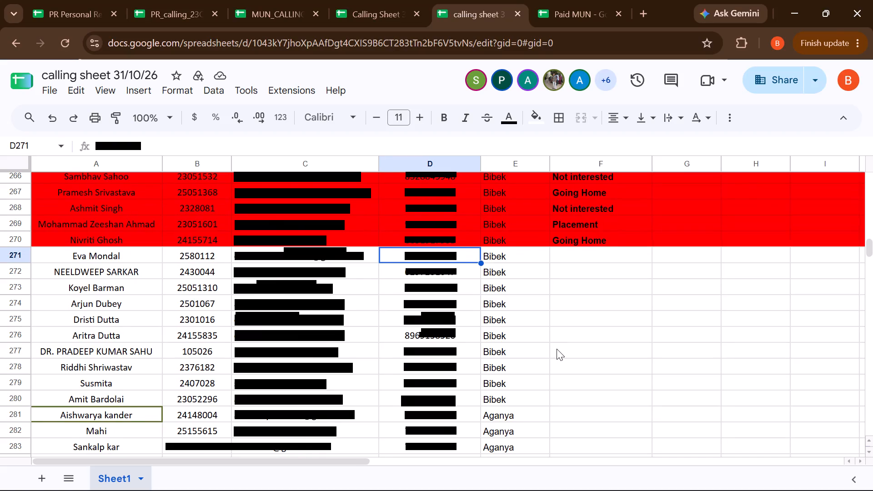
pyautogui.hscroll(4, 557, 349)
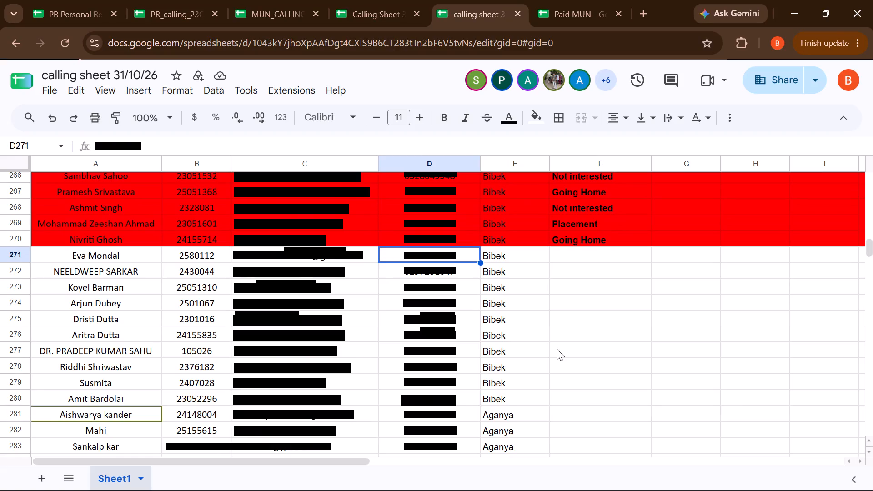
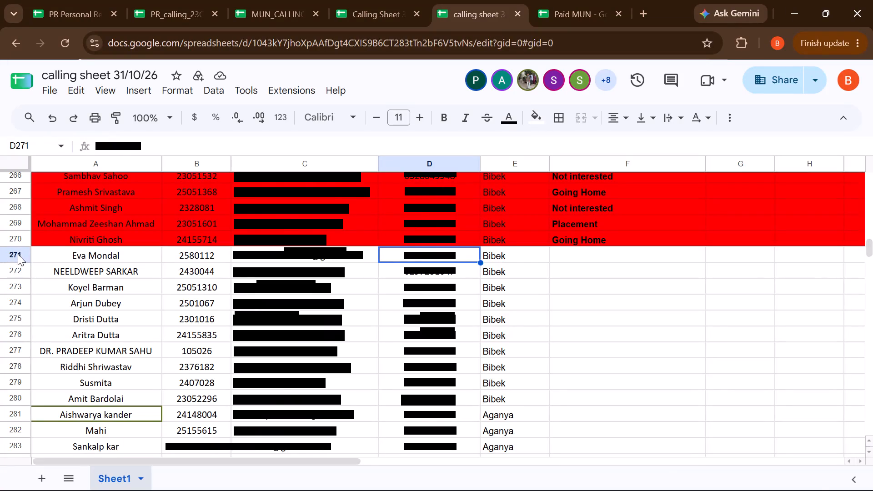
# Fill the whole of row 271 with yellow.
pyautogui.click(18, 254)
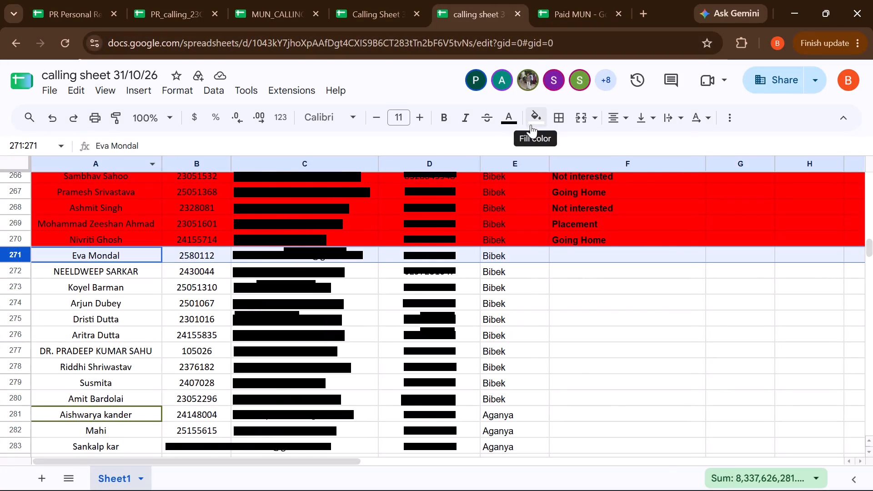
pyautogui.click(531, 125)
pyautogui.click(588, 179)
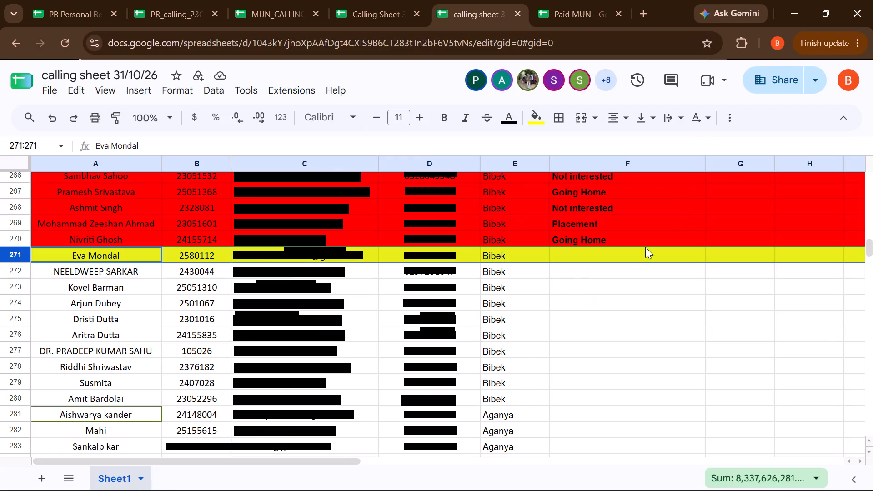
# Enter the call status "Link Sent" in column F of row 271.
pyautogui.click(627, 257)
pyautogui.write('Link')
pyautogui.press('space')
pyautogui.press('Right')
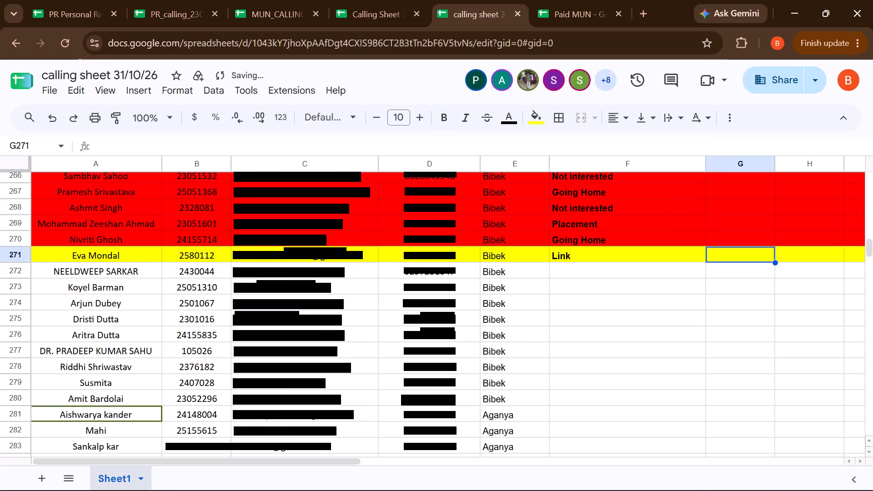
pyautogui.hotkey('shift', 's')
pyautogui.press('BackSpace')
pyautogui.press('Left')
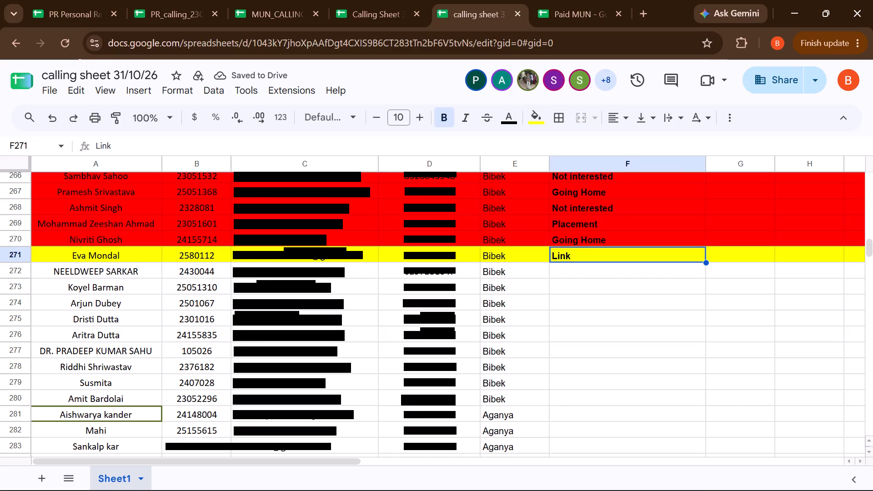
pyautogui.doubleClick(610, 259)
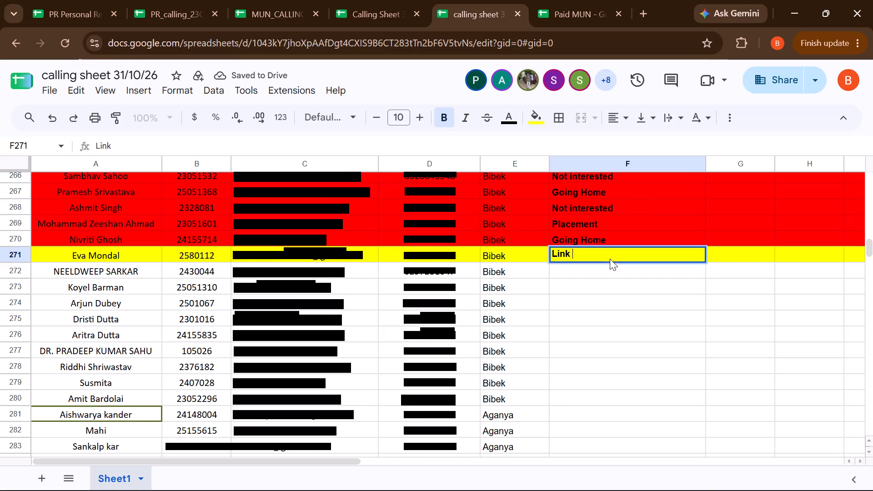
pyautogui.press('space')
pyautogui.press('BackSpace')
pyautogui.write('Sent')
pyautogui.press('Return')
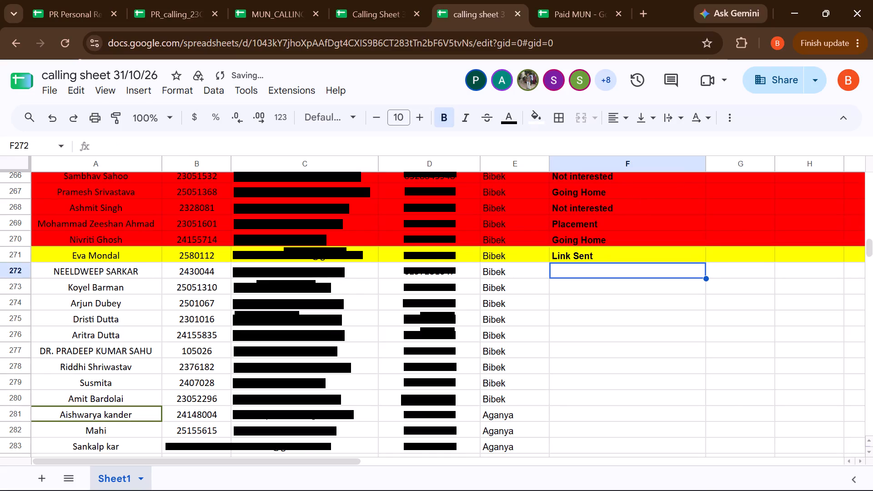
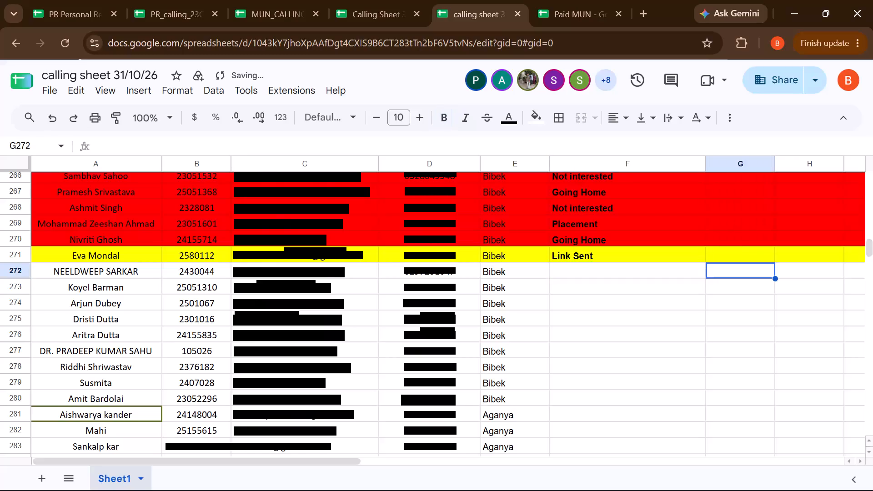
# Select the empty call status cell in column F of row 272 and switch to WhatsApp.
pyautogui.press('Tab')
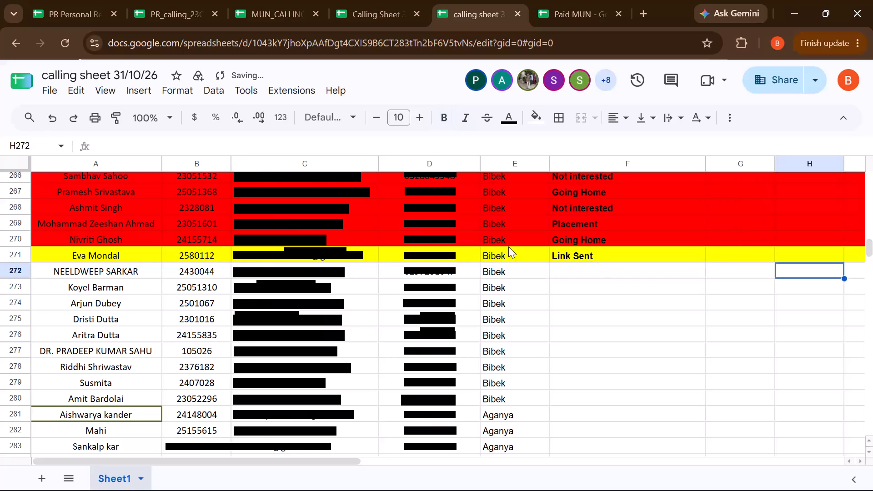
pyautogui.click(578, 268)
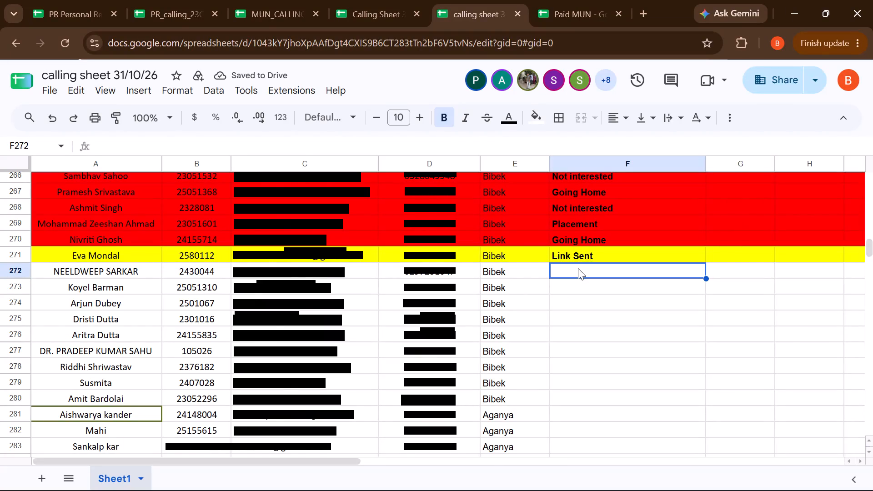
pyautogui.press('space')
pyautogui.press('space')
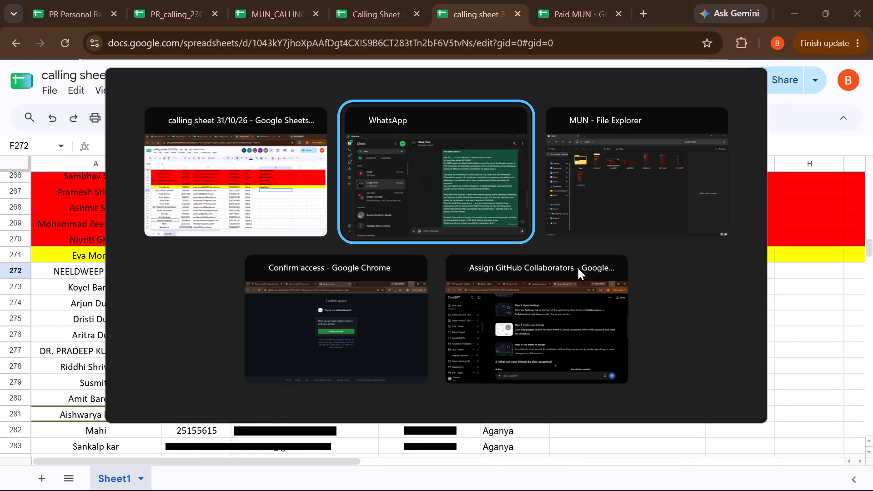
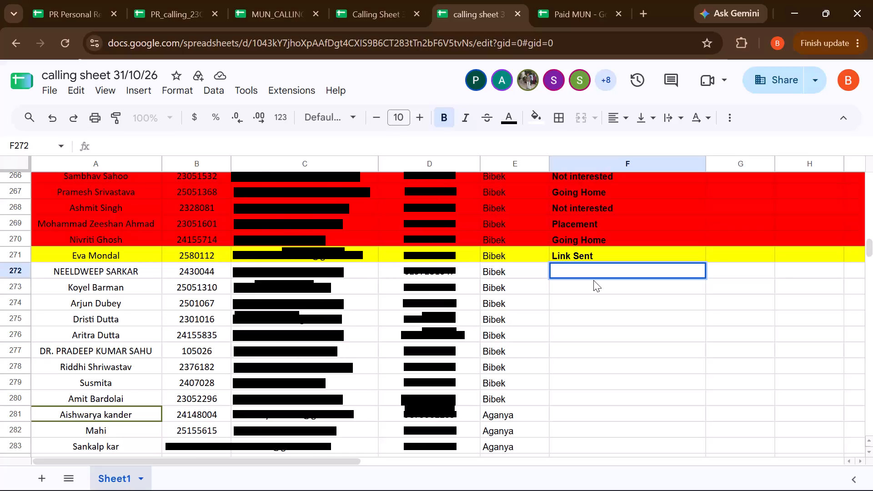
# Enter the call status "Not interested" in column F of row 272 for Bibek's delegate.
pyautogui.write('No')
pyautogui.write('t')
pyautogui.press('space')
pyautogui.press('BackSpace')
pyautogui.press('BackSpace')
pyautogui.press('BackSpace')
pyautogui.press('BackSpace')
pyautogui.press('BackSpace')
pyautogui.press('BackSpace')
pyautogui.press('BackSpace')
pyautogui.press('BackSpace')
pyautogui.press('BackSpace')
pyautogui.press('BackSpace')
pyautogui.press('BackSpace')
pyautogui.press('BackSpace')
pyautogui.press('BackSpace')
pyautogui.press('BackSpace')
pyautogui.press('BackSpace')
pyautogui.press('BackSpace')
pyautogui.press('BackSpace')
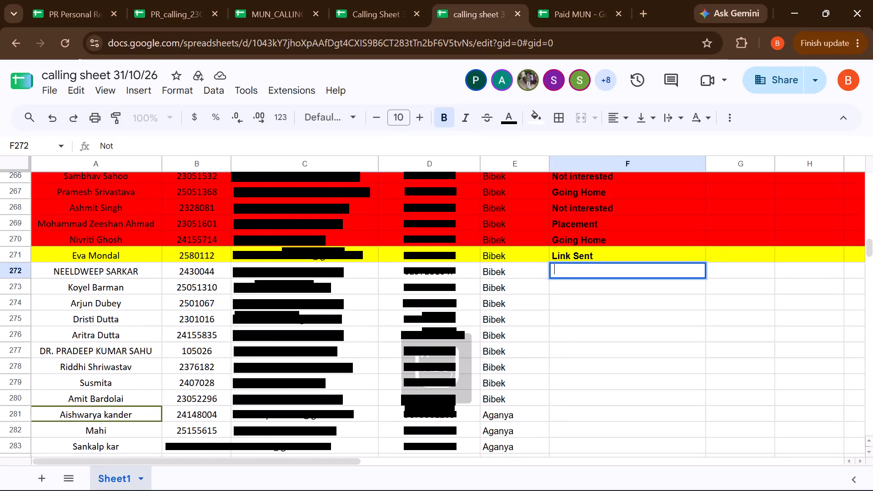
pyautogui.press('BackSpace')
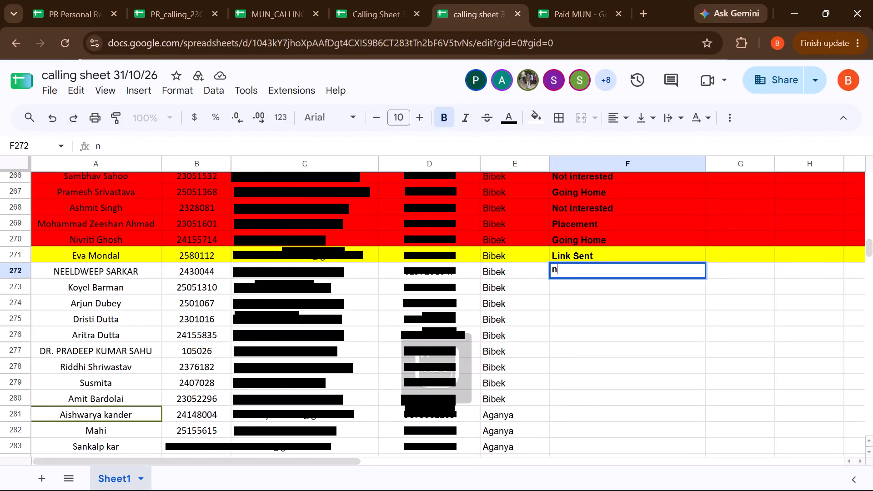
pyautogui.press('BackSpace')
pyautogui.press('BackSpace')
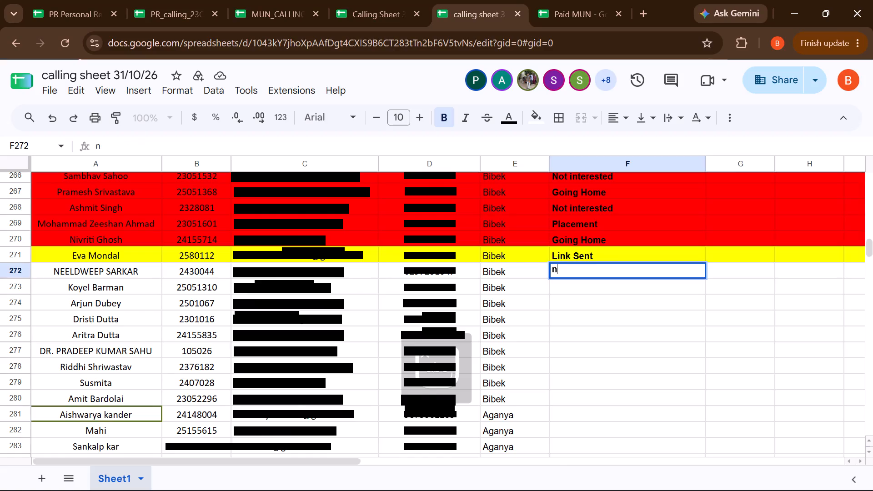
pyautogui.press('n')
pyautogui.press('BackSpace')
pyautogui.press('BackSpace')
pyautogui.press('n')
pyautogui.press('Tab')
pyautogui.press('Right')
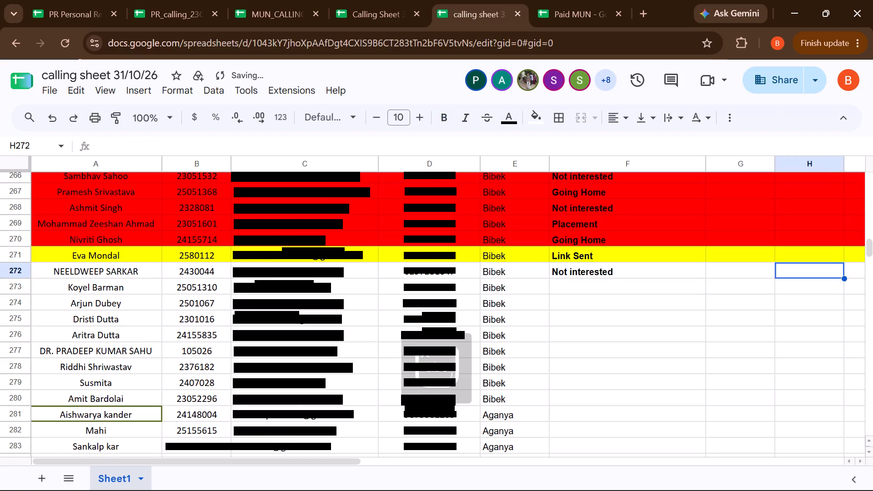
# Select the empty status cell in column F of row 273 for Bibek's next unmarked delegate.
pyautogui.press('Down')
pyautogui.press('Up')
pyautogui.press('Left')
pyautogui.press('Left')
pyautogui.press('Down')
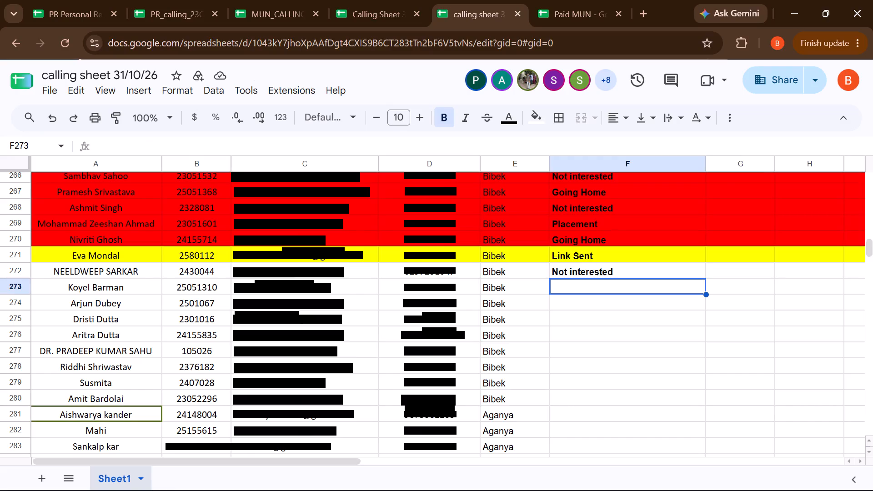
pyautogui.moveTo(593, 280); pyautogui.dragTo(531, 280)
# Fill the whole of row 272 with red.
pyautogui.moveTo(531, 280); pyautogui.dragTo(587, 291)
pyautogui.click(587, 291)
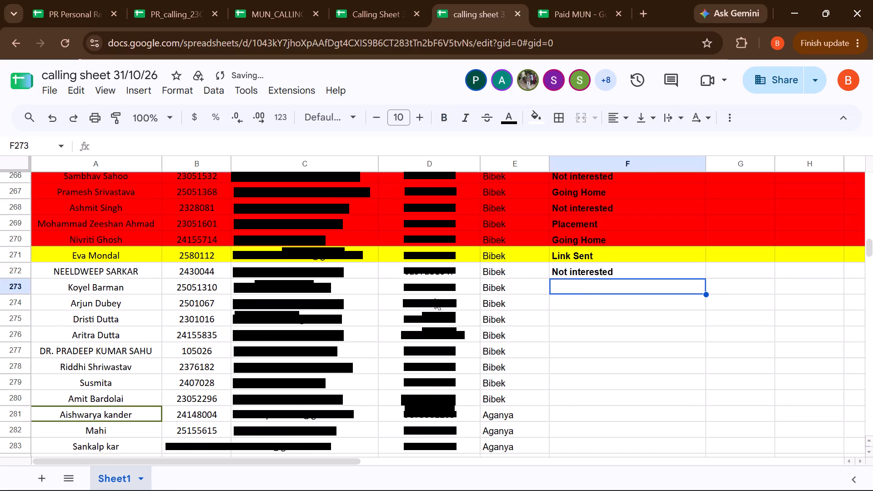
pyautogui.click(14, 269)
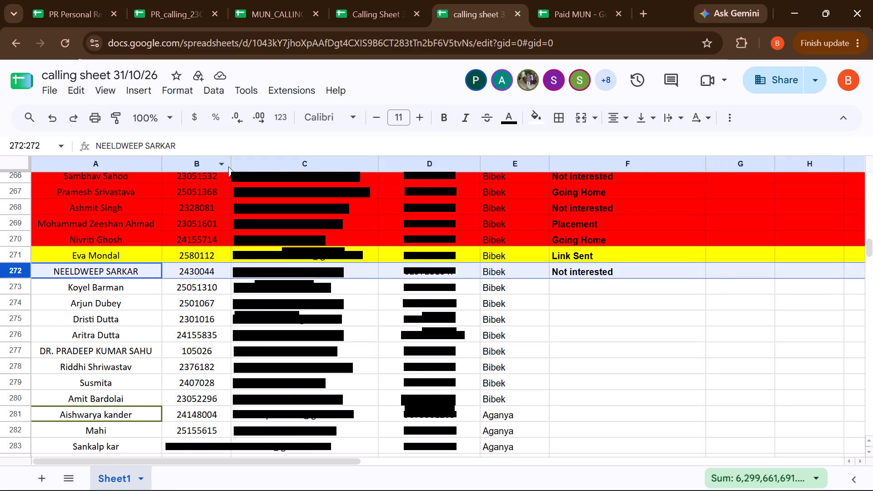
pyautogui.click(536, 120)
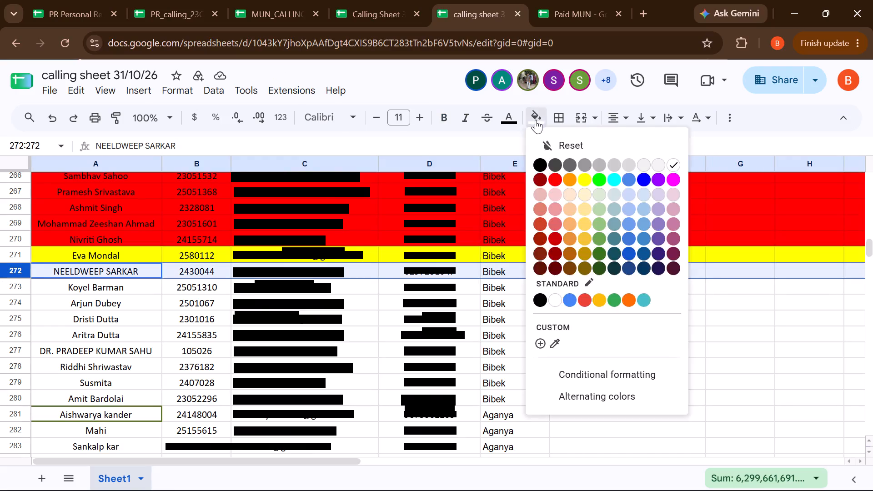
pyautogui.click(559, 176)
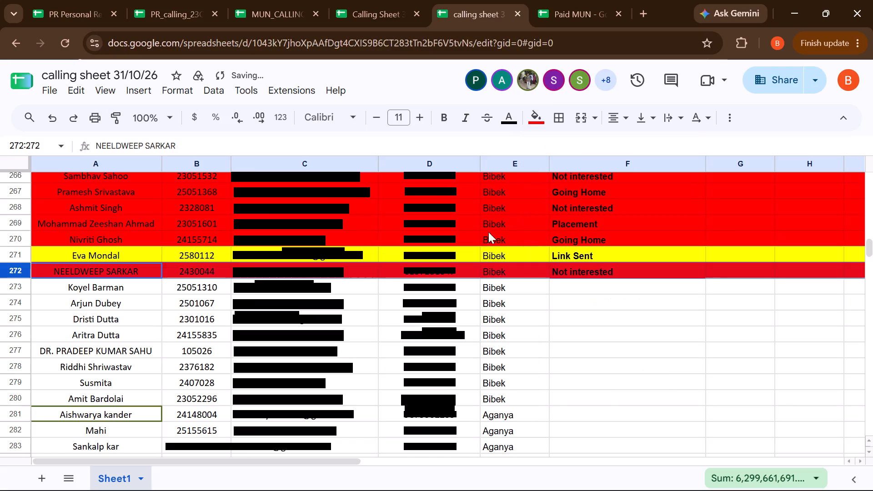
# Examine the delegate's name, roll number and contact details across row 273.
pyautogui.click(580, 296)
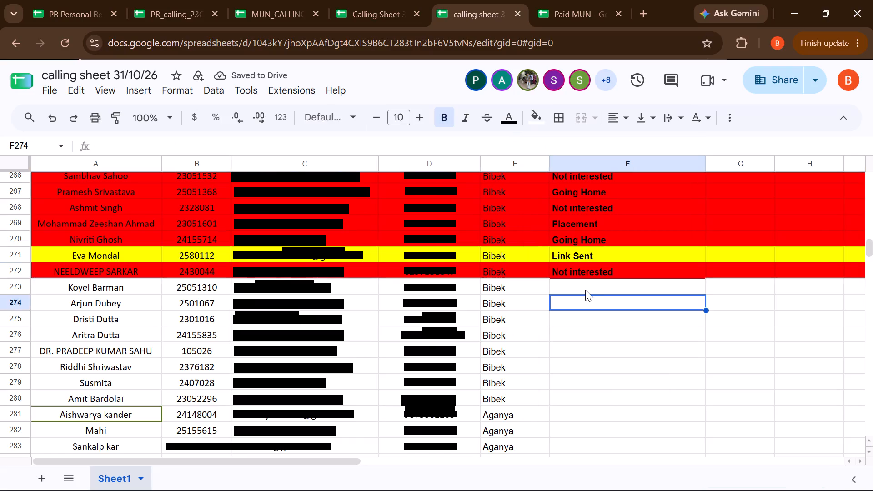
pyautogui.click(585, 290)
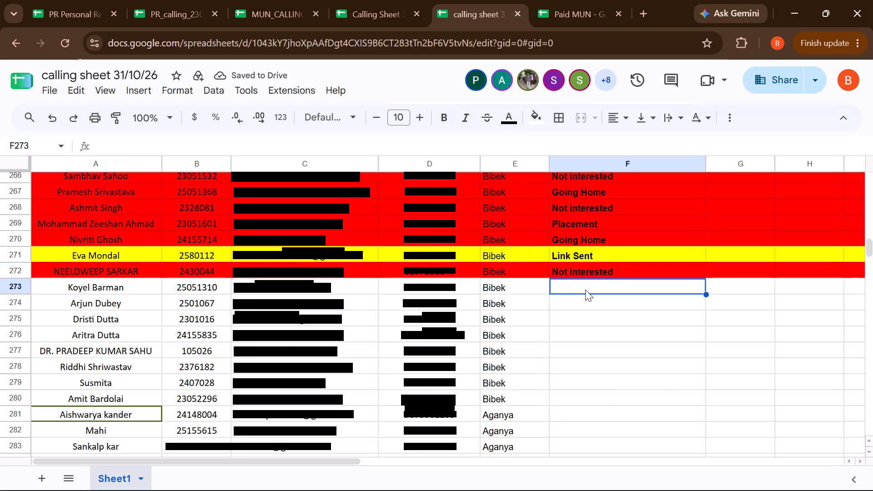
pyautogui.press('Left')
pyautogui.press('Left')
pyautogui.press('Left')
pyautogui.press('Left')
pyautogui.press('Left')
pyautogui.press('Right')
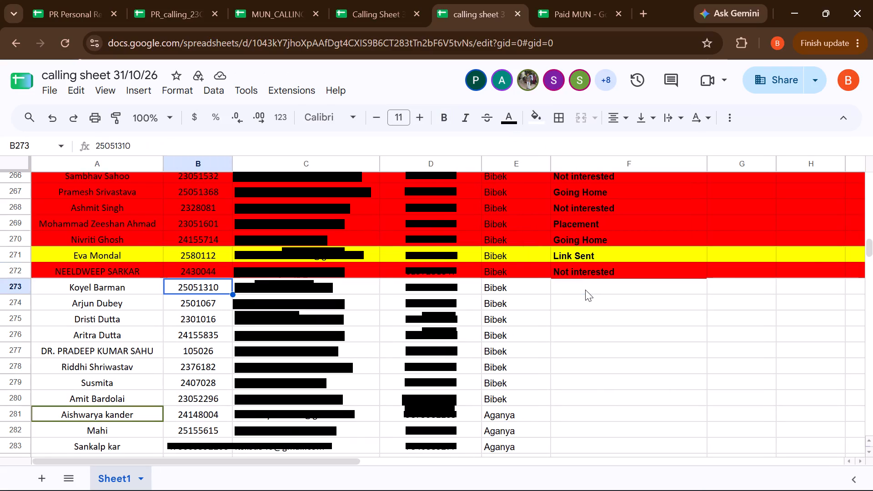
pyautogui.press('Left')
pyautogui.press('Left')
pyautogui.press('Left')
pyautogui.press('Right')
pyautogui.press('Right')
pyautogui.press('Right')
pyautogui.press('Right')
pyautogui.press('Right')
pyautogui.press('Left')
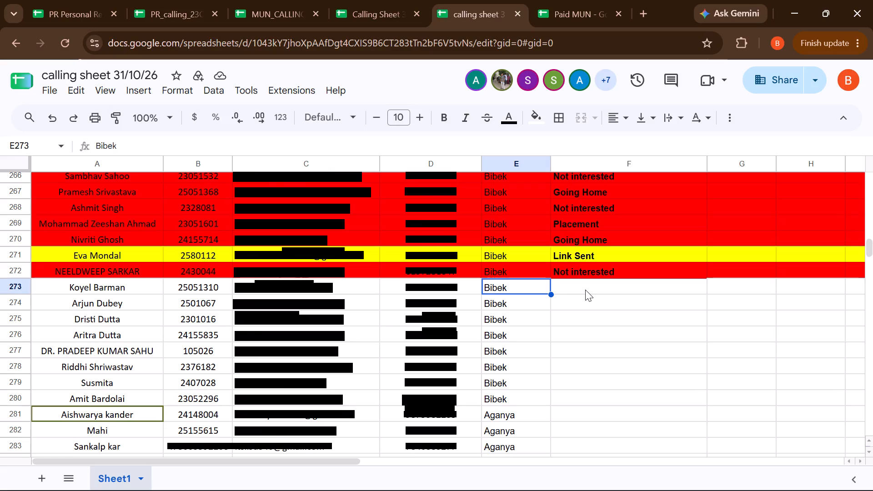
# Overwrite the caller name in column E of row 273 with blank spaces and move on to the status cell.
pyautogui.press('space')
pyautogui.press('space')
pyautogui.press('space')
pyautogui.press('space')
pyautogui.press('space')
pyautogui.press('Tab')
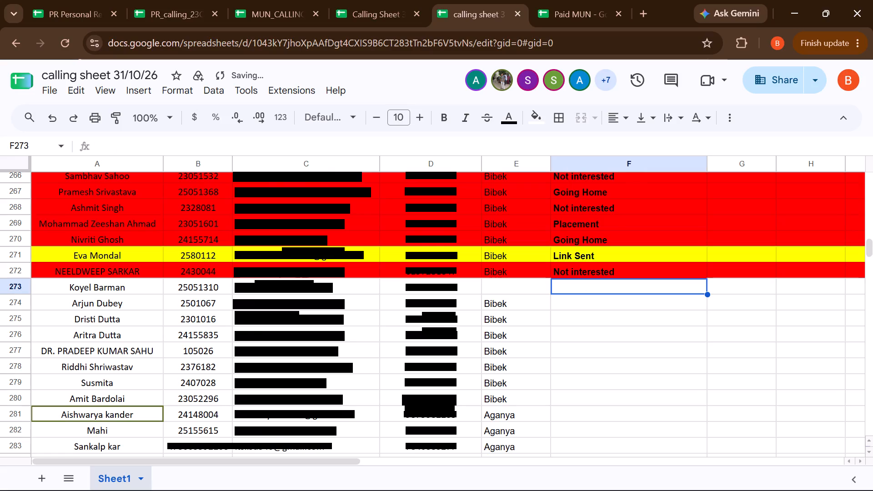
pyautogui.press('space')
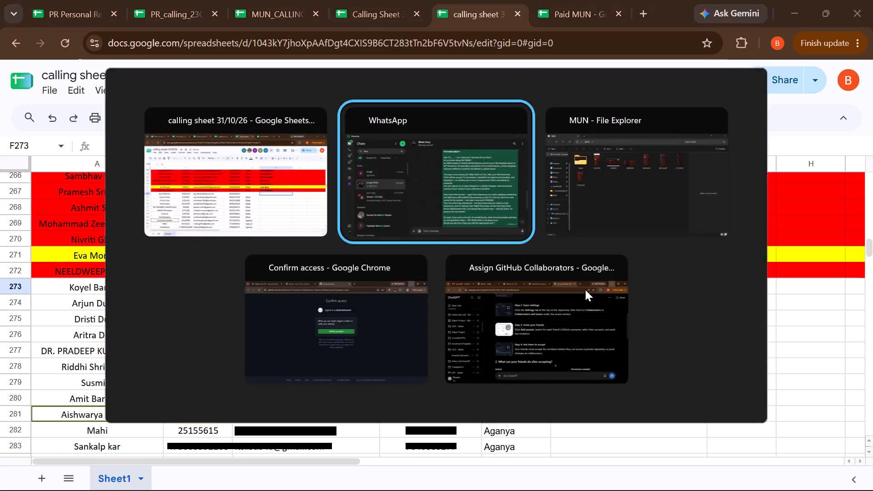
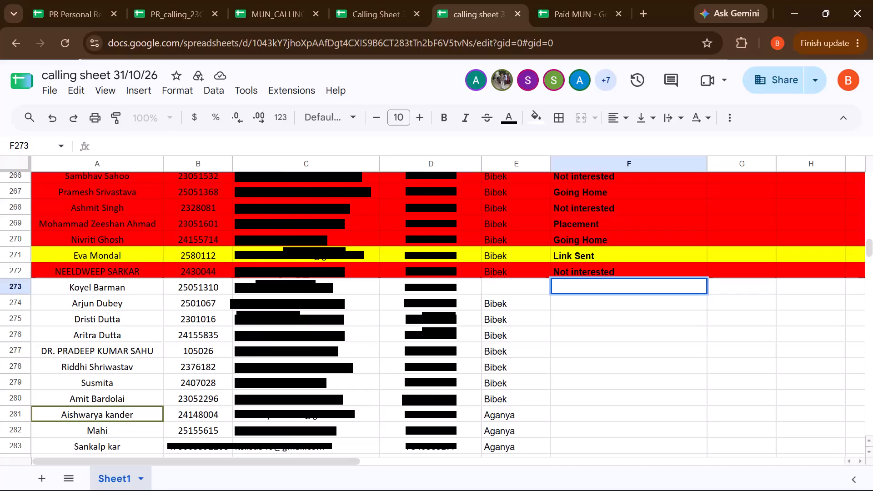
# Undo the blank-space overwrite of the caller name in column E of row 273.
pyautogui.hotkey('ctrl', 'z')
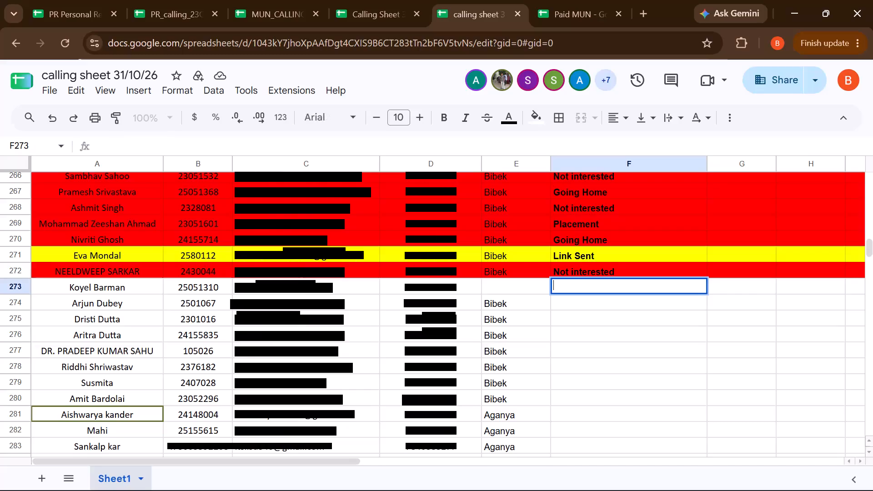
pyautogui.hotkey('ctrl', 'z')
pyautogui.hotkey('ctrl', 'z')
pyautogui.click(593, 336)
pyautogui.hotkey('ctrl', 'z')
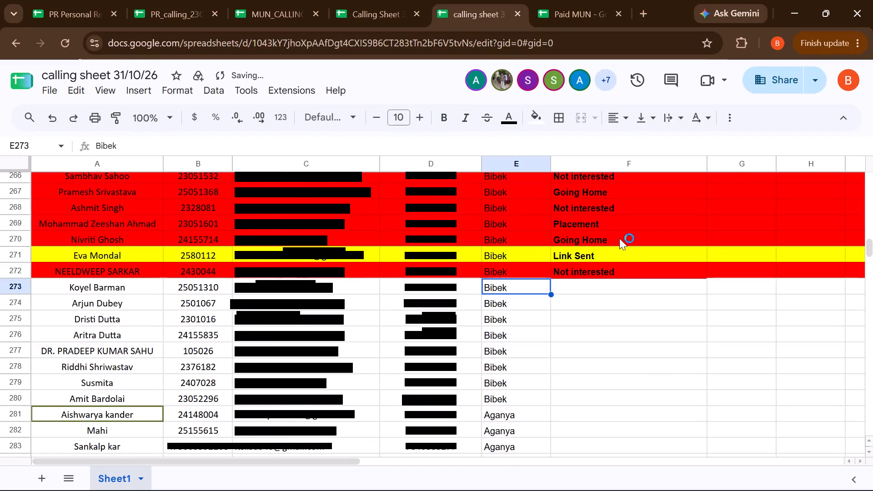
# Copy the "Not interested" status from row 272 down into the status cell of row 273.
pyautogui.click(697, 264)
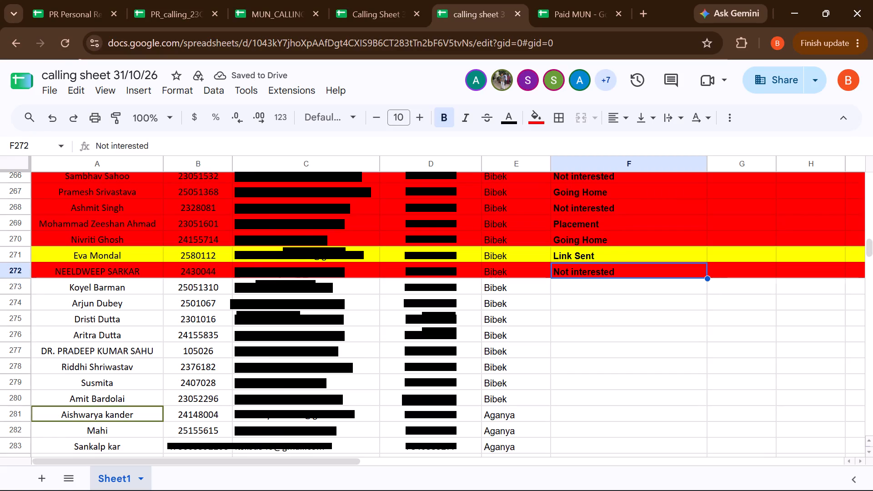
pyautogui.moveTo(707, 277); pyautogui.dragTo(706, 290)
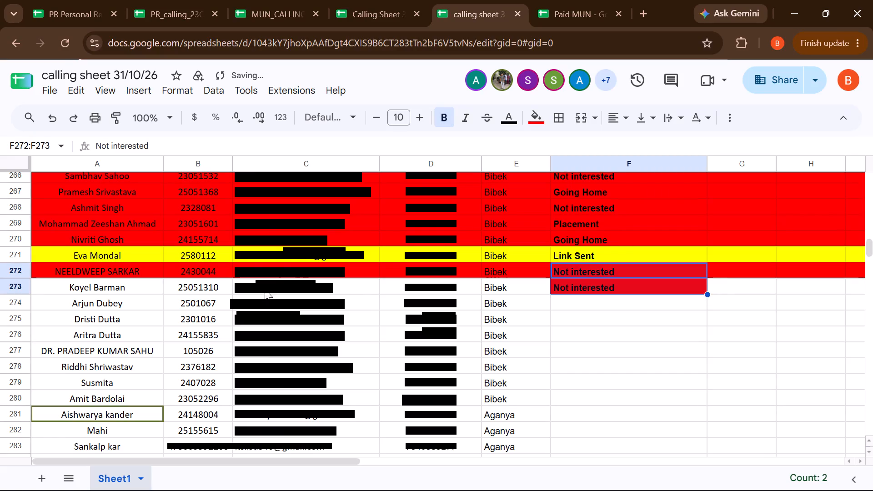
# Fill the whole of row 273 with red.
pyautogui.click(22, 283)
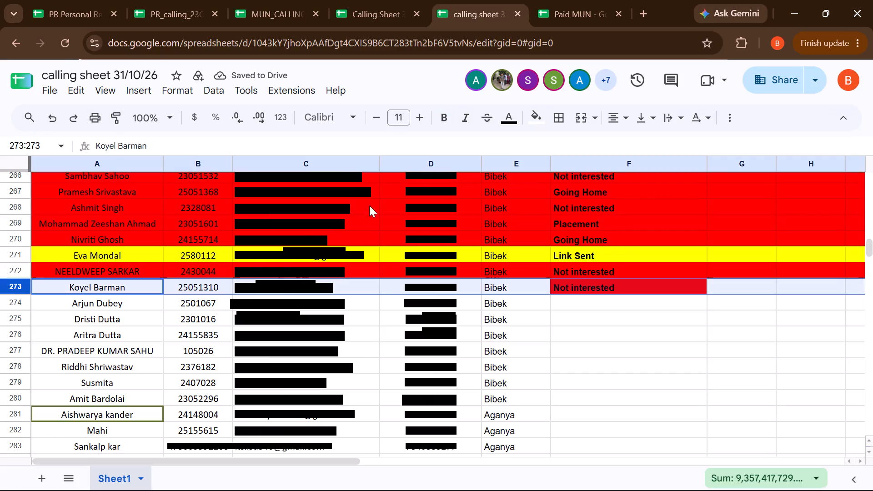
pyautogui.click(540, 108)
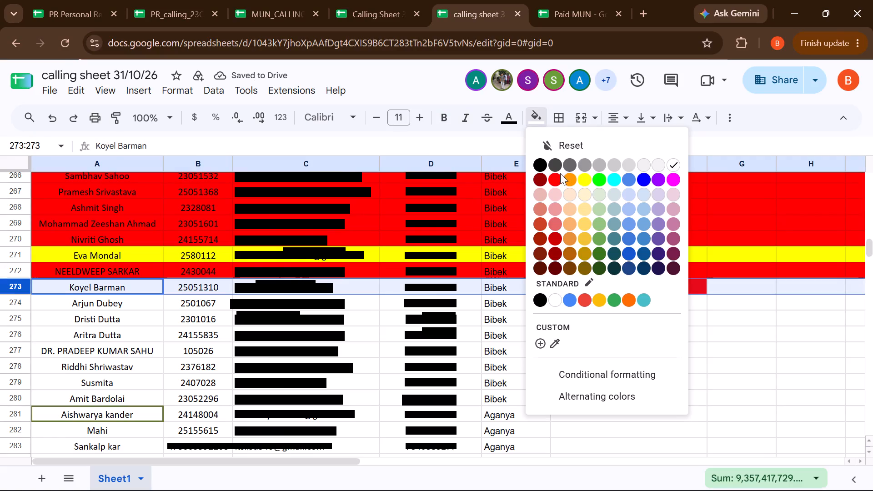
pyautogui.click(557, 182)
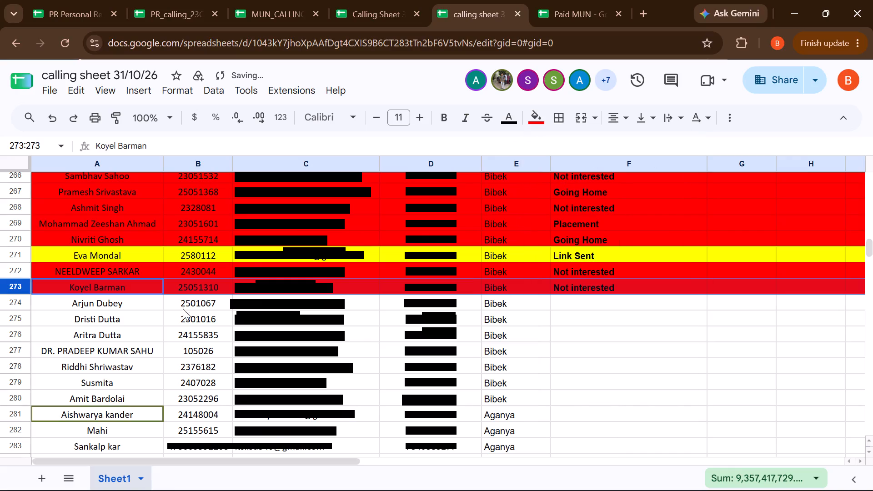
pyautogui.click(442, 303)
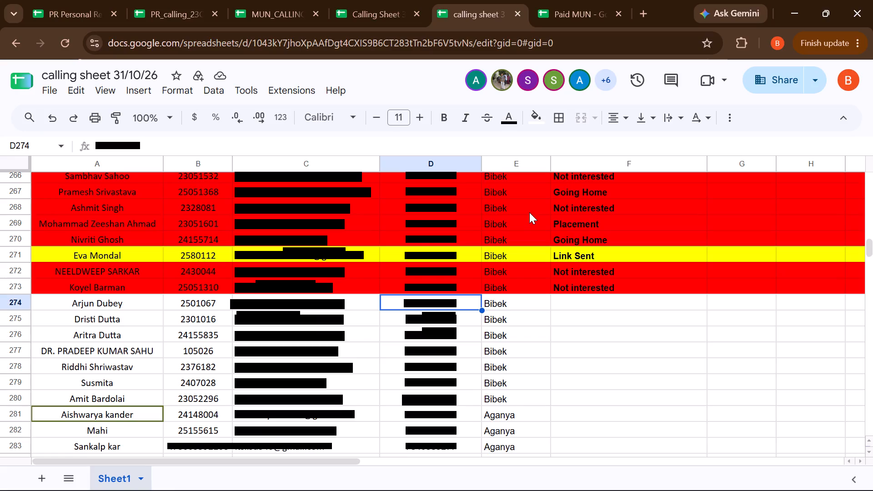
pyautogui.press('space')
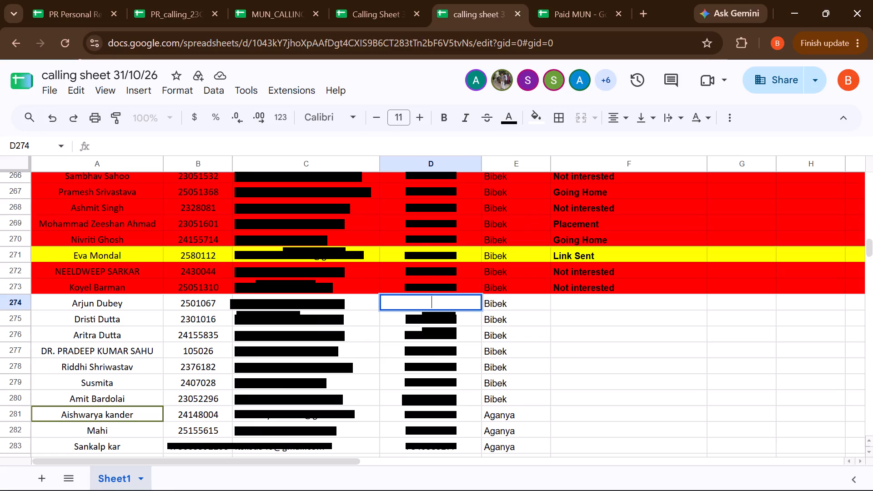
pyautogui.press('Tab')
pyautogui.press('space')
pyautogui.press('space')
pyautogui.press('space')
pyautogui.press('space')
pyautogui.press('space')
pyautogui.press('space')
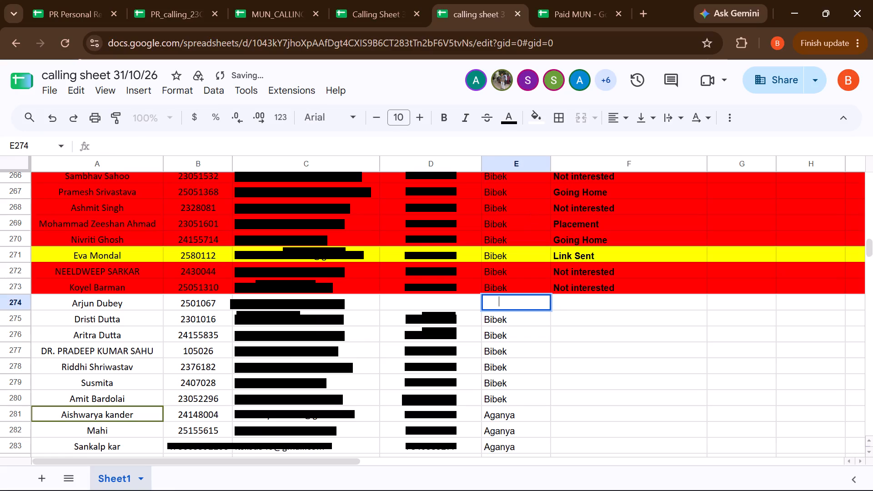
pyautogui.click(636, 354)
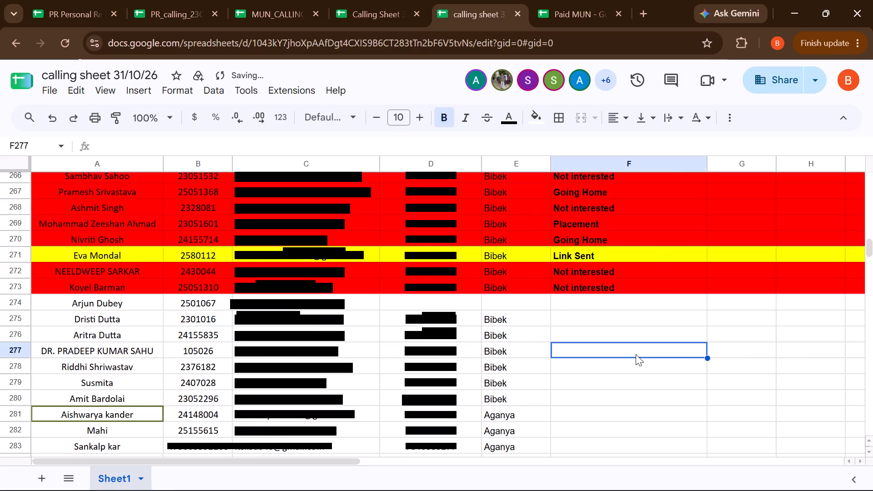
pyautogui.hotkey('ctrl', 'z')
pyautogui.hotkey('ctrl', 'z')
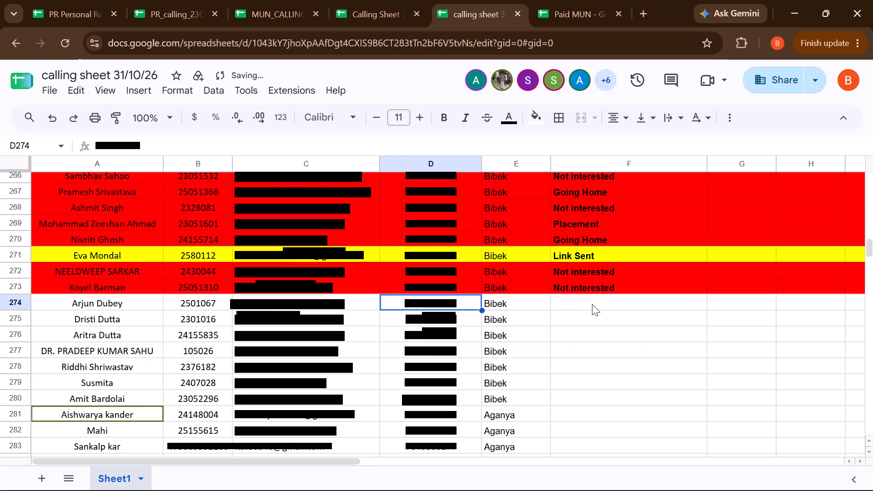
# Select the empty status cell in column F of row 274.
pyautogui.click(592, 304)
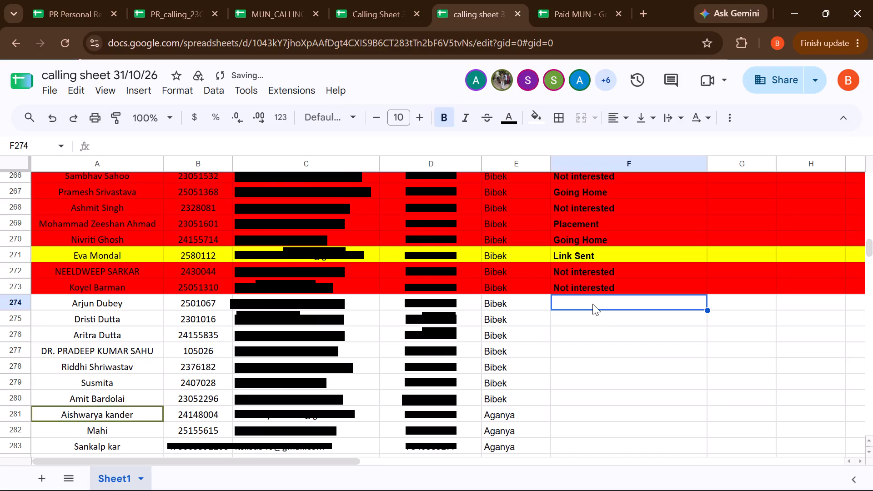
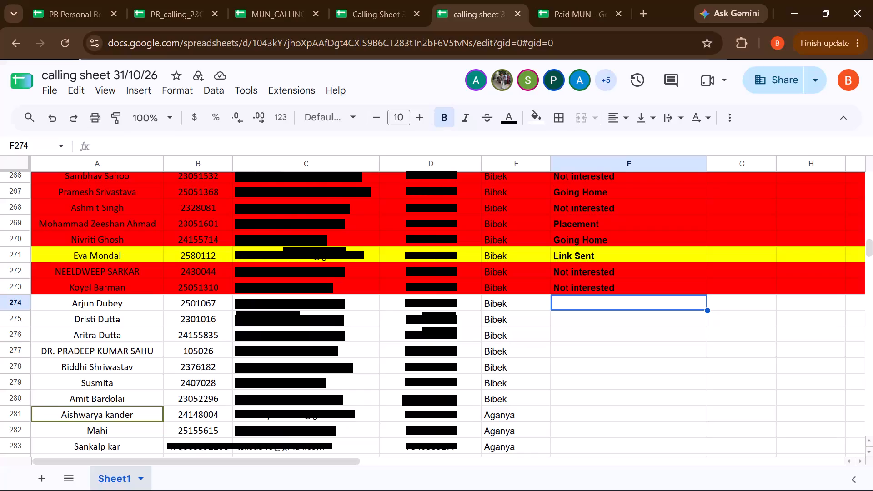
# Enter the status "Link Sent" in column F of row 274.
pyautogui.write('Li')
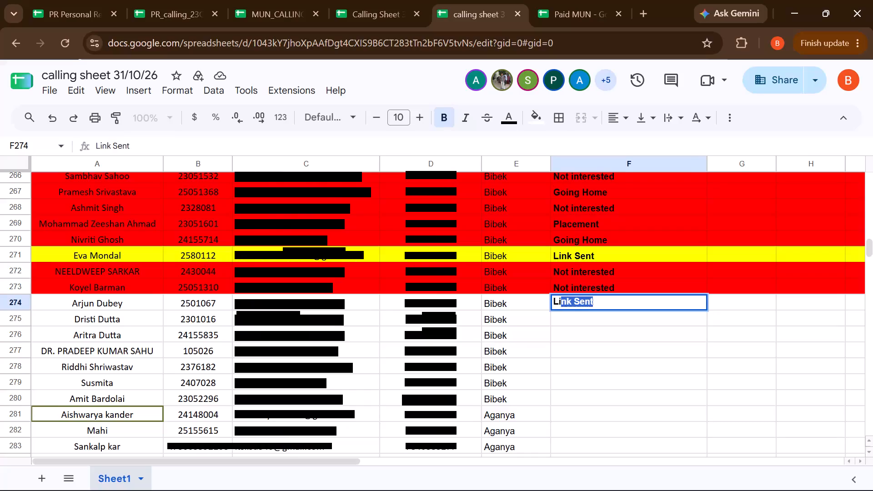
pyautogui.press('Tab')
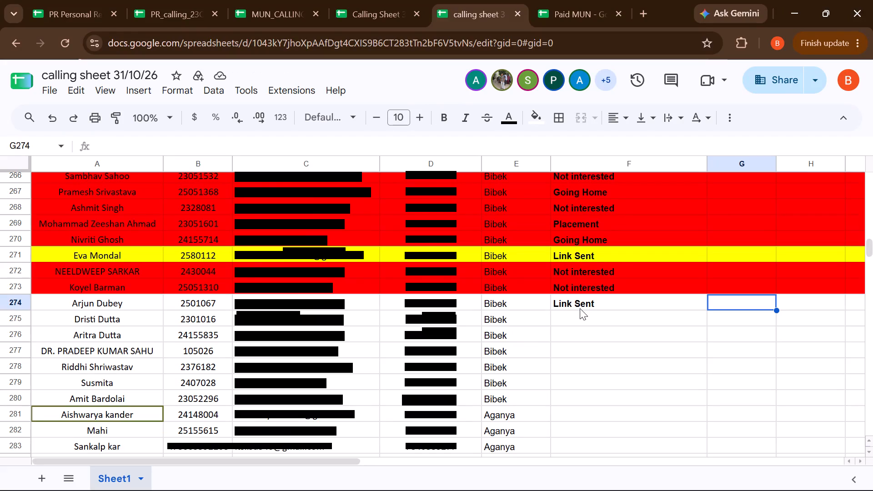
# Fill the whole of row 274 with yellow.
pyautogui.click(23, 300)
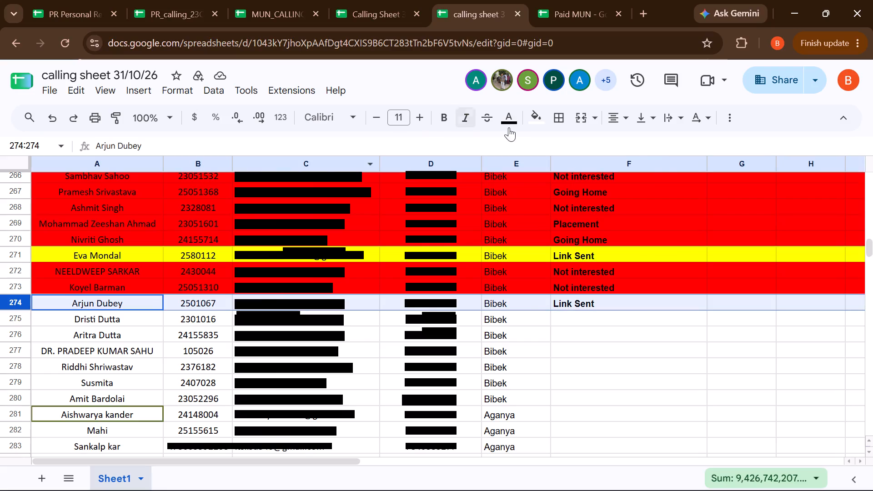
pyautogui.click(541, 120)
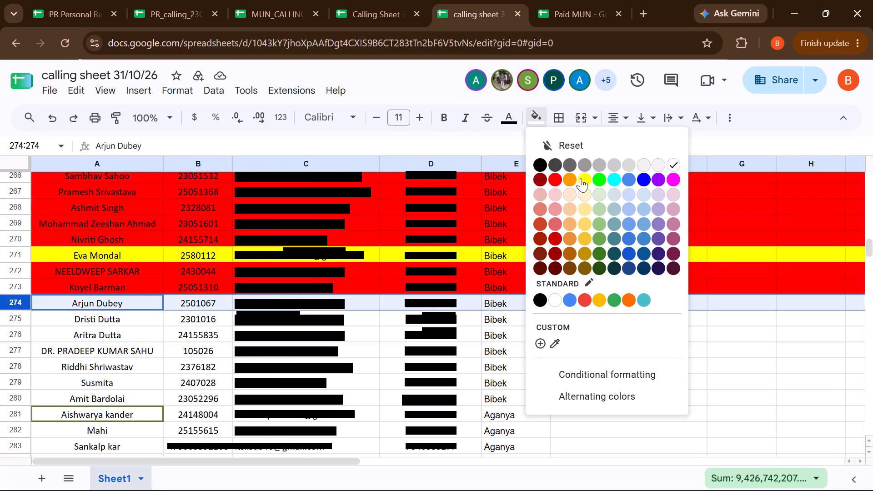
pyautogui.click(581, 178)
# Look through the other callers' delegate rows below row 275, checking their status notes and row colours.
pyautogui.click(592, 317)
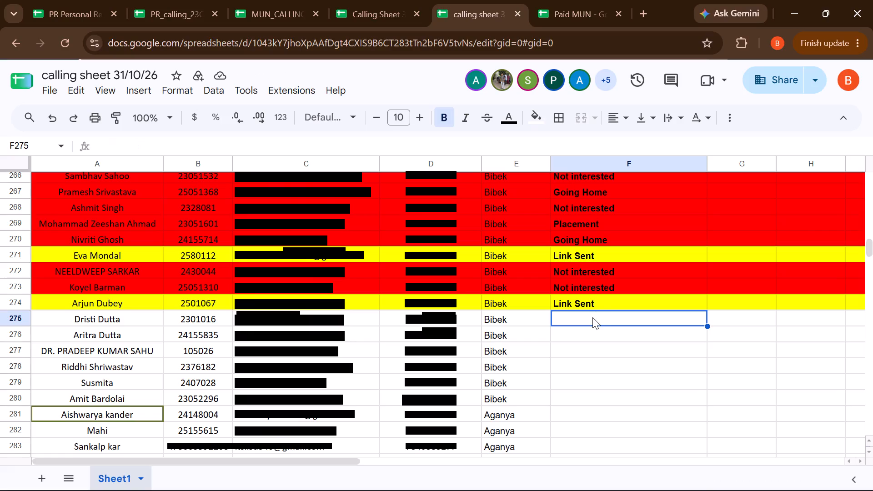
pyautogui.scroll(-3, 592, 317)
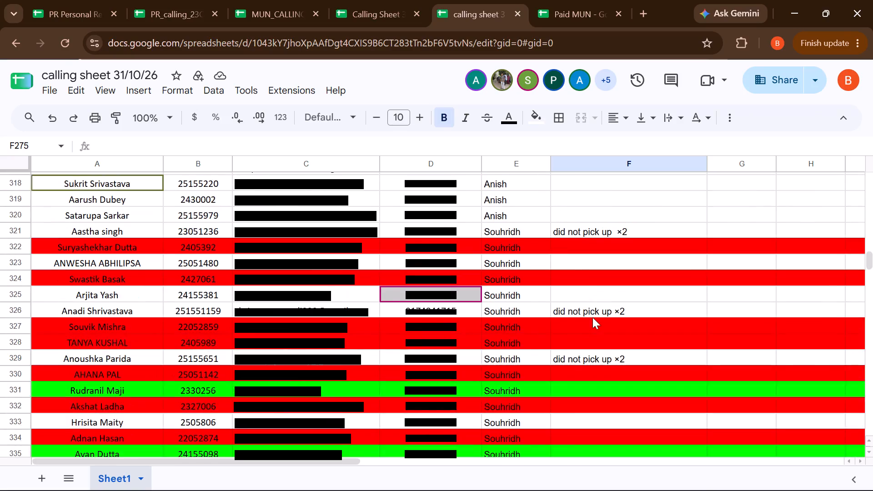
pyautogui.scroll(-1, 592, 317)
pyautogui.scroll(1, 592, 317)
pyautogui.scroll(-1, 592, 317)
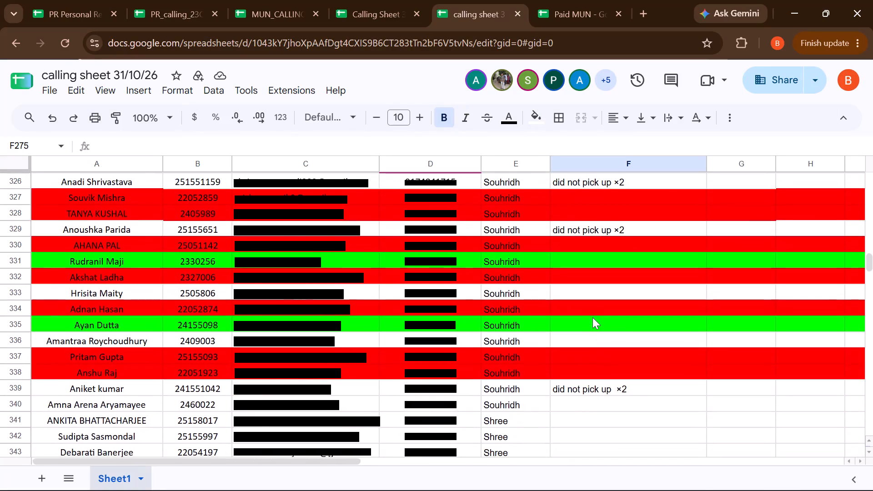
pyautogui.scroll(-2, 592, 317)
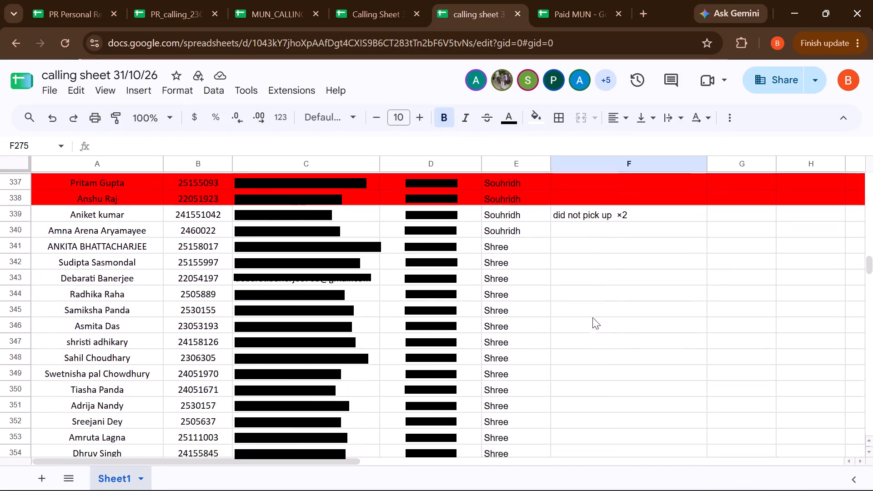
pyautogui.scroll(-1, 592, 317)
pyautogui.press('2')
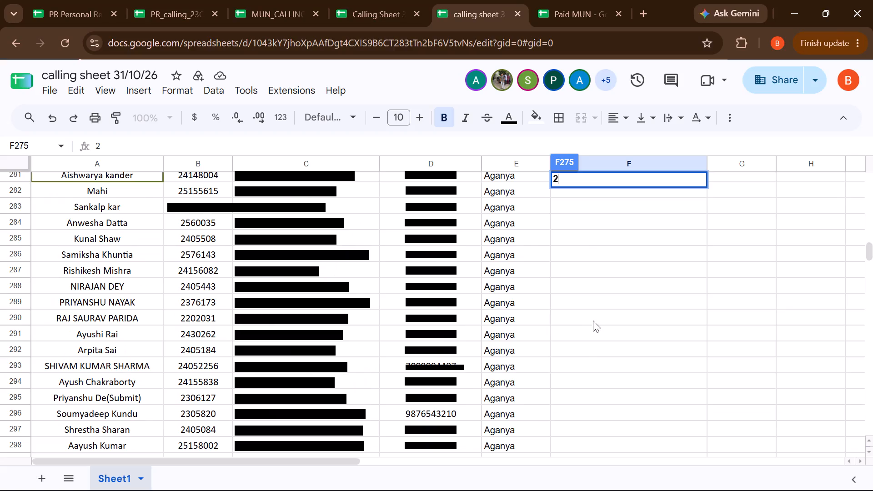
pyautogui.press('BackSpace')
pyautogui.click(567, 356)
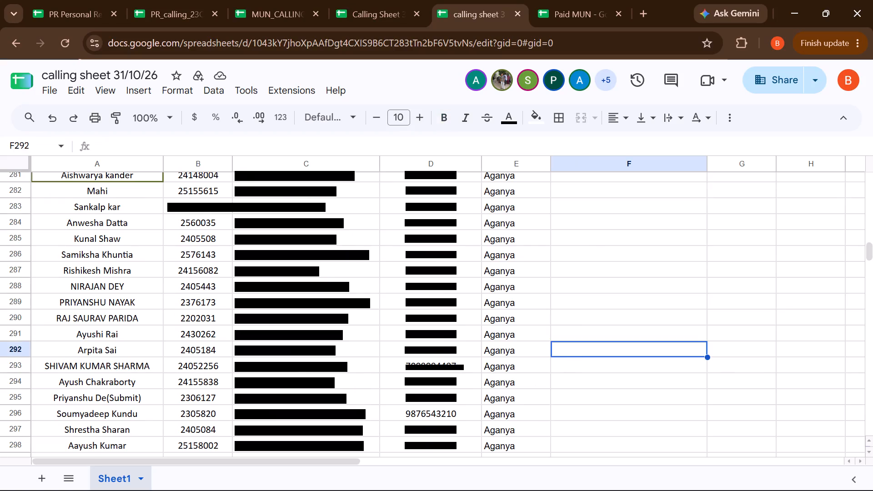
# Fill the whole of row 417, among Ravish's delegates, with yellow.
pyautogui.scroll(-3, 567, 356)
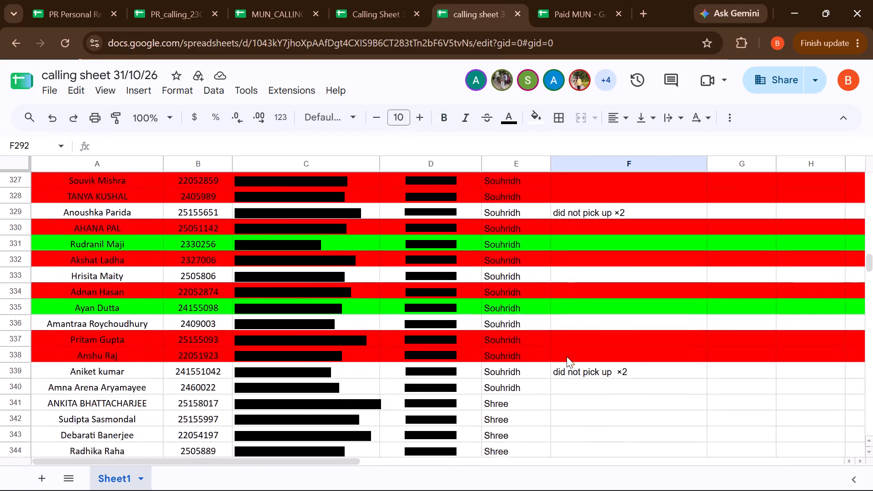
pyautogui.scroll(-4, 567, 356)
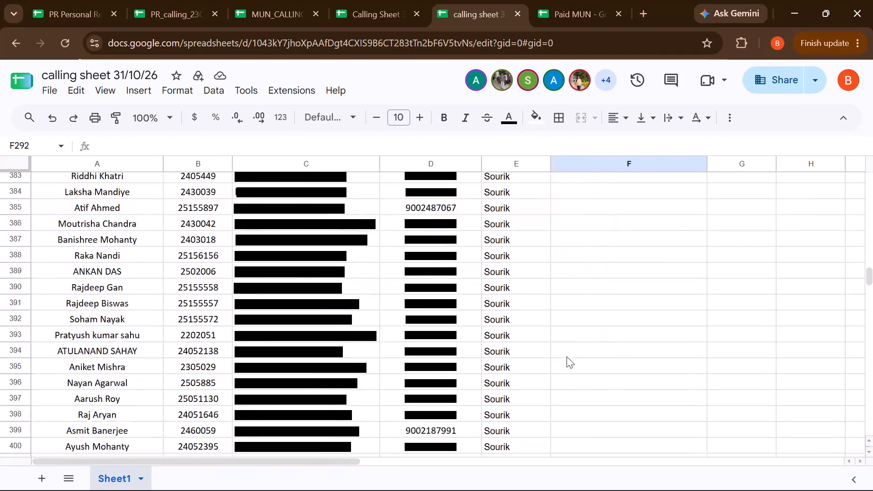
pyautogui.scroll(-2, 567, 356)
pyautogui.scroll(2, 567, 356)
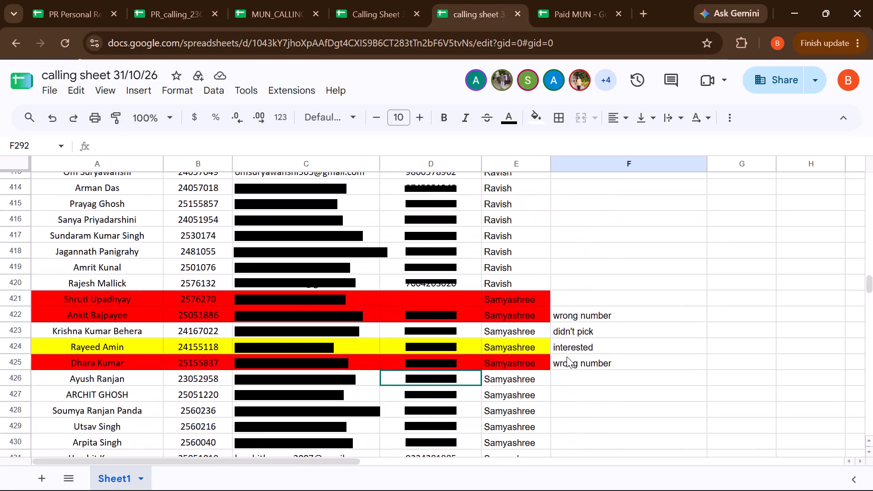
pyautogui.scroll(1, 567, 356)
pyautogui.scroll(-1, 567, 356)
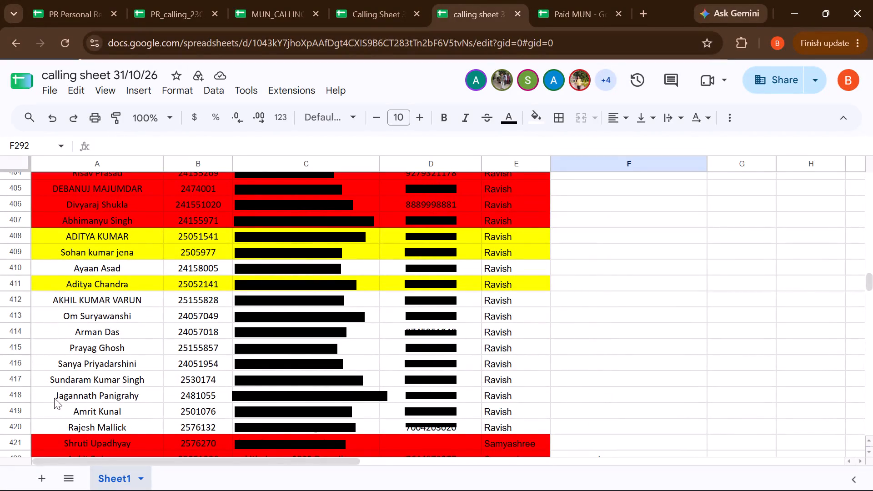
pyautogui.scroll(-1, 54, 398)
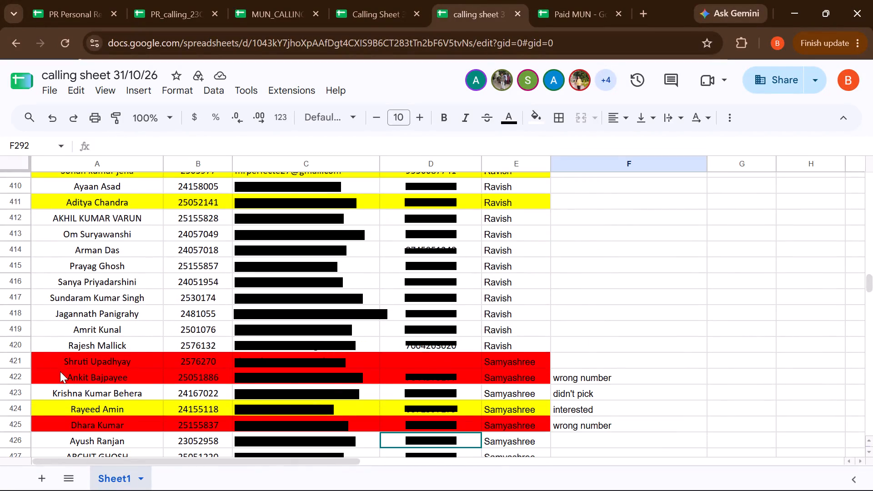
pyautogui.moveTo(46, 280); pyautogui.dragTo(64, 276)
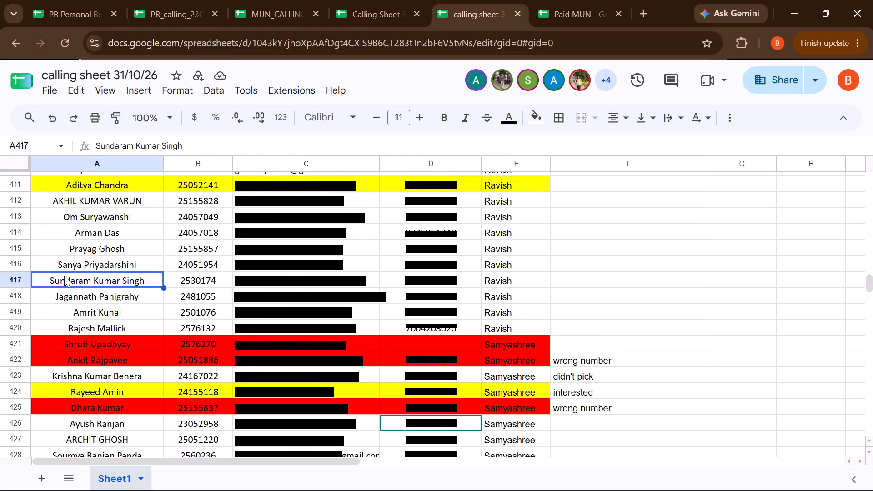
pyautogui.doubleClick(18, 283)
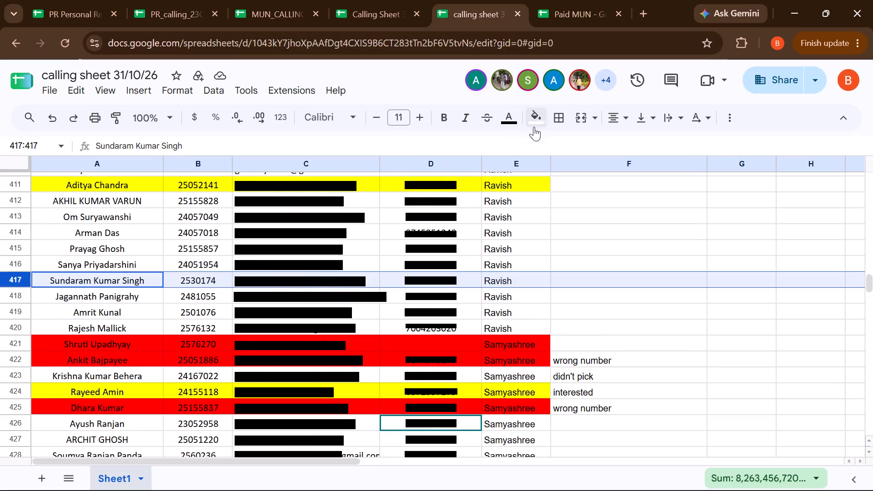
pyautogui.click(540, 121)
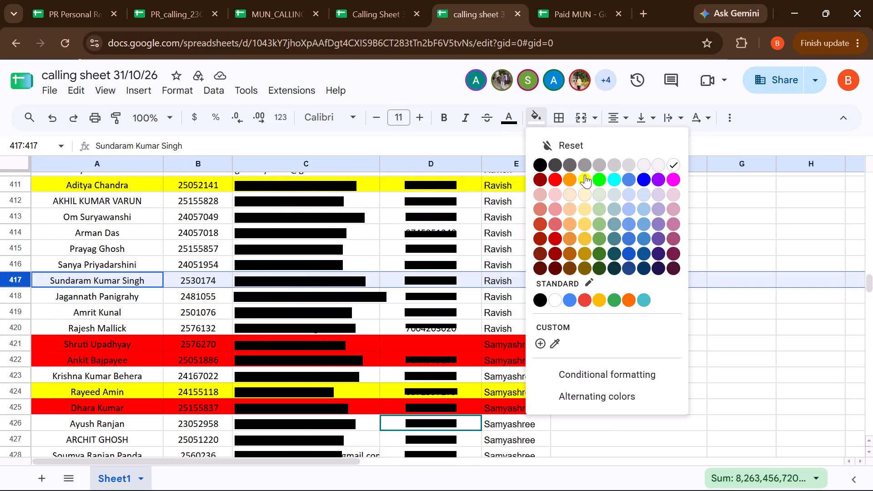
pyautogui.click(585, 175)
# Fill the whole of row 419, also one of Ravish's delegates, with yellow.
pyautogui.click(86, 313)
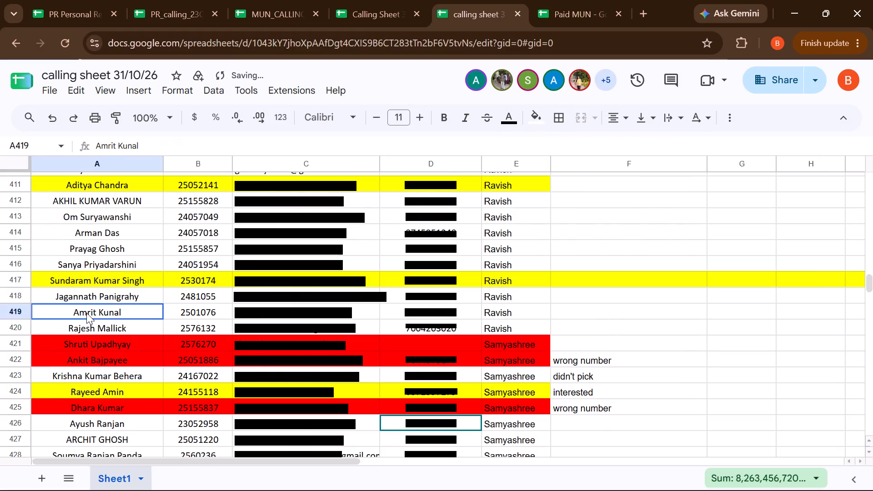
pyautogui.doubleClick(9, 315)
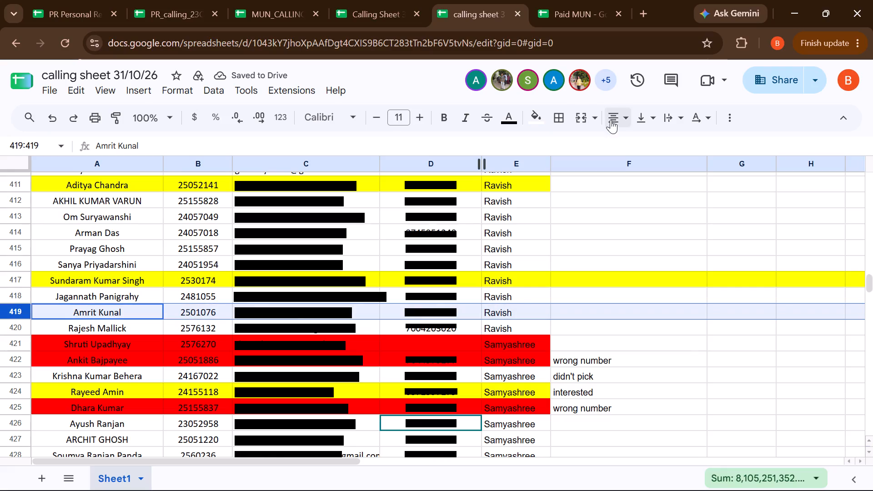
pyautogui.click(532, 115)
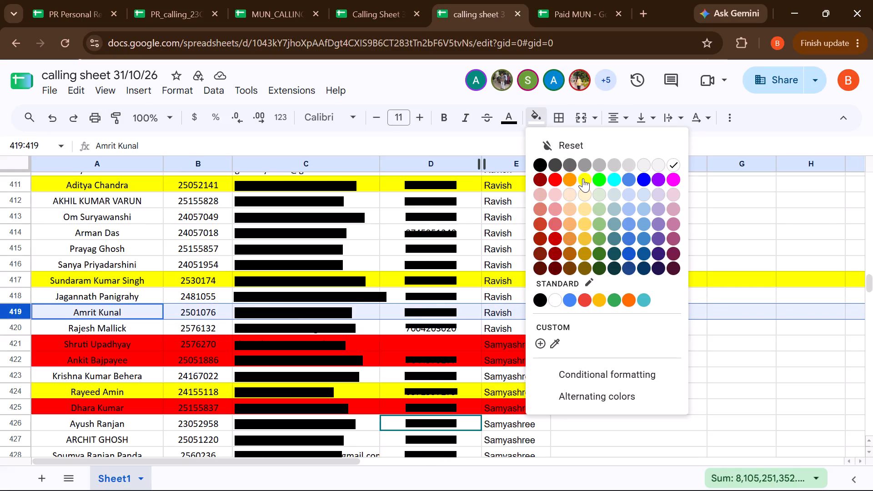
pyautogui.click(583, 178)
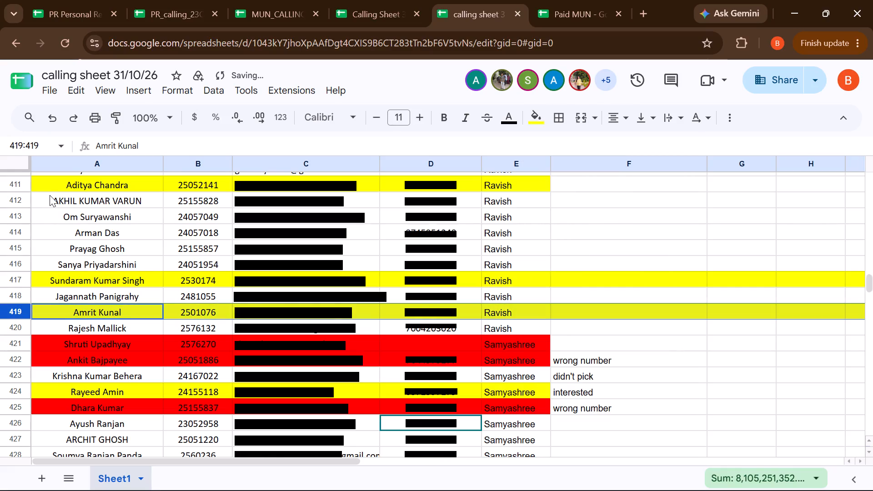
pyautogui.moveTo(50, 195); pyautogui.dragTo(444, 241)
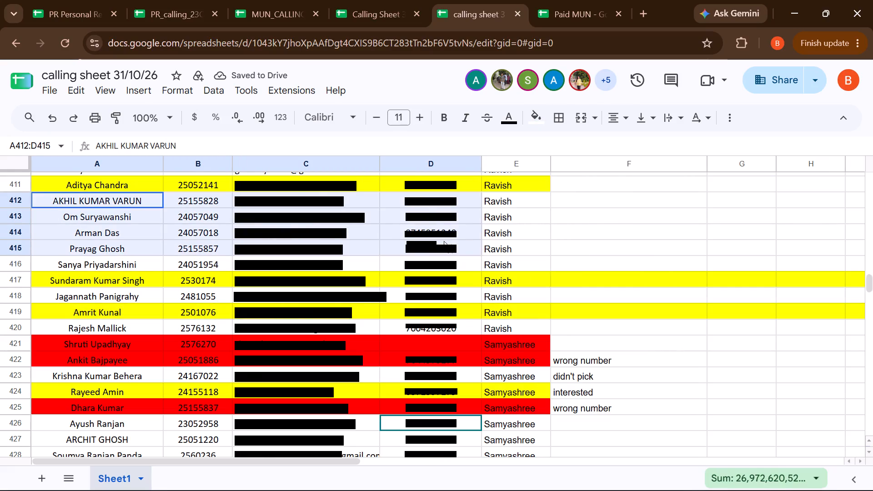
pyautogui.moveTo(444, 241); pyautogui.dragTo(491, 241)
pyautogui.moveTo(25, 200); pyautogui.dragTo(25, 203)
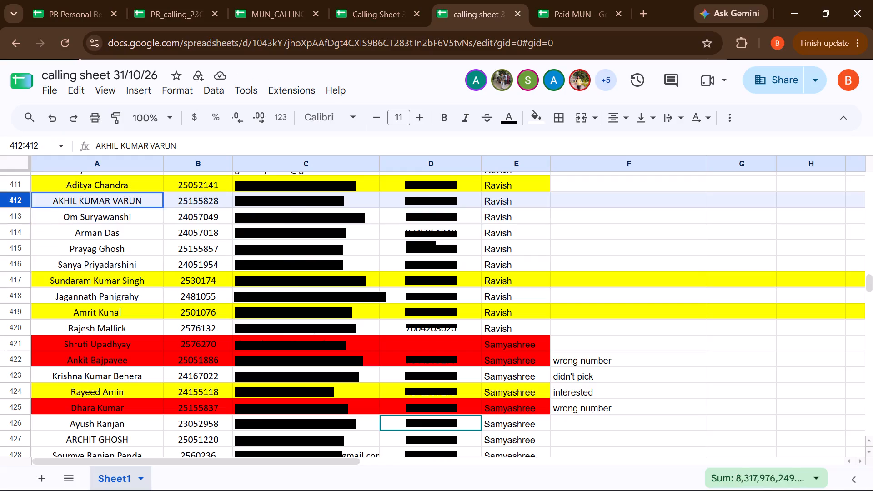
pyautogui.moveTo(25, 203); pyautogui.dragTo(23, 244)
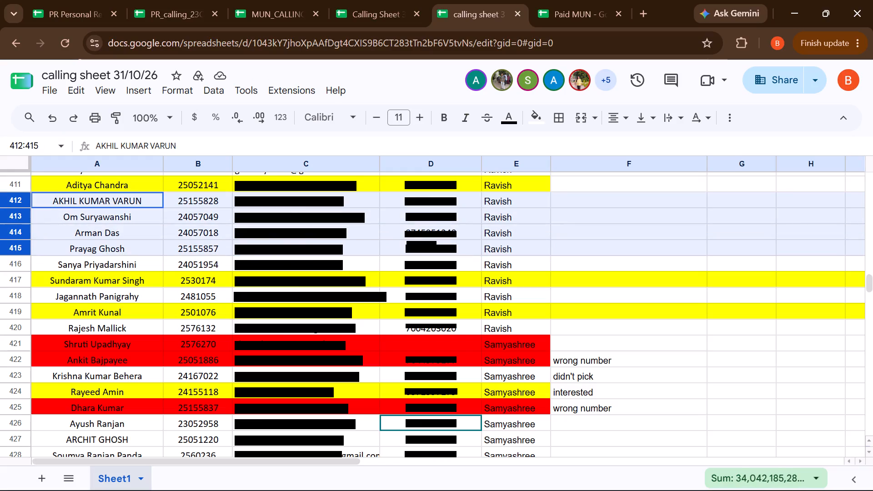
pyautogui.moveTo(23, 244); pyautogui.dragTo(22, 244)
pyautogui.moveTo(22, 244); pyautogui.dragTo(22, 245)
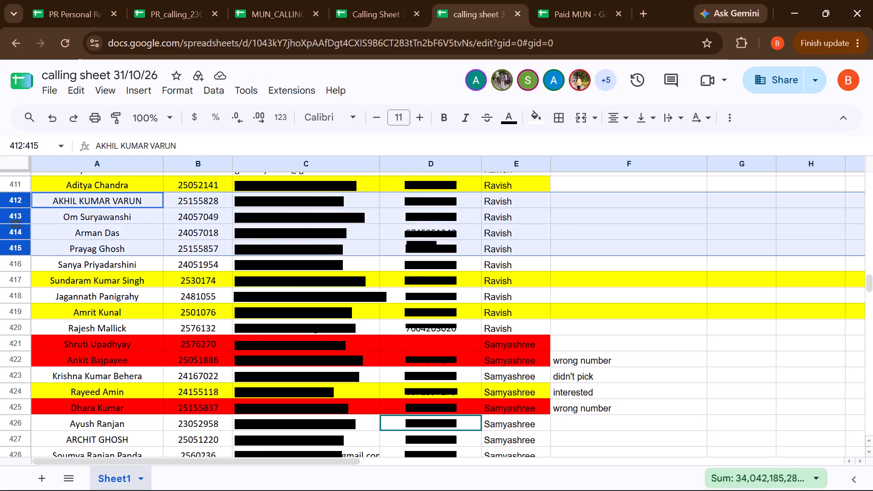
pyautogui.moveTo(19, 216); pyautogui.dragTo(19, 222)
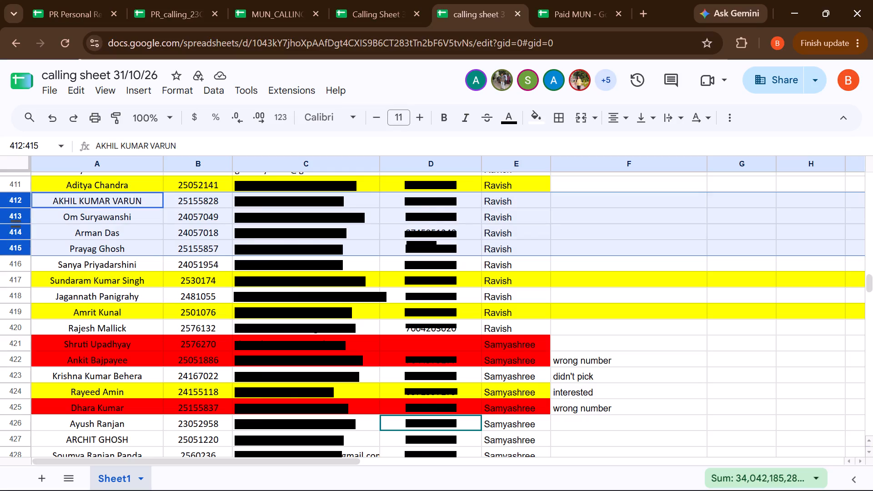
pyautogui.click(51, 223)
# Fill the whole of rows 413 and 414 in Ravish's section with red.
pyautogui.moveTo(25, 216); pyautogui.dragTo(23, 233)
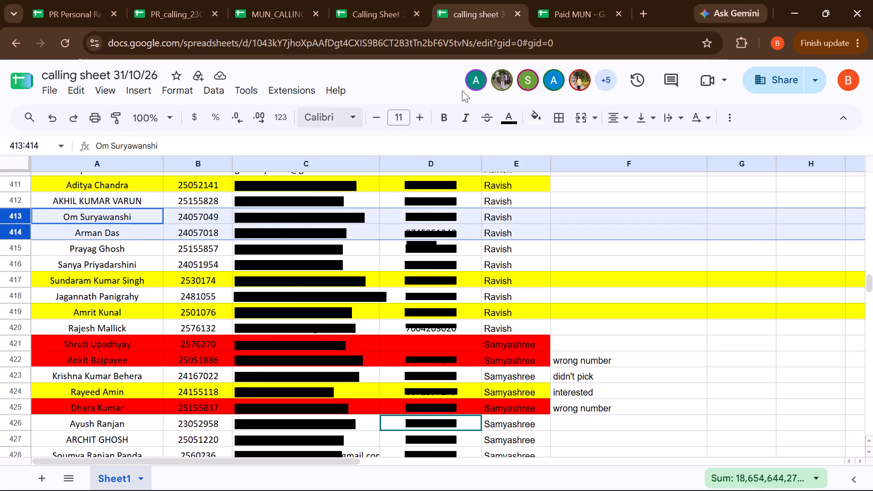
pyautogui.click(527, 111)
pyautogui.click(554, 179)
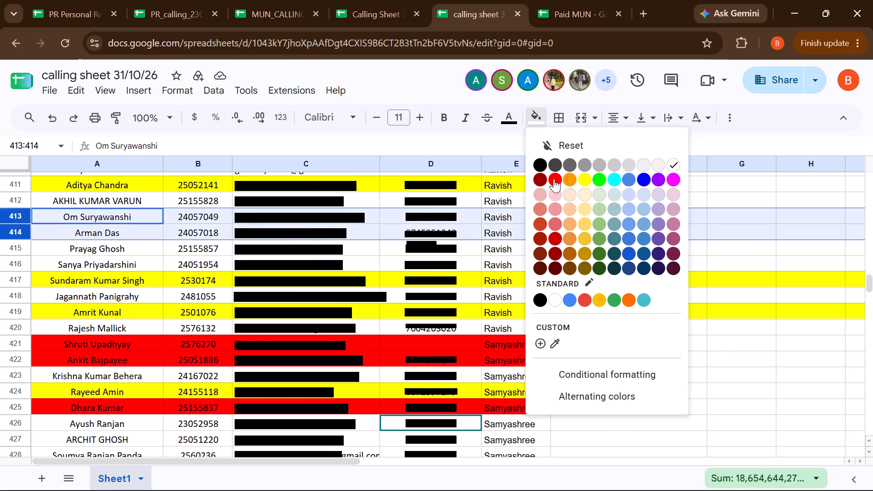
# Fill the whole of row 416 in Ravish's section with red.
pyautogui.click(15, 266)
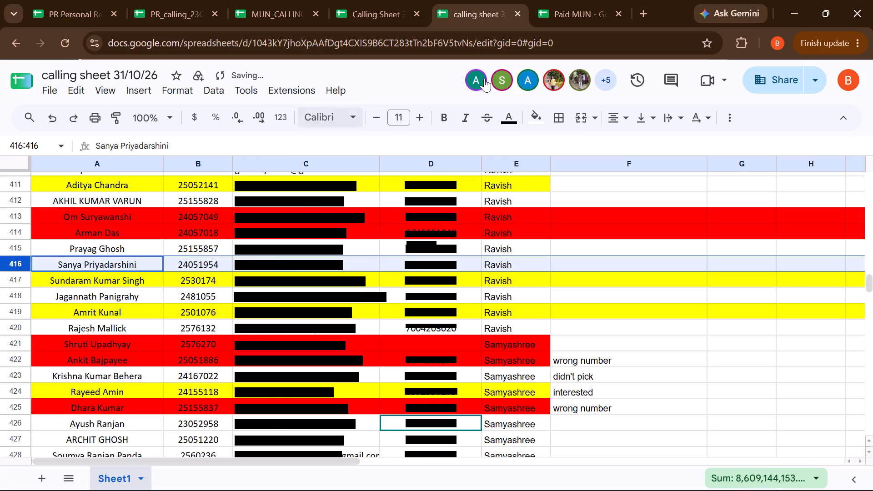
pyautogui.click(540, 109)
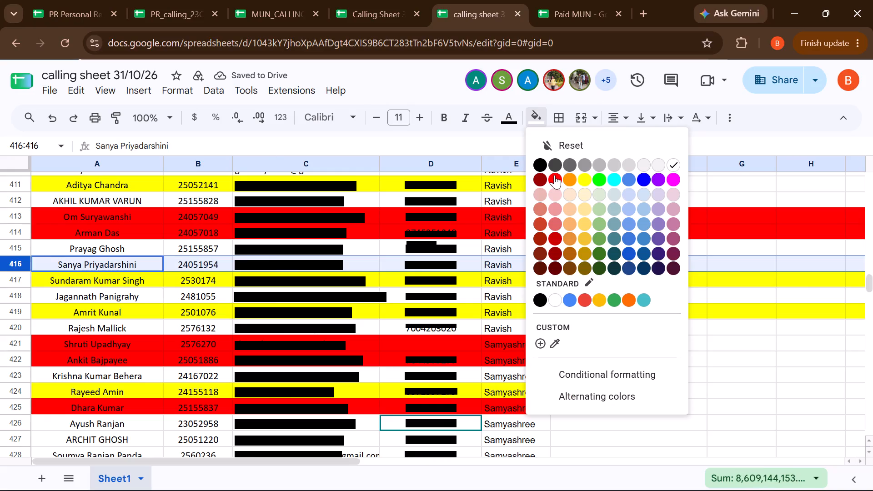
pyautogui.click(554, 175)
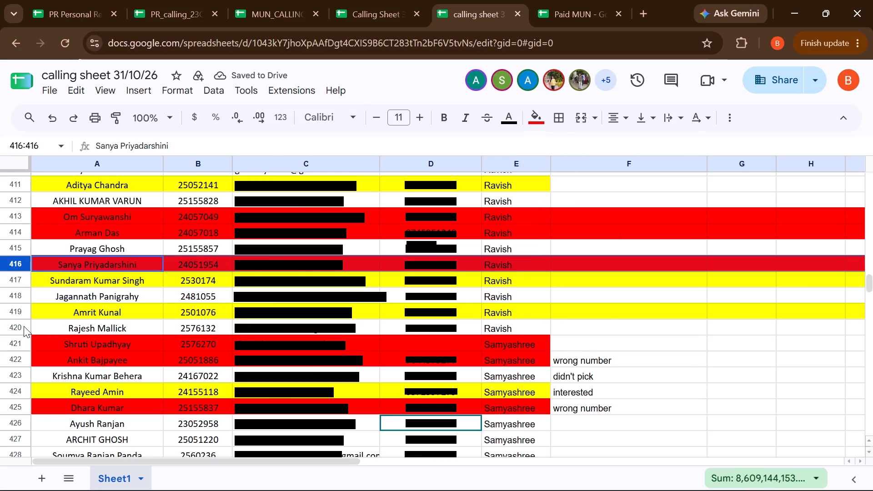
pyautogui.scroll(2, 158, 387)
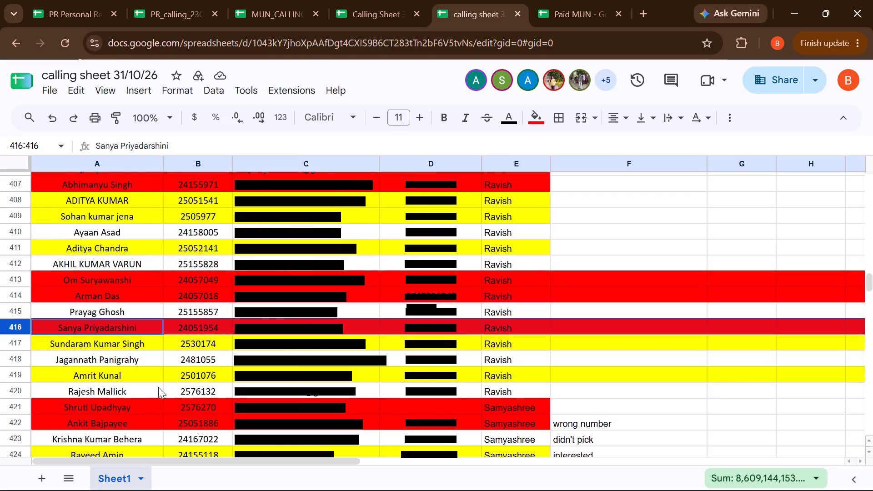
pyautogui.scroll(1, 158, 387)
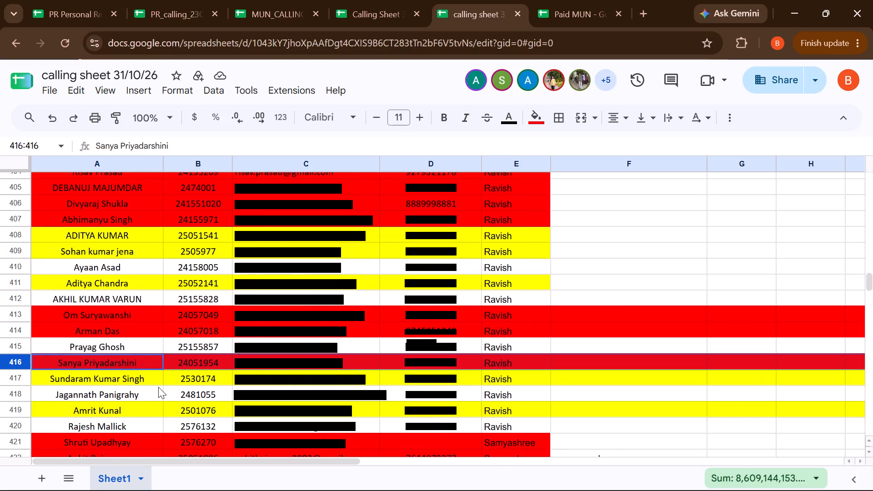
# Look through the delegate list beyond Ravish's rows and back up to the first rows, checking assigned callers, statuses and row colours.
pyautogui.click(621, 272)
pyautogui.scroll(-9, 621, 272)
pyautogui.hscroll(1, 621, 272)
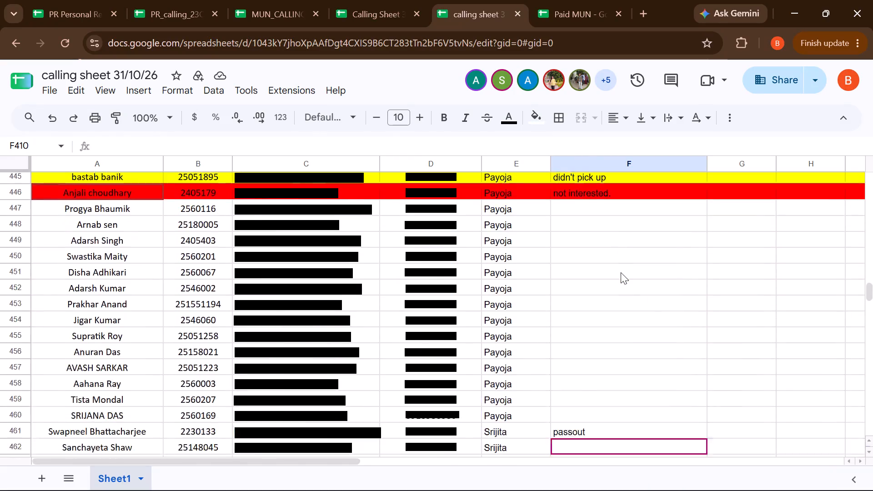
pyautogui.hscroll(2, 621, 272)
pyautogui.scroll(-10, 621, 272)
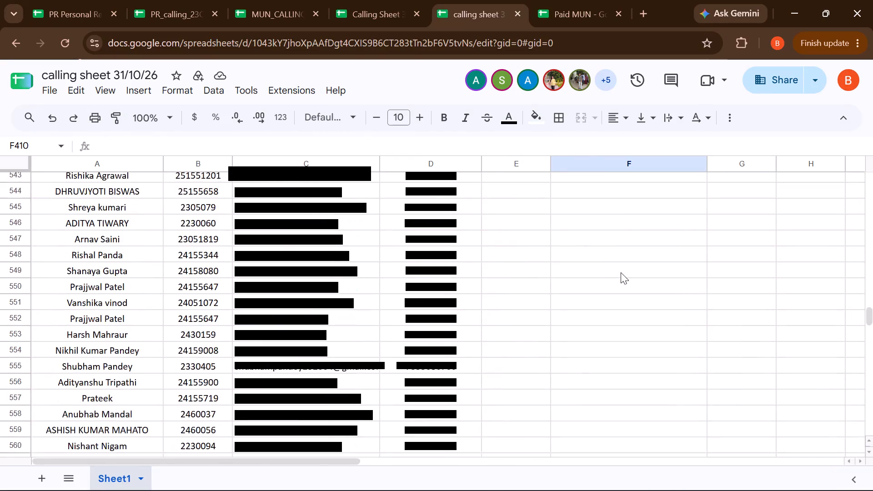
pyautogui.scroll(-13, 621, 272)
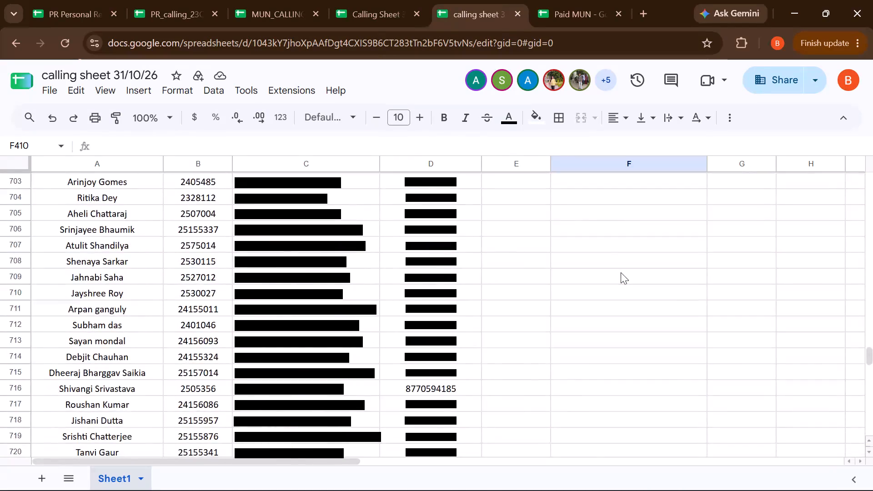
pyautogui.scroll(-2, 621, 272)
pyautogui.hscroll(1, 621, 272)
pyautogui.scroll(11, 621, 272)
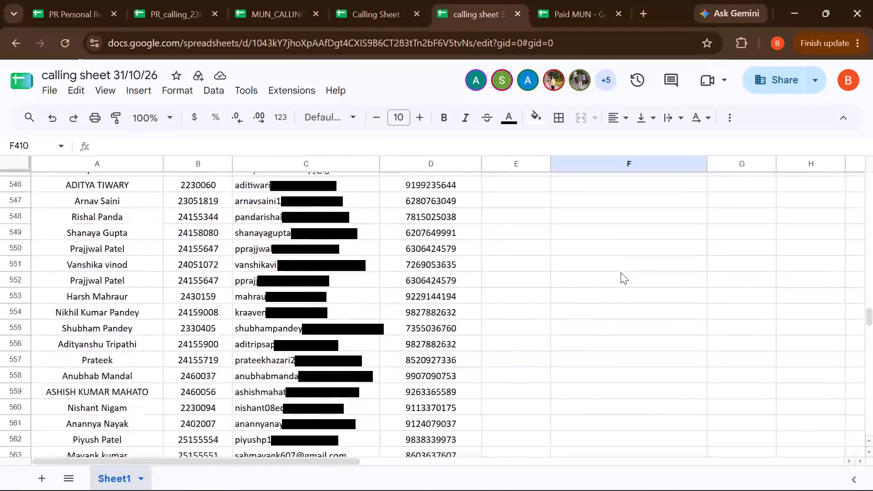
pyautogui.scroll(13, 621, 272)
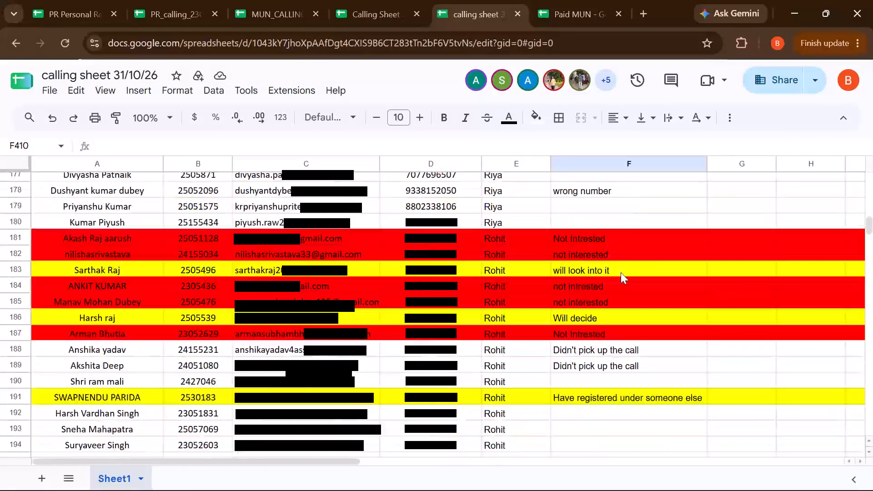
pyautogui.scroll(5, 621, 272)
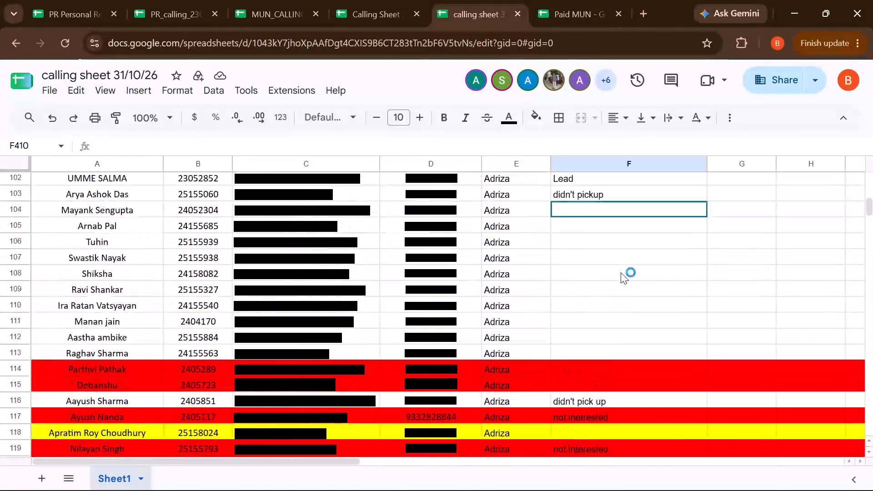
pyautogui.scroll(7, 621, 272)
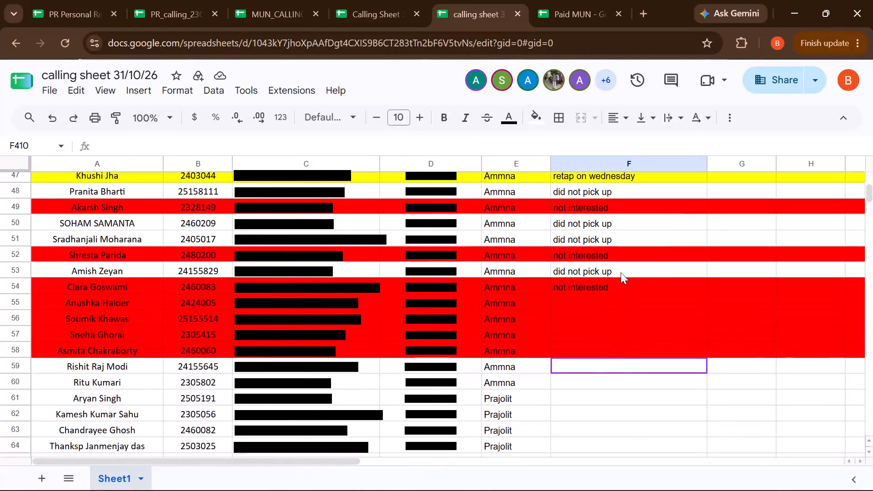
pyautogui.scroll(11, 621, 272)
# Review the callers' statuses and row colours from the first rows down to Bibek's section, and select the phone number in row 275.
pyautogui.scroll(-2, 621, 272)
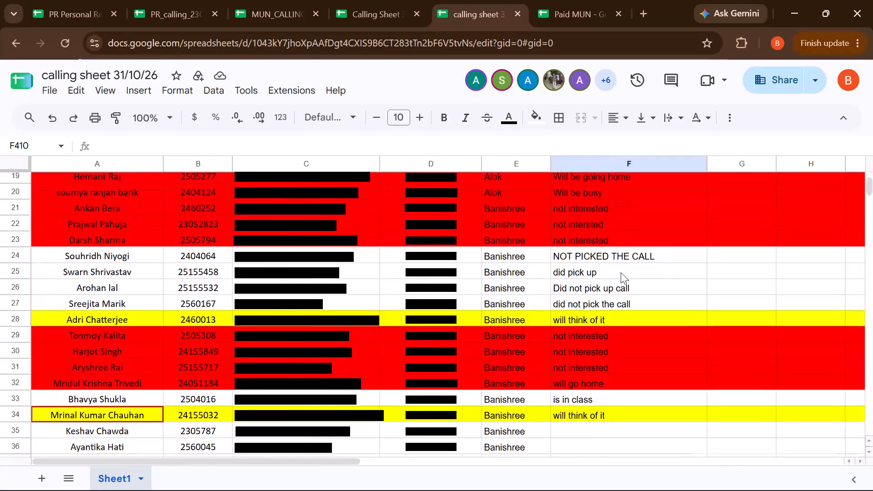
pyautogui.scroll(-7, 621, 272)
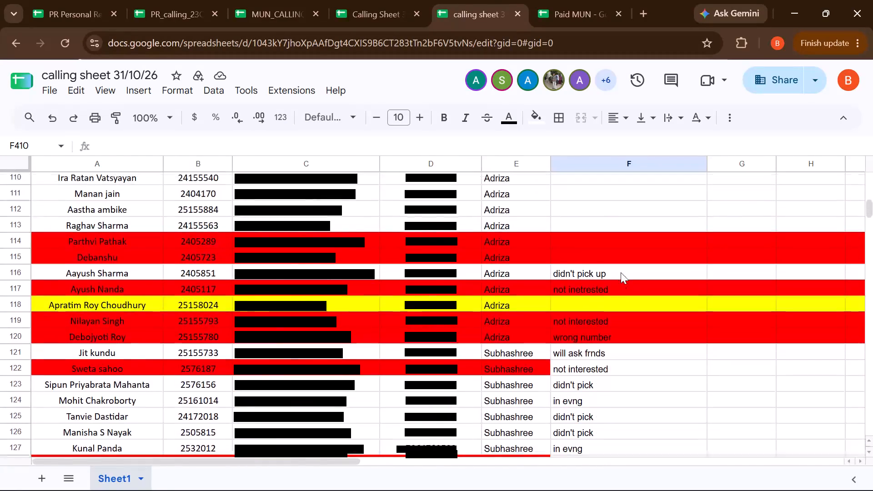
pyautogui.scroll(-3, 621, 272)
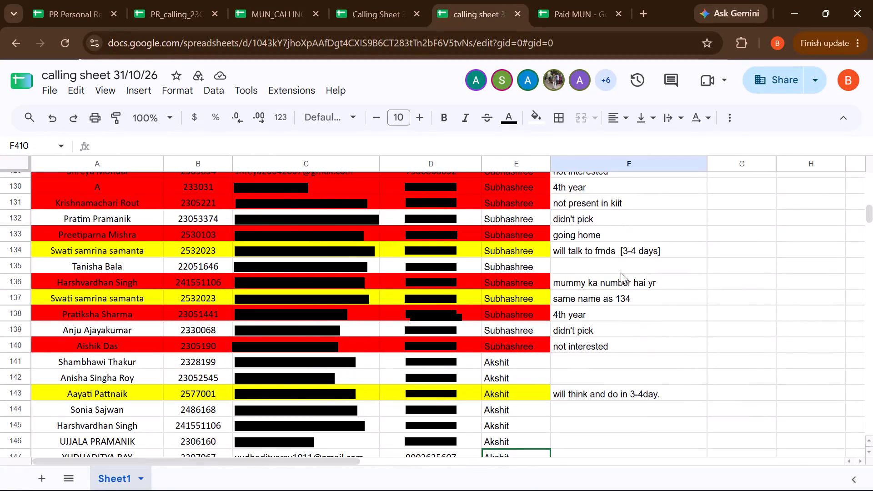
pyautogui.scroll(-6, 621, 272)
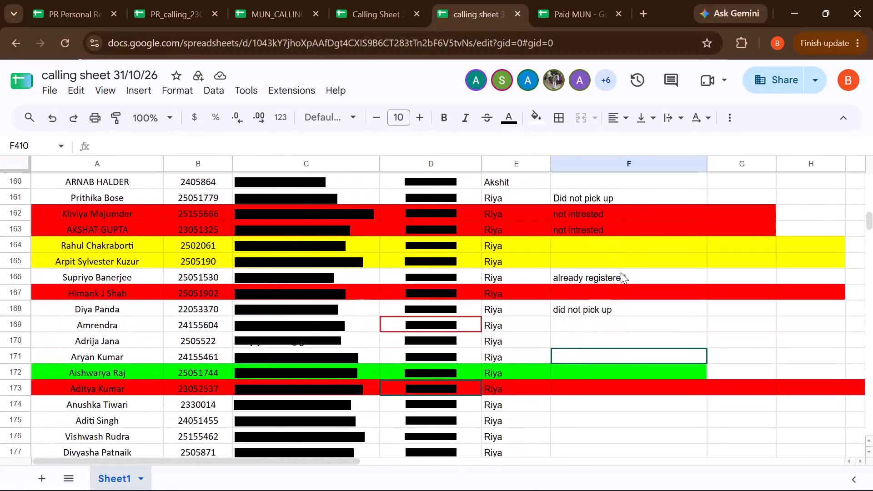
pyautogui.scroll(-5, 621, 272)
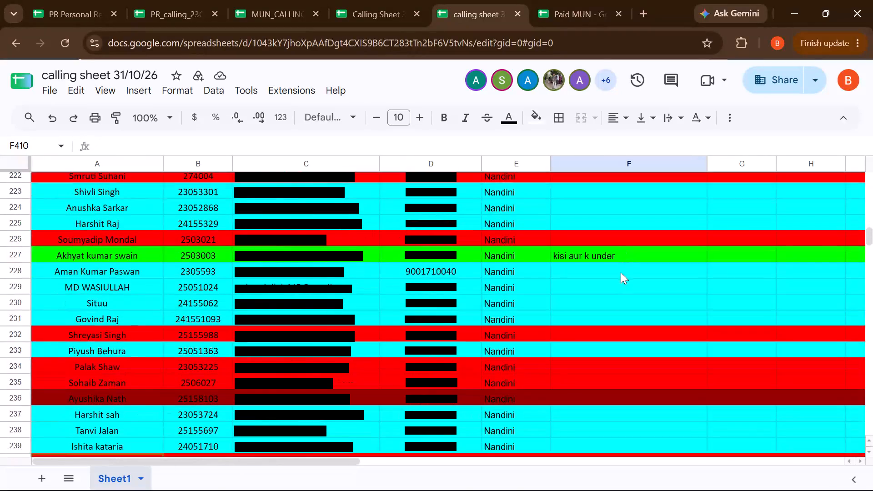
pyautogui.scroll(-6, 621, 272)
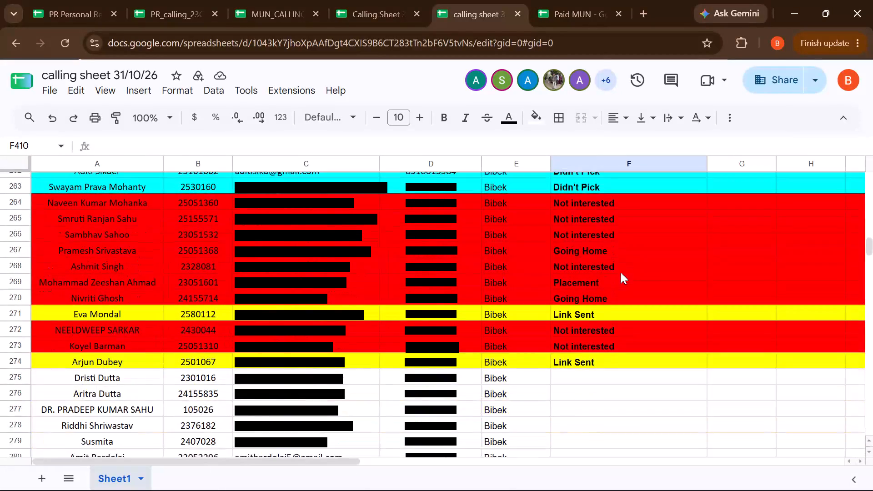
pyautogui.scroll(-2, 621, 272)
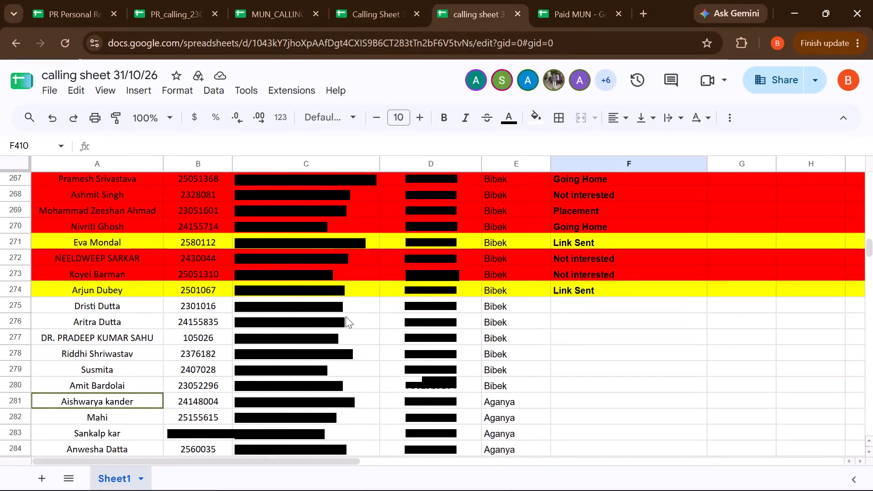
pyautogui.click(420, 313)
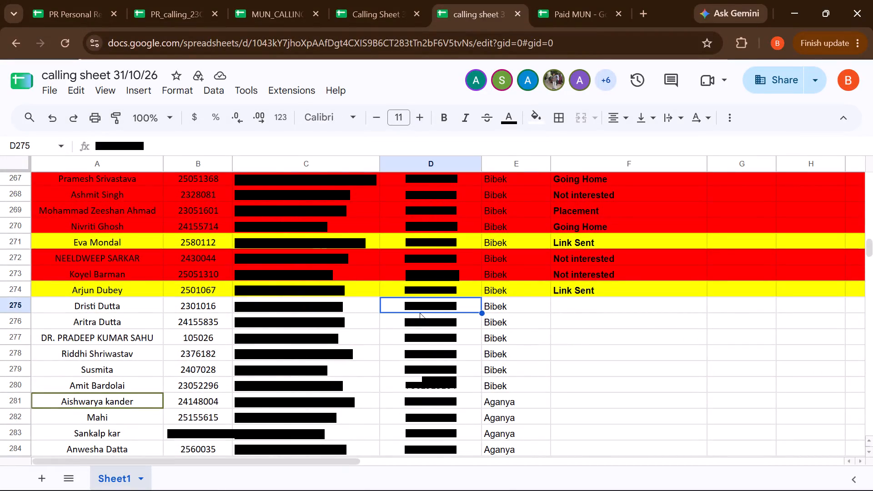
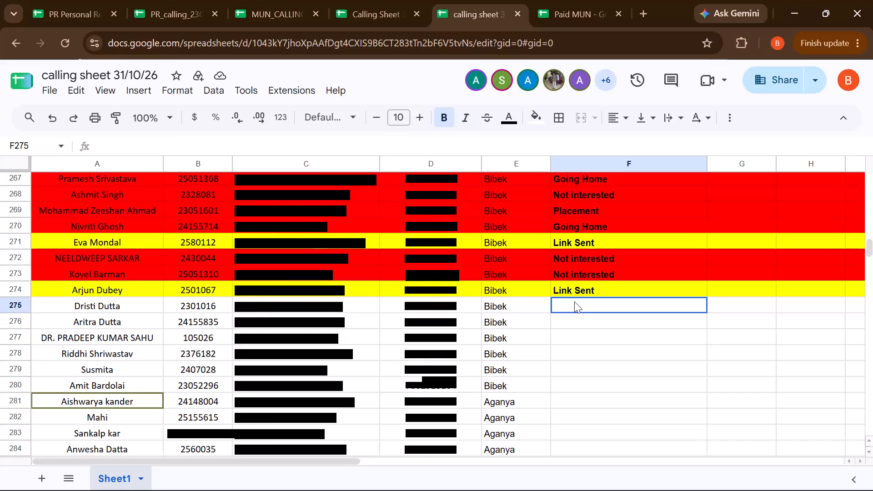
# Record the status Placement for Bibek's delegate in row 275 and fill the whole row with red.
pyautogui.write('Place')
pyautogui.press('Tab')
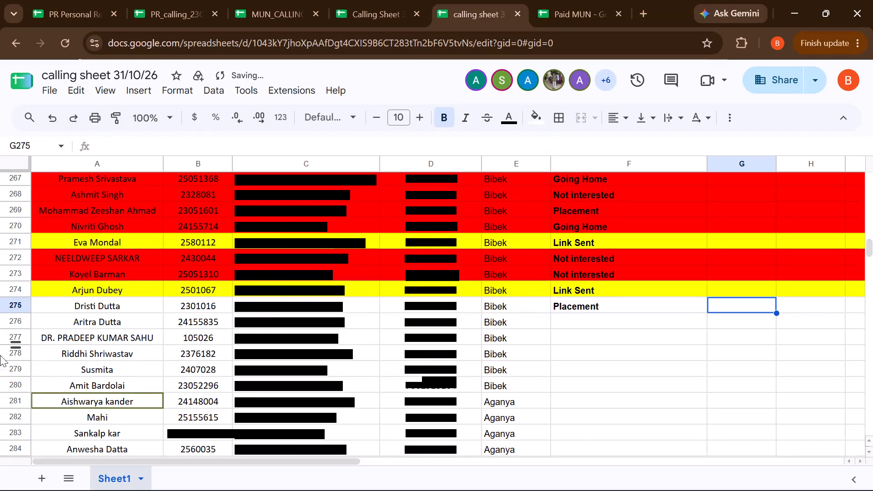
pyautogui.click(10, 306)
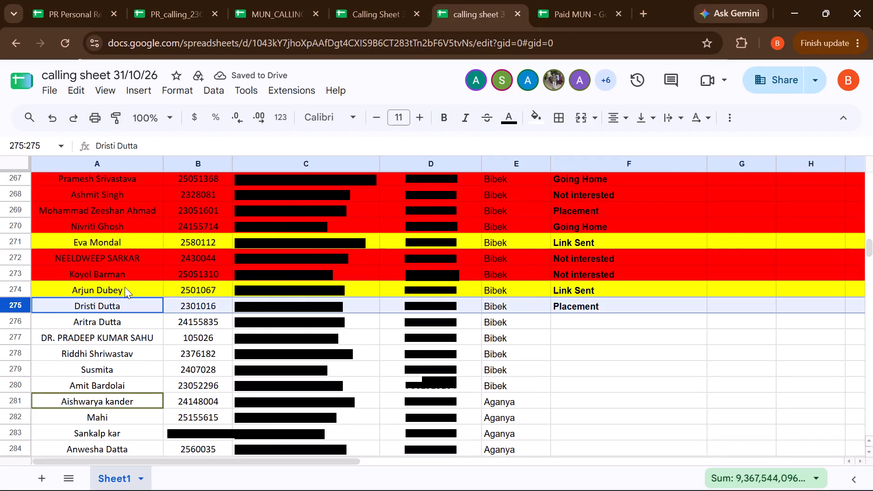
pyautogui.click(530, 120)
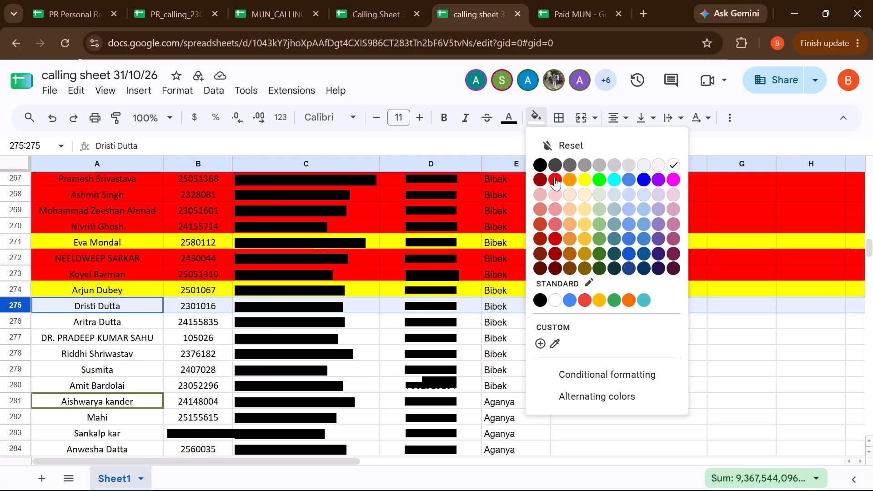
pyautogui.click(555, 177)
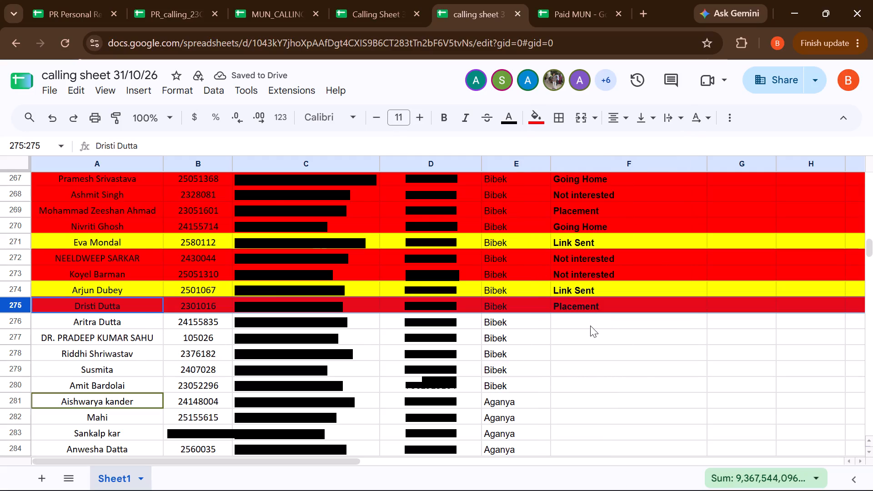
# Select the empty status cell for Bibek's delegate in row 276.
pyautogui.click(564, 329)
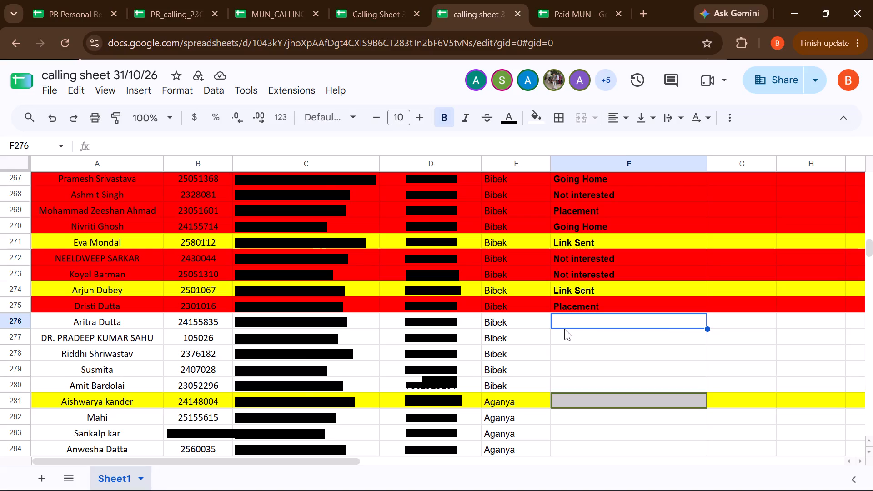
pyautogui.press('Left')
pyautogui.press('Right')
pyautogui.press('Left')
pyautogui.press('Right')
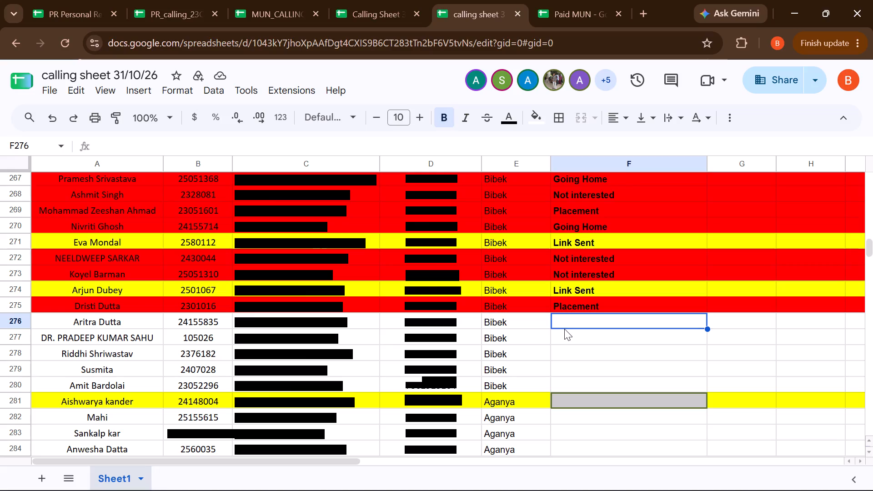
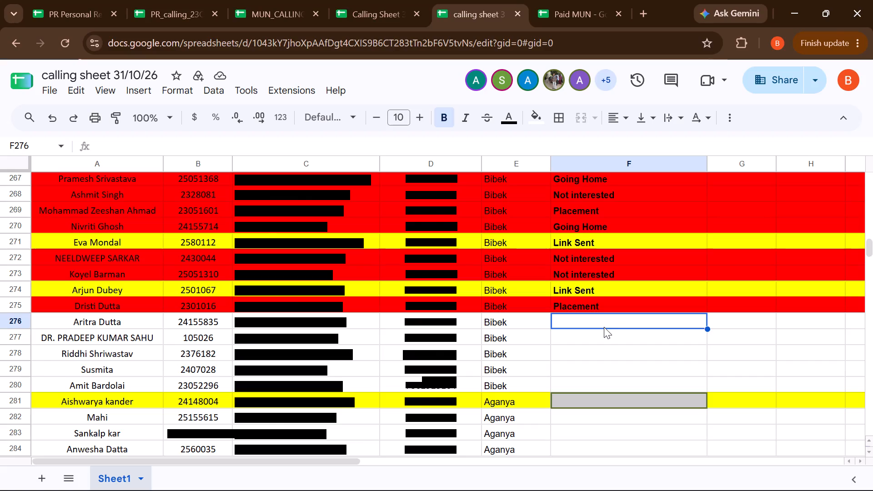
# Record the status Going Home for Bibek's delegate in row 276.
pyautogui.write('Going')
pyautogui.press('space')
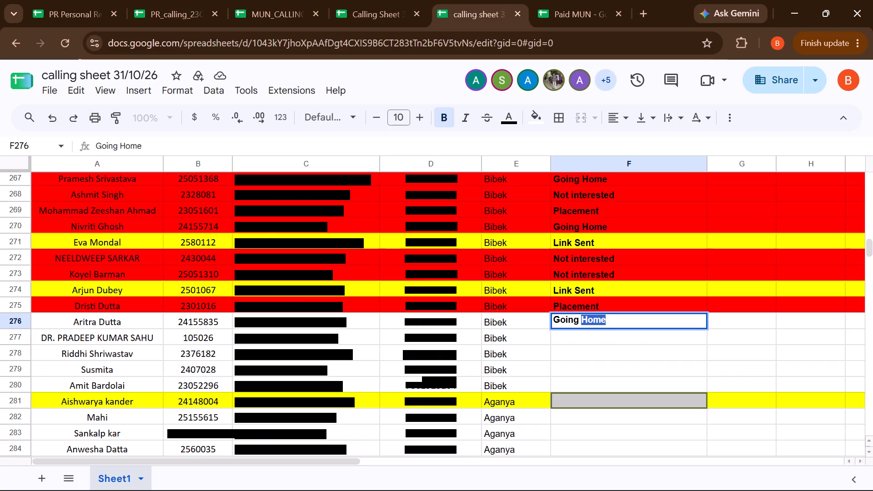
pyautogui.press('Tab')
# Select the column D cell of Bibek's next delegate in row 277 to view its contact entry.
pyautogui.press('Down')
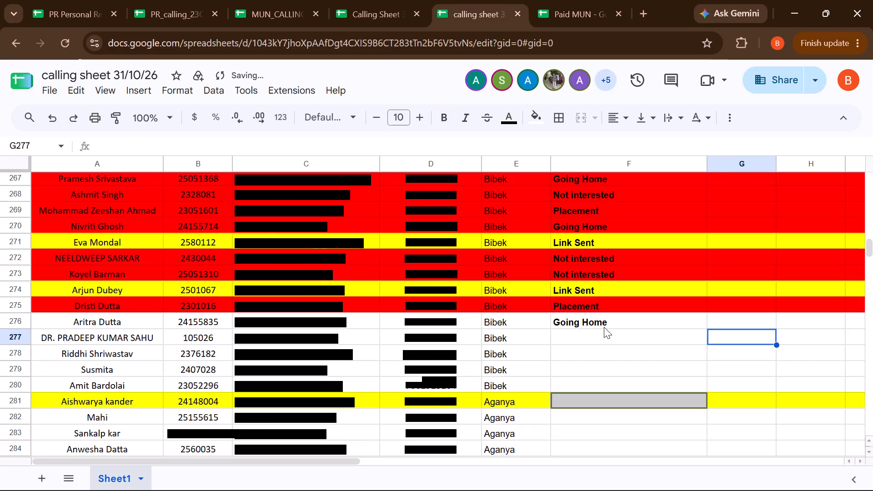
pyautogui.press('Left')
pyautogui.press('Left')
pyautogui.press('Left')
pyautogui.press('Left')
pyautogui.press('Left')
pyautogui.press('Right')
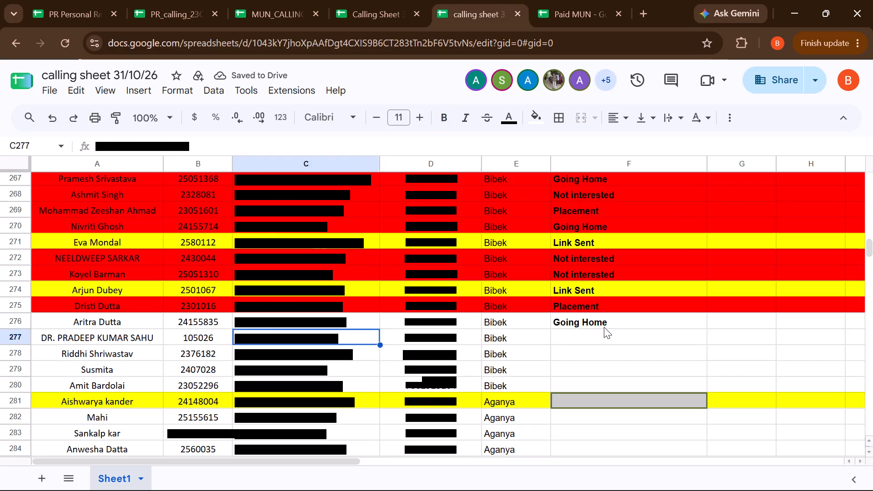
pyautogui.press('Right')
pyautogui.press('Right')
pyautogui.press('Left')
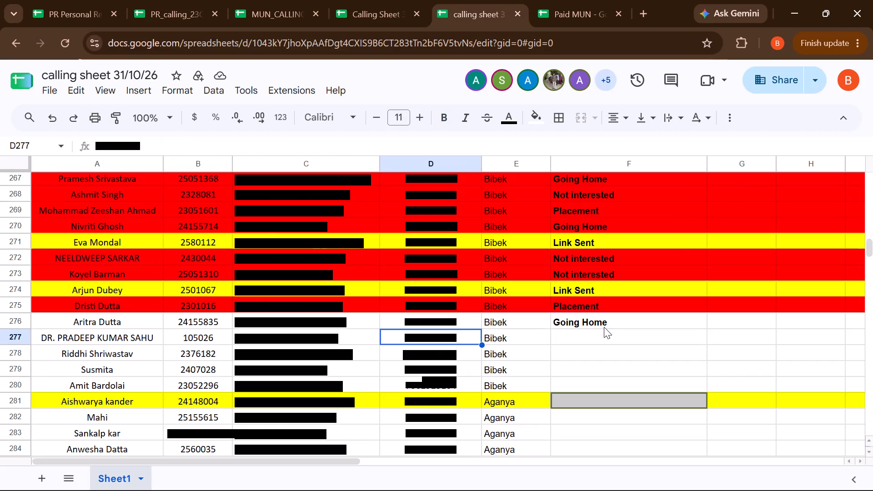
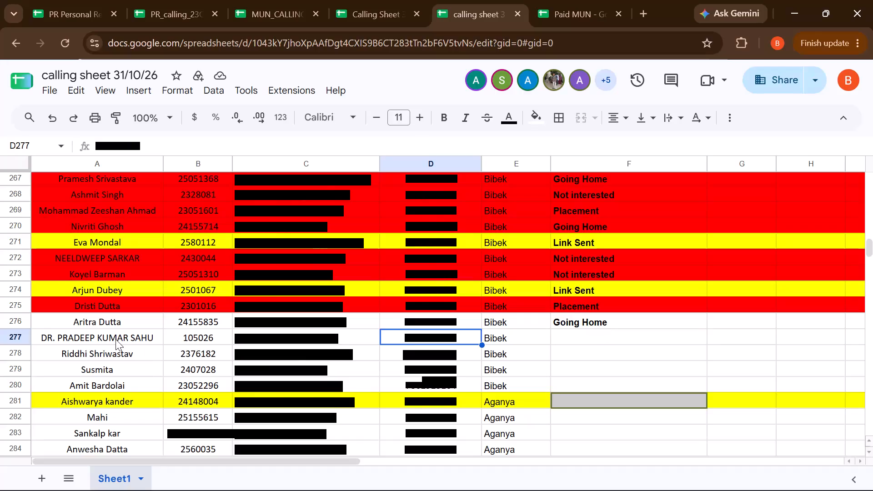
# Fill the whole of row 276, marked Going Home, with red.
pyautogui.click(18, 321)
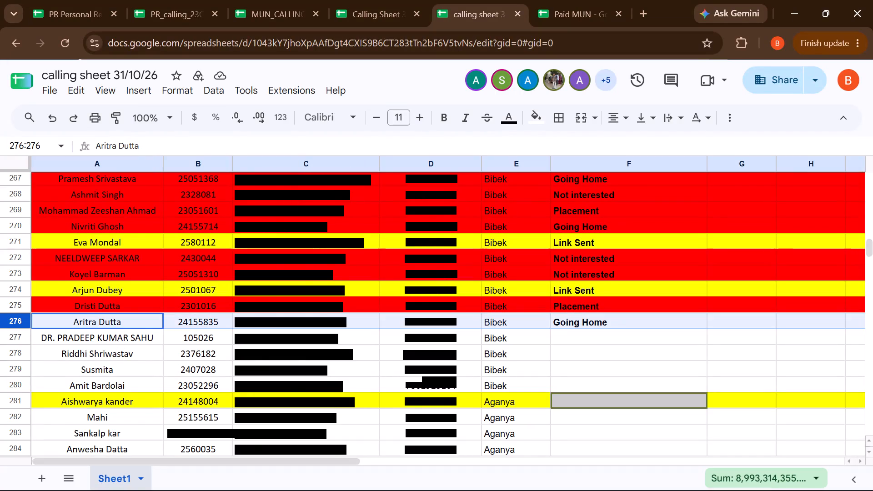
pyautogui.click(533, 119)
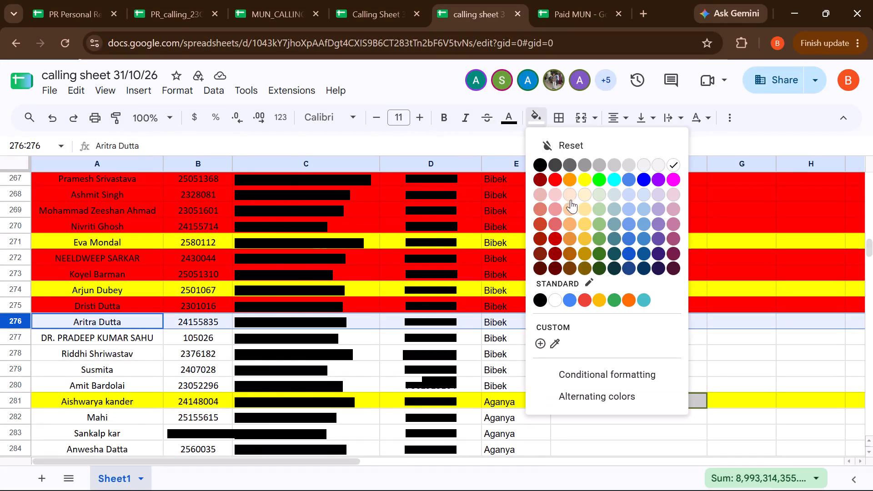
pyautogui.click(555, 179)
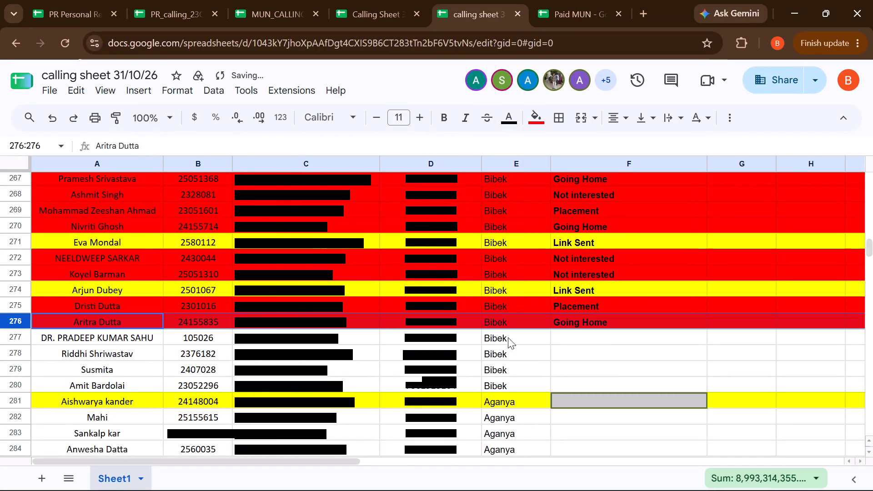
# Check the contact entry of Bibek's delegate in row 277 and record the status Didn't Pick in column F.
pyautogui.click(556, 337)
pyautogui.click(529, 338)
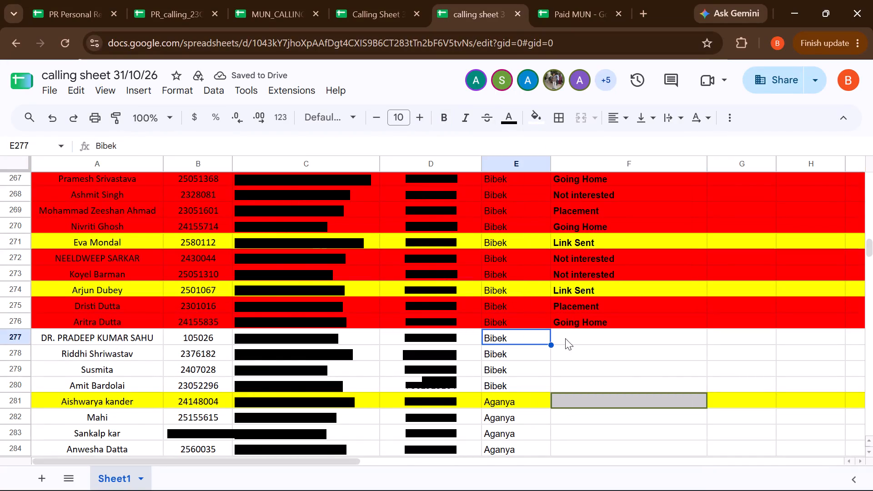
pyautogui.click(565, 338)
pyautogui.click(435, 342)
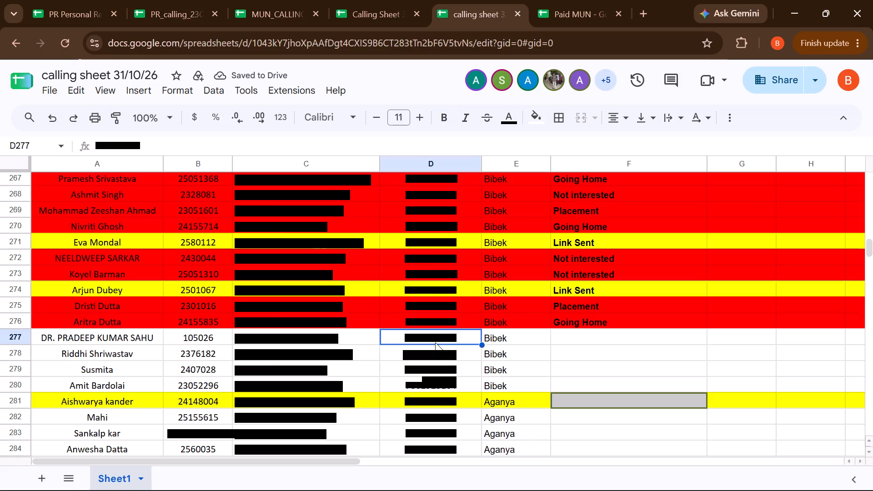
pyautogui.click(512, 331)
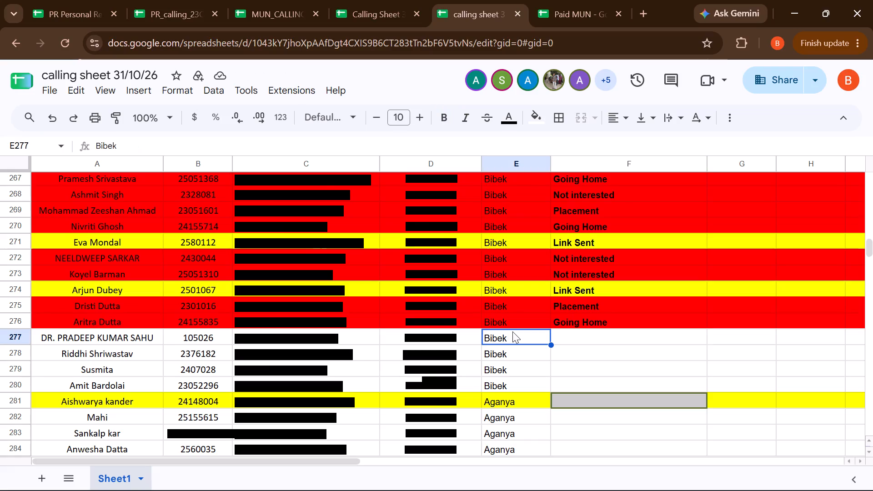
pyautogui.click(607, 342)
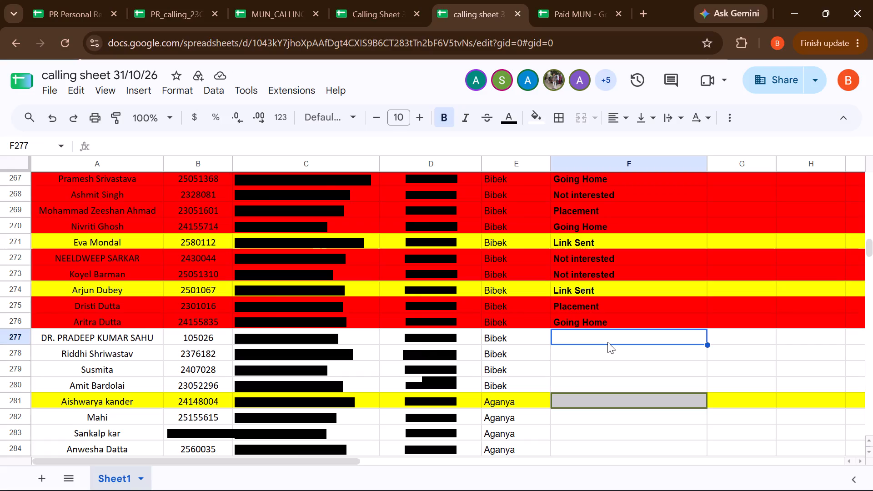
pyautogui.write('Did')
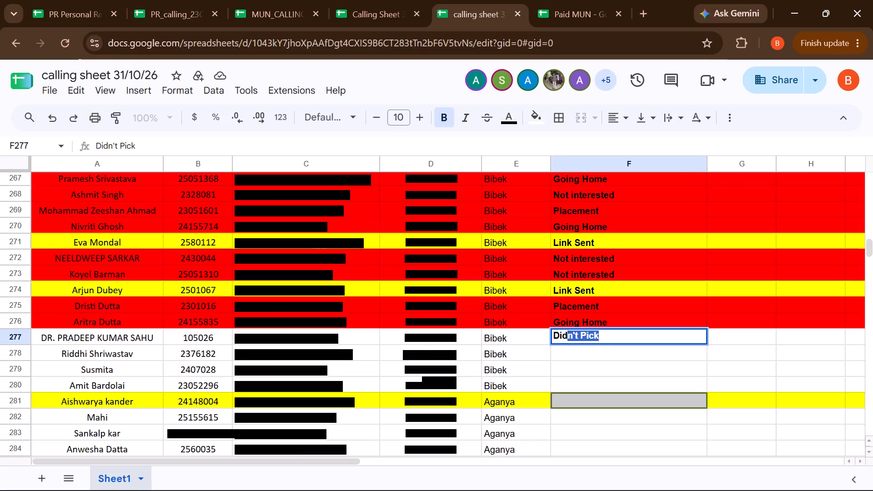
pyautogui.press('Tab')
# Move to the column D cell of Bibek's next delegate in row 278 to view its contact entry.
pyautogui.press('Down')
pyautogui.press('Left')
pyautogui.press('Right')
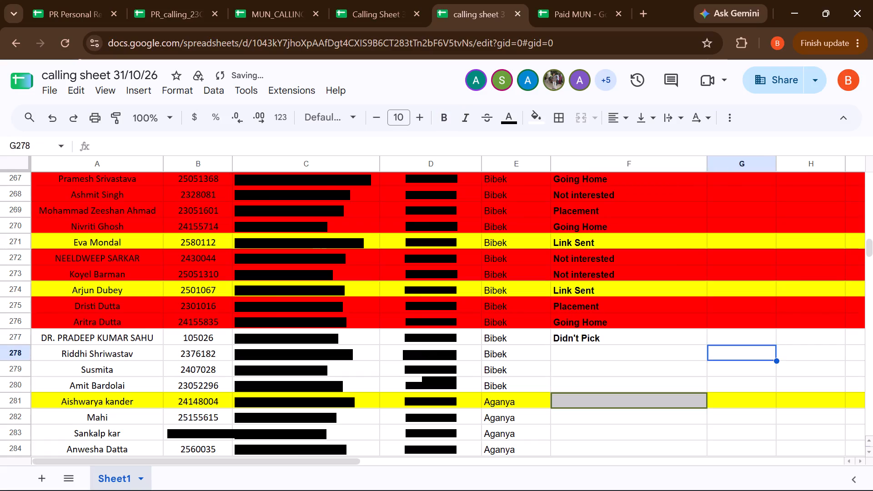
pyautogui.press('Right')
pyautogui.press('Left')
pyautogui.press('Left')
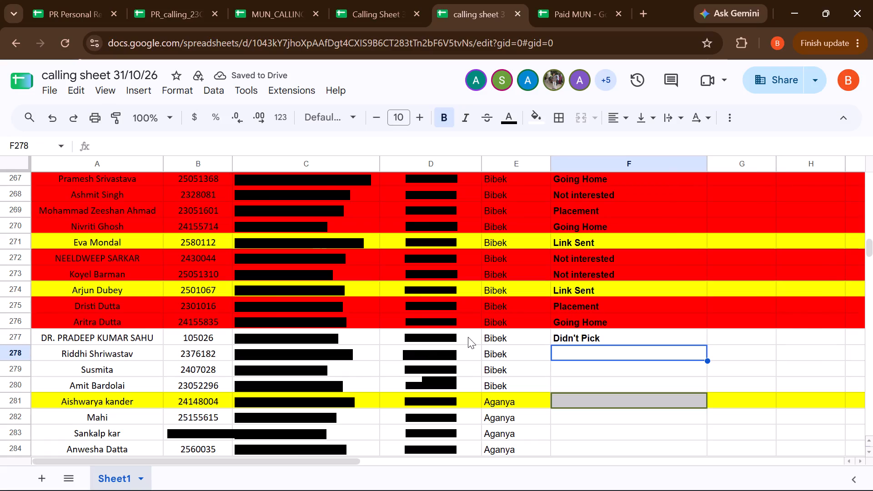
pyautogui.press('Left')
pyautogui.press('Left')
pyautogui.press('Left')
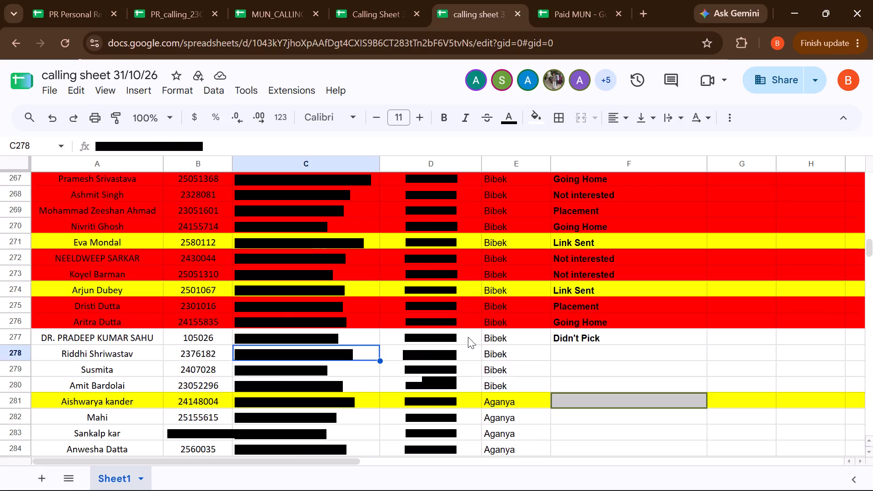
pyautogui.press('Right')
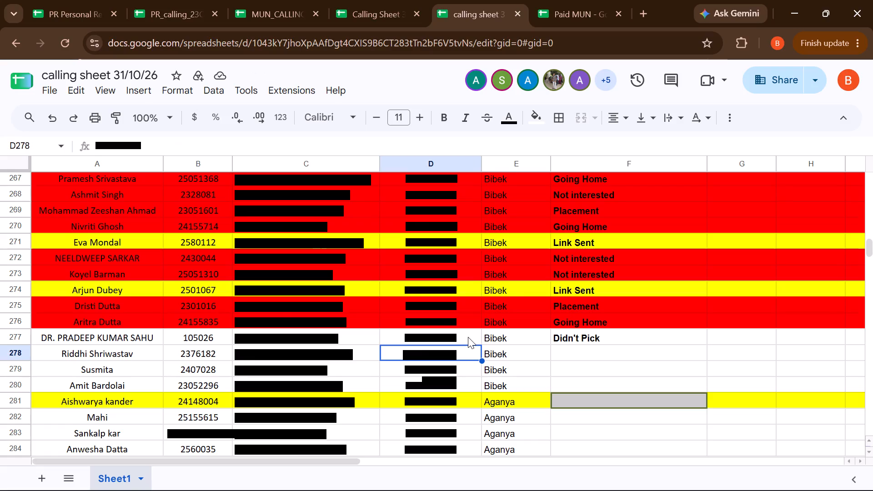
# Fill the whole of row 277, marked Didn't Pick, with cyan.
pyautogui.click(12, 341)
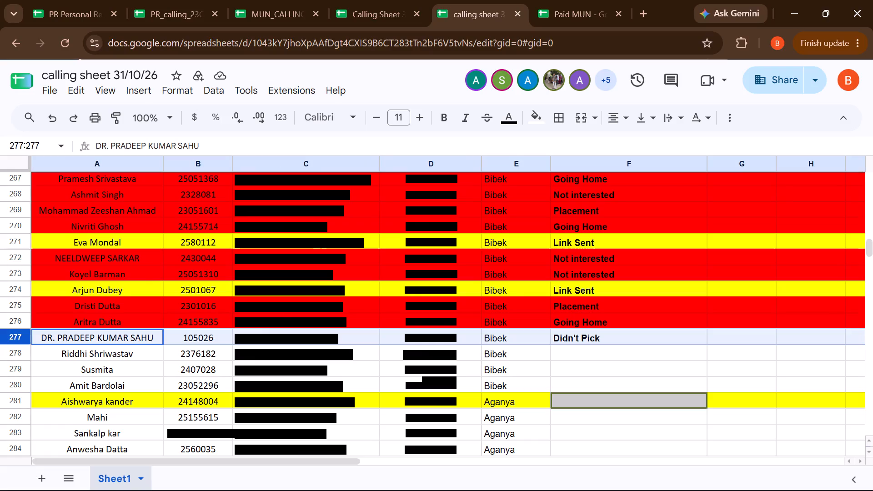
pyautogui.click(538, 121)
pyautogui.click(610, 180)
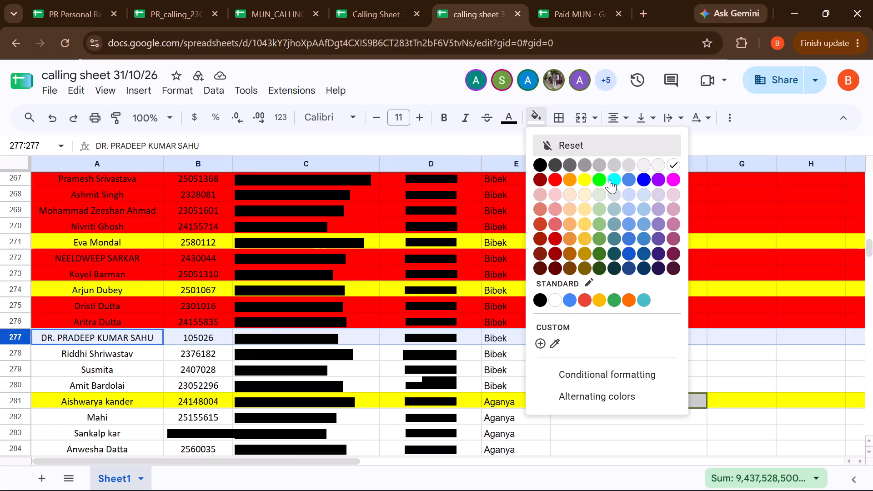
# Check the contact entry of Bibek's delegate in row 278 and record the status Not Reachable in column F.
pyautogui.click(459, 352)
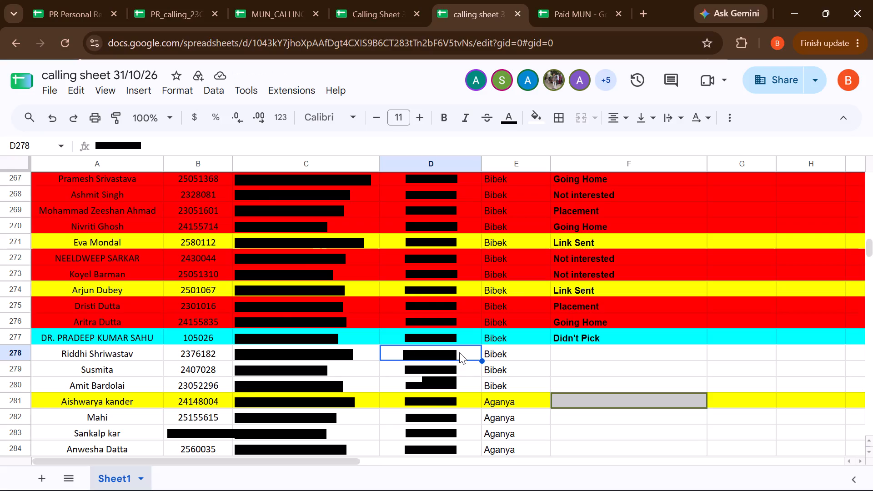
pyautogui.click(580, 356)
pyautogui.write('Not')
pyautogui.press('space')
pyautogui.write('Reacha')
pyautogui.write('ble')
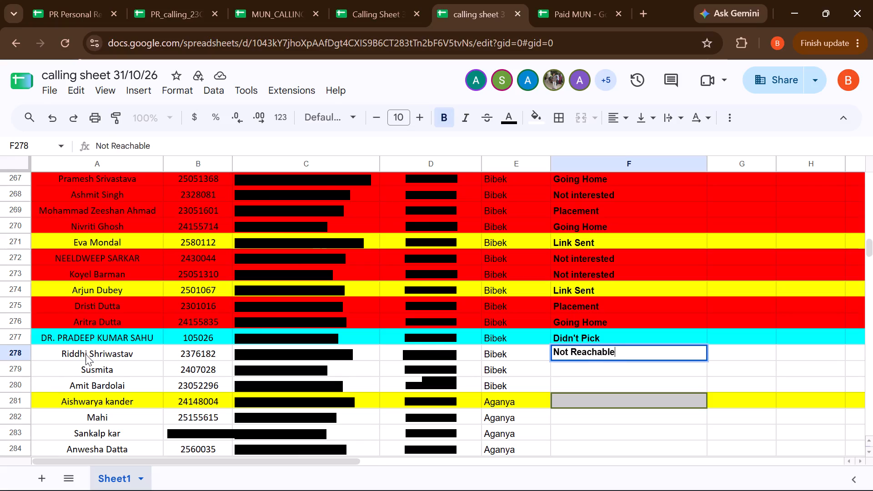
# Fill the whole of row 278, marked Not Reachable, with red.
pyautogui.click(21, 351)
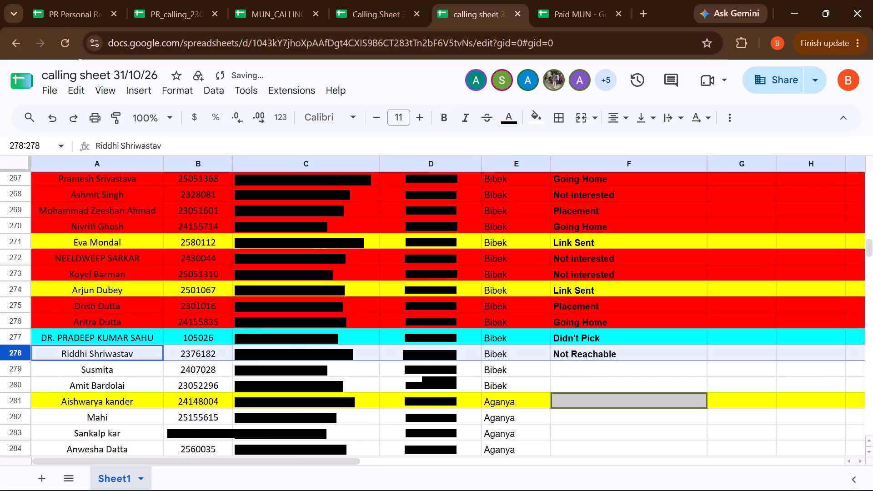
pyautogui.click(542, 116)
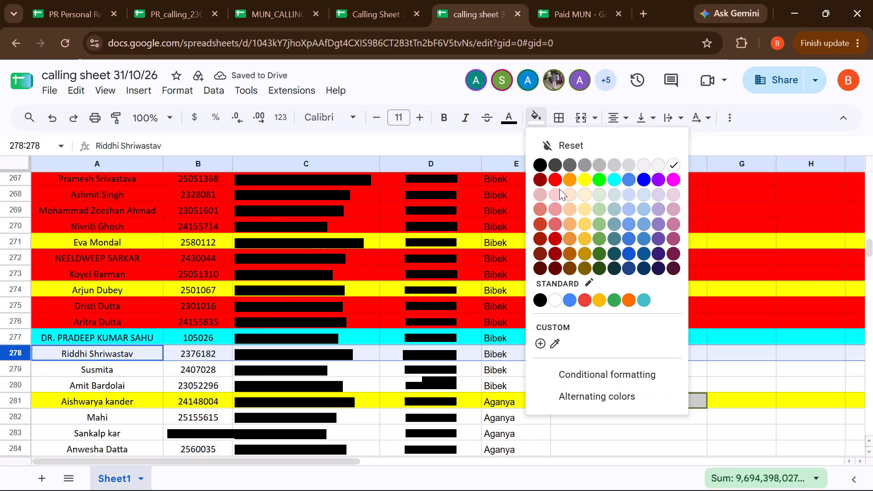
pyautogui.click(553, 182)
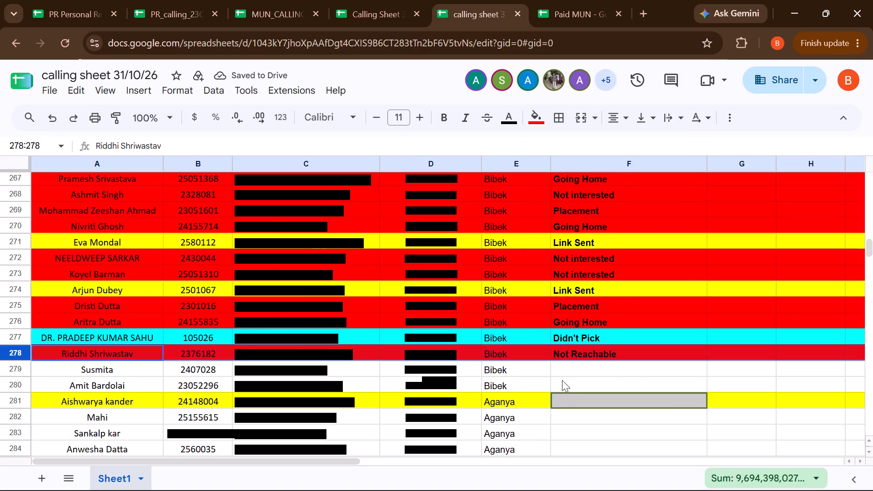
# Select the empty status cell in column F for Bibek's delegate in row 279.
pyautogui.click(562, 369)
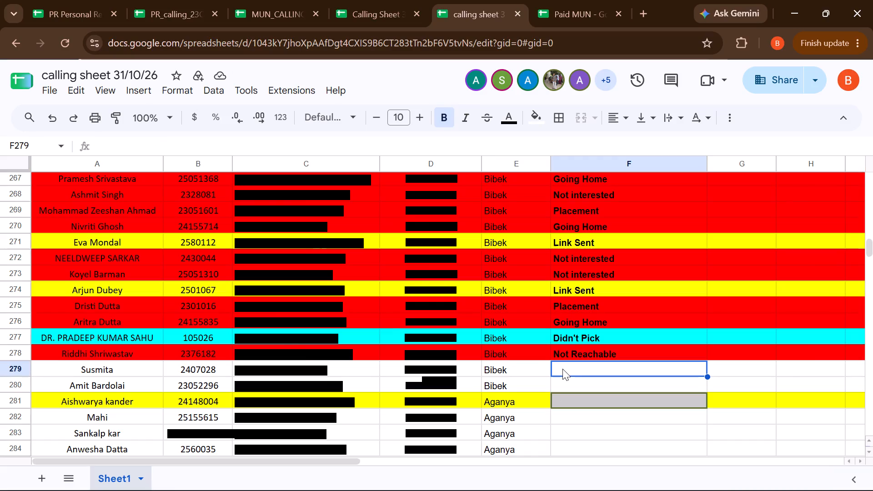
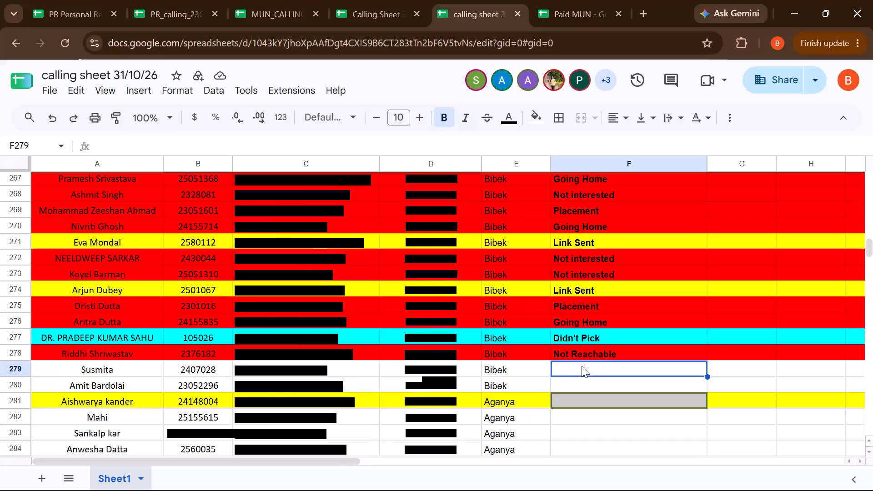
# Record the status "Lab Exam, so call later" in column F for Bibek's delegate in row 279.
pyautogui.write('Lab Exam, so calllater')
pyautogui.press('Left')
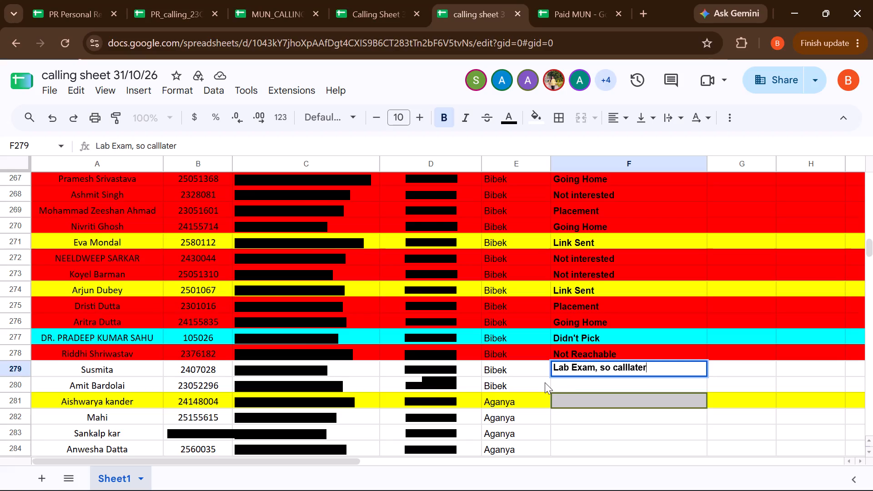
pyautogui.press('Left')
pyautogui.press('Left')
pyautogui.press('Right')
pyautogui.press('Right')
pyautogui.doubleClick(664, 368)
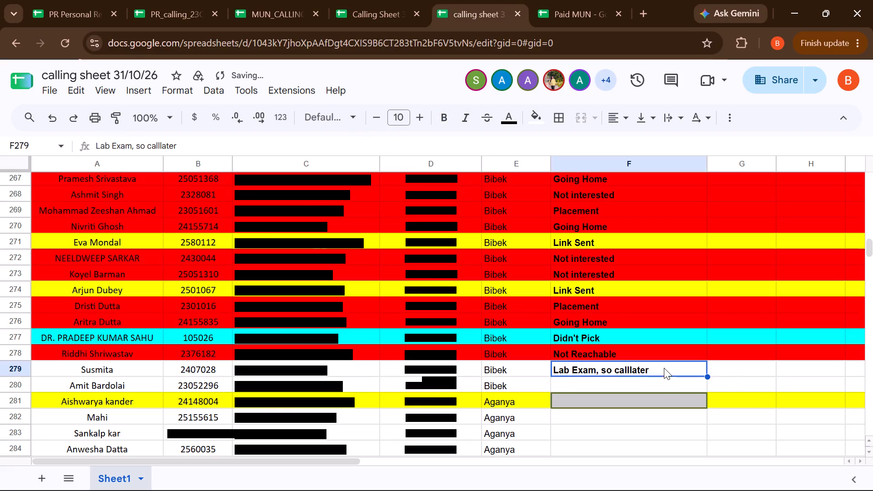
pyautogui.press('Left')
pyautogui.press('Left')
pyautogui.press('Left')
pyautogui.press('Left')
pyautogui.press('Left')
pyautogui.press('Left')
pyautogui.press('Left')
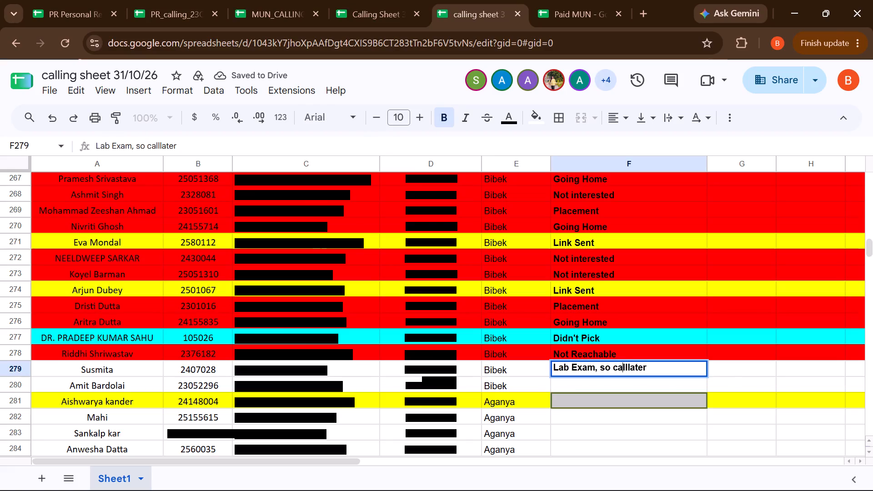
pyautogui.press('Right')
pyautogui.press('Right')
pyautogui.press('space')
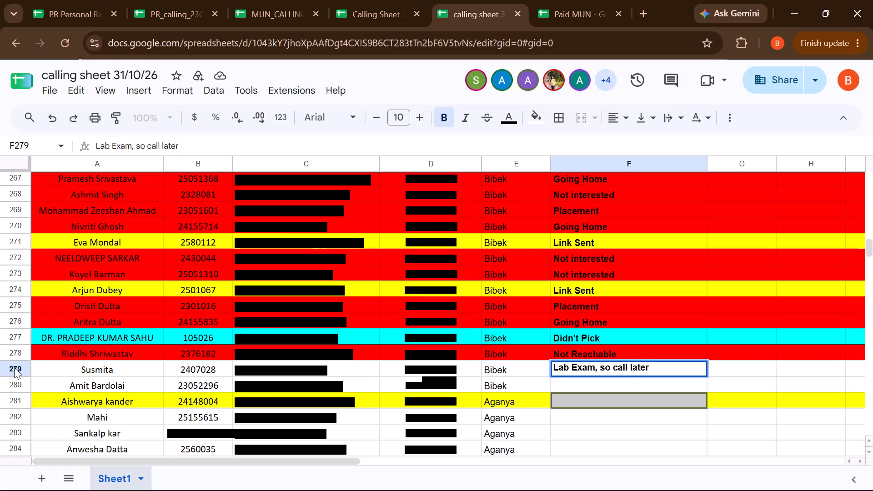
# Fill the whole of row 279, marked "Lab Exam, so call later", with cyan.
pyautogui.click(21, 366)
pyautogui.click(533, 119)
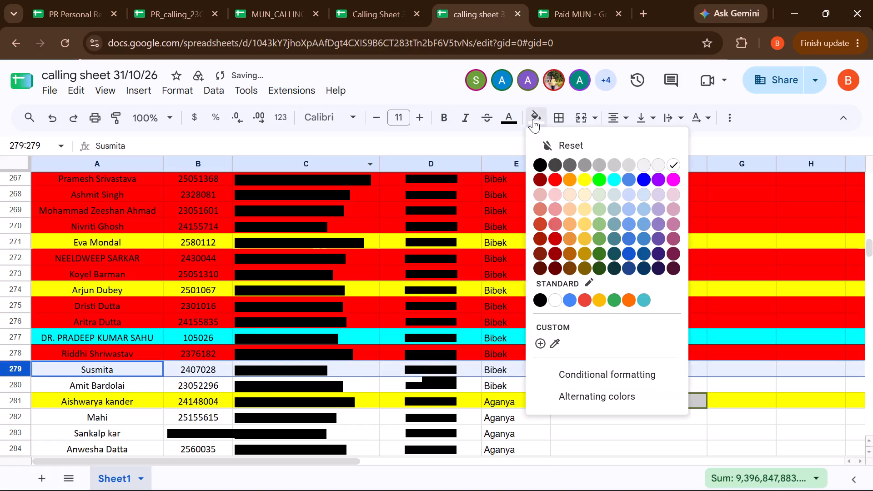
pyautogui.click(615, 179)
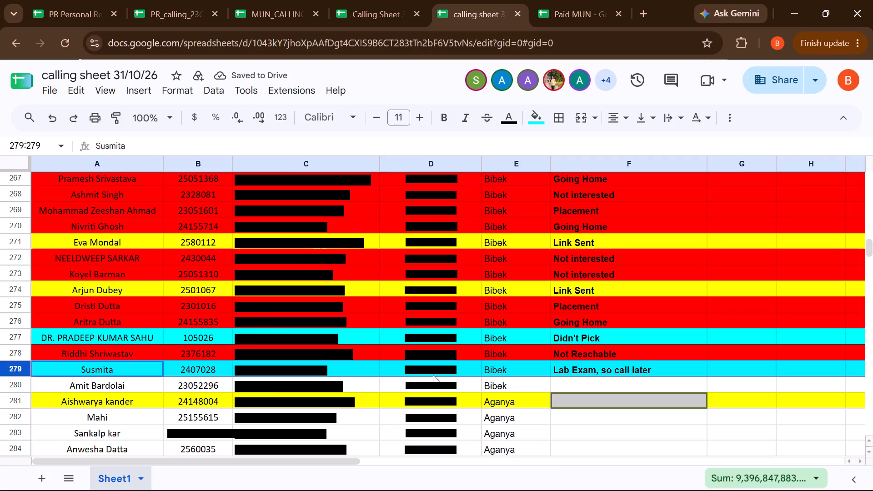
# Check the contact entry in column D for Bibek's delegate in row 280.
pyautogui.click(446, 387)
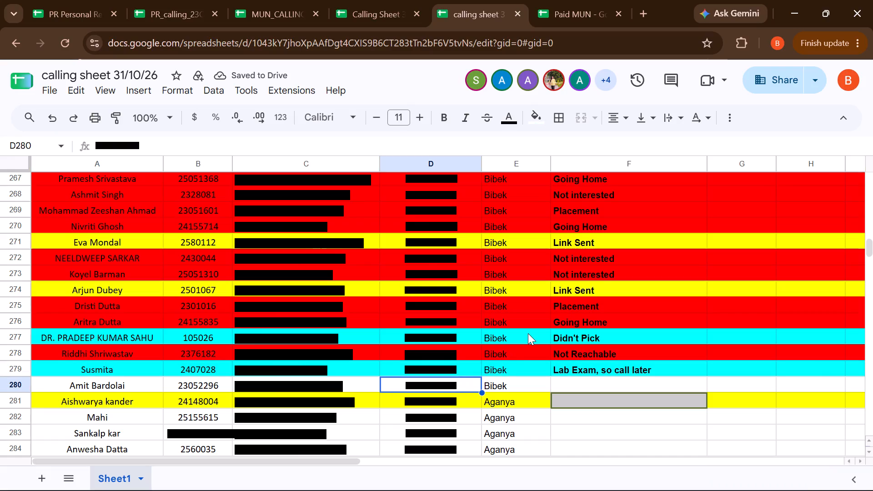
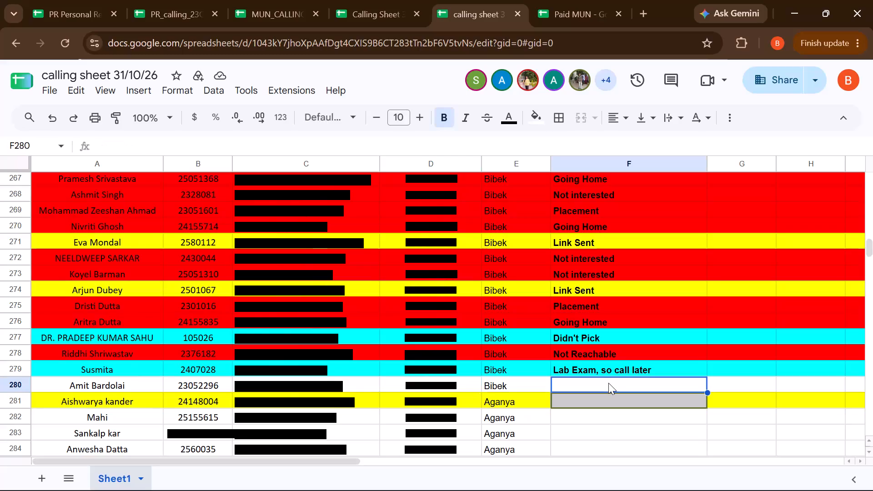
# Record the status "Placement" in column F for Bibek's delegate in row 280.
pyautogui.write('Place')
pyautogui.press('Tab')
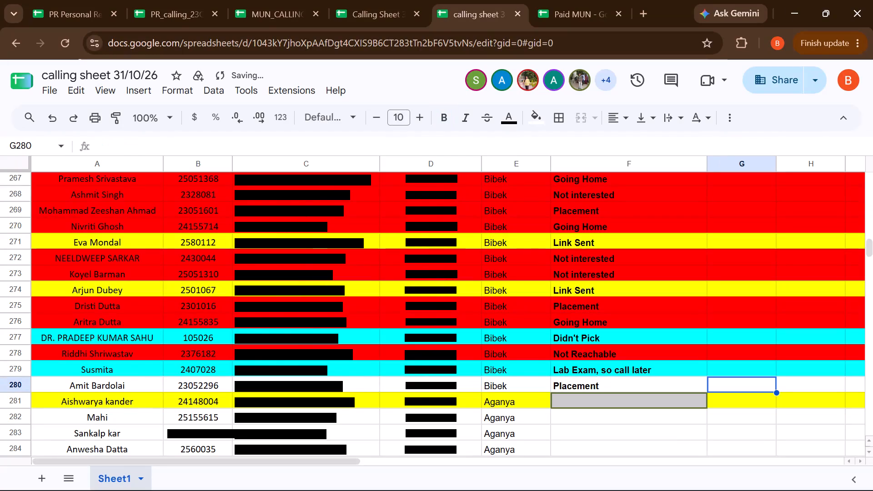
# Fill the whole of row 280, marked "Placement", with red.
pyautogui.click(10, 380)
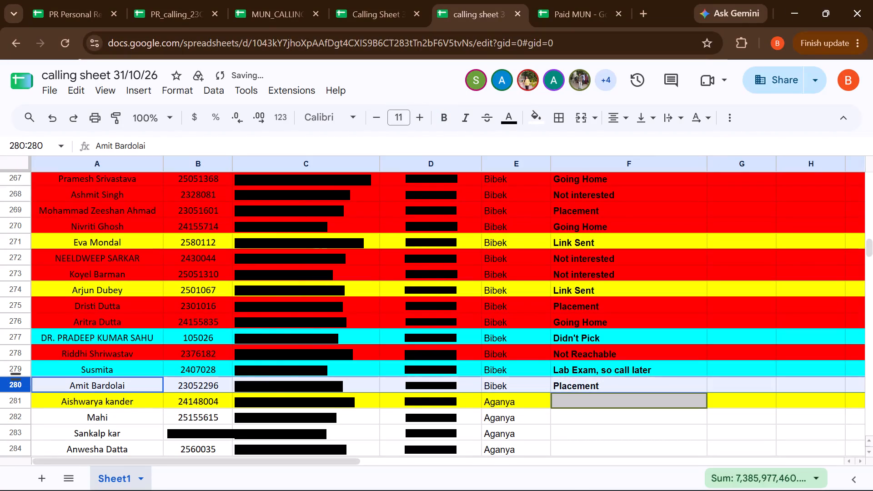
pyautogui.click(541, 116)
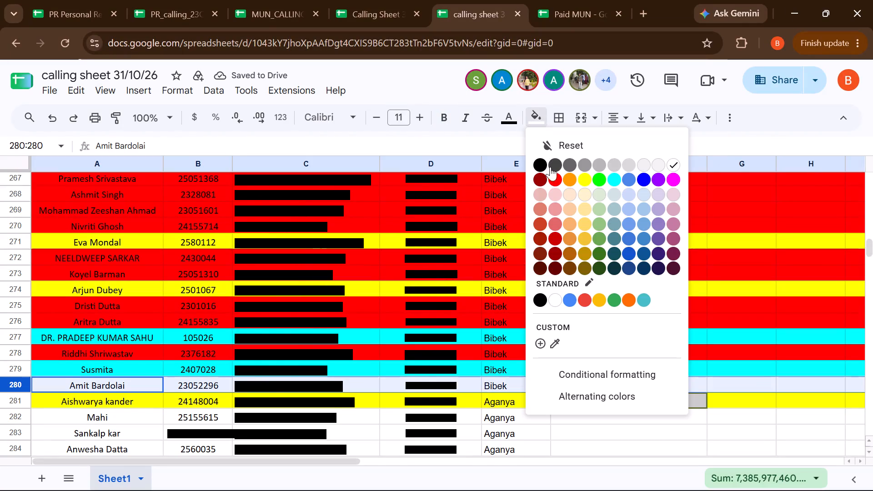
pyautogui.click(555, 175)
pyautogui.click(424, 346)
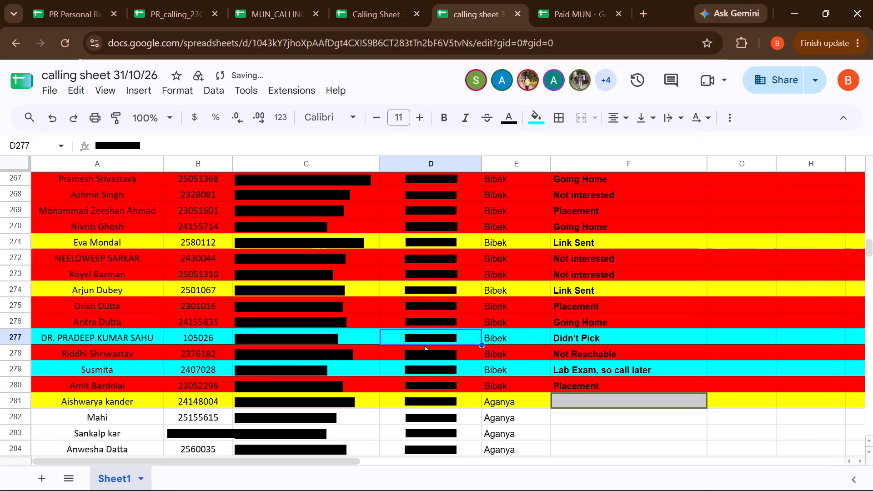
# Review the call statuses and row colours of Bibek's delegates in rows 261 to 280.
pyautogui.scroll(1, 424, 346)
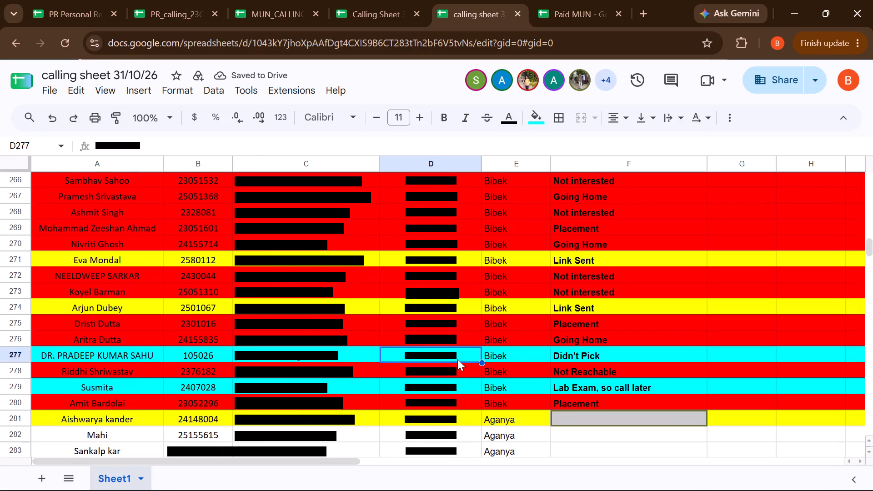
pyautogui.scroll(3, 457, 359)
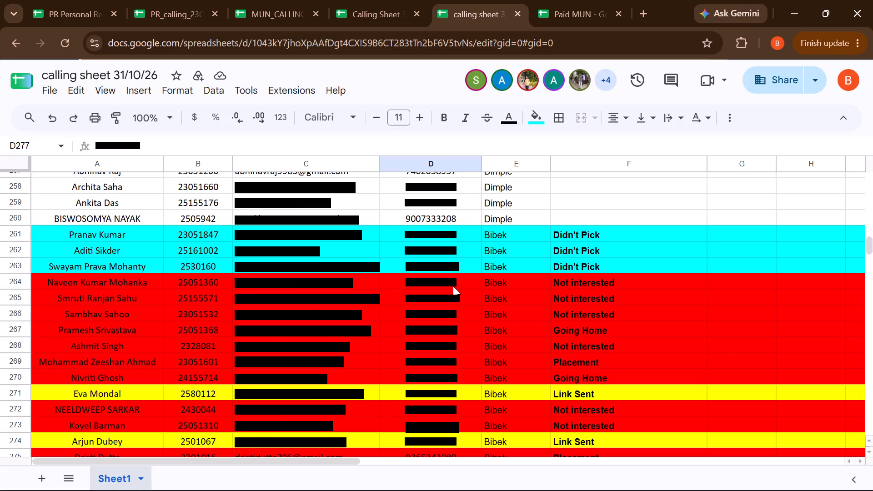
pyautogui.scroll(-1, 477, 297)
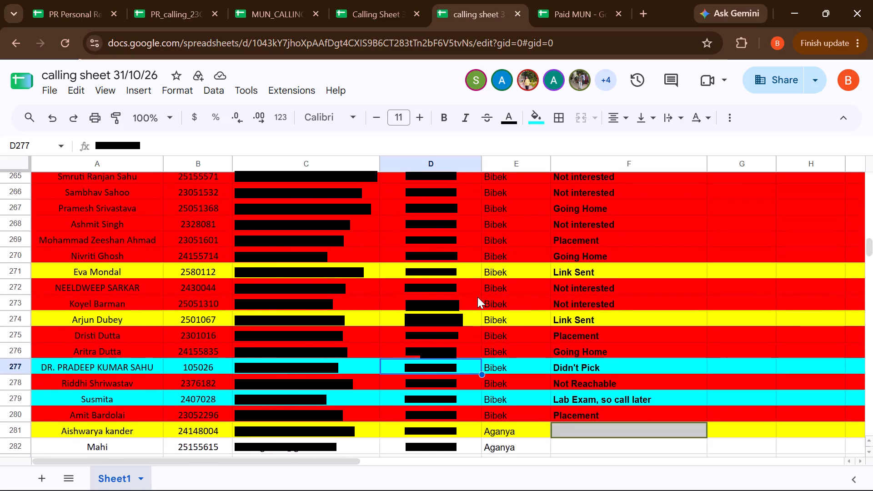
pyautogui.scroll(-3, 477, 297)
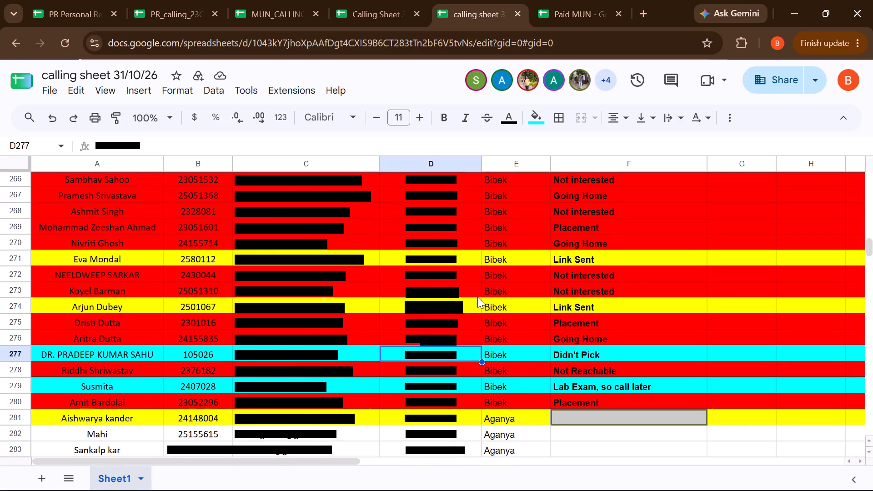
pyautogui.scroll(-2, 477, 297)
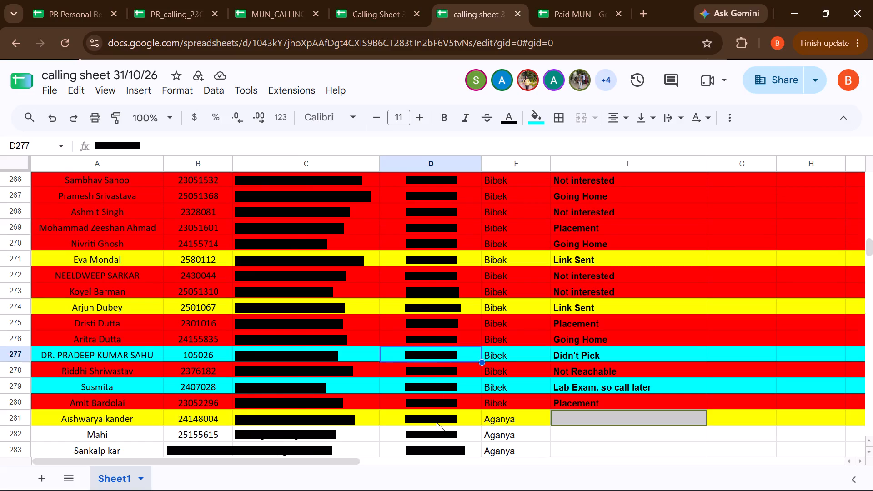
pyautogui.scroll(1, 454, 398)
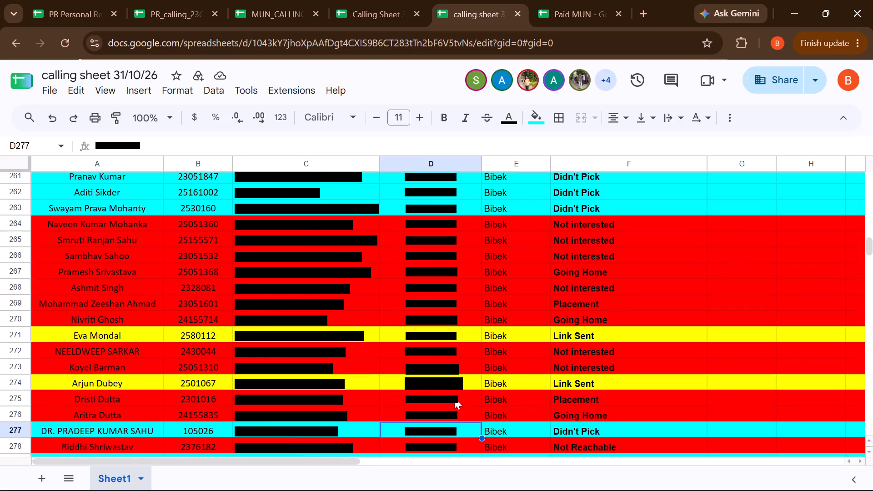
pyautogui.scroll(2, 454, 398)
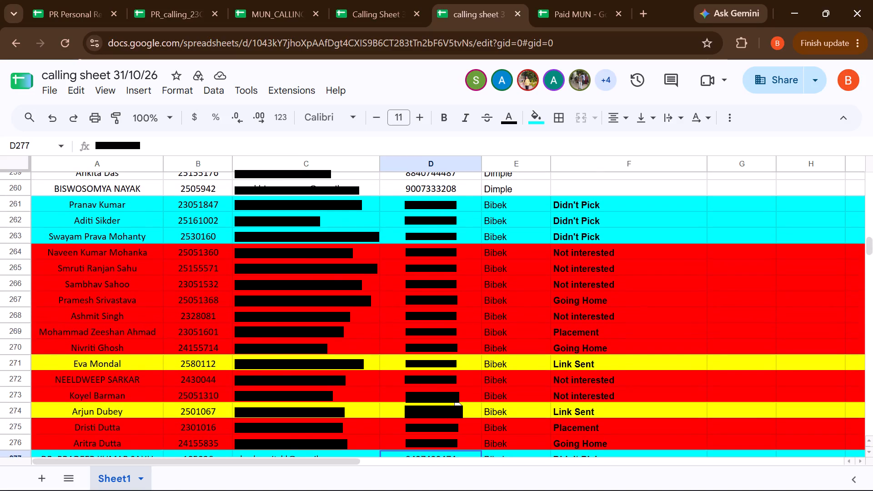
pyautogui.scroll(2, 454, 398)
pyautogui.scroll(-1, 454, 398)
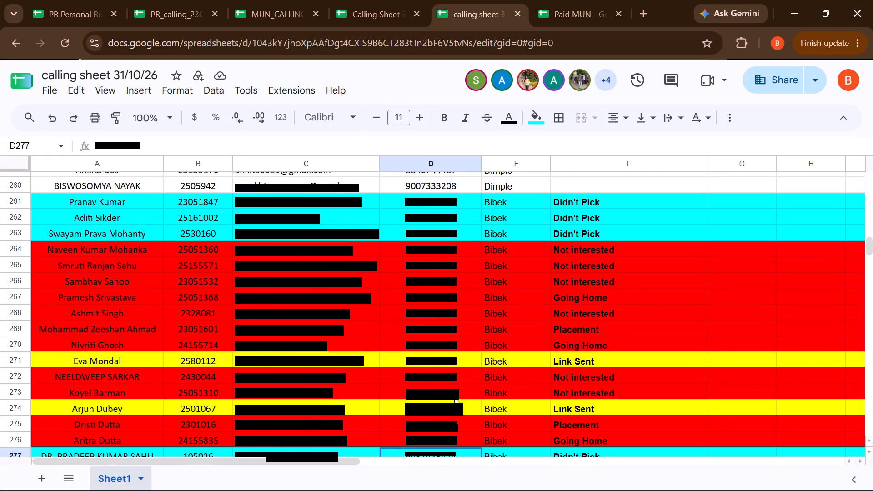
pyautogui.scroll(-3, 454, 398)
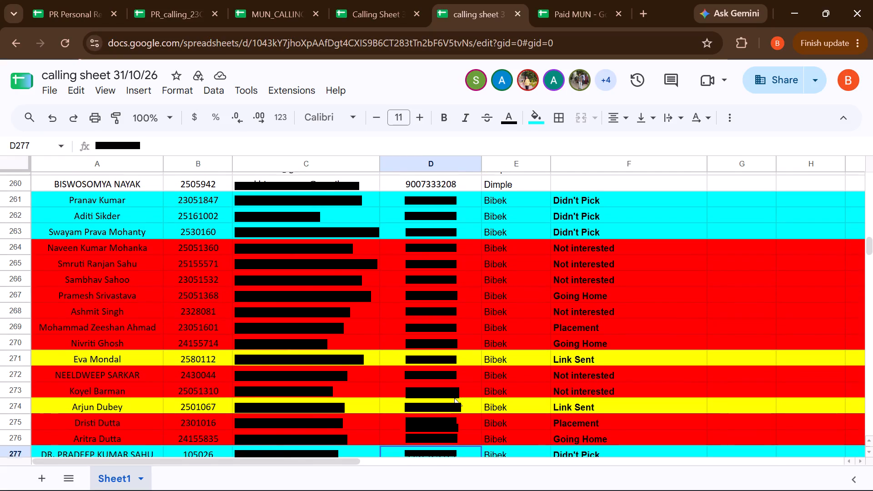
pyautogui.scroll(-1, 454, 398)
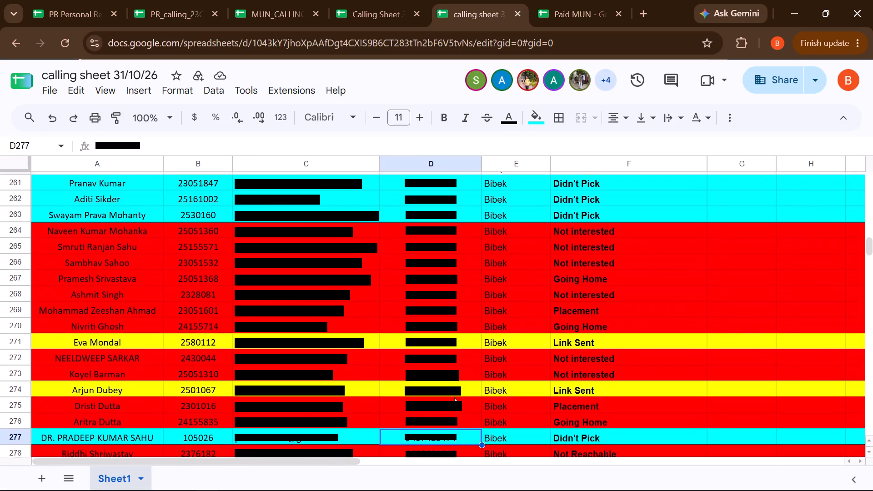
pyautogui.scroll(-1, 454, 398)
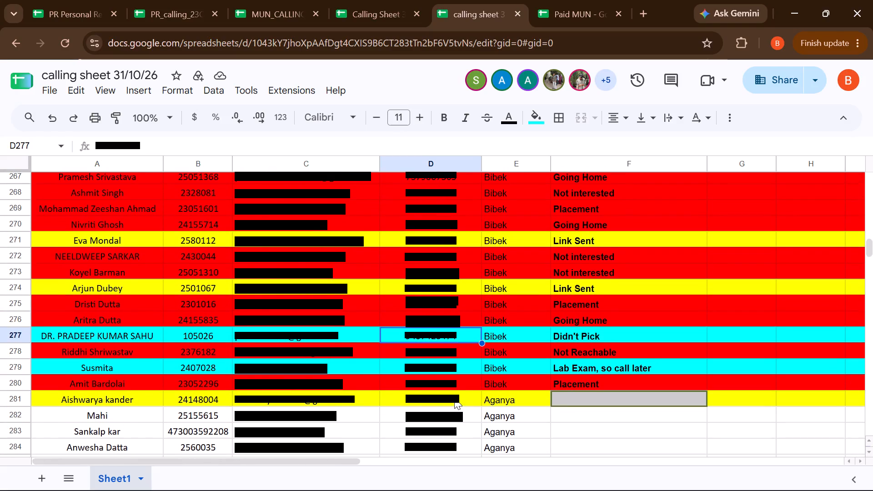
pyautogui.scroll(3, 454, 398)
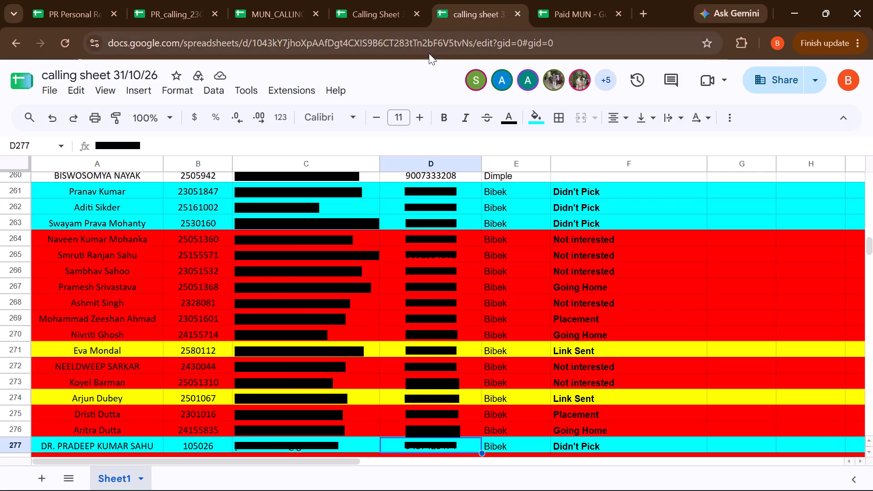
# Search the calling sheet for a delegate's phone number, then clear the search and close it.
pyautogui.click(732, 254)
pyautogui.hotkey('ctrl', 'f')
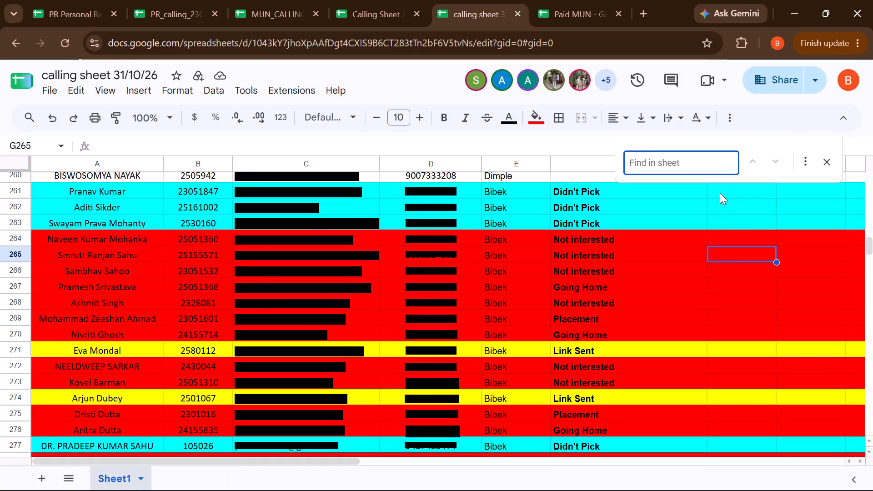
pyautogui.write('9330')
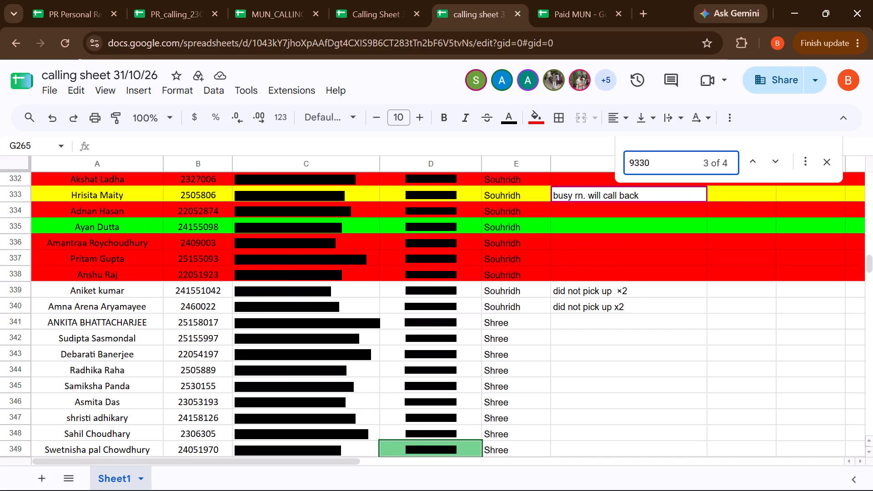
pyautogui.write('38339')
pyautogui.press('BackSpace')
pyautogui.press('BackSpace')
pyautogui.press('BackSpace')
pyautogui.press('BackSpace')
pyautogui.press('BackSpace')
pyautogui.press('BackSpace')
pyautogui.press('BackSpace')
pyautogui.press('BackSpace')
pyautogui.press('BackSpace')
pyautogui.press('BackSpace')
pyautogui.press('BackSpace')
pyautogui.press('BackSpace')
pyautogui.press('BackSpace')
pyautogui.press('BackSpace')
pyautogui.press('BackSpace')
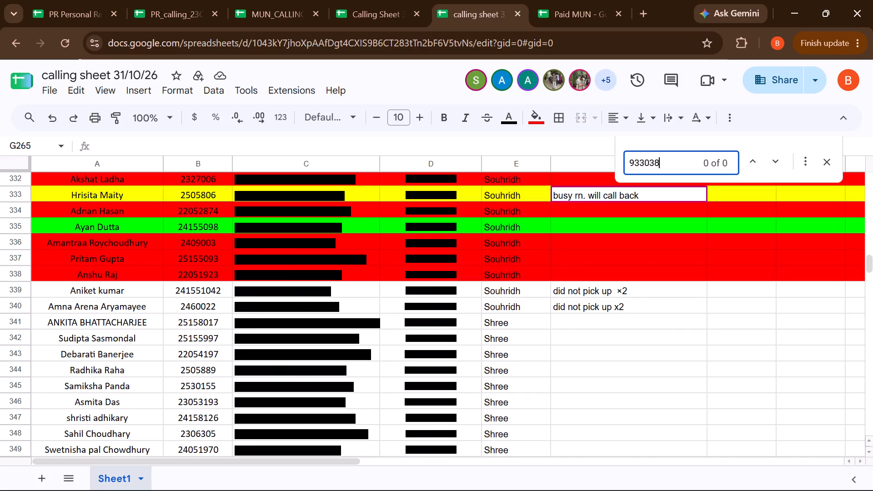
pyautogui.click(829, 168)
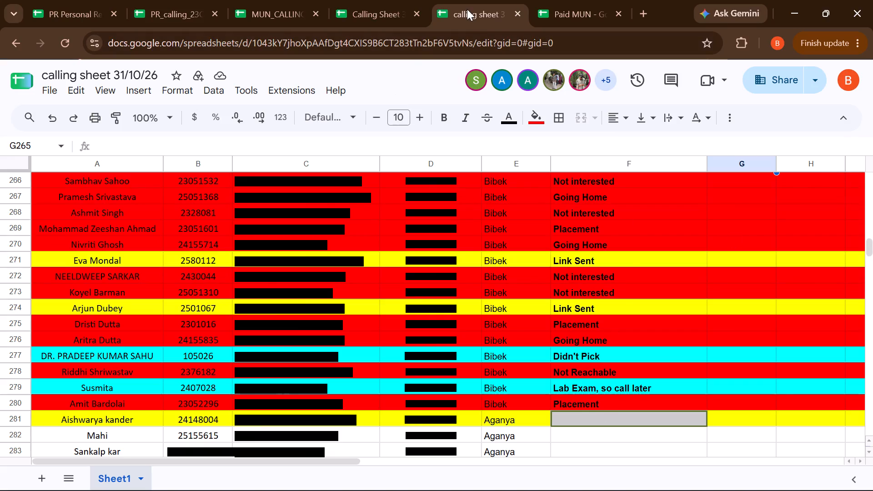
# Switch to Calling Sheet 30.10.26 and review the call statuses of Bibek's delegates in rows 361 to 381.
pyautogui.click(376, 0)
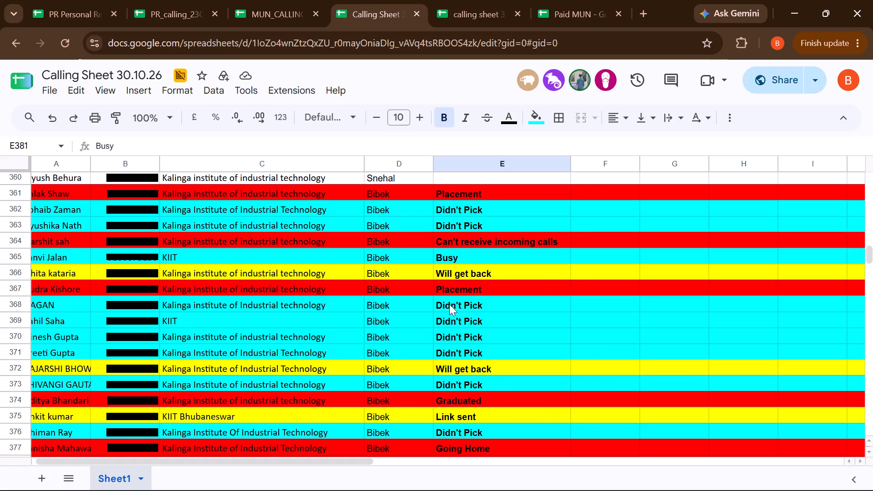
pyautogui.scroll(1, 450, 306)
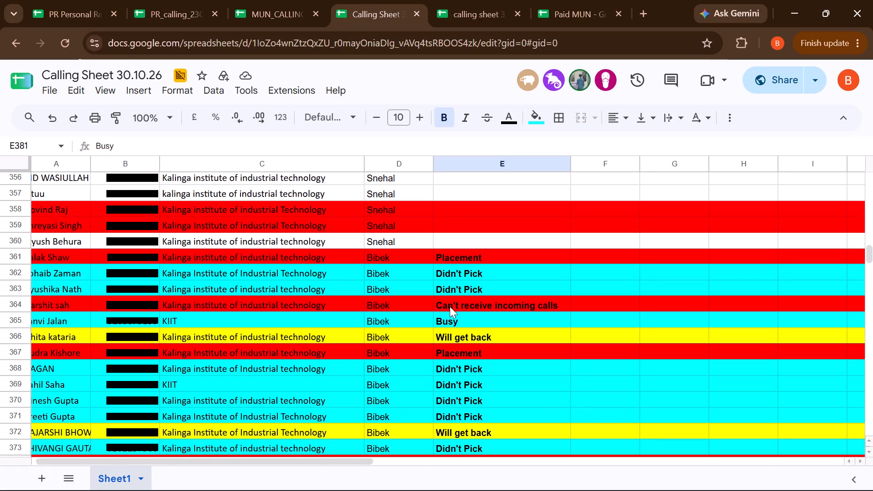
pyautogui.hscroll(3, 450, 306)
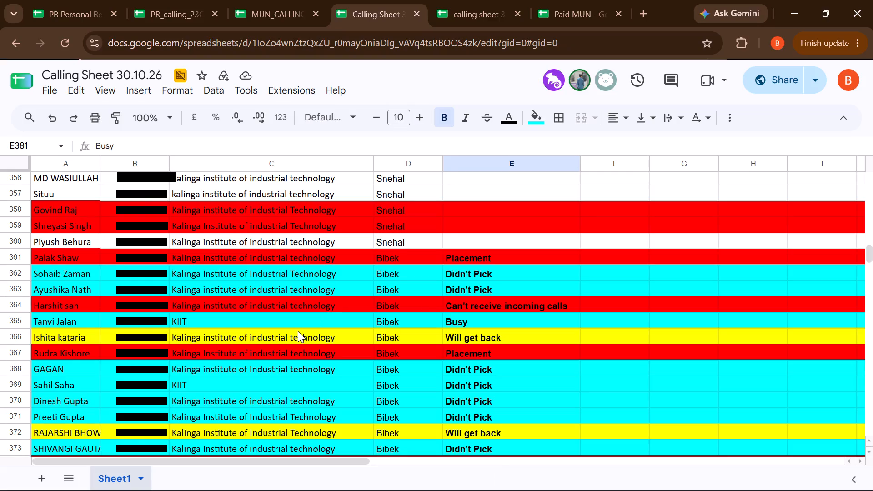
pyautogui.scroll(-1, 298, 331)
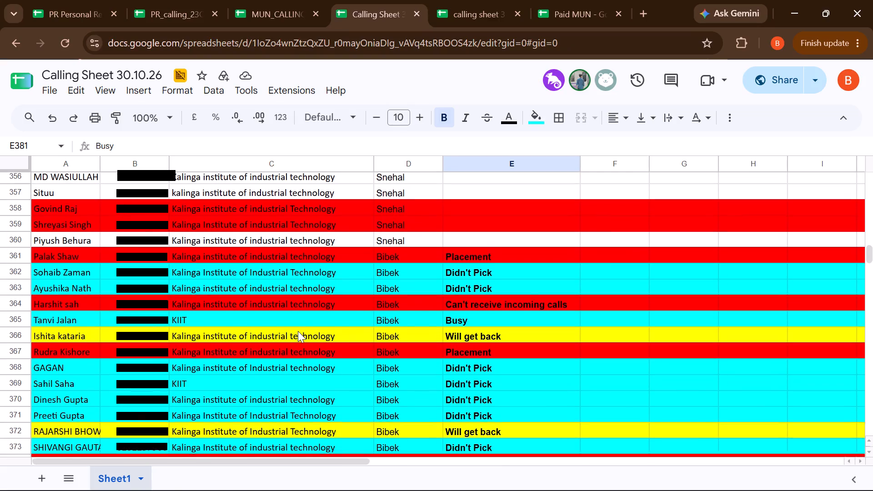
pyautogui.scroll(-1, 298, 331)
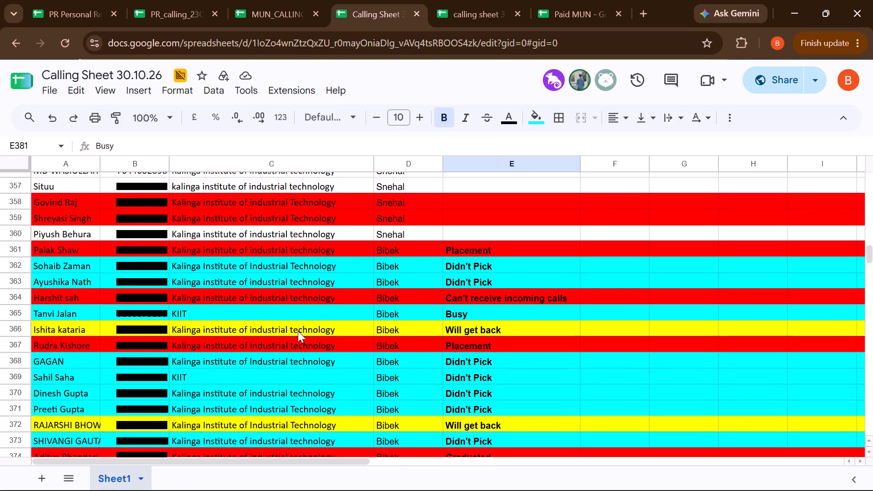
pyautogui.scroll(-2, 298, 331)
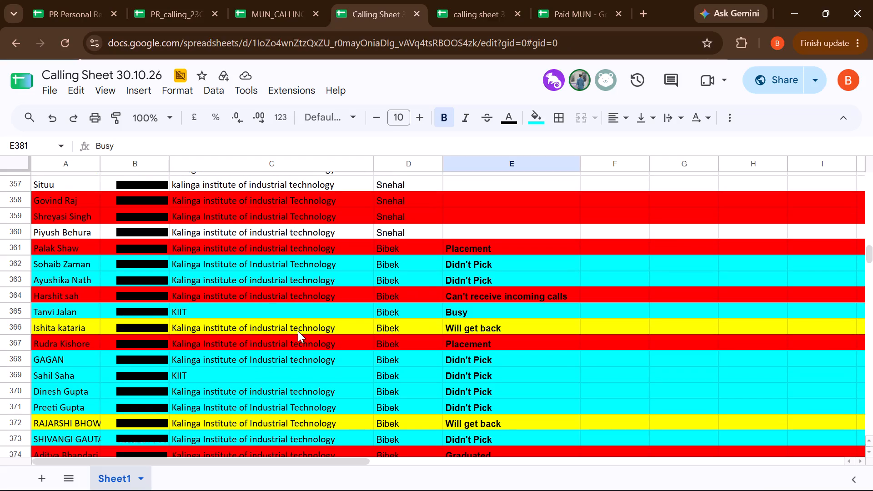
pyautogui.scroll(-1, 298, 331)
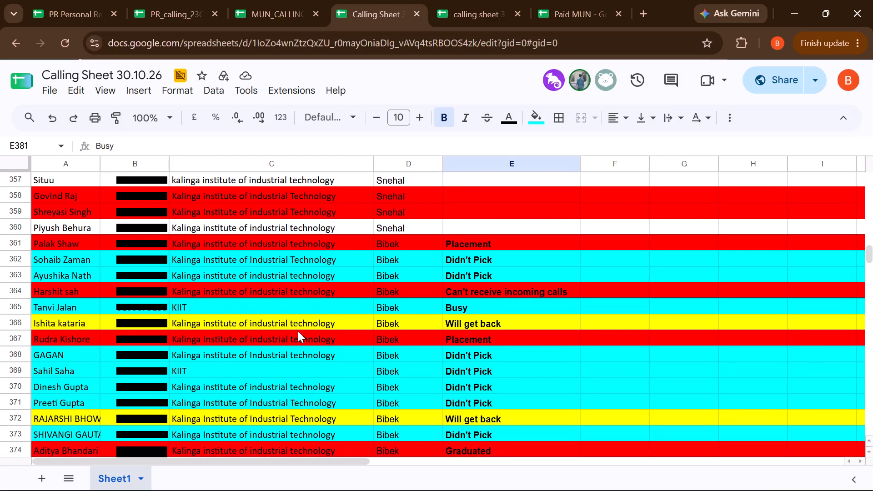
pyautogui.scroll(-1, 298, 331)
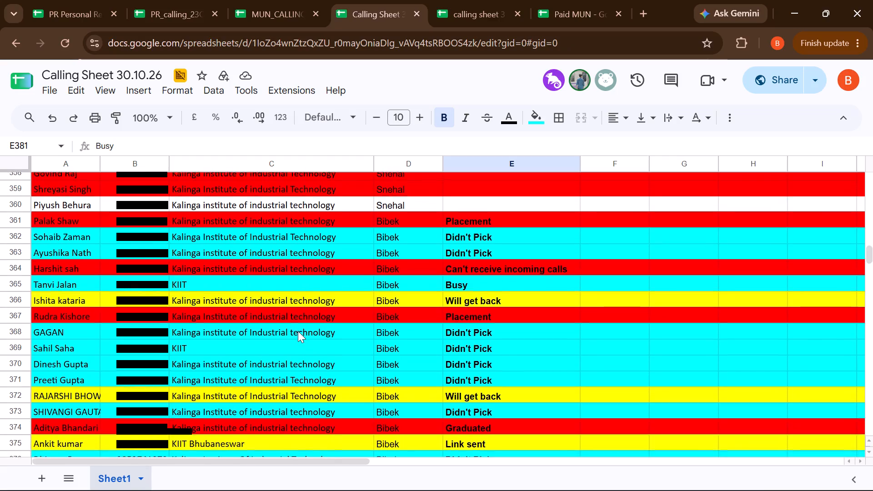
pyautogui.scroll(-2, 298, 331)
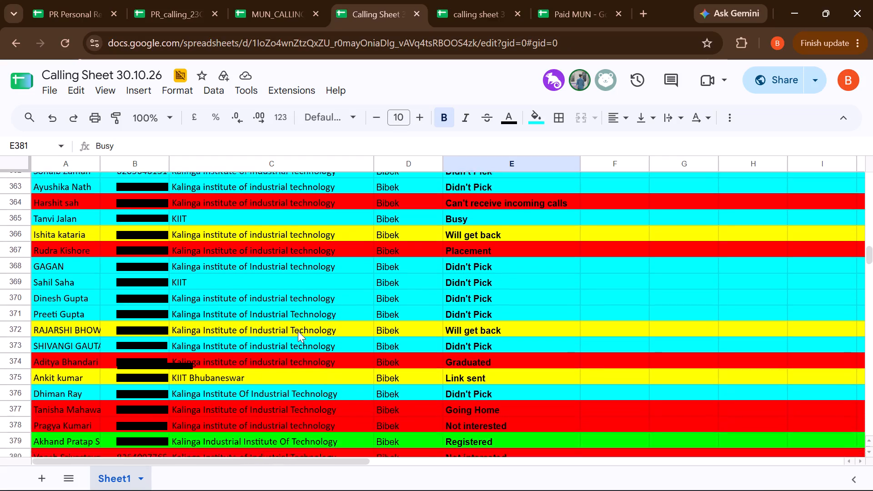
pyautogui.scroll(-2, 298, 331)
pyautogui.hscroll(1, 298, 331)
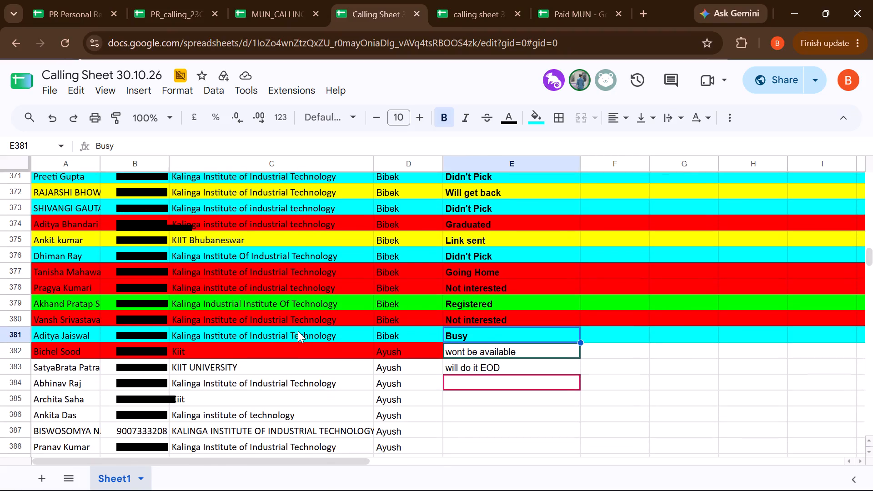
pyautogui.hscroll(1, 298, 331)
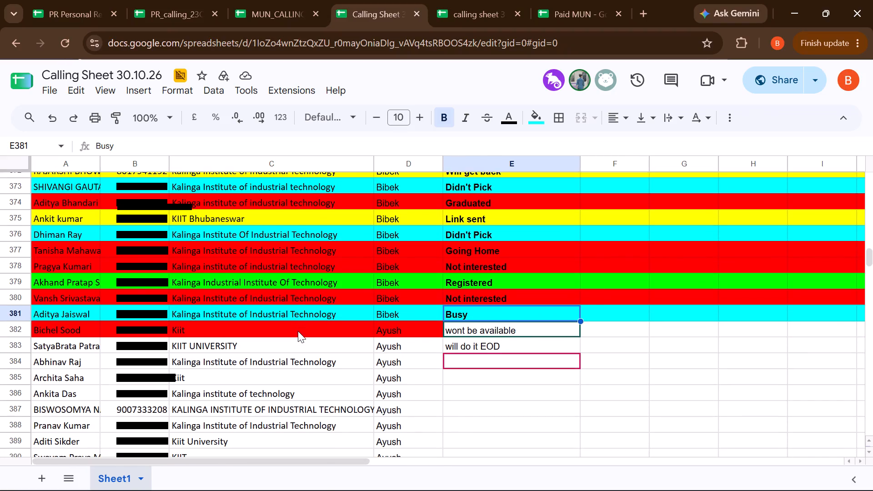
pyautogui.hscroll(1, 298, 331)
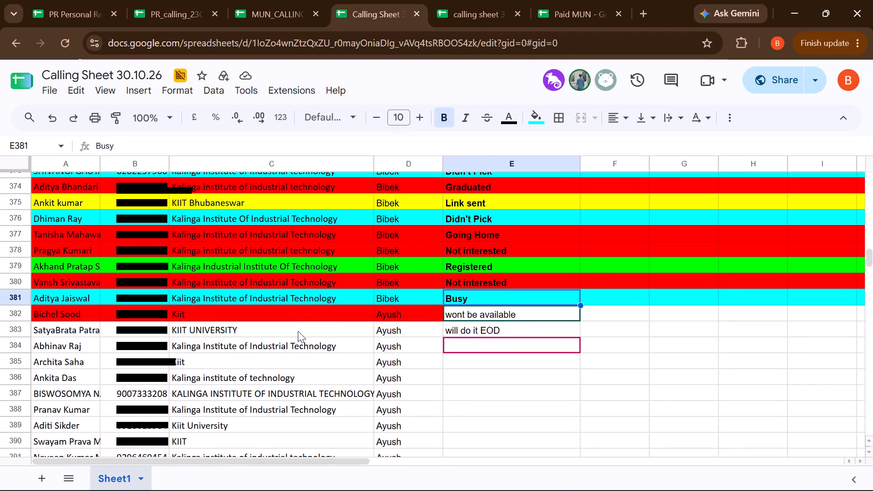
pyautogui.scroll(1, 298, 331)
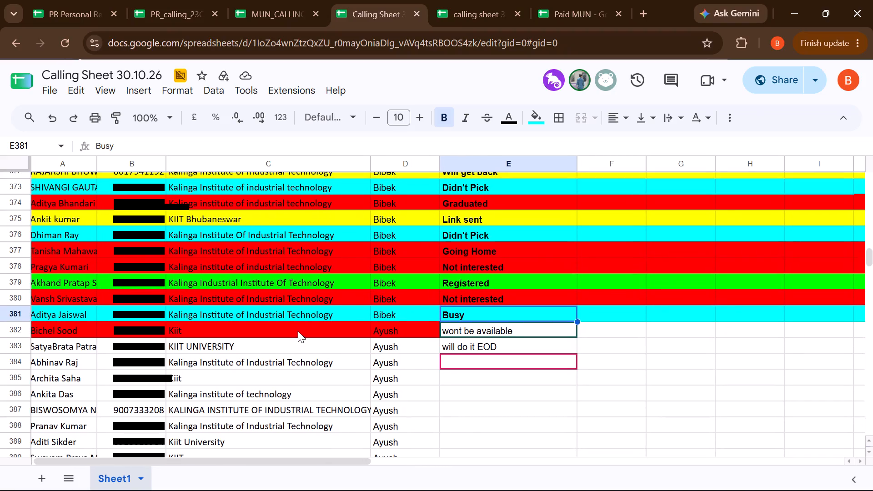
pyautogui.hscroll(2, 298, 331)
# Check the remarks in column E for Ayush's delegates in rows 382 to 384.
pyautogui.click(492, 341)
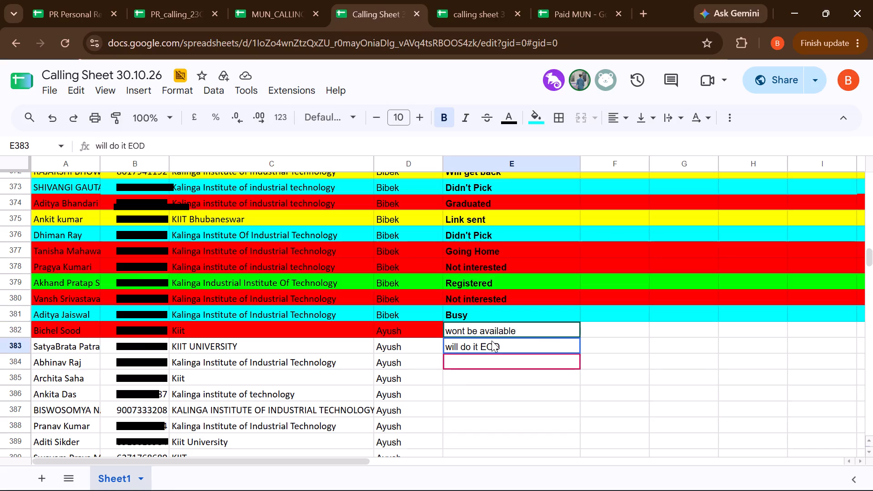
pyautogui.click(550, 333)
pyautogui.click(613, 339)
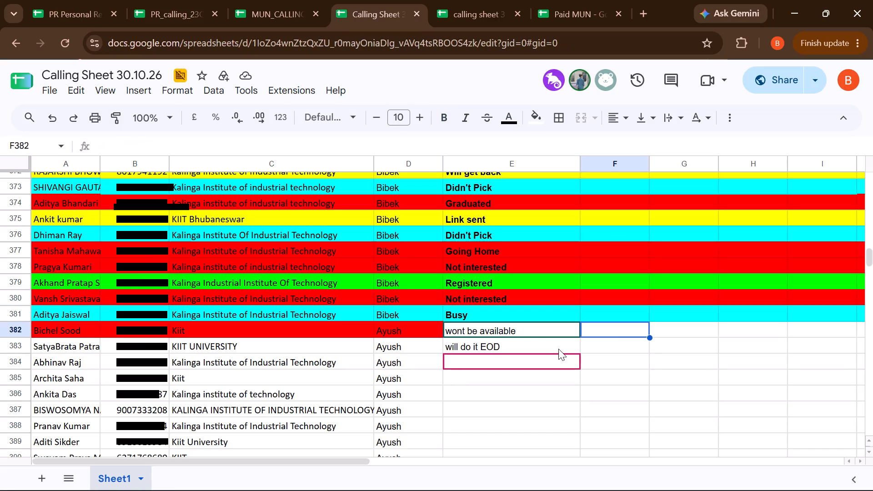
pyautogui.moveTo(558, 349); pyautogui.dragTo(641, 341)
pyautogui.click(632, 357)
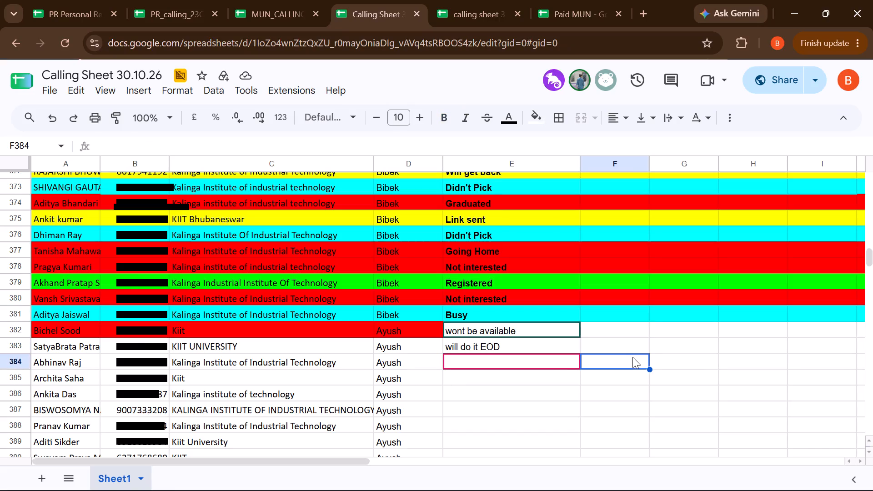
pyautogui.click(549, 362)
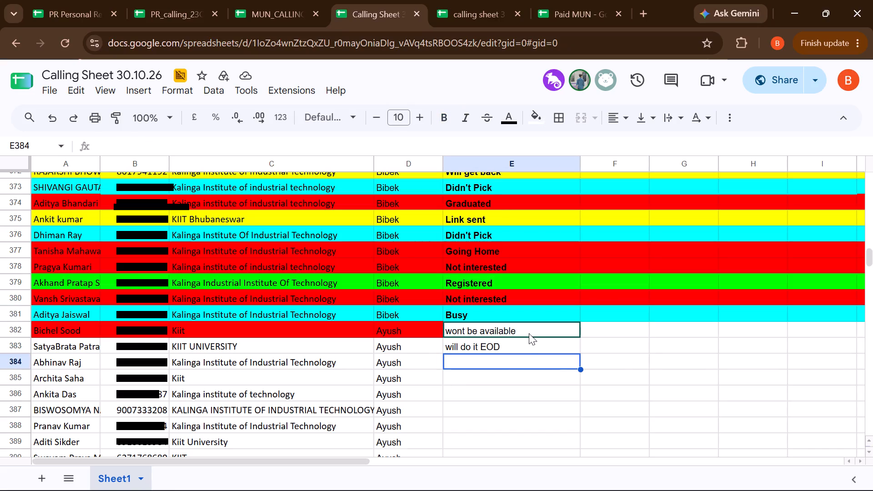
pyautogui.click(528, 340)
pyautogui.click(666, 340)
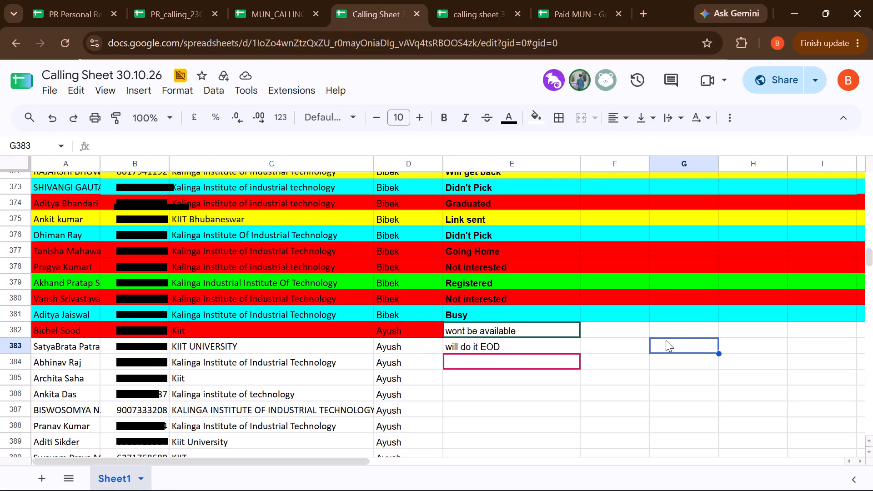
# Switch back to the calling sheet 31/10/26.
pyautogui.click(502, 0)
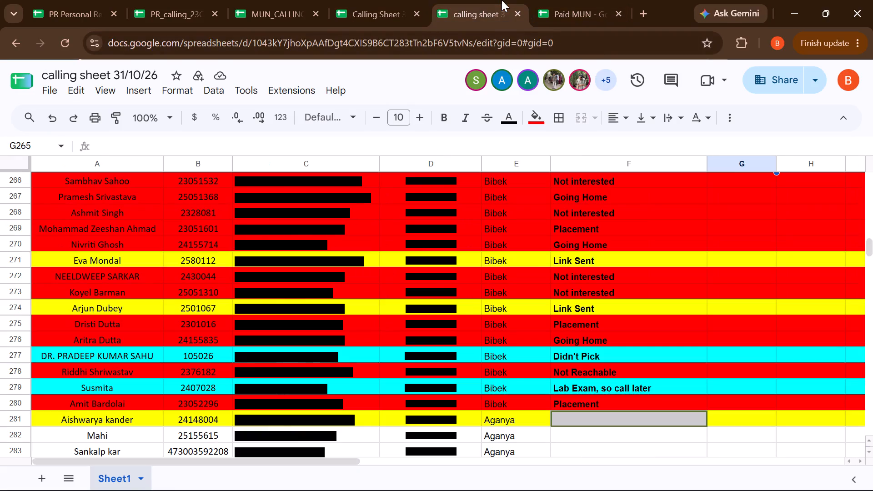
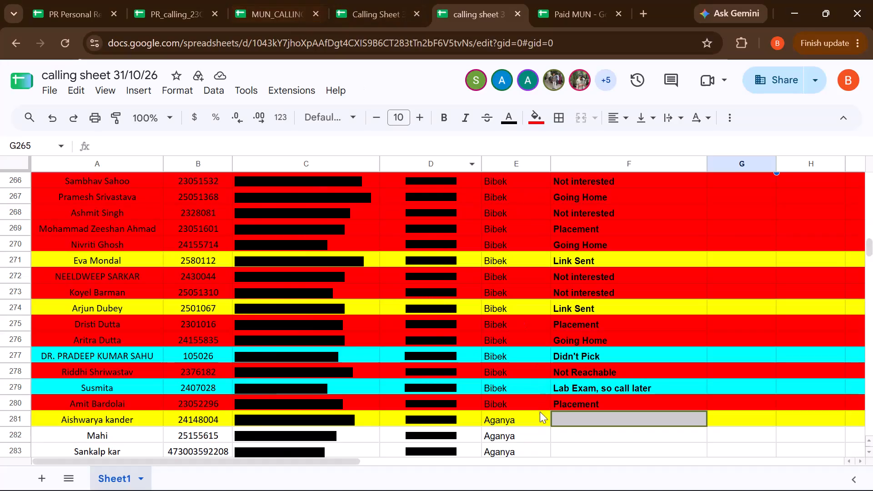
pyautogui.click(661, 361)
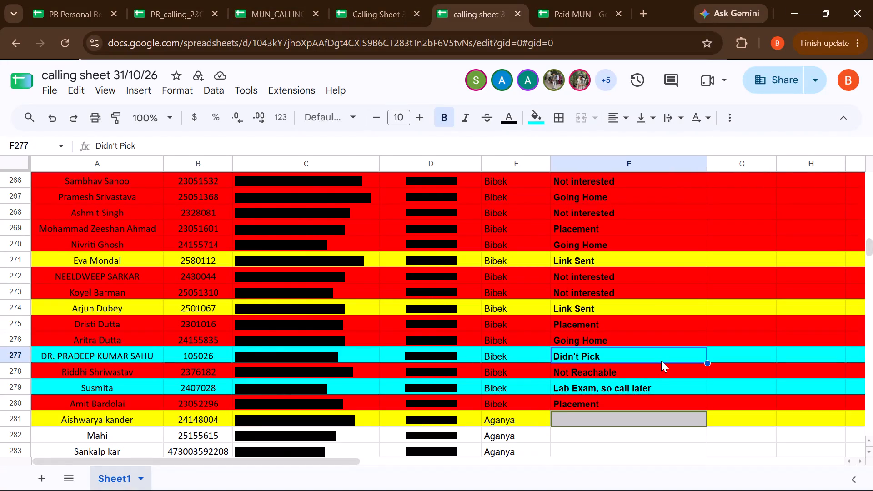
# Switch to PR Personal Reg '26 and add the two new registrants' names in cells A13 and A14 of the Bibek sheet.
pyautogui.click(75, 8)
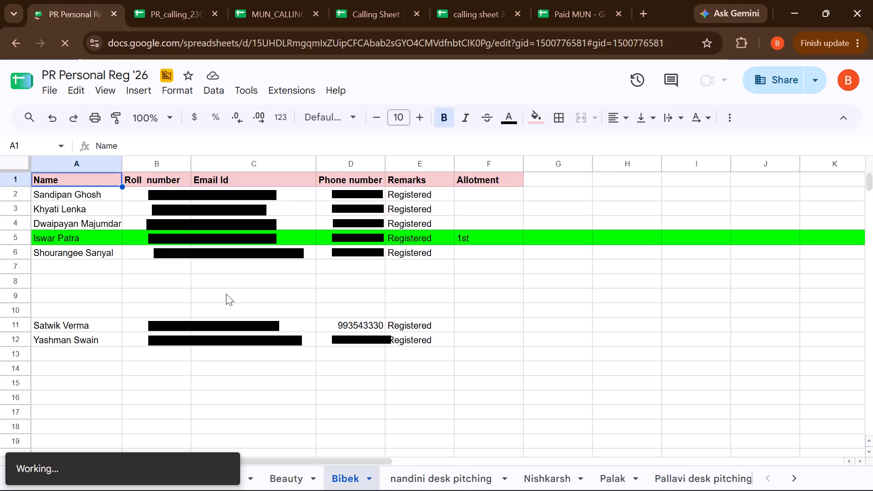
pyautogui.click(71, 356)
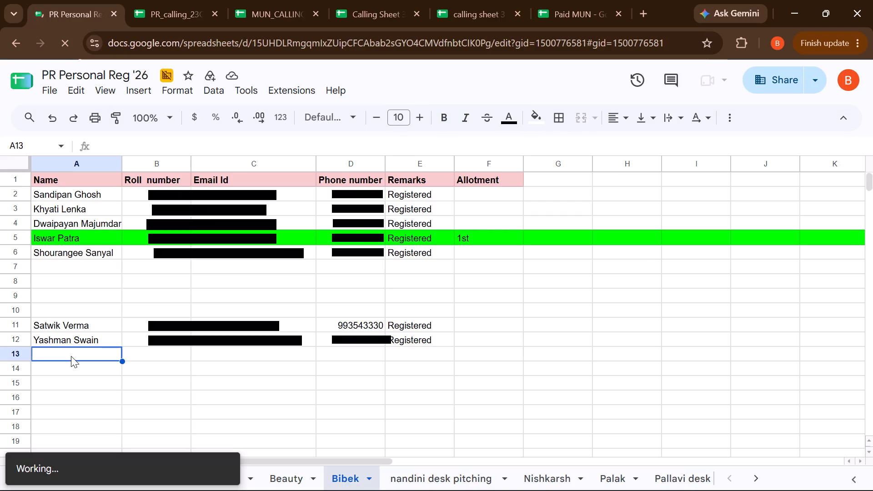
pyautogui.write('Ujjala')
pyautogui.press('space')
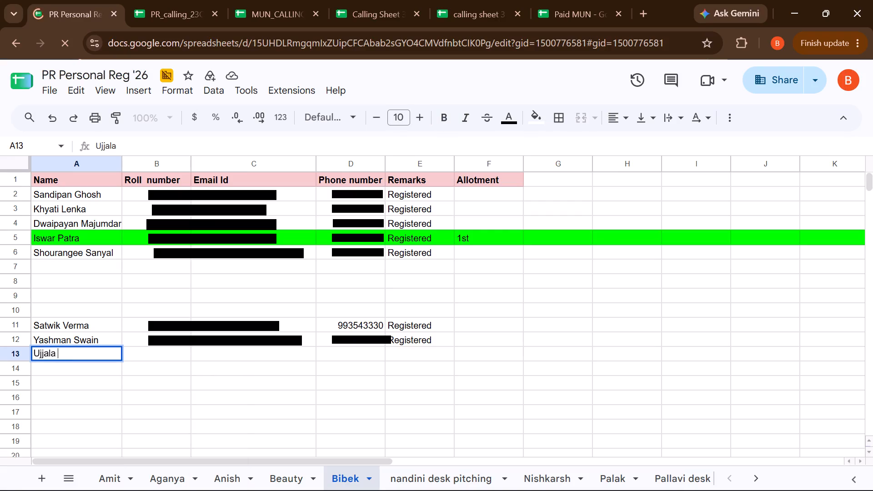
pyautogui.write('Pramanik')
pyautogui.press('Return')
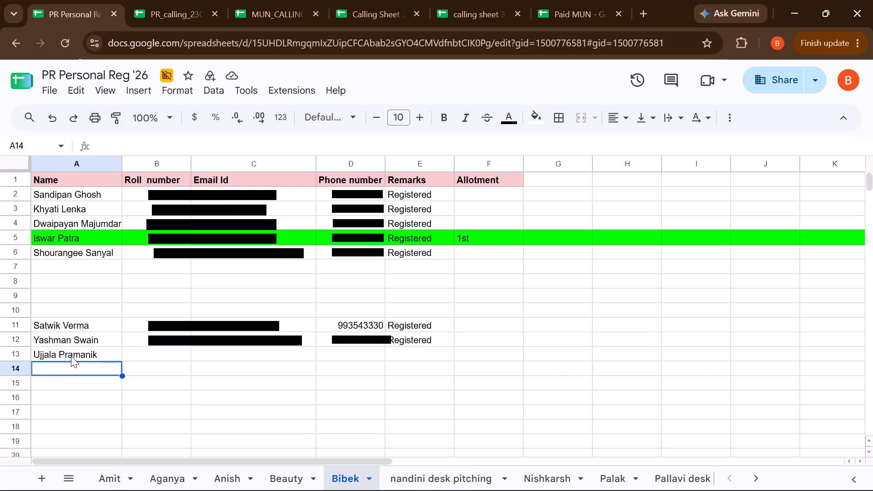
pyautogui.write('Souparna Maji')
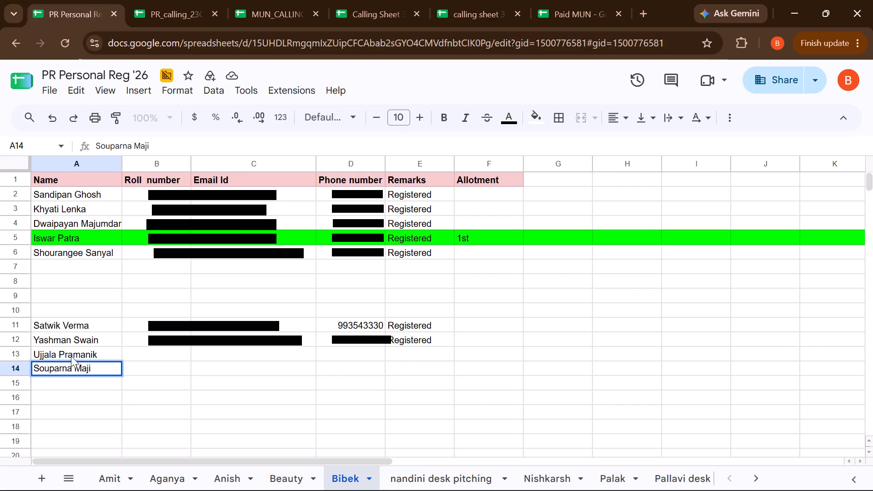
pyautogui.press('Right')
# Fill the Registered remark from E11:E12 down to rows 13 and 14.
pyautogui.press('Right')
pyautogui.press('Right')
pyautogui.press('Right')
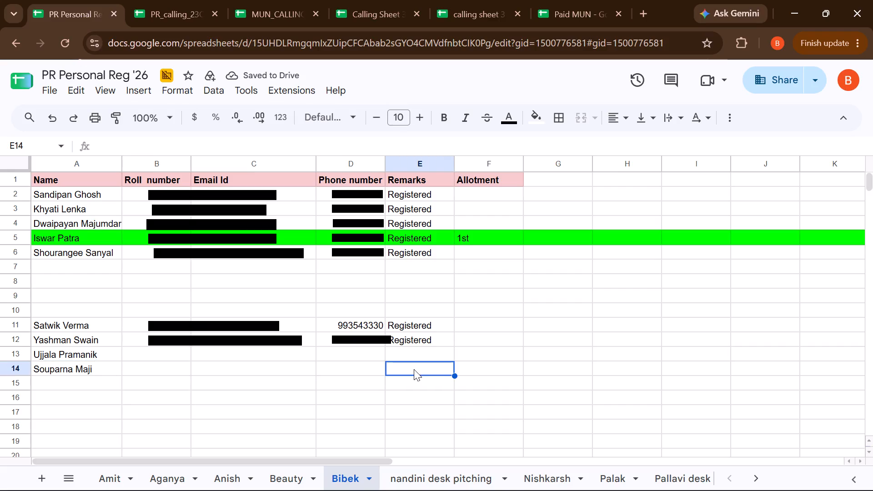
pyautogui.moveTo(410, 324); pyautogui.dragTo(416, 340)
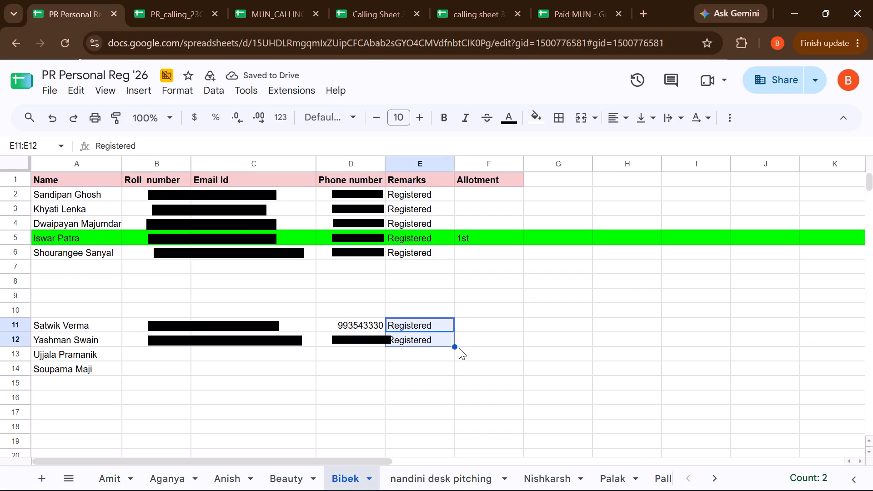
pyautogui.moveTo(453, 345); pyautogui.dragTo(456, 374)
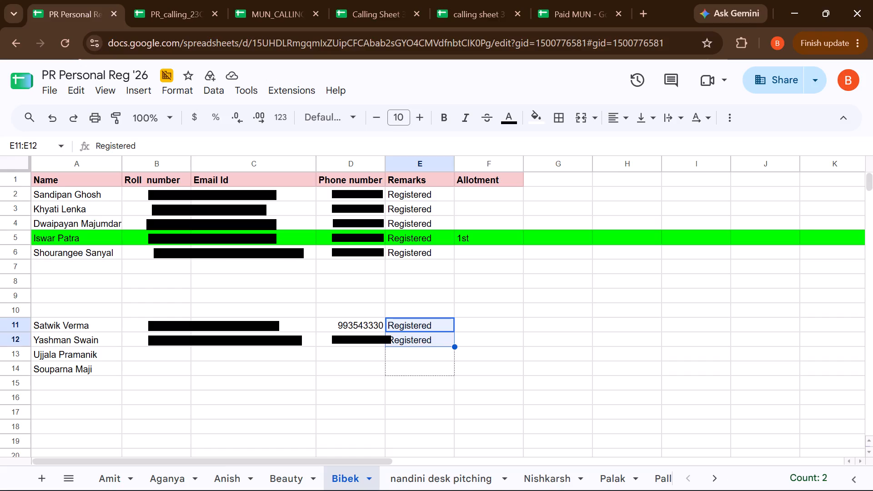
# Enter the roll number, KIIT email ID and phone number for the registrant in row 13.
pyautogui.click(158, 344)
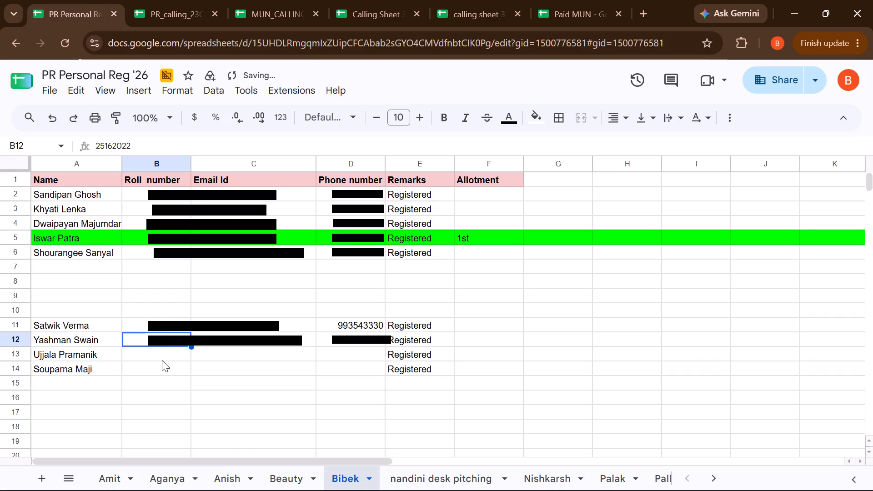
pyautogui.click(163, 364)
pyautogui.click(177, 353)
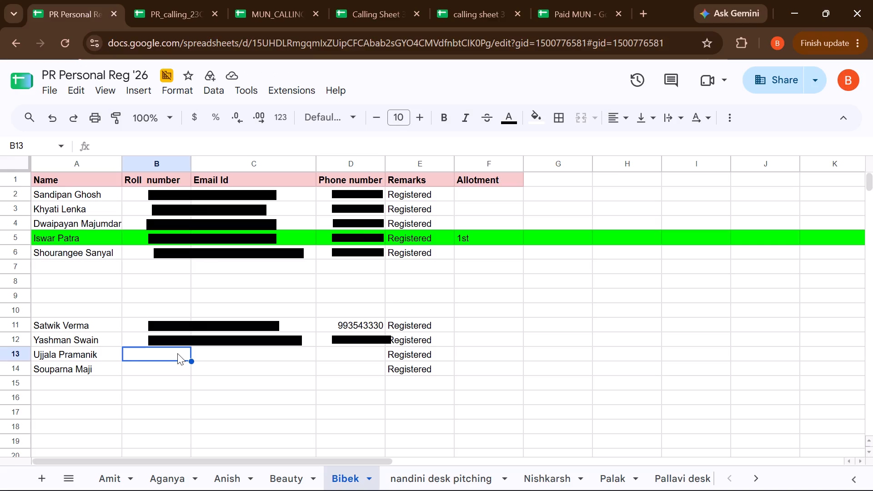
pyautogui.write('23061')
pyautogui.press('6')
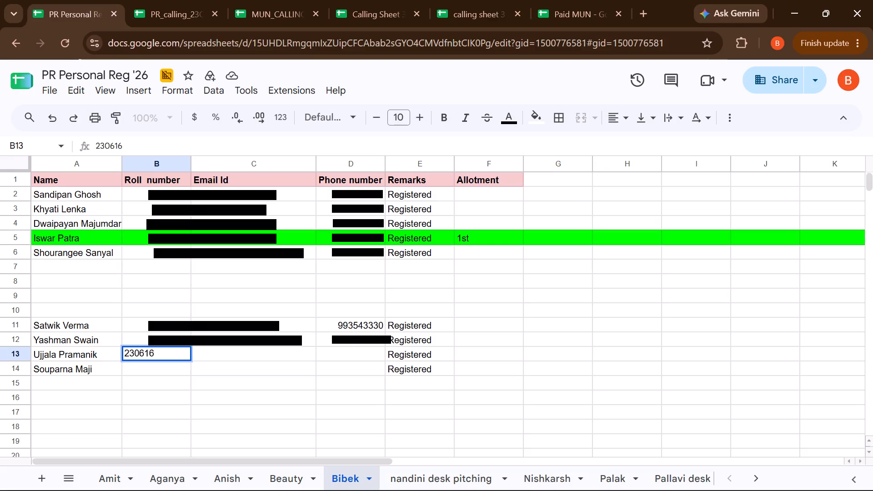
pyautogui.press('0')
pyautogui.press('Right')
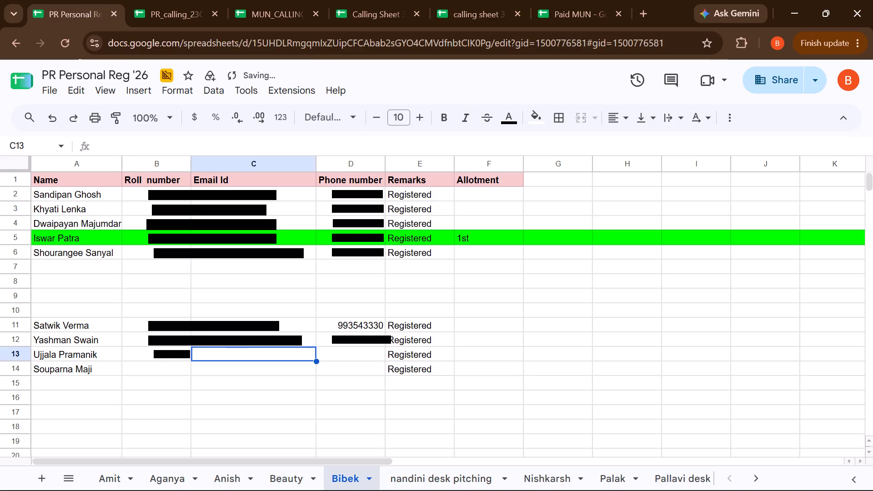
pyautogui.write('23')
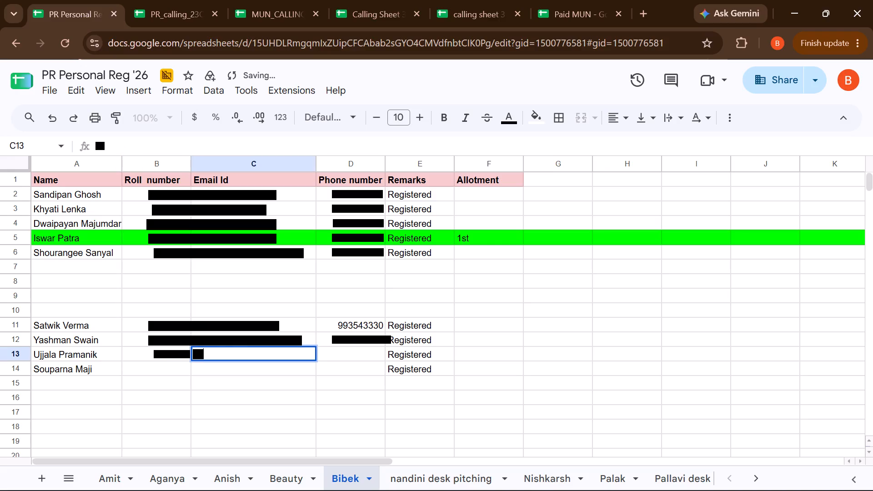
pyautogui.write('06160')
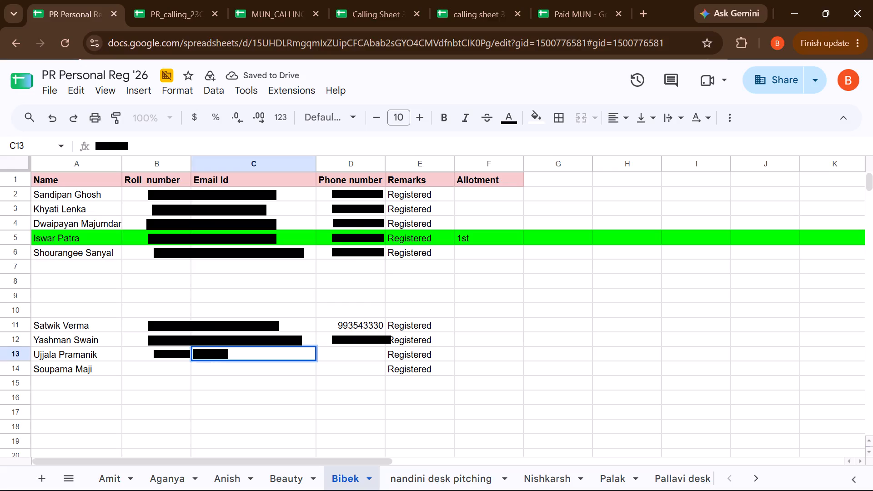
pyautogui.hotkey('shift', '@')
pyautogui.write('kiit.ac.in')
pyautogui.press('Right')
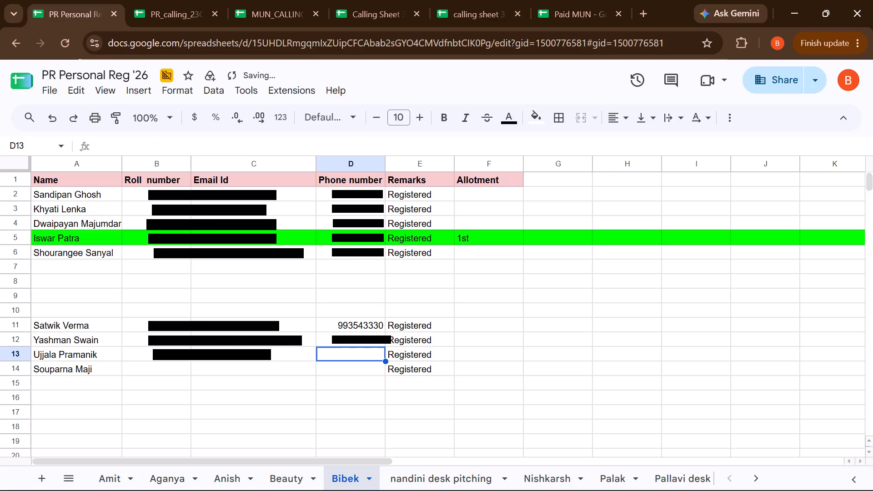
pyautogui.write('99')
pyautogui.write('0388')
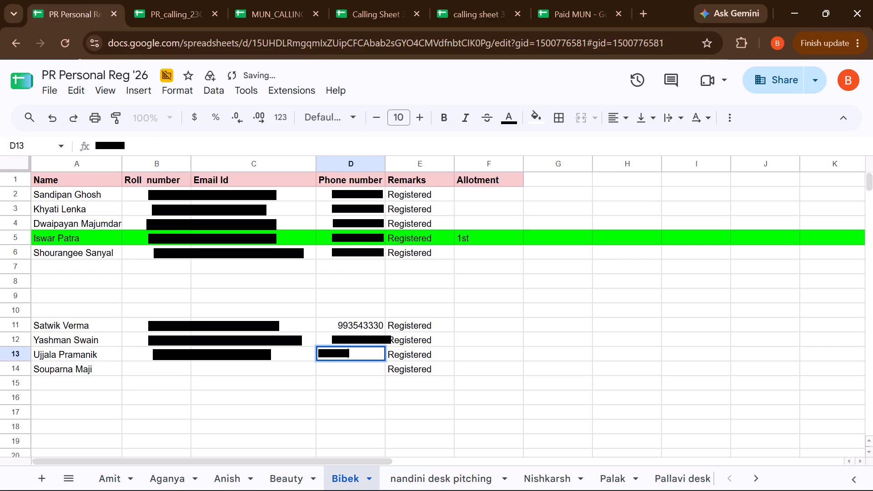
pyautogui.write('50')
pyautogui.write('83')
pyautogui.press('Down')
# Enter the roll number, KIIT email ID and phone number for the registrant in row 14.
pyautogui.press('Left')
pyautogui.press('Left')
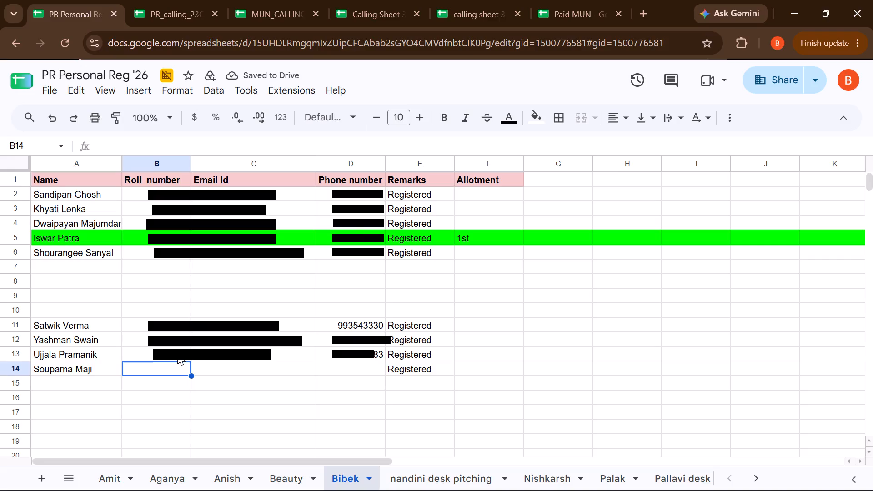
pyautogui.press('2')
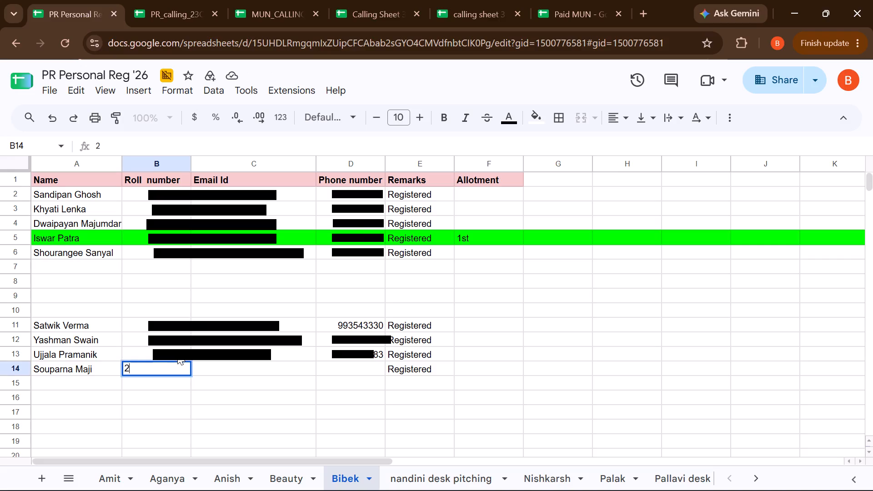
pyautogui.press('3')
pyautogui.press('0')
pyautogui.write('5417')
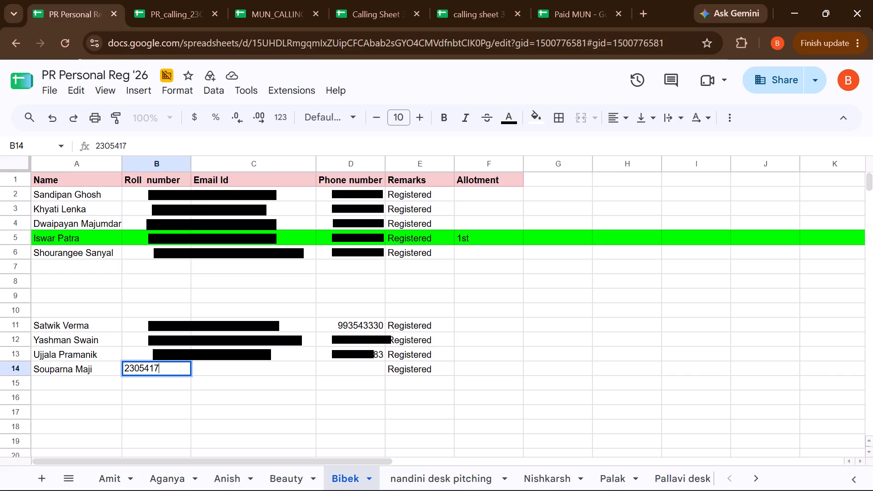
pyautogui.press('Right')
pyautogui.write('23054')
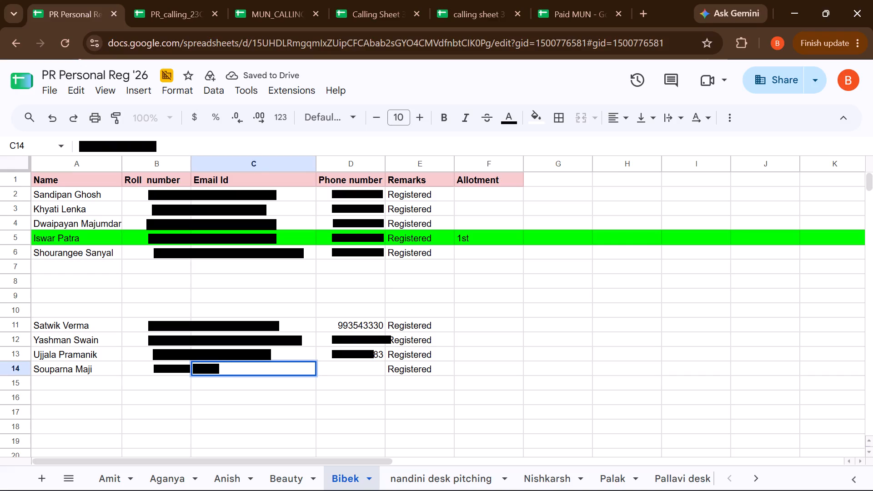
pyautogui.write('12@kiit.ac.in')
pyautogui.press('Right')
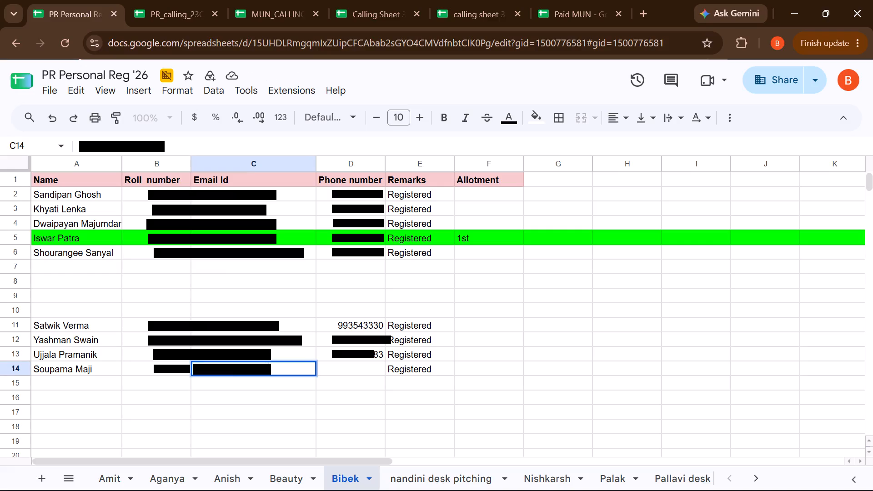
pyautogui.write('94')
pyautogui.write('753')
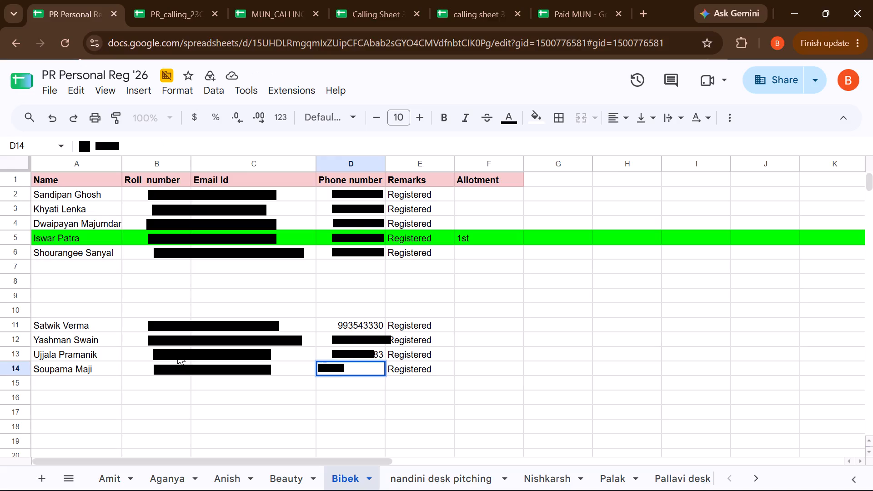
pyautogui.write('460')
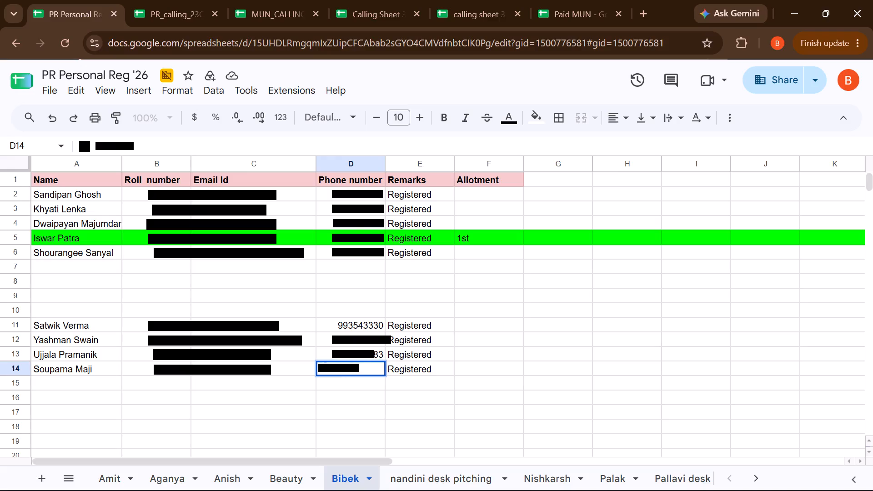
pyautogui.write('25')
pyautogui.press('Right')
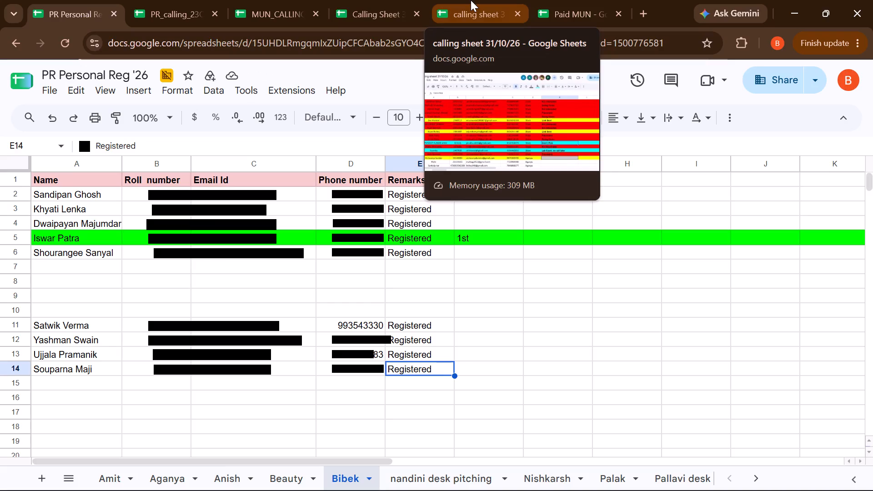
# Switch to calling sheet 31/10/26 and locate the first and last rows of the newer, unmarked block assigned to Bibek.
pyautogui.click(486, 0)
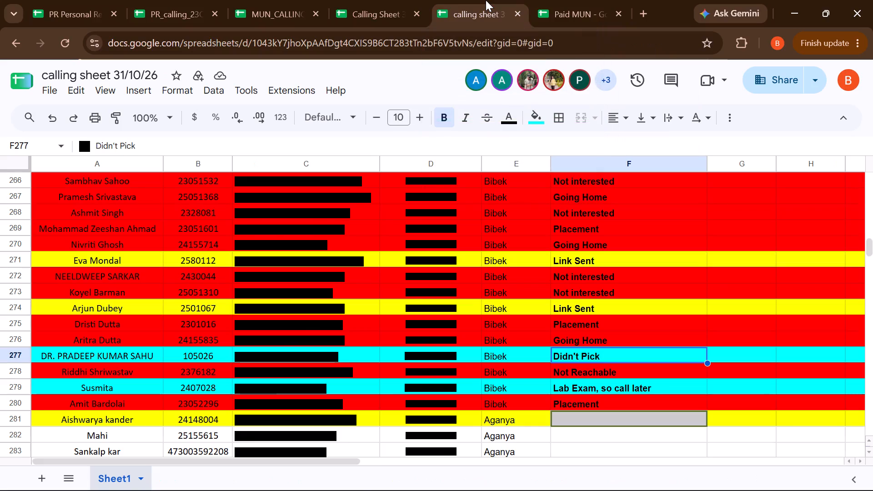
pyautogui.scroll(-1, 412, 300)
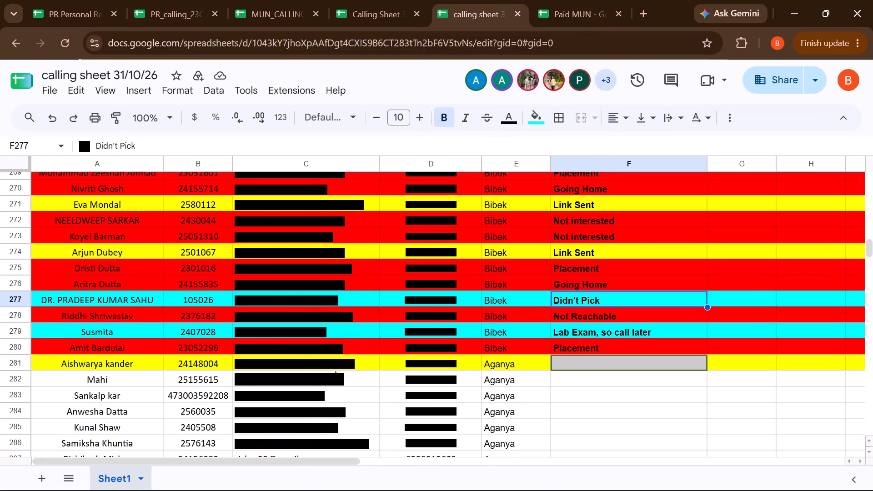
pyautogui.scroll(-12, 335, 371)
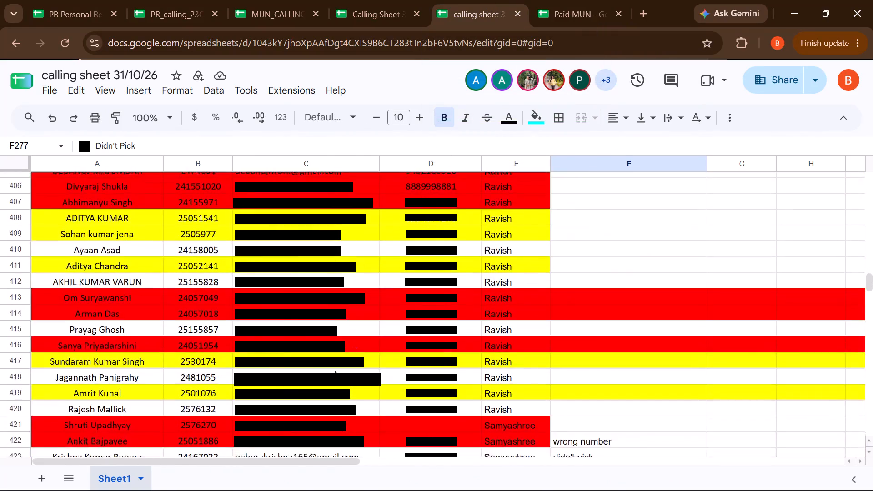
pyautogui.scroll(-13, 335, 371)
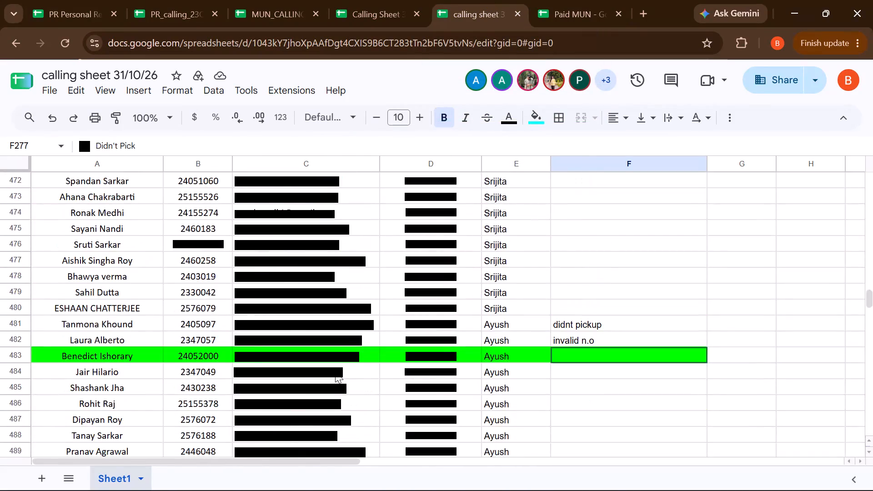
pyautogui.scroll(-13, 335, 371)
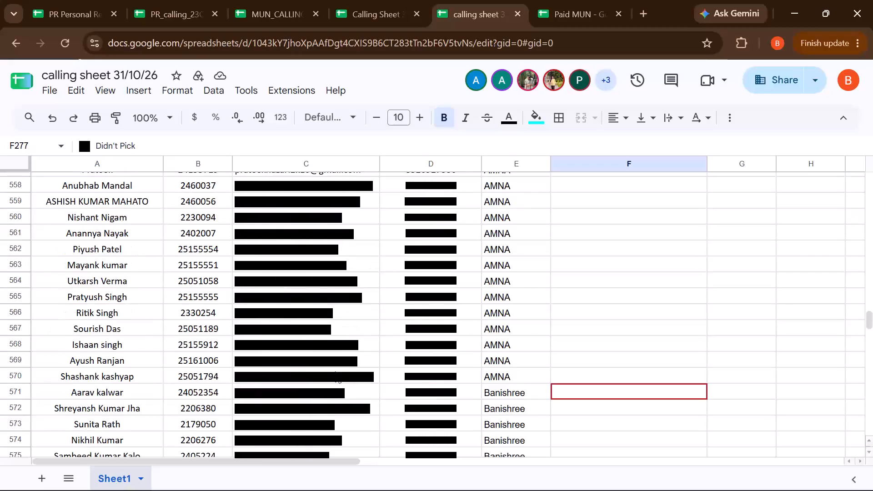
pyautogui.scroll(-5, 335, 371)
pyautogui.scroll(3, 335, 371)
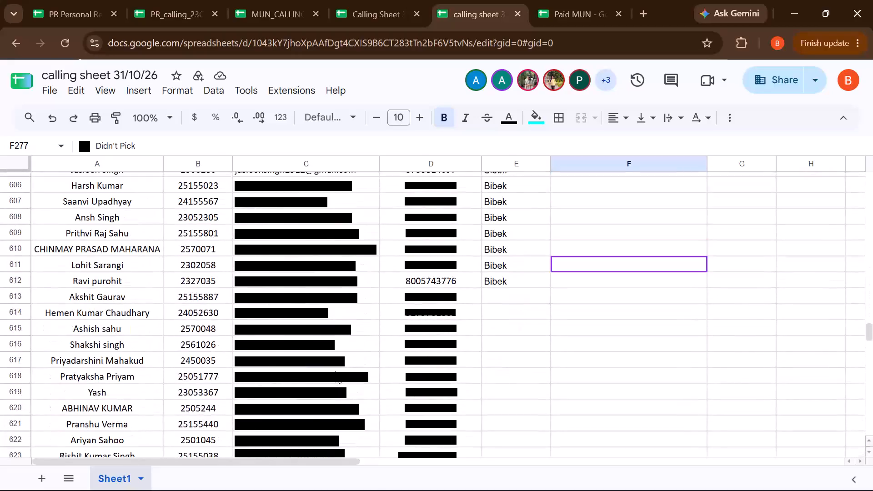
pyautogui.click(497, 280)
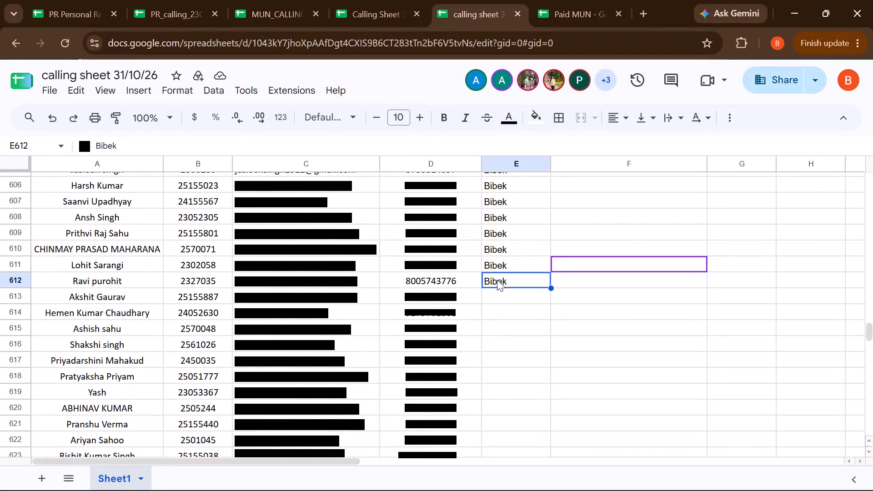
pyautogui.scroll(5, 497, 280)
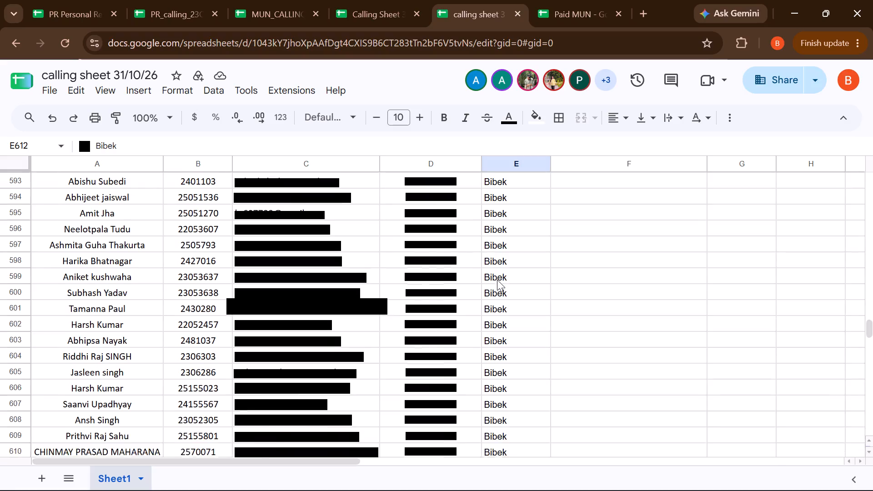
pyautogui.scroll(2, 497, 280)
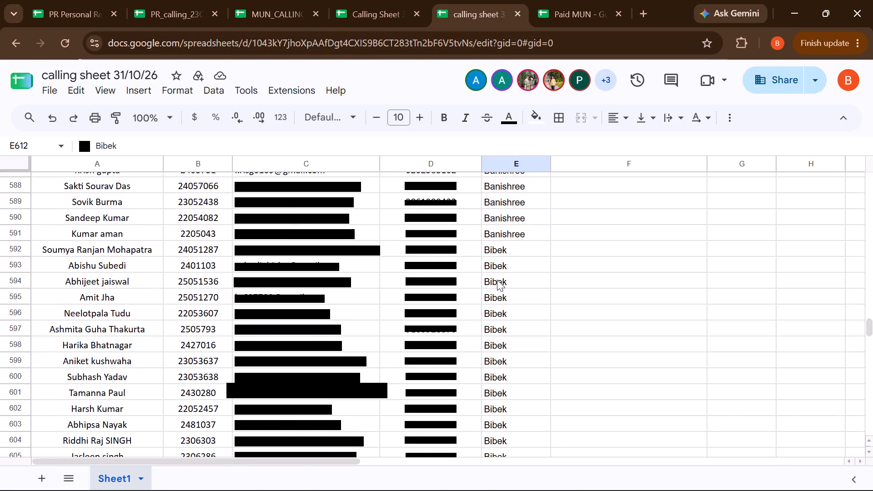
pyautogui.click(502, 247)
# Review the delegates assigned to Bibek from row 592 onward and the rest of the list down to its end.
pyautogui.scroll(-1, 502, 247)
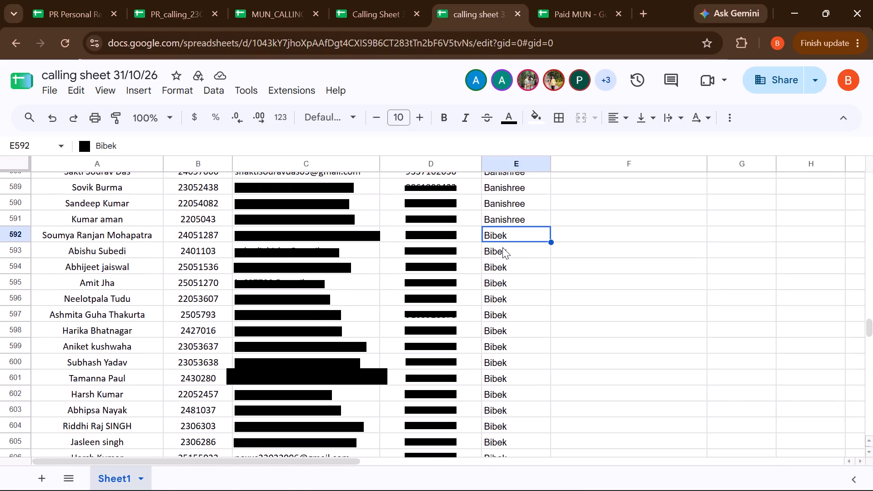
pyautogui.scroll(-2, 502, 247)
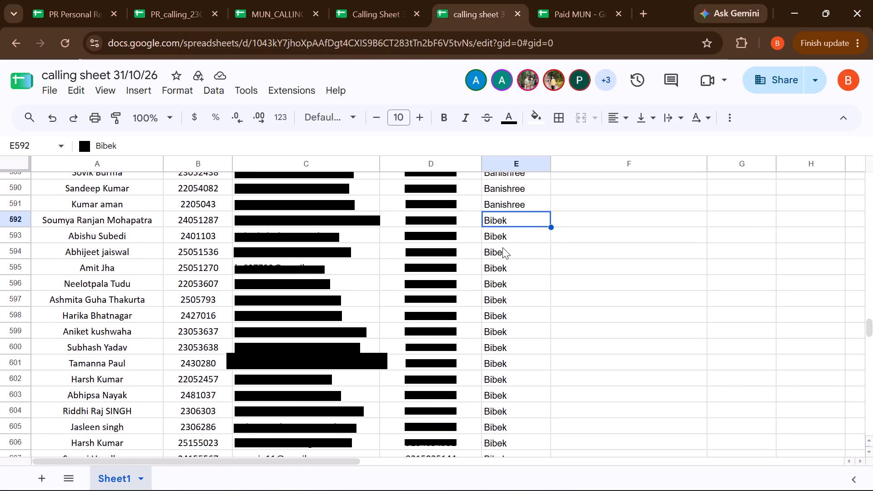
pyautogui.scroll(-1, 502, 247)
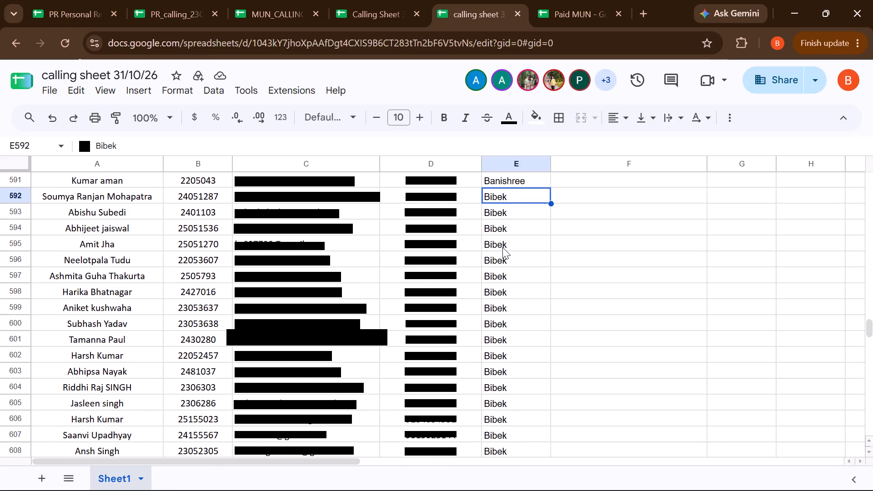
pyautogui.scroll(-1, 502, 247)
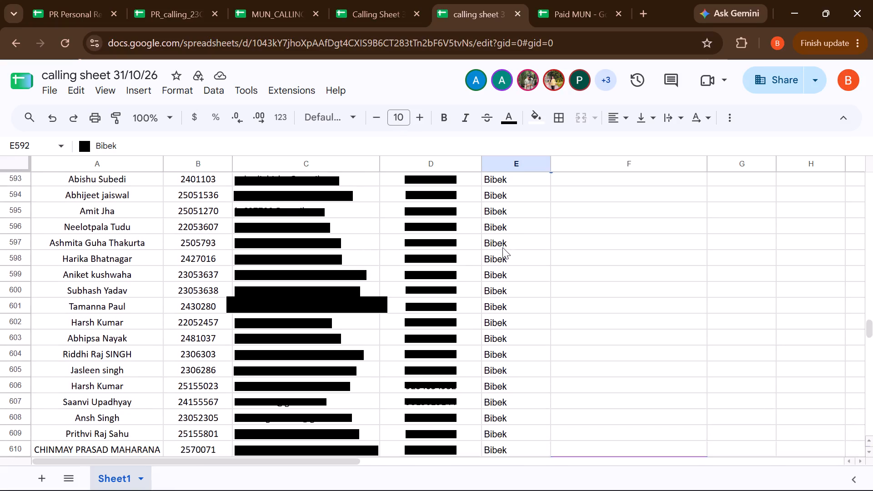
pyautogui.scroll(-2, 502, 247)
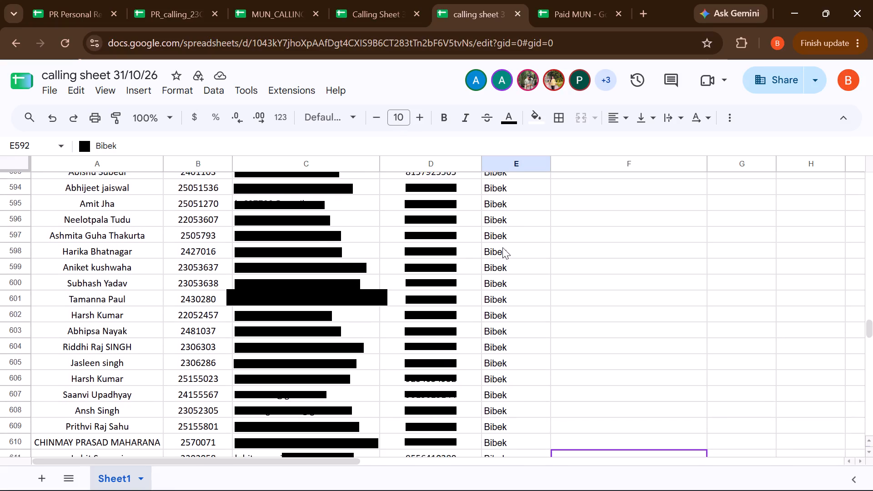
pyautogui.scroll(-1, 502, 247)
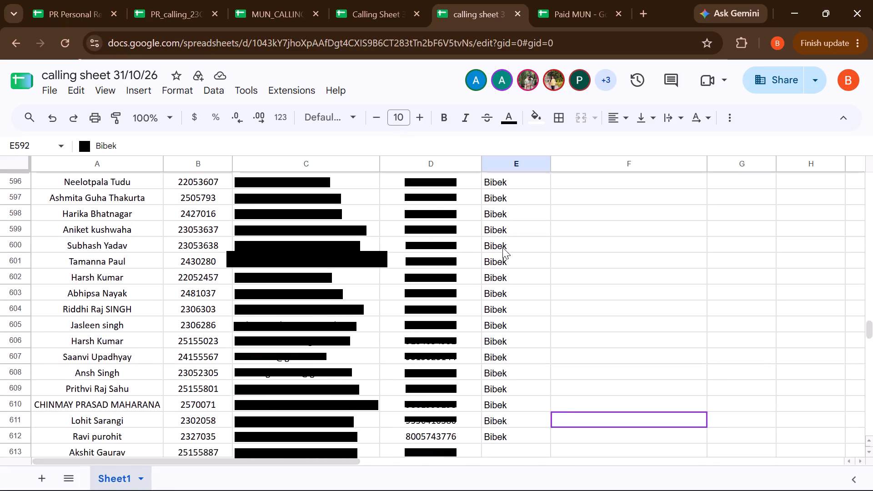
pyautogui.scroll(-2, 502, 247)
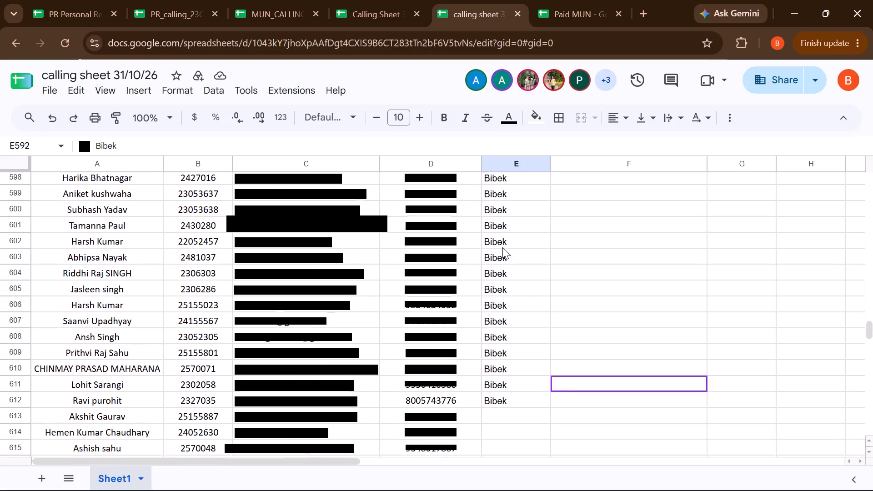
pyautogui.scroll(-2, 502, 247)
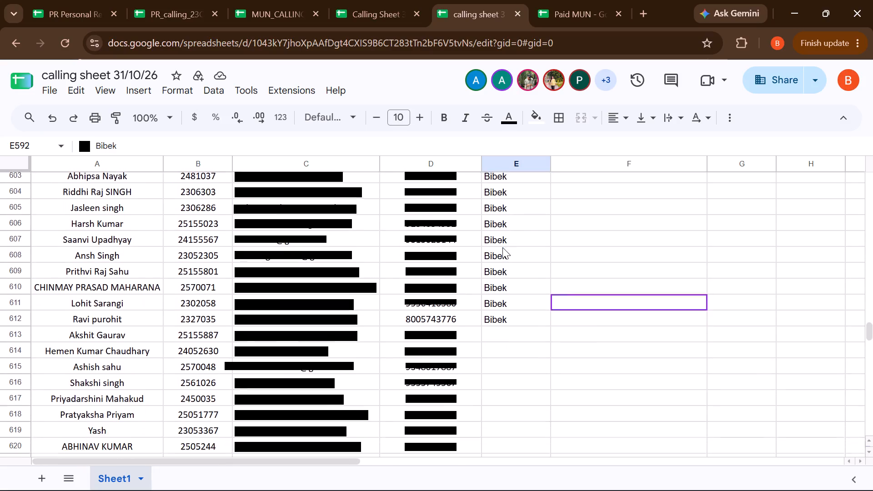
pyautogui.scroll(-7, 502, 247)
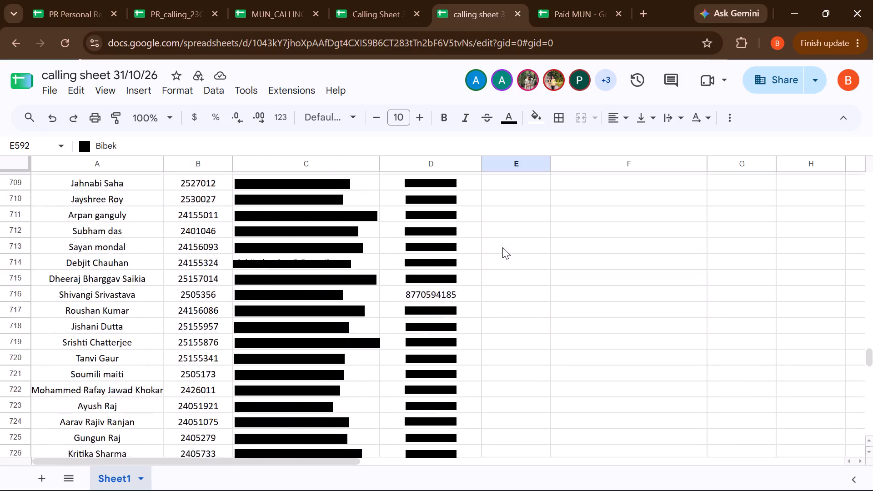
pyautogui.scroll(-10, 502, 247)
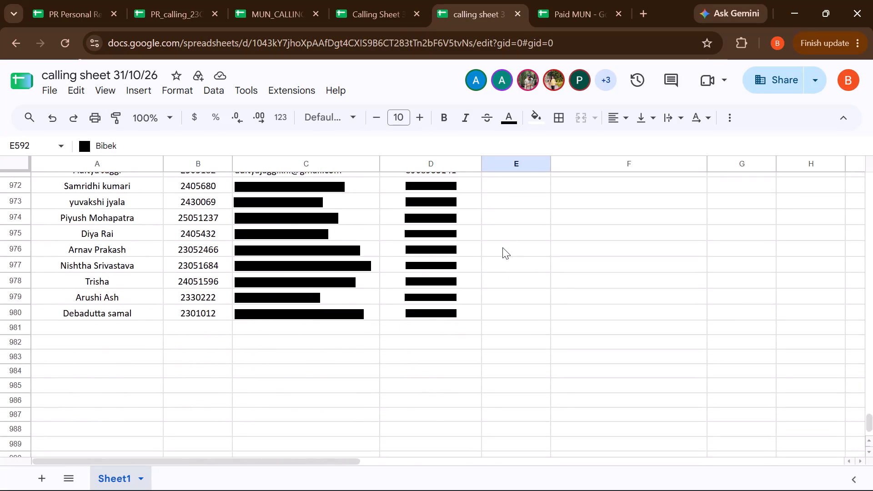
# Check the assignee column back up the list and return to the start of Bibek's block at row 592.
pyautogui.scroll(2, 502, 247)
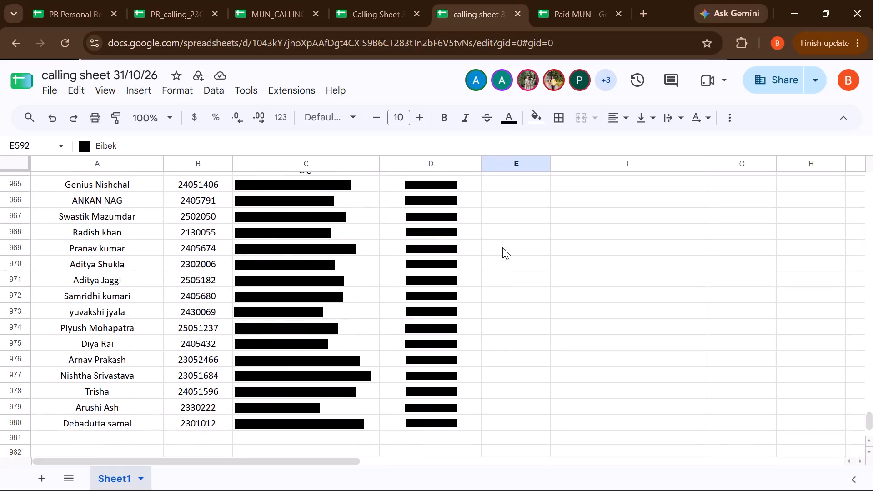
pyautogui.scroll(19, 502, 247)
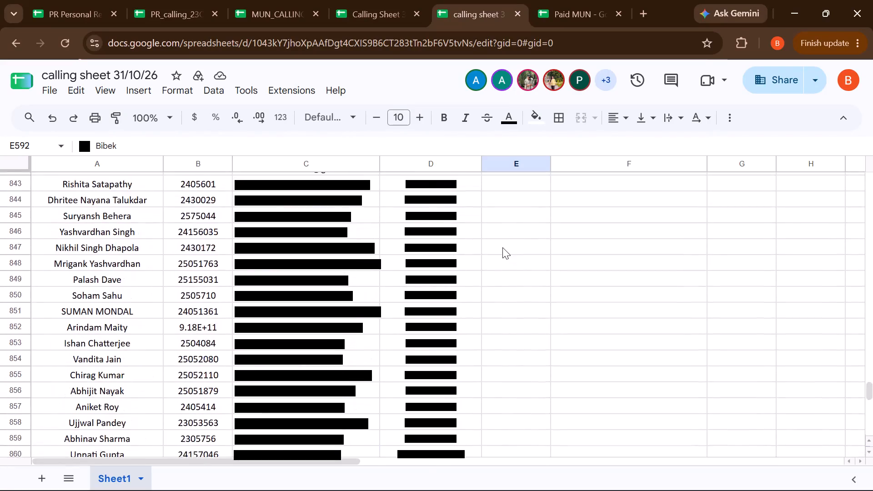
pyautogui.scroll(10, 502, 247)
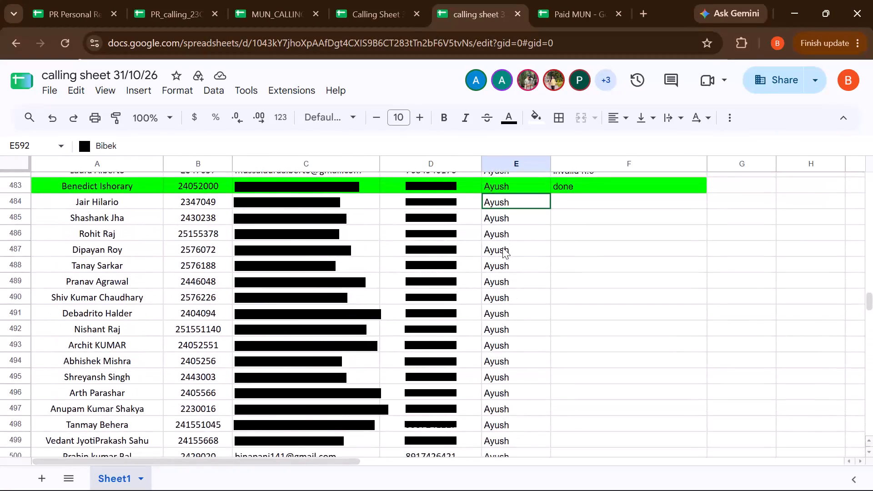
pyautogui.scroll(1, 502, 247)
pyautogui.scroll(-3, 502, 247)
pyautogui.scroll(1, 502, 247)
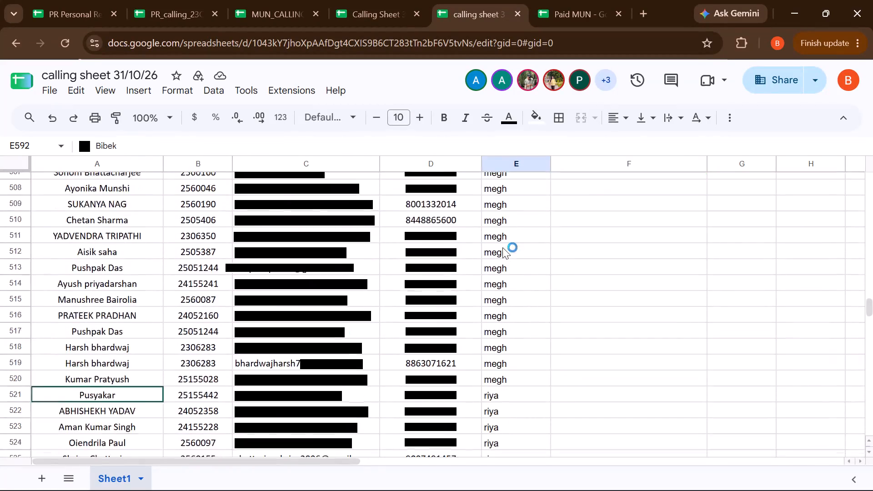
pyautogui.scroll(1, 502, 247)
pyautogui.scroll(-1, 502, 247)
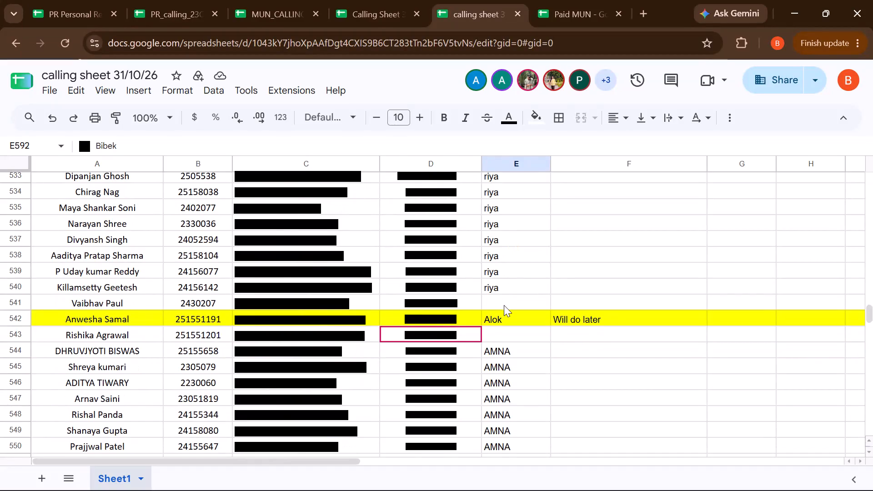
pyautogui.scroll(-8, 504, 305)
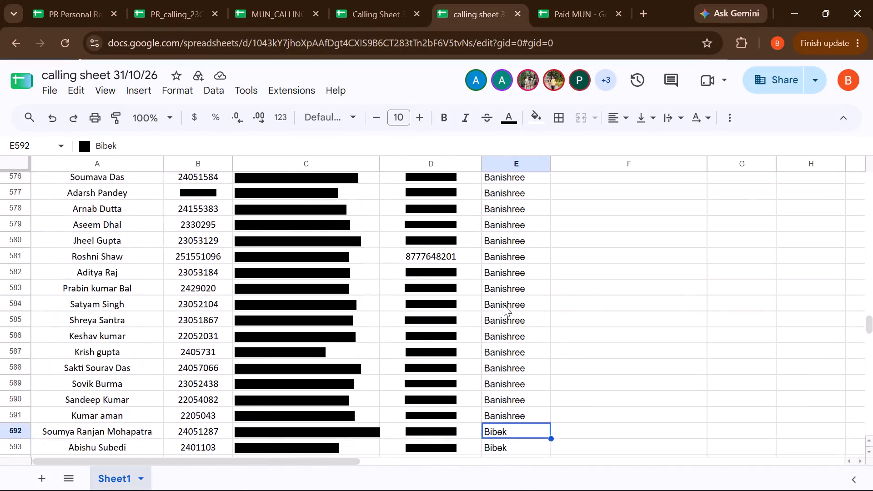
pyautogui.scroll(-2, 504, 305)
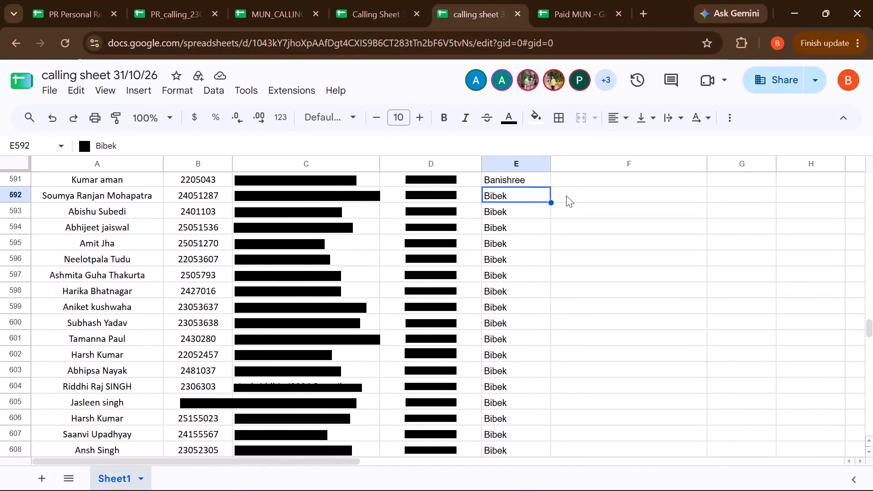
# Apply bold formatting to the remark cells F592:F612 for Bibek's delegates.
pyautogui.click(566, 195)
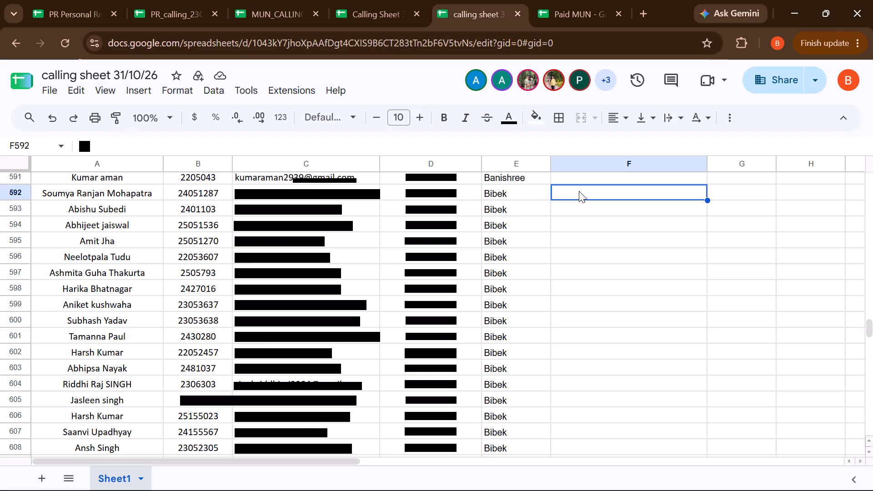
pyautogui.click(579, 191)
pyautogui.moveTo(579, 191); pyautogui.dragTo(588, 464)
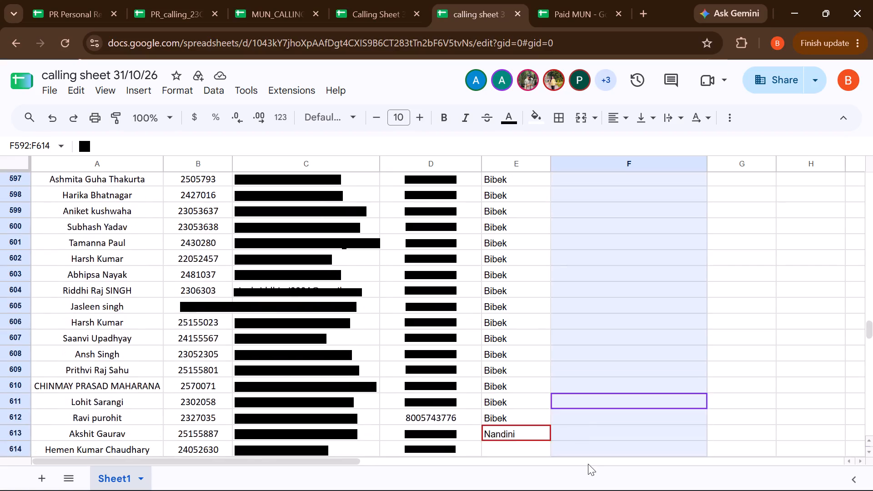
pyautogui.moveTo(588, 464); pyautogui.dragTo(582, 381)
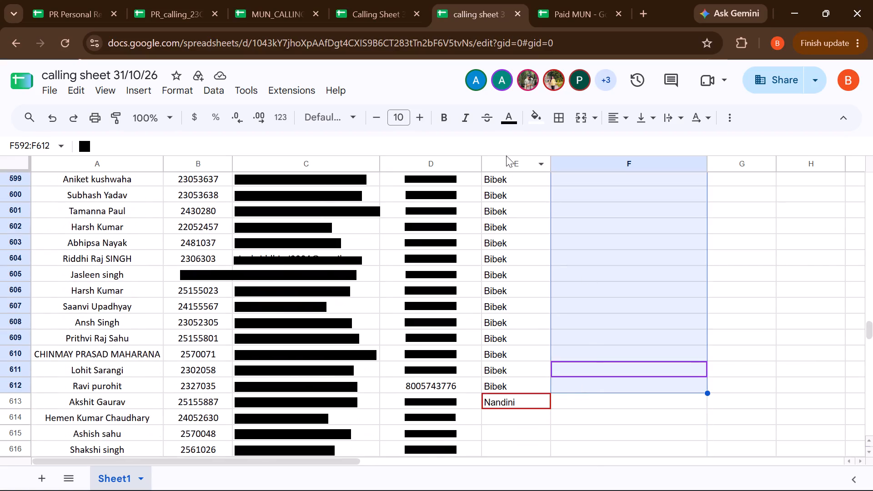
pyautogui.click(441, 115)
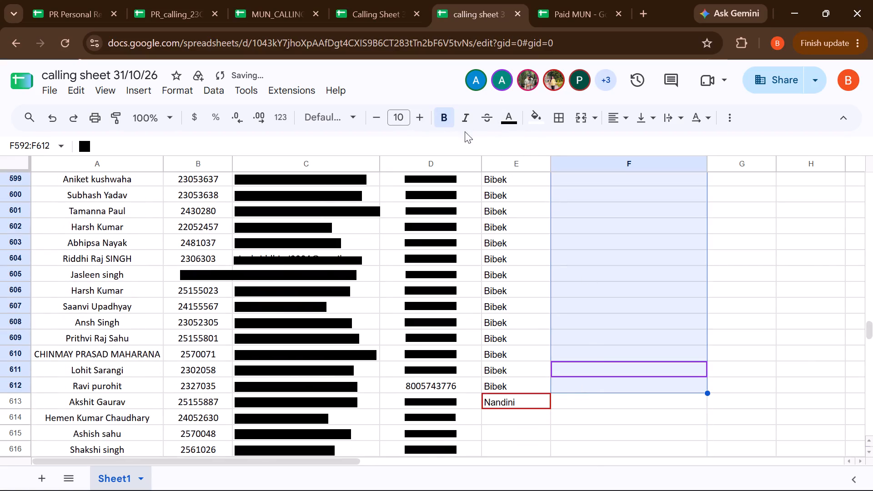
# Select remark cell F592 on the first row of Bibek's new block.
pyautogui.scroll(4, 596, 230)
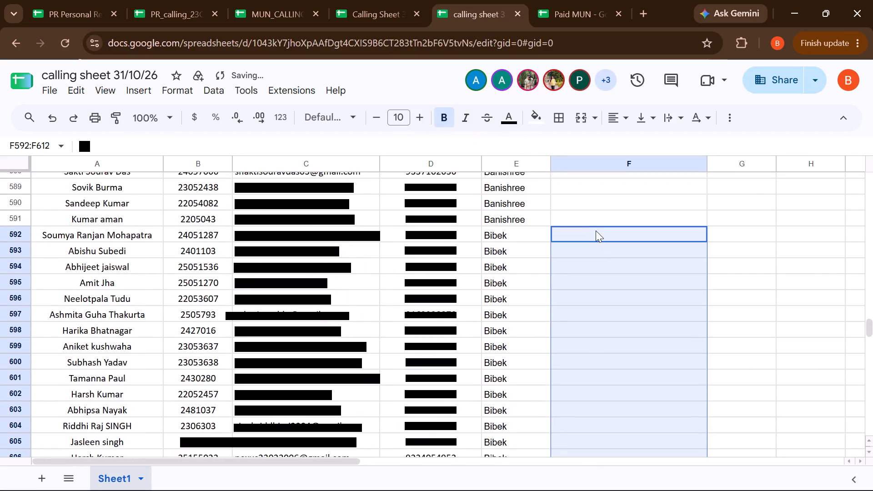
pyautogui.click(596, 224)
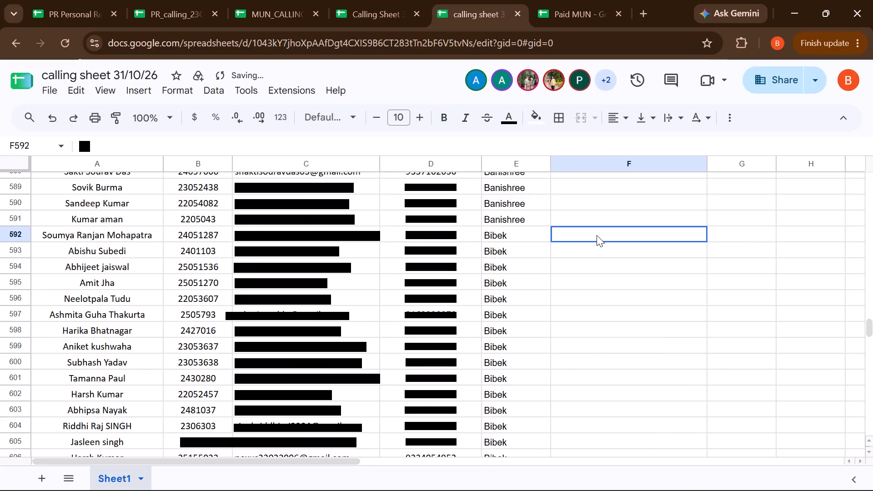
pyautogui.click(597, 235)
pyautogui.click(599, 222)
pyautogui.click(602, 236)
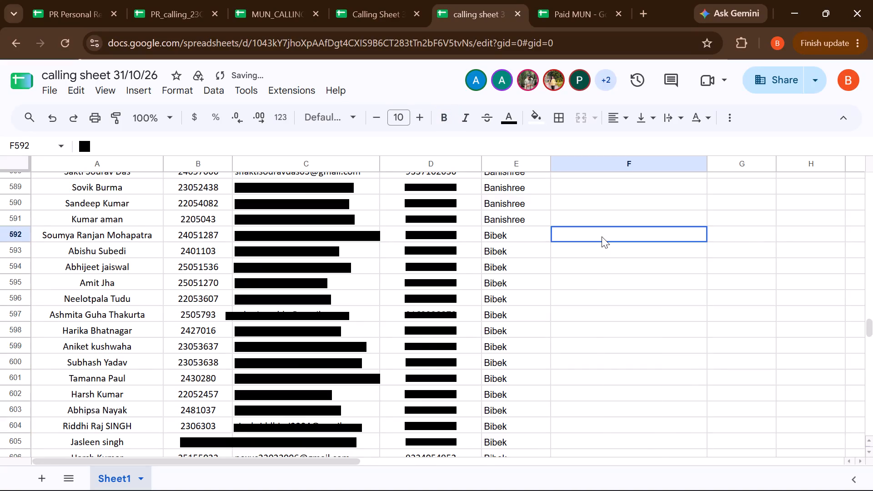
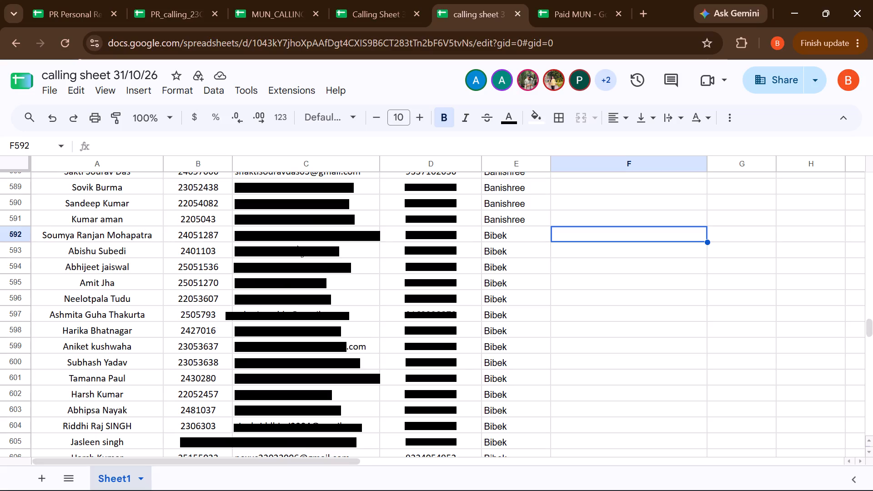
# Select email cell C593 on the second row of Bibek's new block.
pyautogui.click(297, 245)
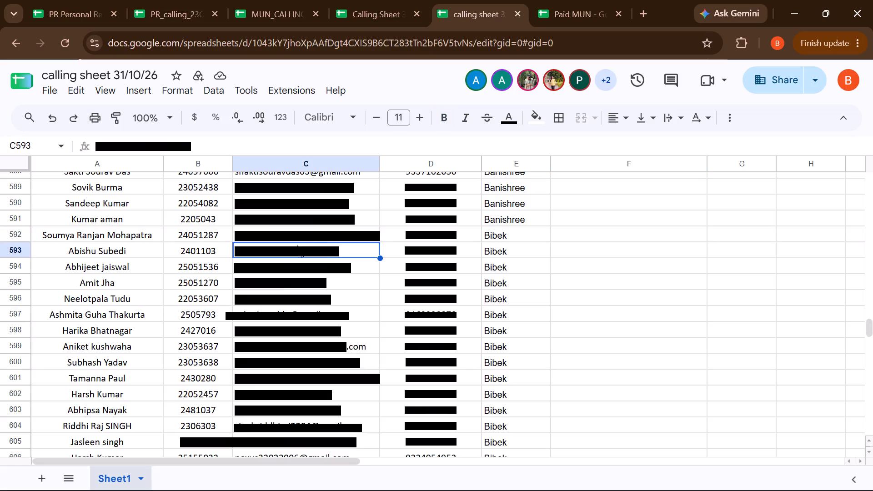
# Return to the empty remark cell F592 on the first row of Bibek's block.
pyautogui.click(297, 245)
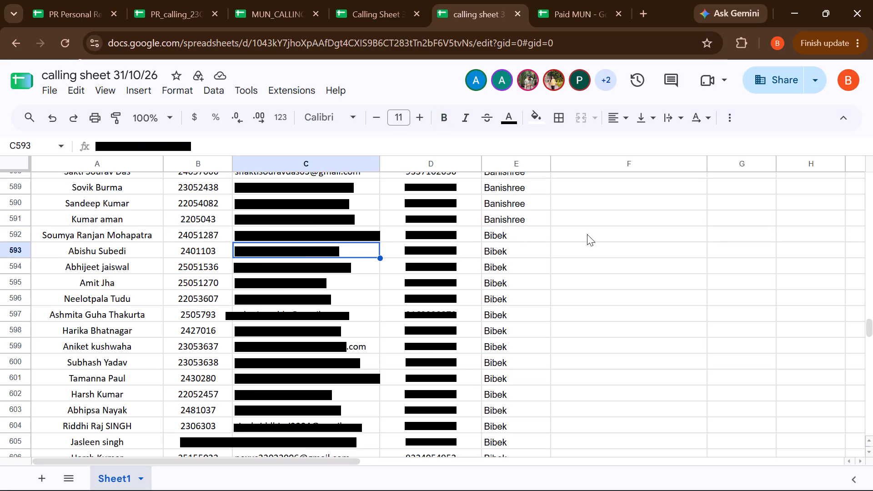
pyautogui.click(587, 234)
pyautogui.click(533, 229)
pyautogui.click(578, 235)
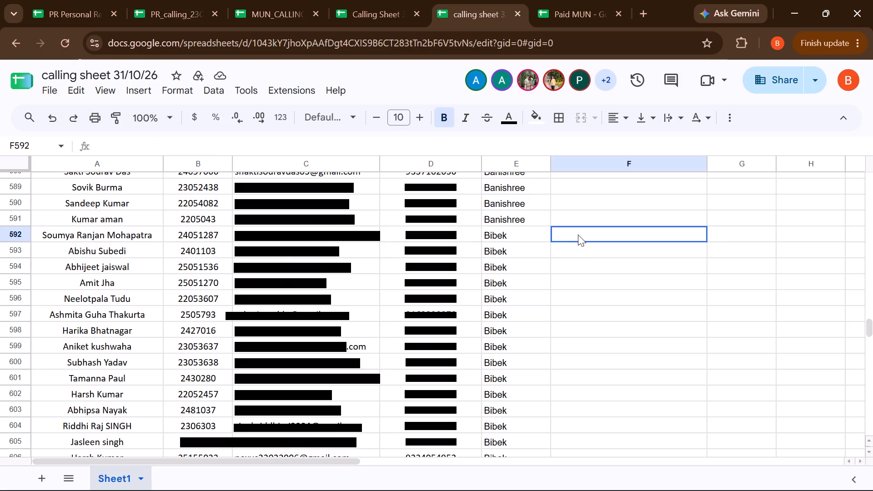
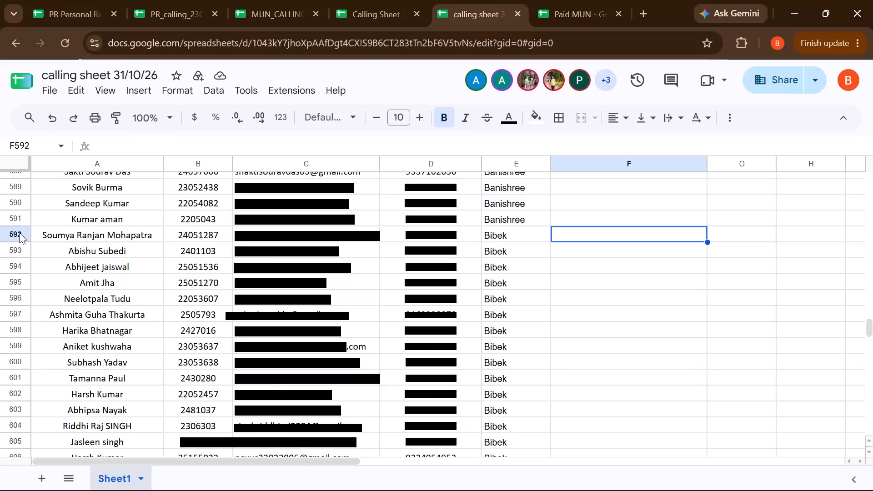
# Fill the whole of row 592, the first entry in Bibek's block, with red.
pyautogui.click(19, 232)
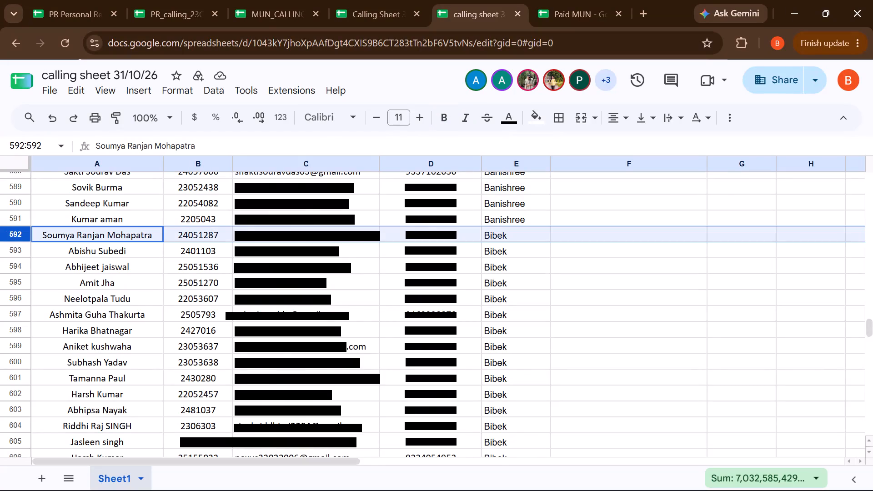
pyautogui.click(539, 120)
pyautogui.click(559, 181)
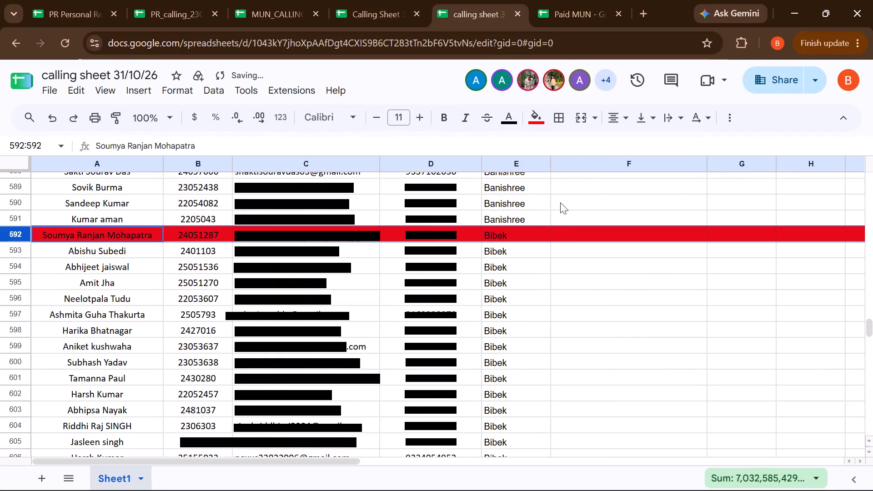
# Enter the remark "Not in Campus" in cell F592 on the red row.
pyautogui.click(564, 234)
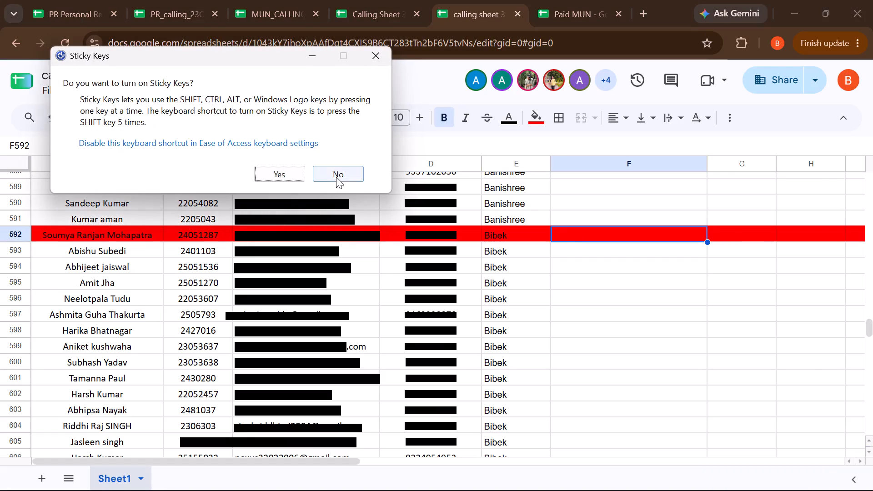
pyautogui.write('Nit i')
pyautogui.press('BackSpace')
pyautogui.press('BackSpace')
pyautogui.press('BackSpace')
pyautogui.press('BackSpace')
pyautogui.write('ot in Campus')
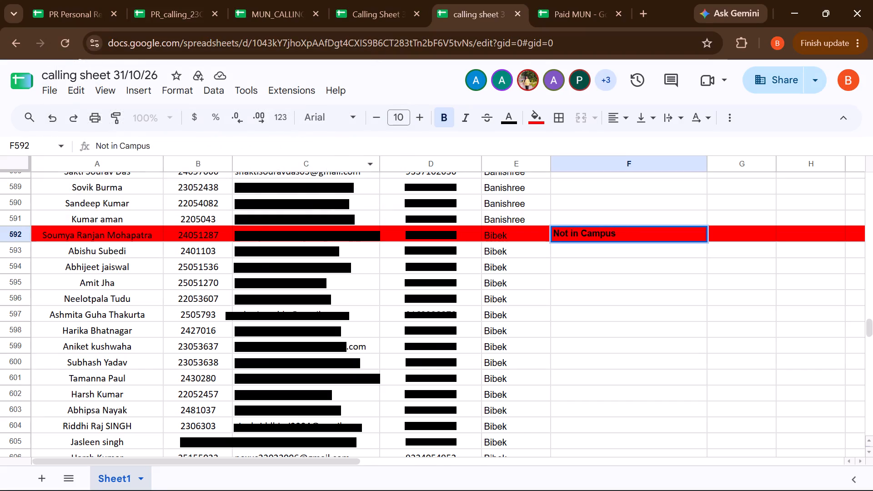
pyautogui.press('Down')
# Go to the phone number cell D593 of the next delegate in Bibek's block.
pyautogui.press('Left')
pyautogui.press('Left')
pyautogui.press('Left')
pyautogui.press('Left')
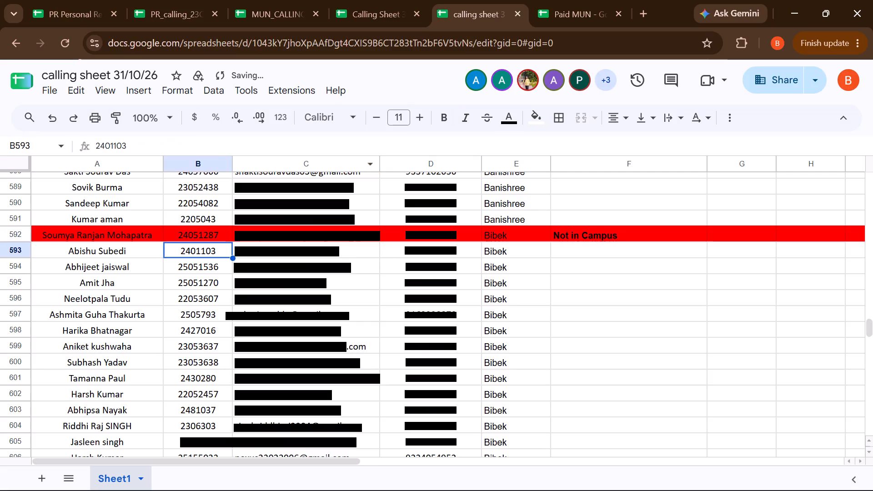
pyautogui.press('Right')
pyautogui.press('Right')
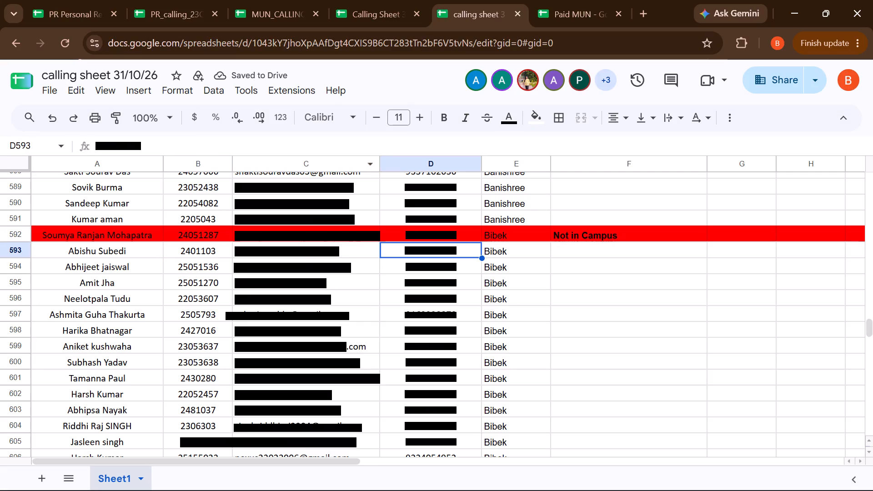
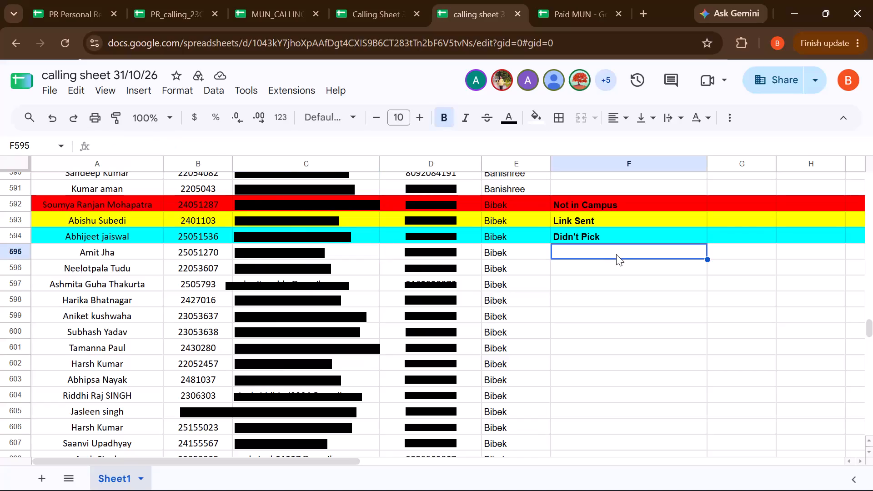
# Enter the remark "Will Register" in cell F595 for the next delegate in Bibek's block.
pyautogui.write('Will Register')
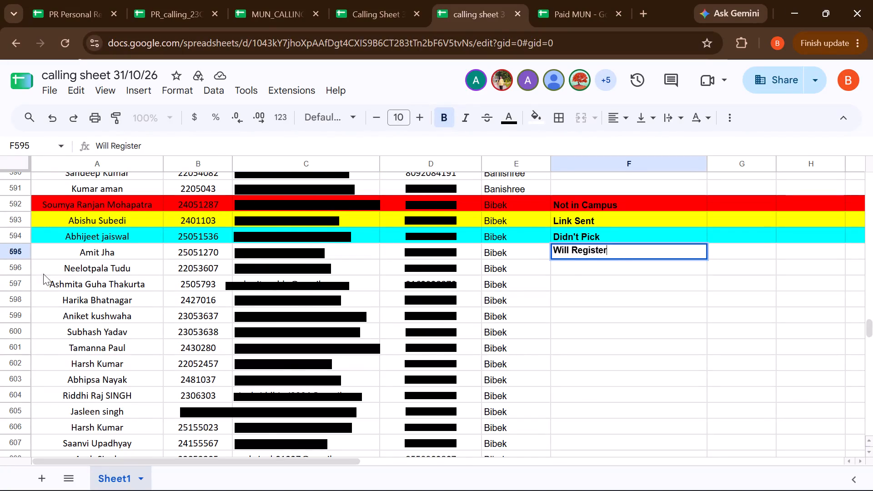
# Fill the whole of row 595 with bright green.
pyautogui.click(13, 248)
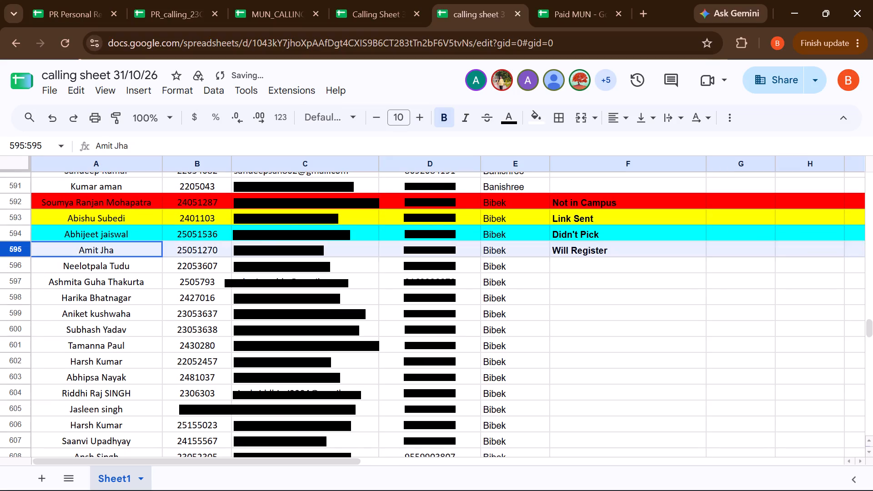
pyautogui.click(537, 120)
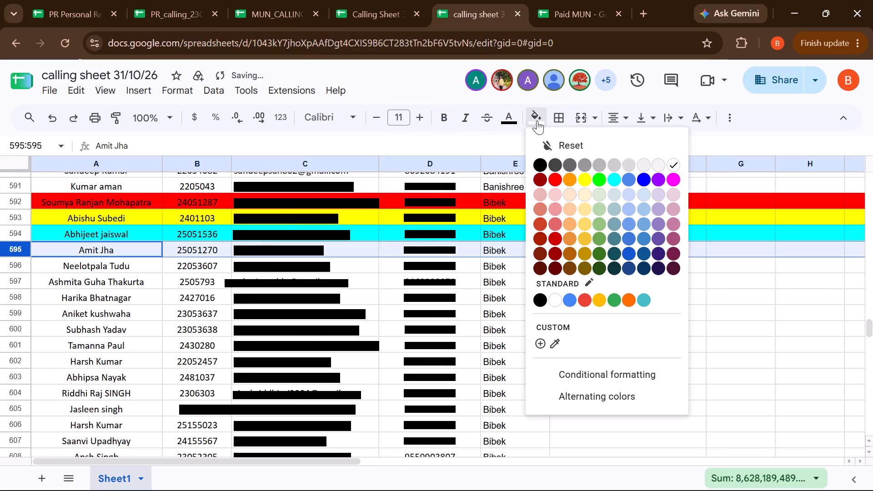
pyautogui.click(603, 180)
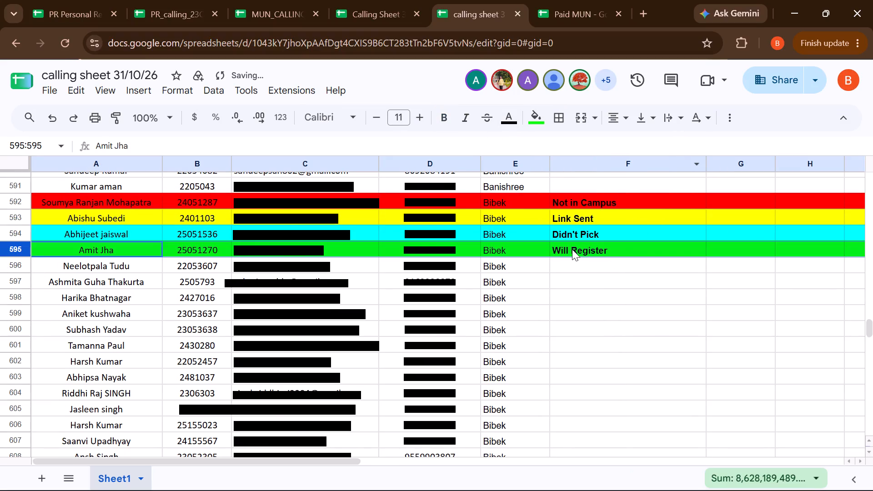
# Change the remark in cell F595 on the green row to "Register, not paid yet".
pyautogui.doubleClick(571, 249)
pyautogui.press('Left')
pyautogui.press('Left')
pyautogui.press('Left')
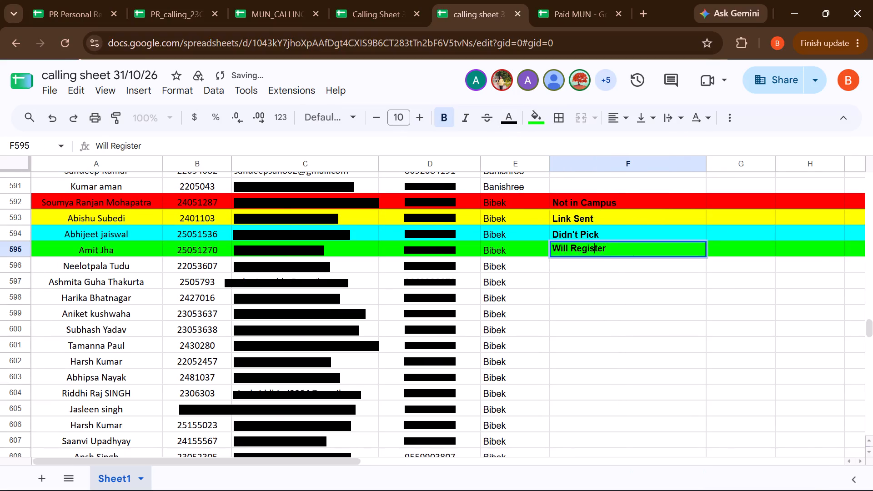
pyautogui.press('Left')
pyautogui.press('Left')
pyautogui.press('Left')
pyautogui.press('Left')
pyautogui.press('Left')
pyautogui.press('Left')
pyautogui.press('Right')
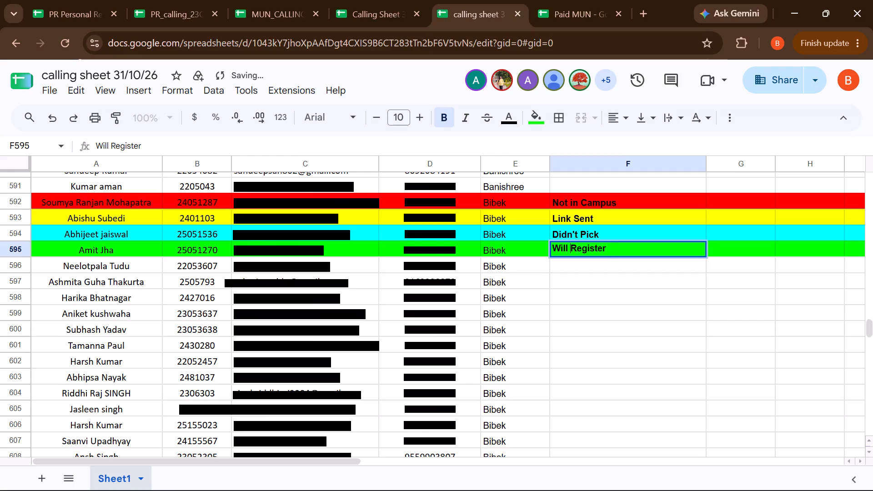
pyautogui.press('BackSpace')
pyautogui.press('BackSpace')
pyautogui.press('BackSpace')
pyautogui.press('BackSpace')
pyautogui.press('BackSpace')
pyautogui.press('BackSpace')
pyautogui.press('BackSpace')
pyautogui.press('BackSpace')
pyautogui.press('BackSpace')
pyautogui.press('BackSpace')
pyautogui.press('Right')
pyautogui.press('Right')
pyautogui.press('Right')
pyautogui.press('Right')
pyautogui.press('Right')
pyautogui.press('Right')
pyautogui.press('Right')
pyautogui.press('Right')
pyautogui.press('Right')
pyautogui.press('Right')
pyautogui.press('Right')
pyautogui.press('Right')
pyautogui.press('Right')
pyautogui.press('Right')
pyautogui.press('Right')
pyautogui.press('Right')
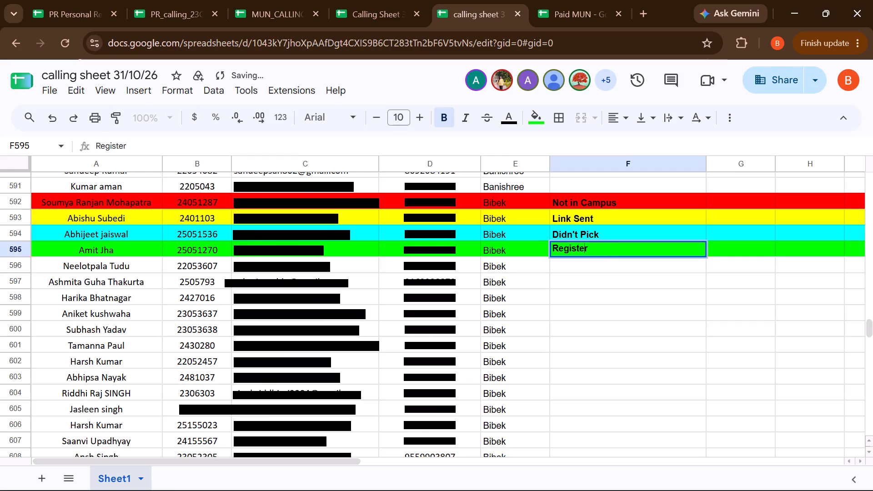
pyautogui.write(', not paid yet')
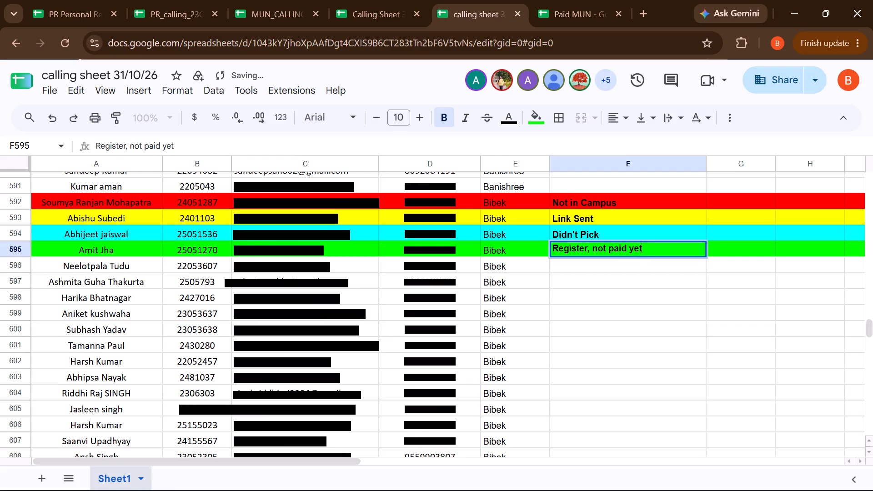
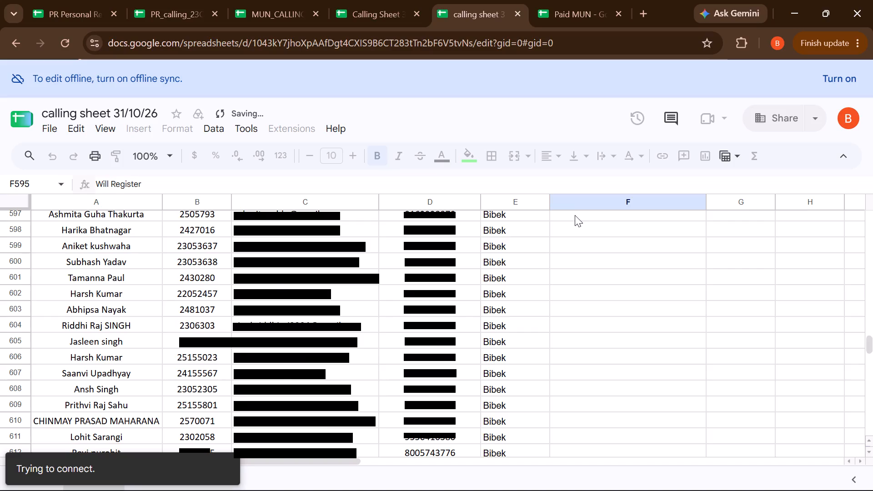
# Check the computer's Wi-Fi connection while the calling sheet is trying to reconnect.
pyautogui.scroll(1, 575, 215)
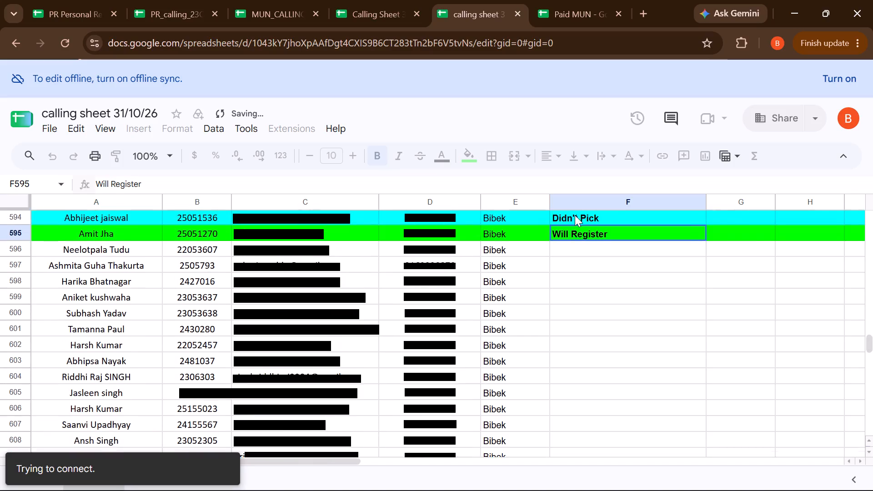
pyautogui.scroll(1, 575, 215)
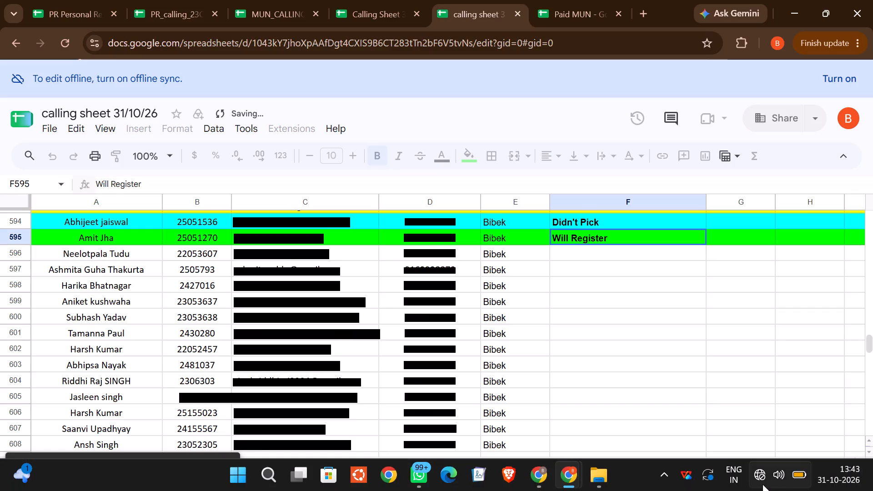
pyautogui.click(763, 484)
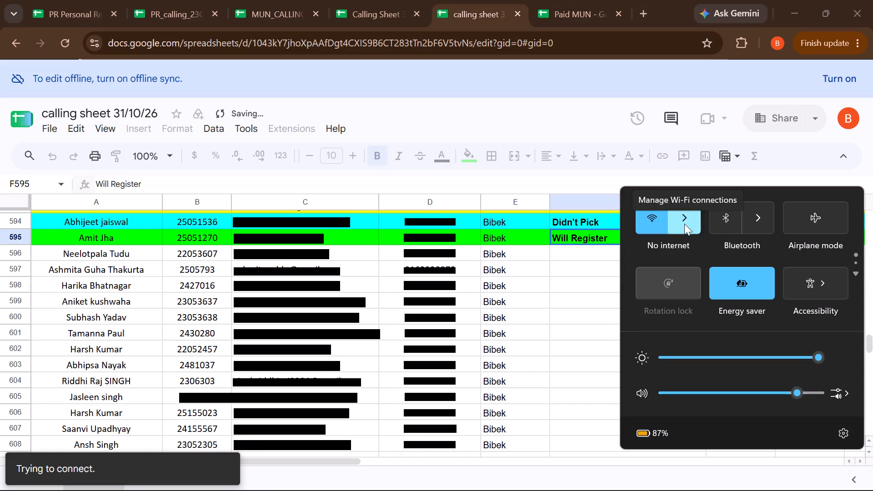
pyautogui.click(684, 224)
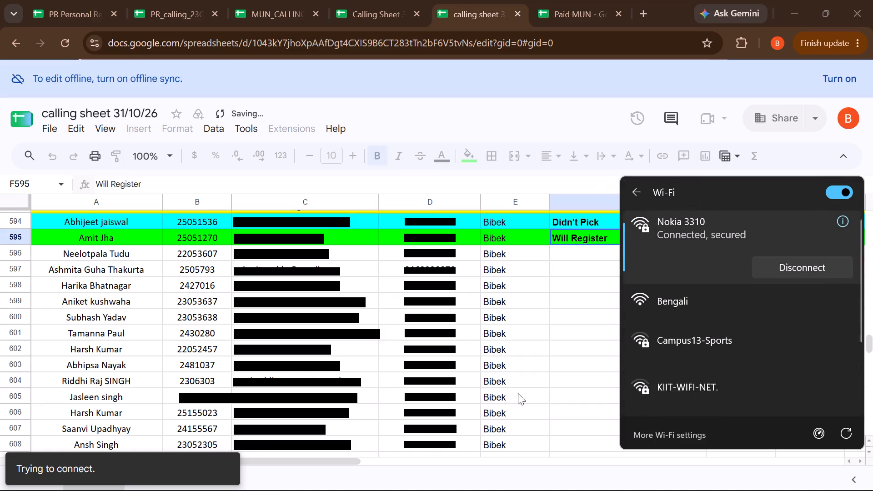
pyautogui.click(678, 19)
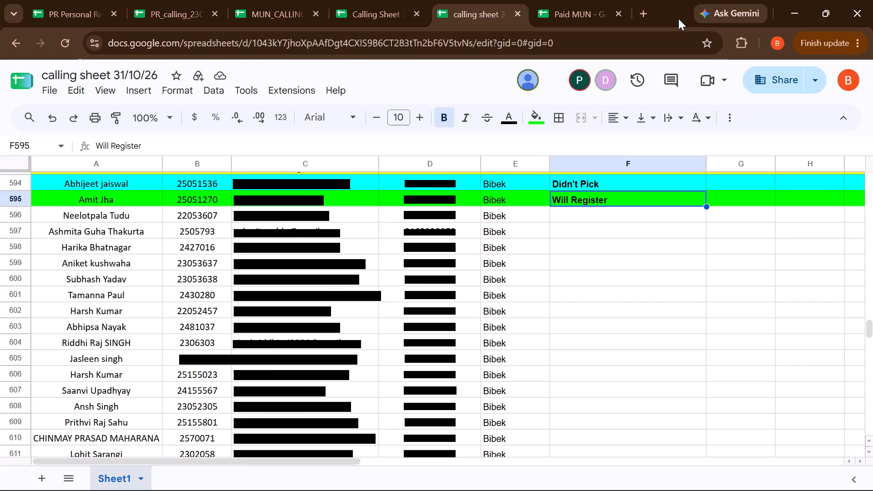
# Fill the whole of row 596, the next delegate in Bibek's block, with red.
pyautogui.press('Down')
pyautogui.press('Left')
pyautogui.press('Left')
pyautogui.press('Left')
pyautogui.press('Left')
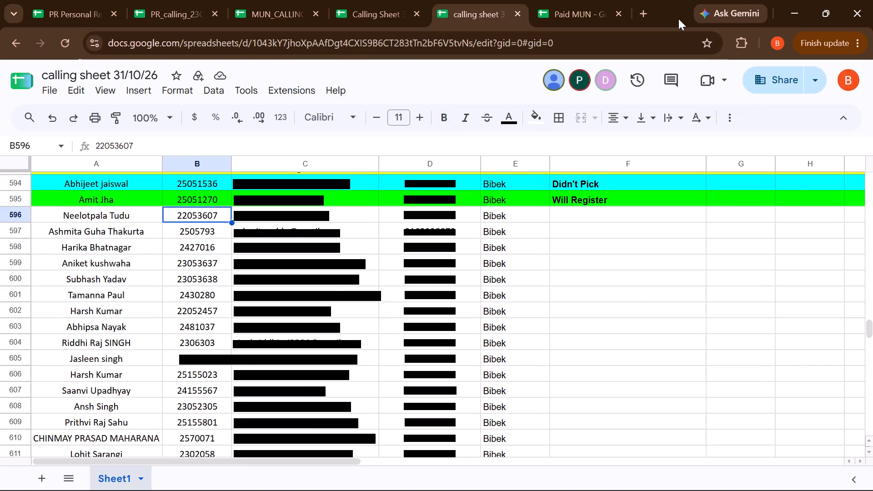
pyautogui.press('Left')
pyautogui.press('Right')
pyautogui.press('Left')
pyautogui.press('Right')
pyautogui.press('Left')
pyautogui.press('Left')
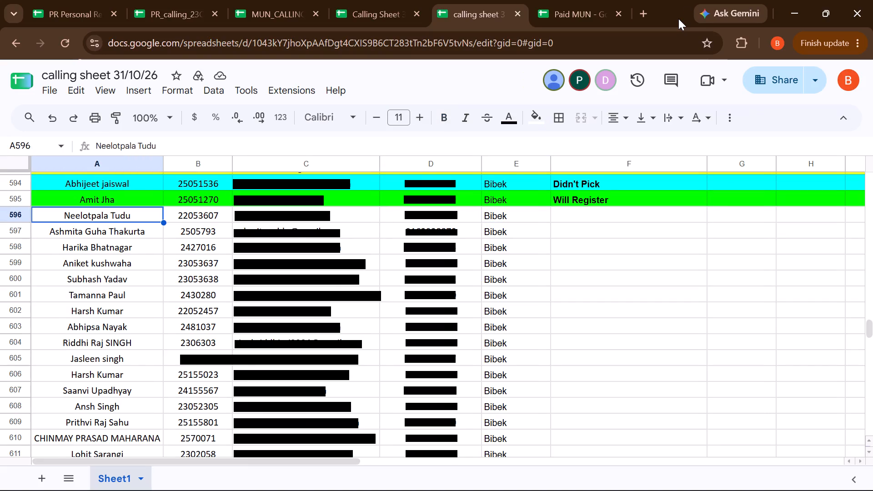
pyautogui.click(13, 217)
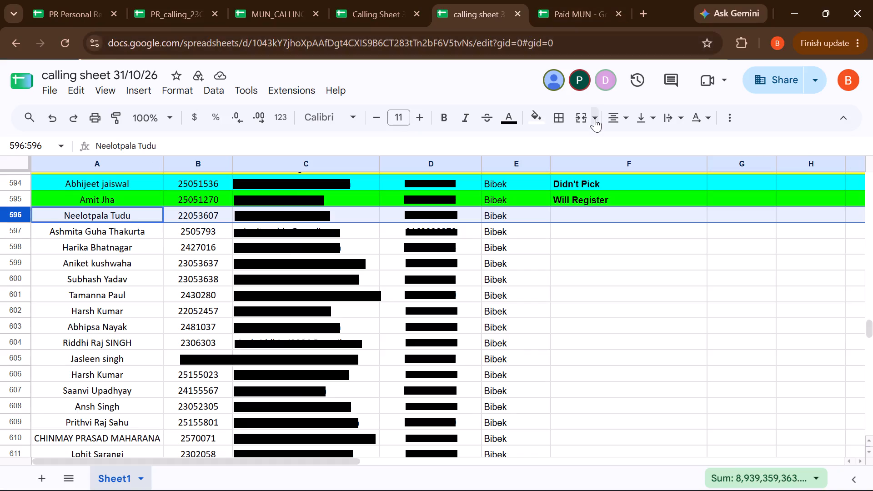
pyautogui.click(541, 116)
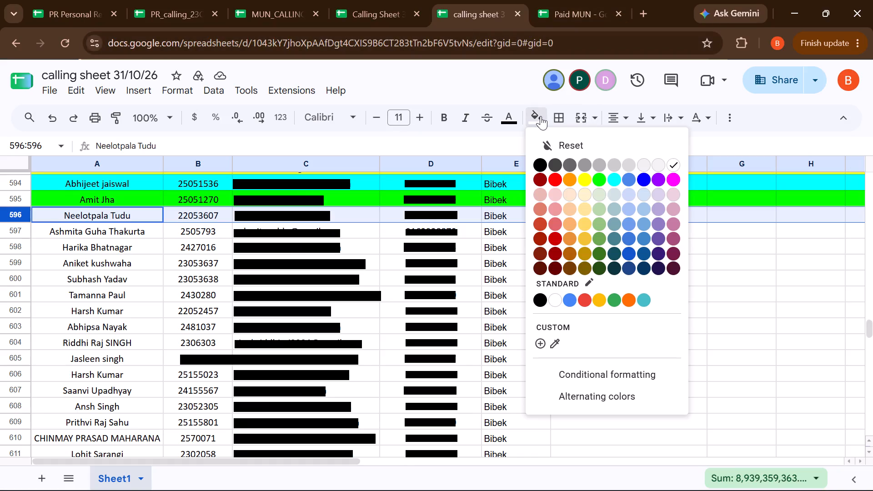
pyautogui.click(560, 177)
# Enter a remark beginning with "Gradu" in cell F596 on the red row.
pyautogui.click(591, 216)
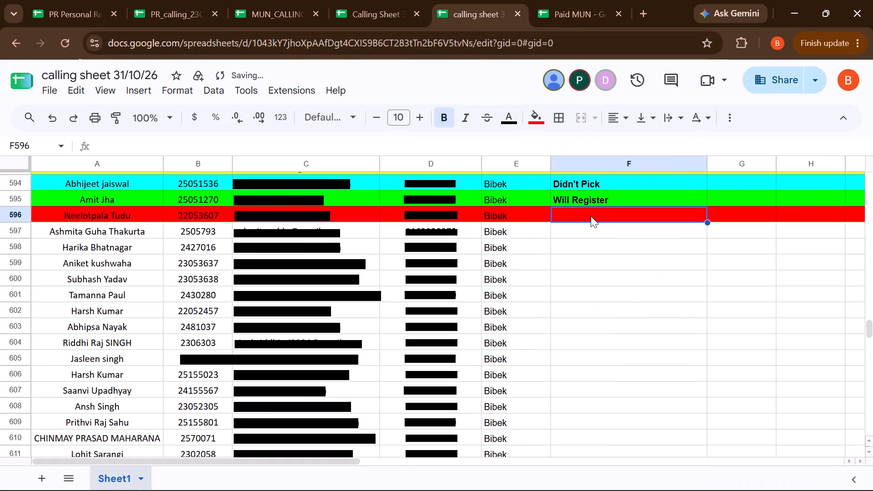
pyautogui.write('Gradu')
pyautogui.doubleClick(591, 216)
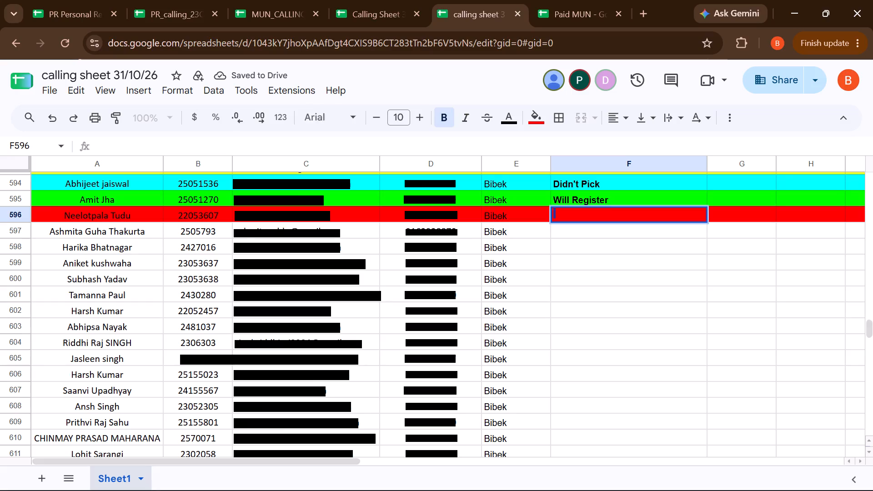
pyautogui.hotkey('shift', 'g')
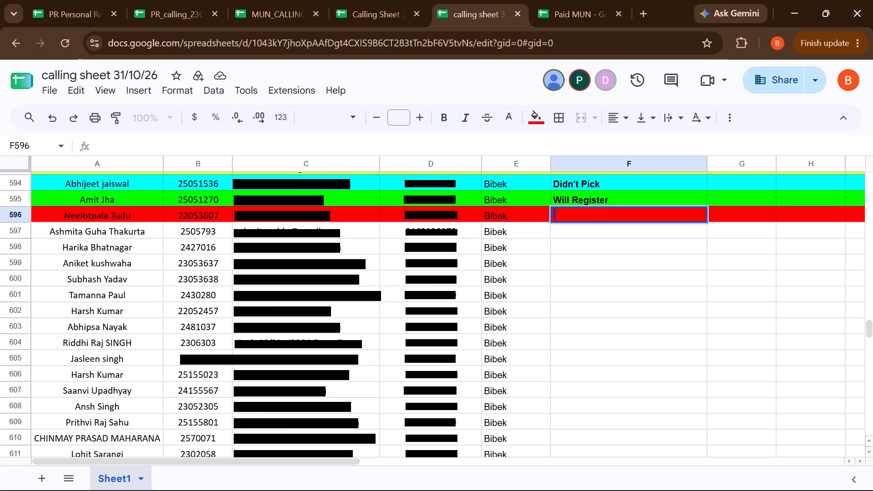
pyautogui.click(580, 271)
pyautogui.doubleClick(585, 218)
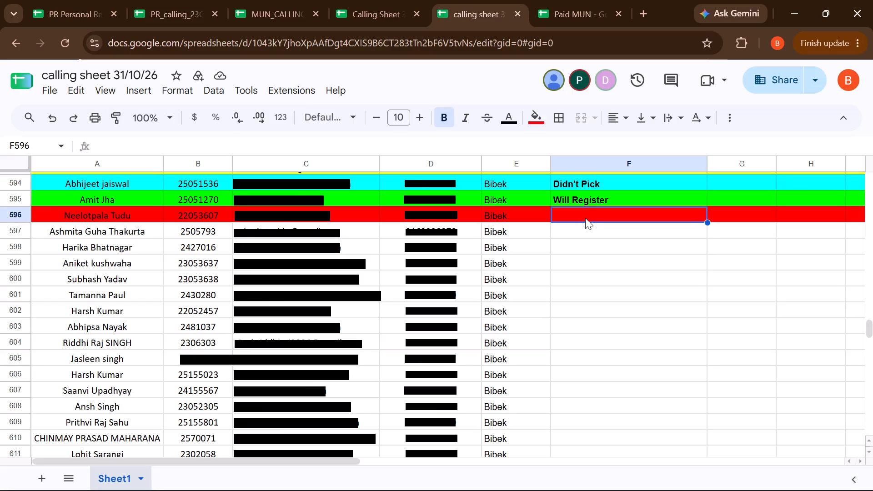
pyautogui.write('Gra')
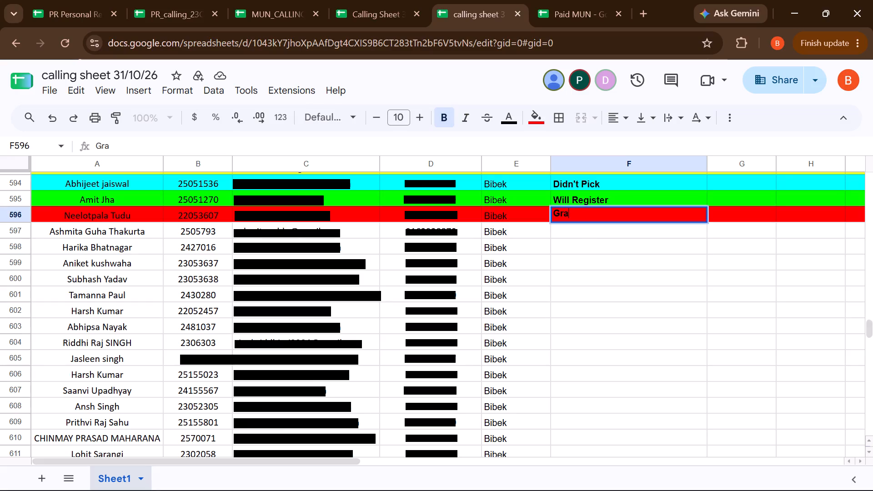
# Complete the remark in cell F596 on the red row so it reads "Graduated".
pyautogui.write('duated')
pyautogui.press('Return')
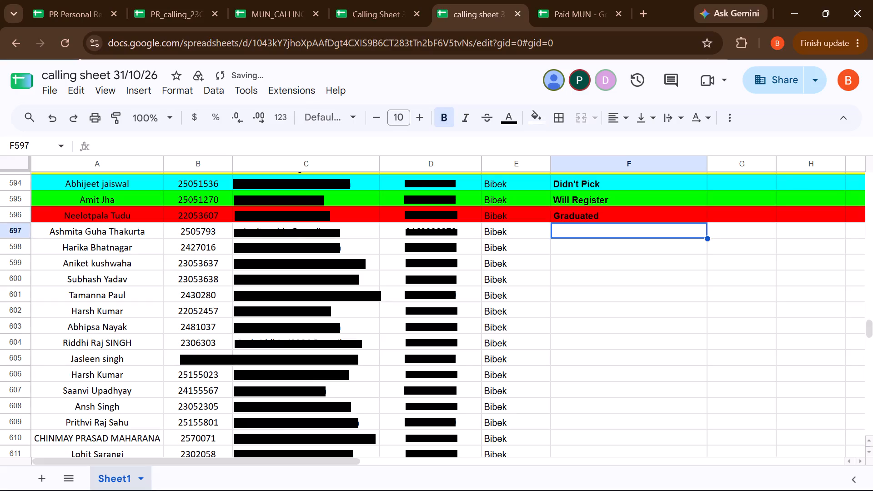
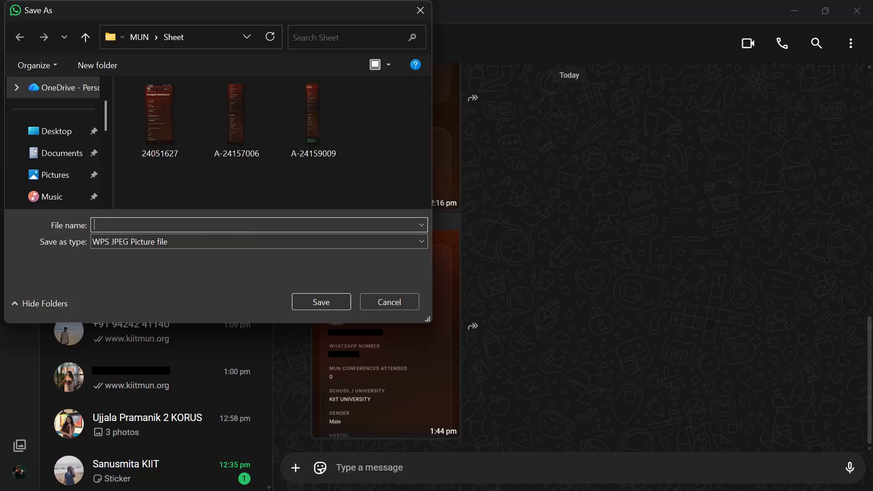
# Enter the delegate's ID number as the file name for saving the dashboard screenshot in the MUN Sheet folder.
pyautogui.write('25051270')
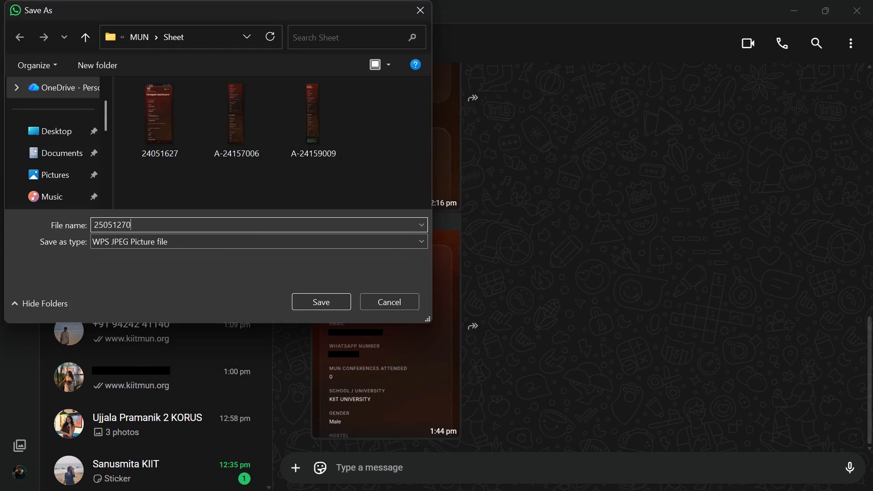
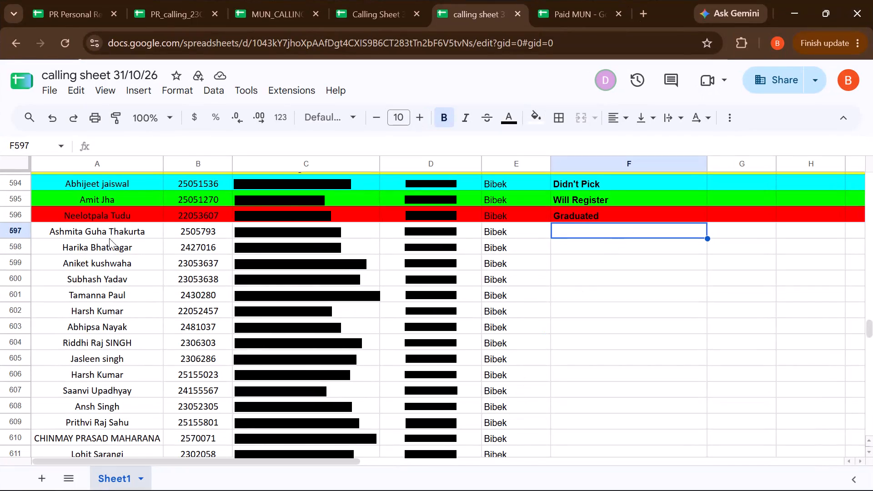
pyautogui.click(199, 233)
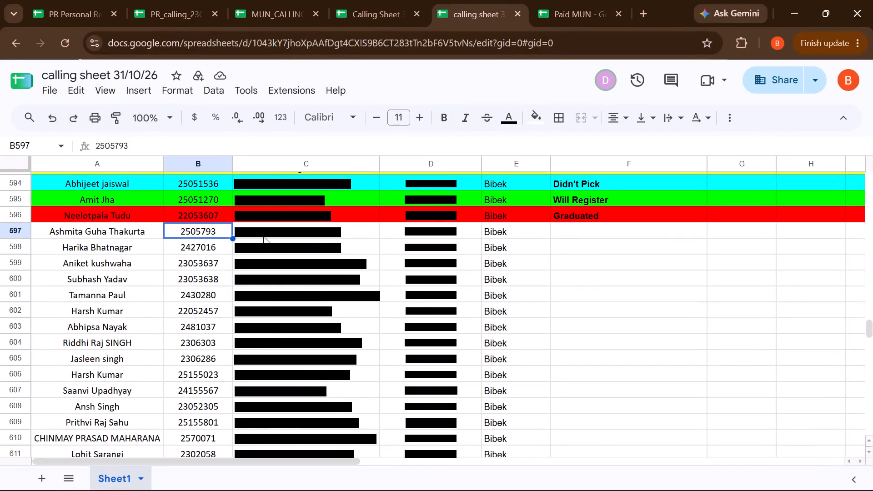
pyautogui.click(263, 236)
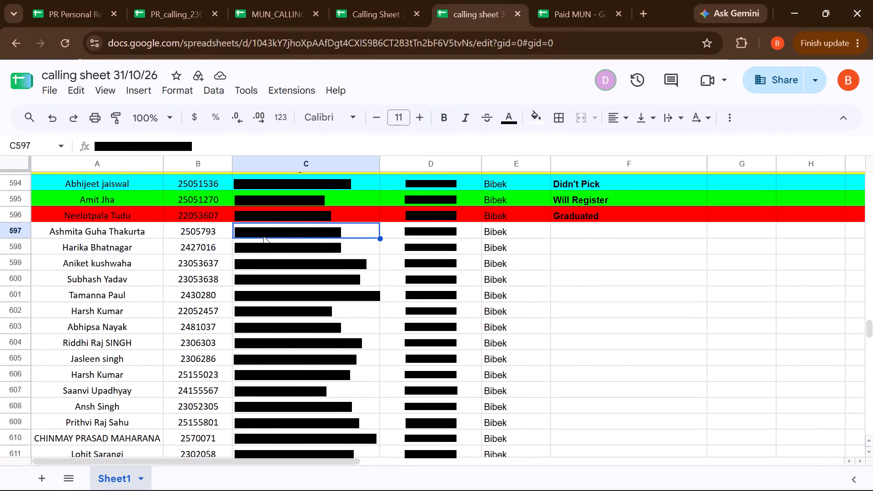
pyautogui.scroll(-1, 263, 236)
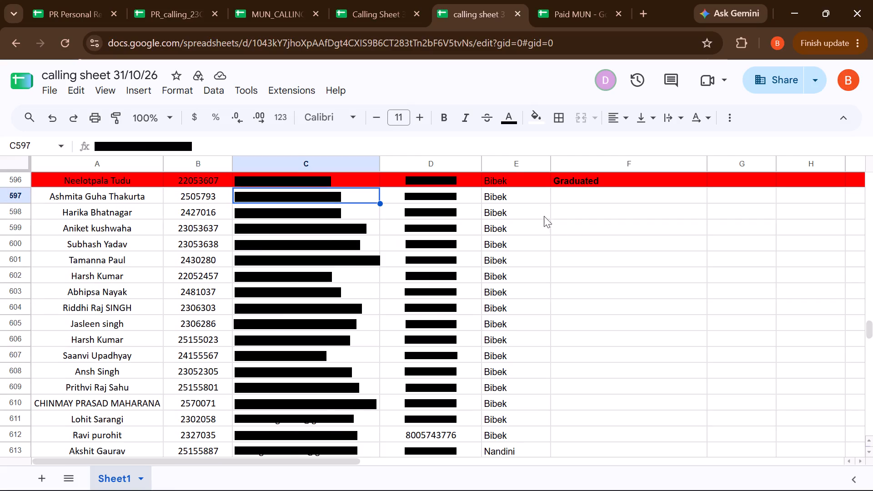
# Check Bibek's remaining rows in the tapped by column, from row 597 to row 612.
pyautogui.moveTo(519, 198); pyautogui.dragTo(516, 245)
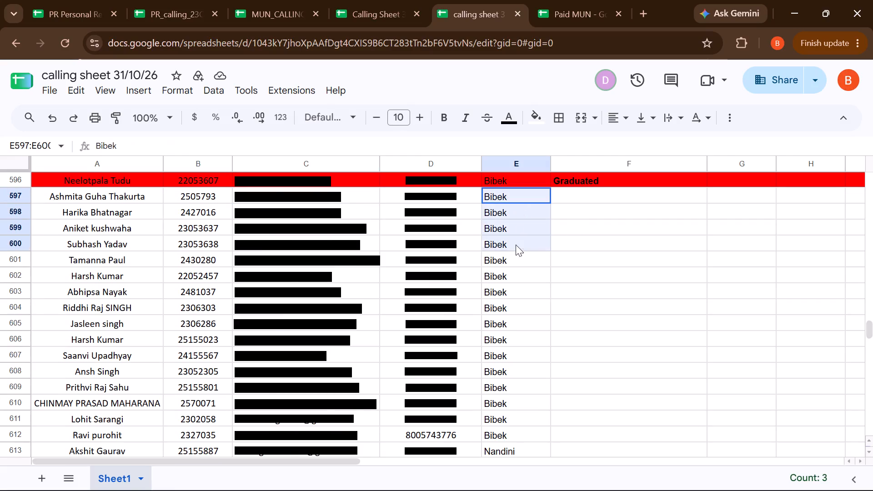
pyautogui.moveTo(516, 245); pyautogui.dragTo(504, 330)
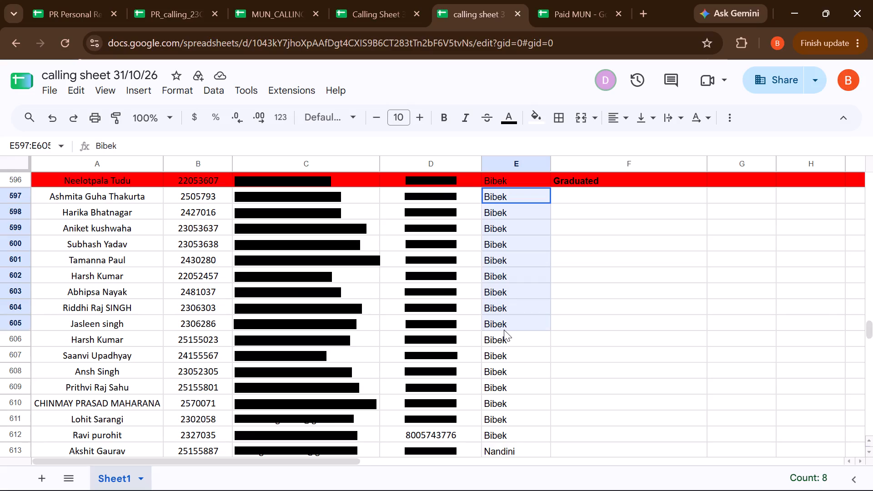
pyautogui.moveTo(504, 330); pyautogui.dragTo(493, 386)
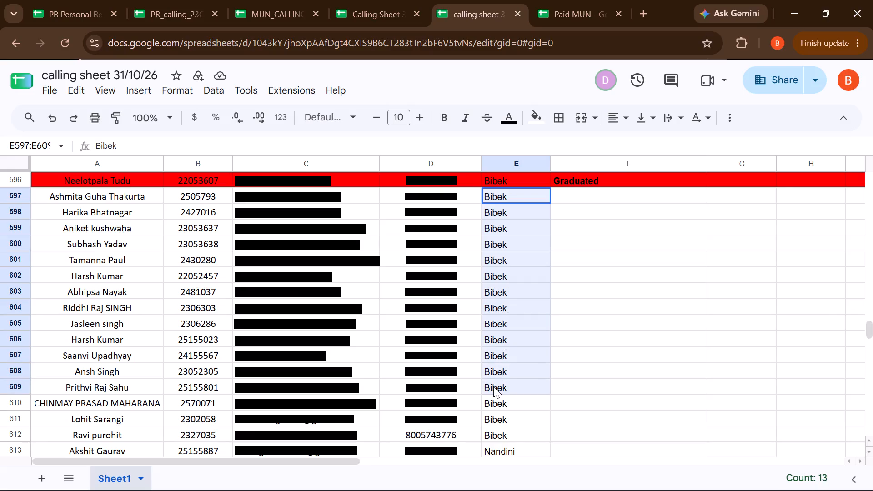
pyautogui.moveTo(493, 386); pyautogui.dragTo(548, 209)
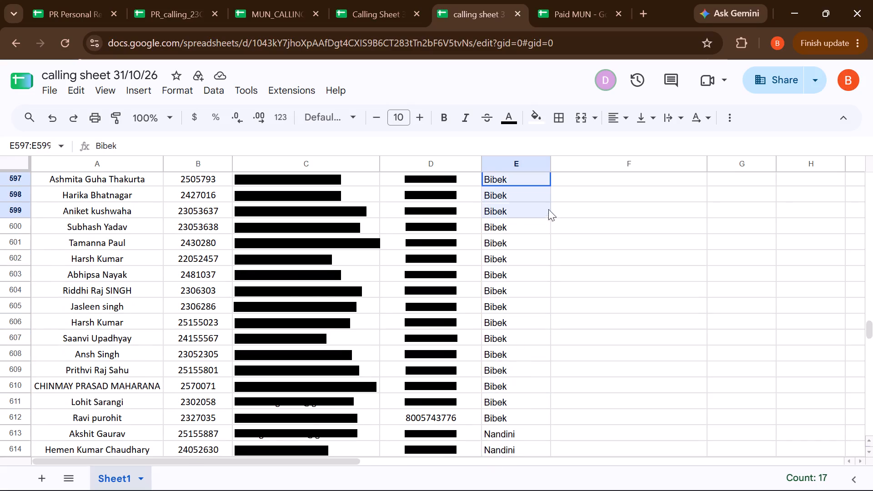
pyautogui.moveTo(548, 209); pyautogui.dragTo(551, 199)
pyautogui.click(551, 199)
pyautogui.click(574, 202)
# Look through the delegate rows below Bibek's block for caller assignments, and return to the top of the sheet.
pyautogui.scroll(-3, 574, 202)
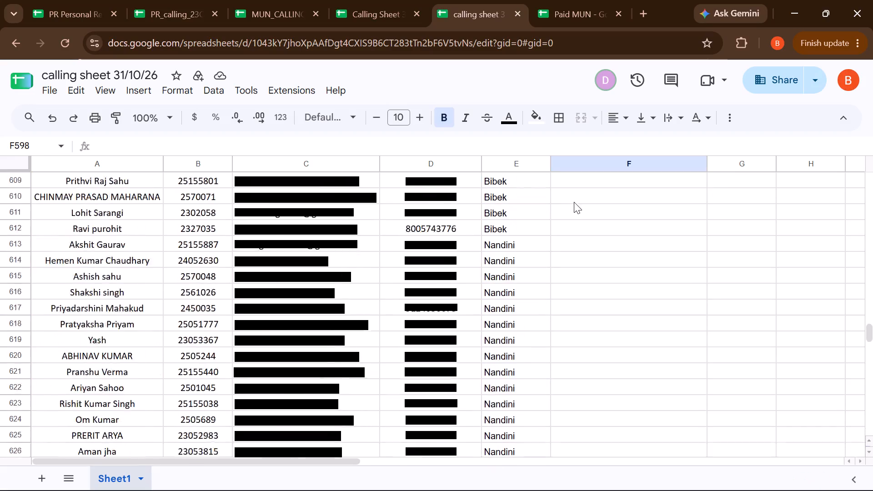
pyautogui.scroll(-4, 574, 202)
pyautogui.scroll(1, 574, 202)
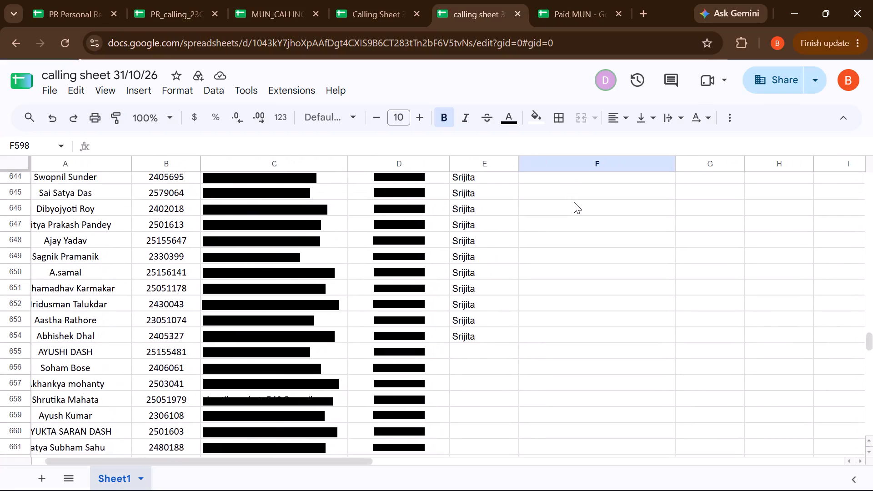
pyautogui.scroll(2, 574, 202)
pyautogui.scroll(-9, 574, 202)
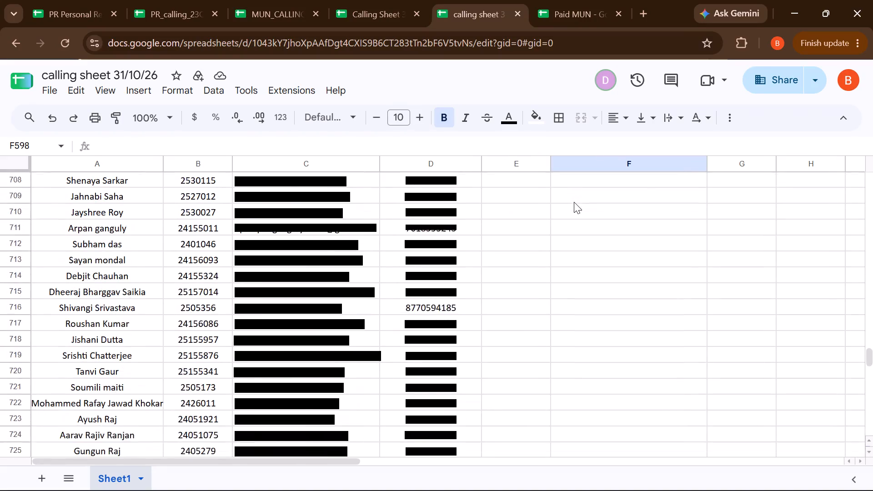
pyautogui.scroll(-6, 574, 202)
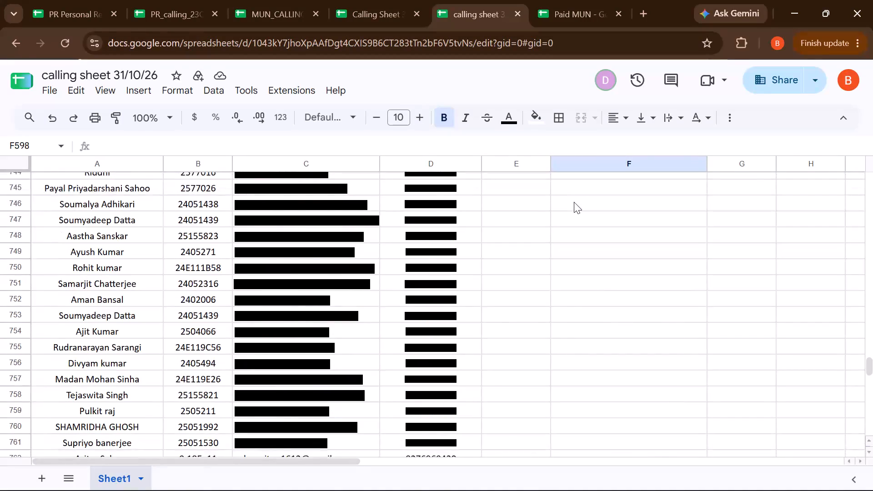
pyautogui.hscroll(1, 574, 202)
pyautogui.scroll(6, 574, 202)
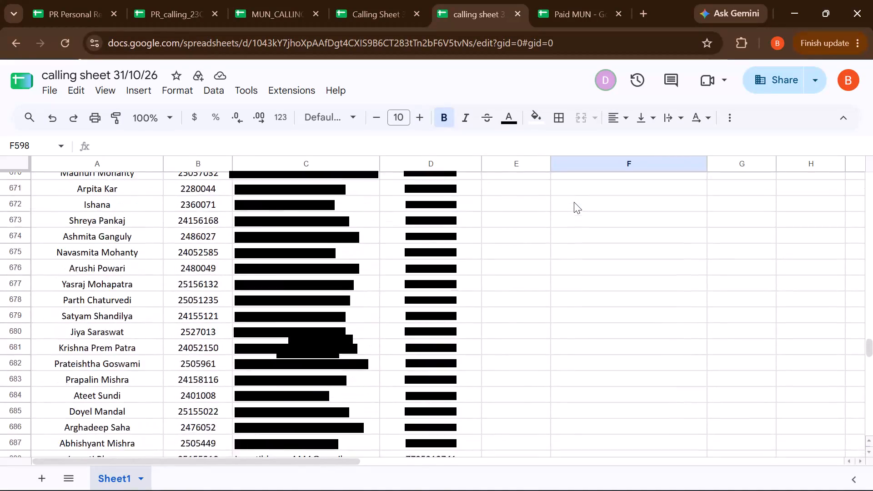
pyautogui.scroll(13, 574, 202)
pyautogui.scroll(9, 574, 202)
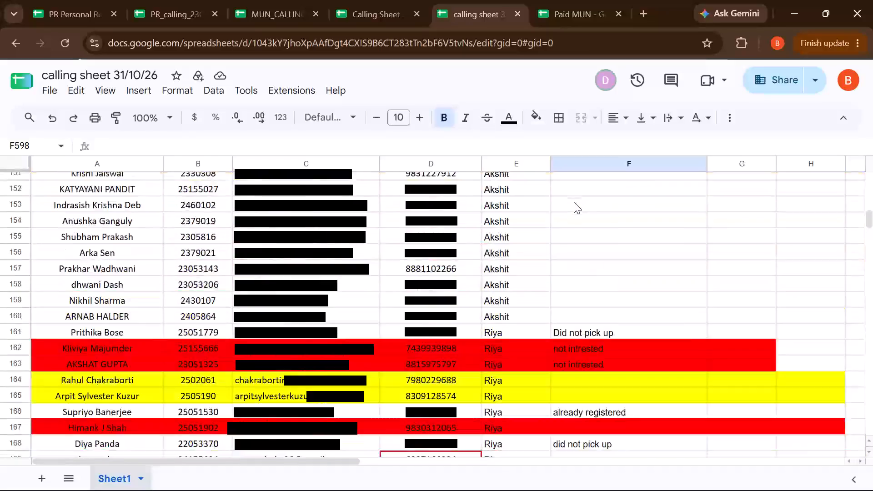
pyautogui.scroll(11, 582, 203)
pyautogui.scroll(12, 582, 203)
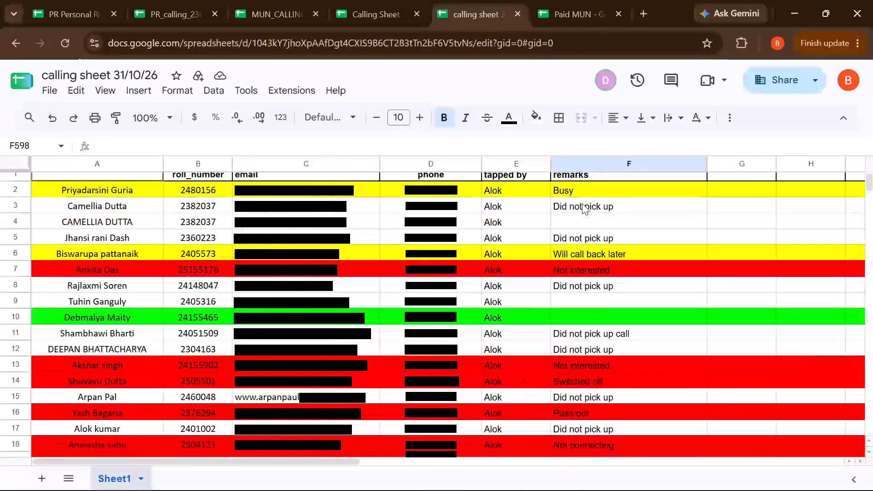
# Review the row colors and remarks in Alok's, Banishree's and Ammna's blocks, starting from row 2.
pyautogui.click(91, 199)
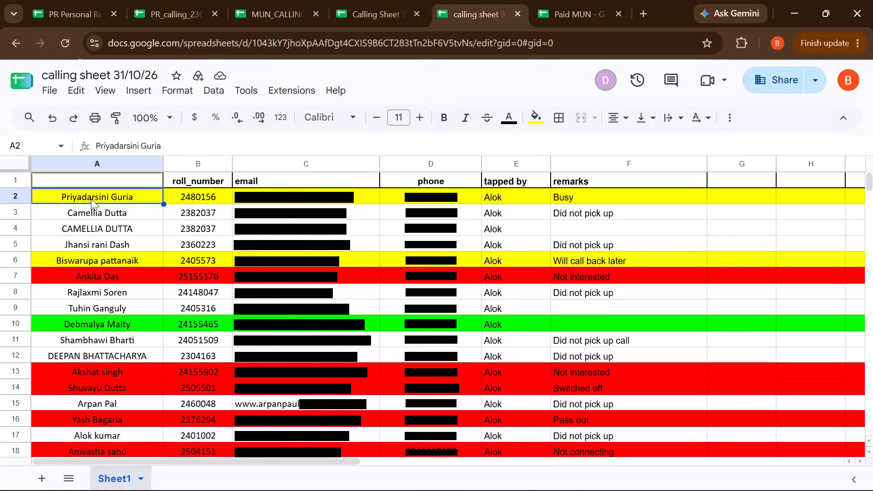
pyautogui.press('Down')
pyautogui.press('Down')
pyautogui.press('Down')
pyautogui.press('Down')
pyautogui.press('Down')
pyautogui.press('Down')
pyautogui.press('Down')
pyautogui.press('Down')
pyautogui.press('Down')
pyautogui.press('Down')
pyautogui.press('Down')
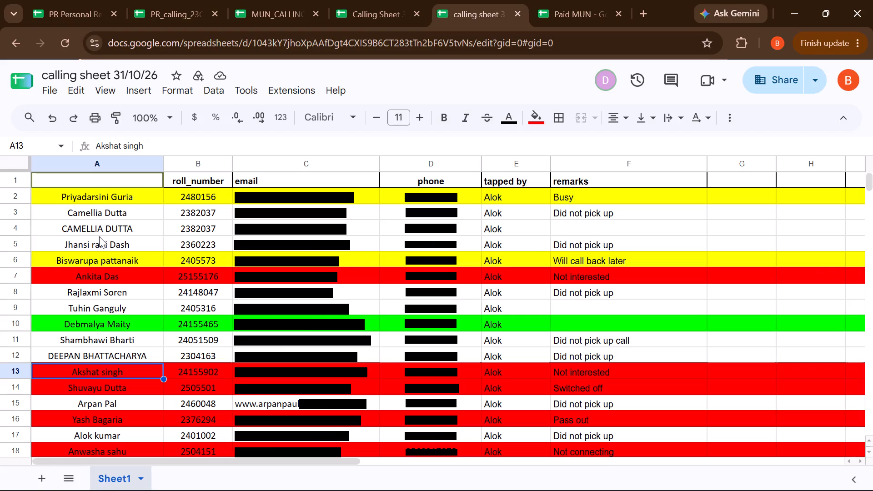
pyautogui.hscroll(1, 181, 309)
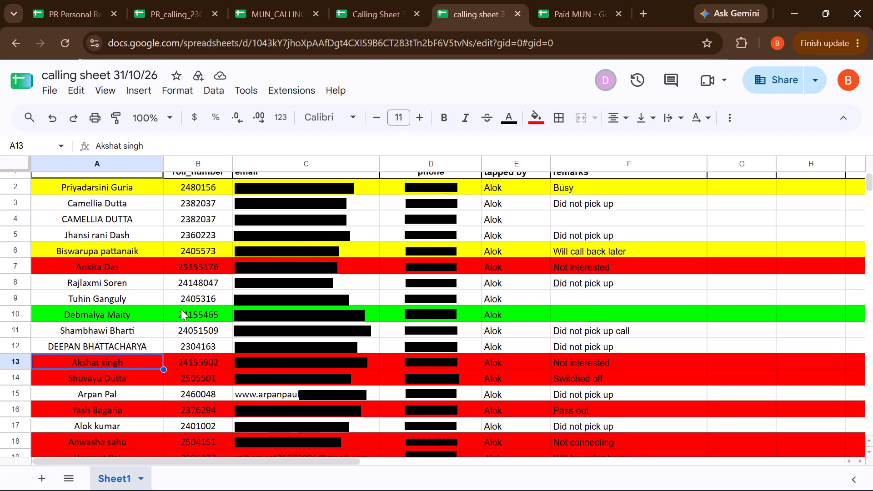
pyautogui.hscroll(2, 181, 309)
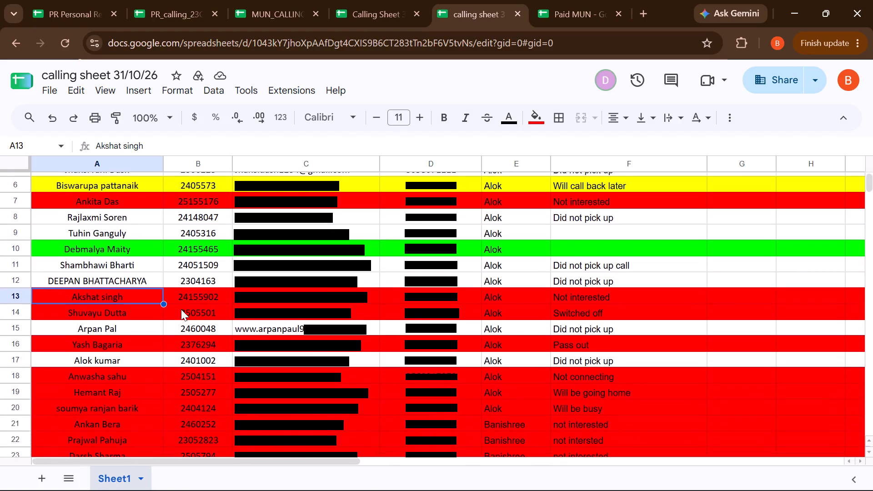
pyautogui.hscroll(2, 181, 309)
pyautogui.scroll(-1, 181, 309)
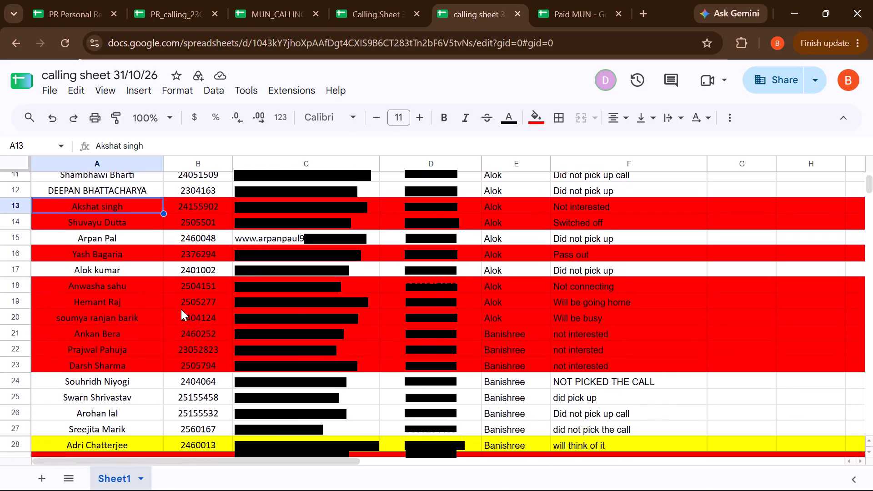
pyautogui.scroll(-3, 181, 309)
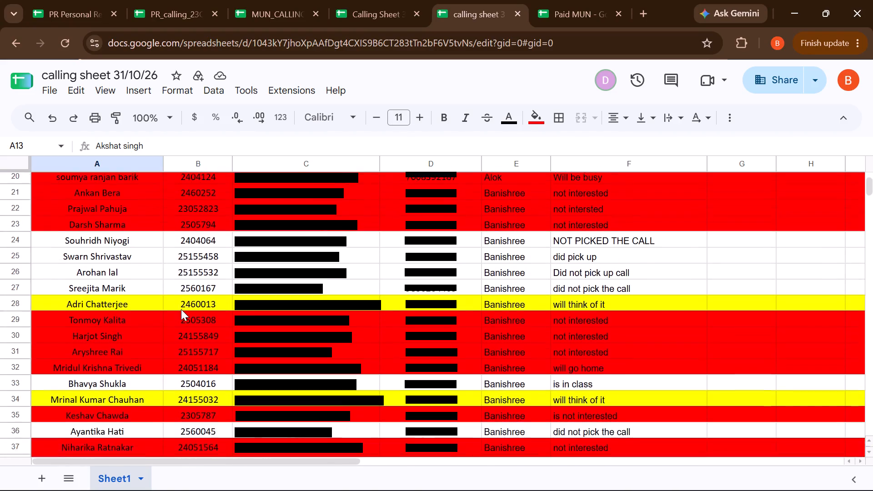
pyautogui.scroll(-2, 181, 309)
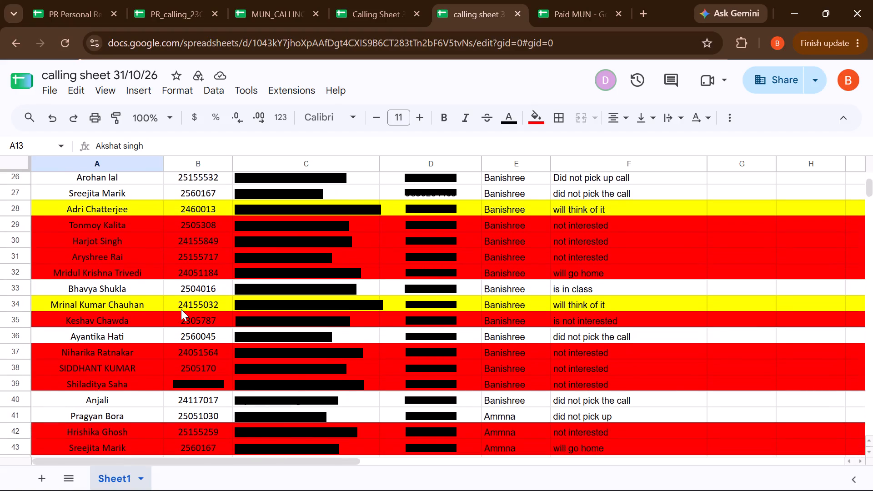
pyautogui.scroll(-2, 181, 309)
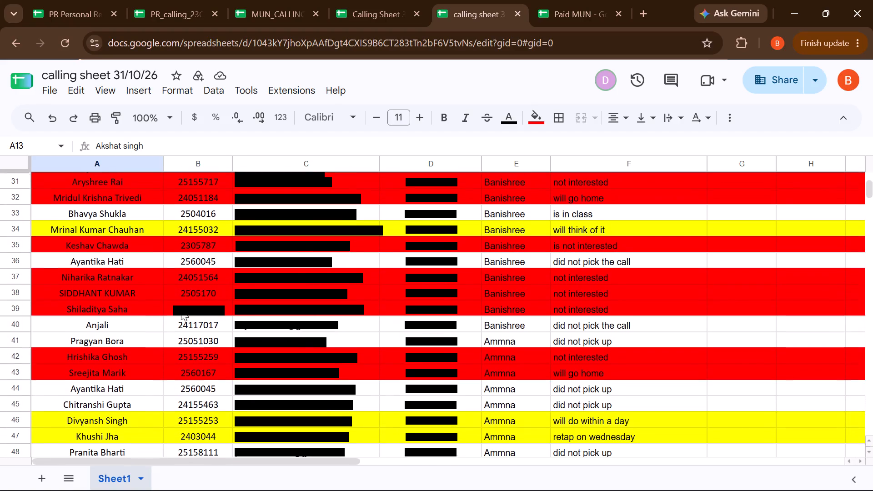
pyautogui.scroll(-4, 181, 309)
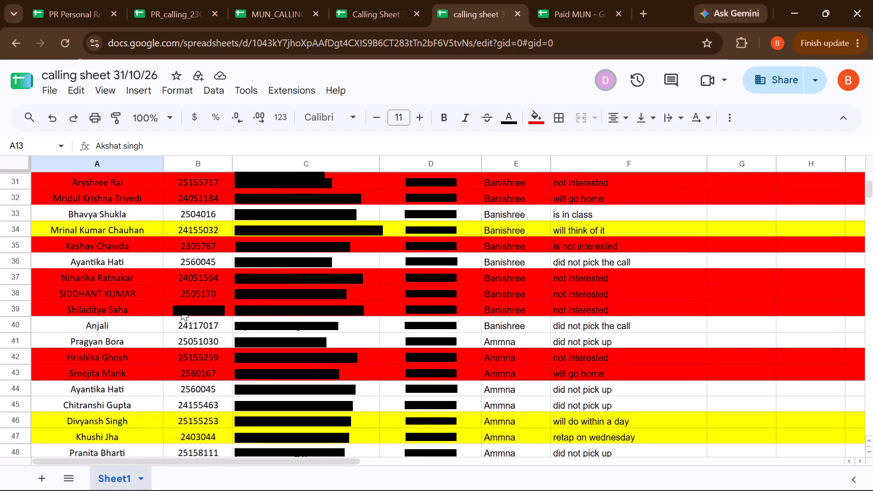
pyautogui.scroll(-2, 181, 309)
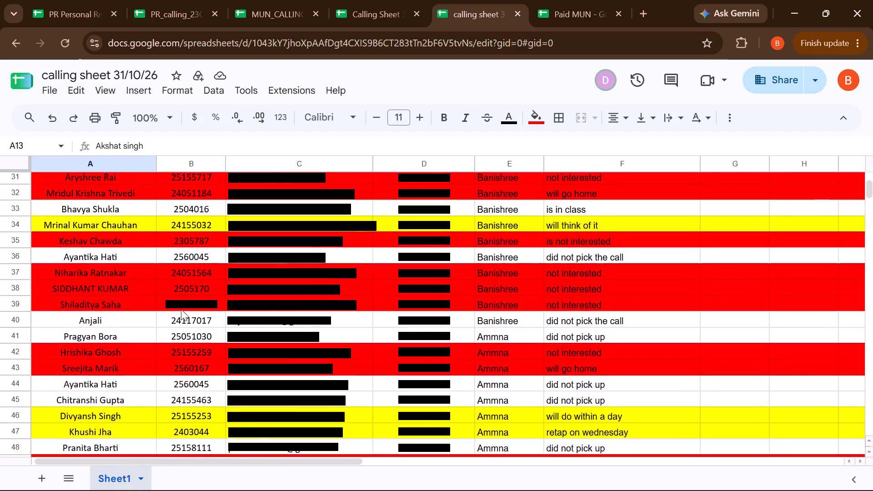
pyautogui.scroll(-2, 181, 309)
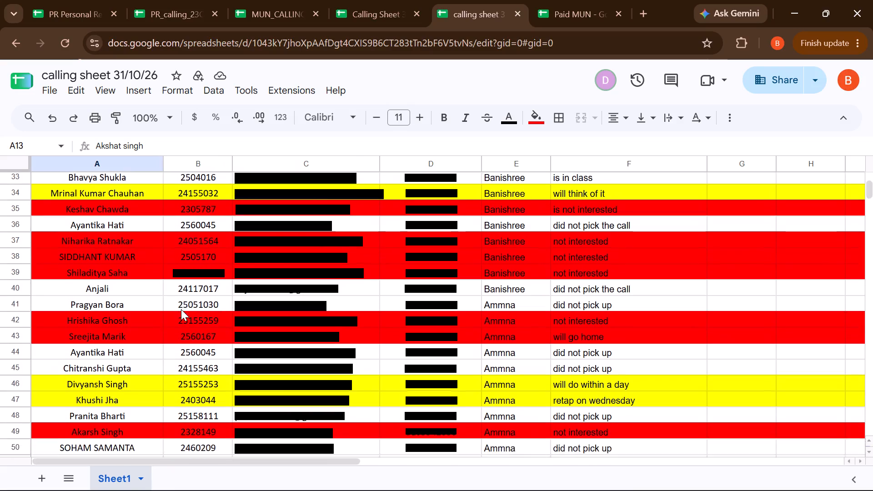
pyautogui.scroll(-3, 181, 309)
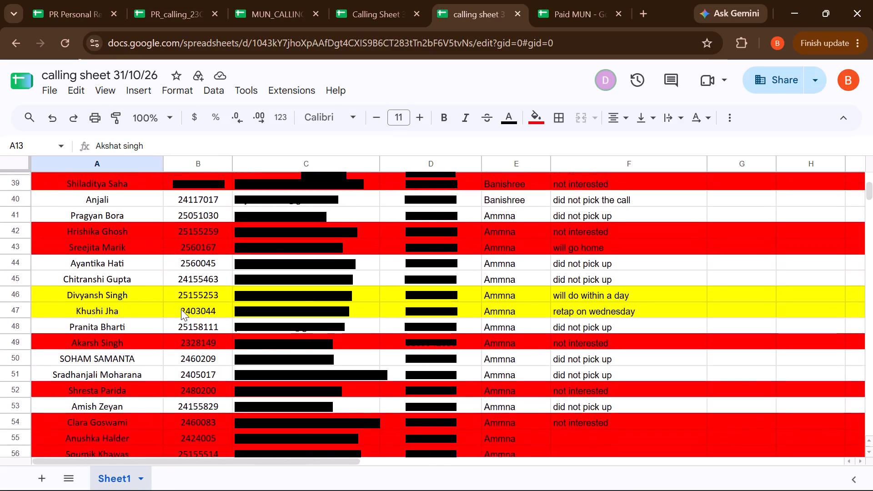
pyautogui.scroll(-3, 181, 309)
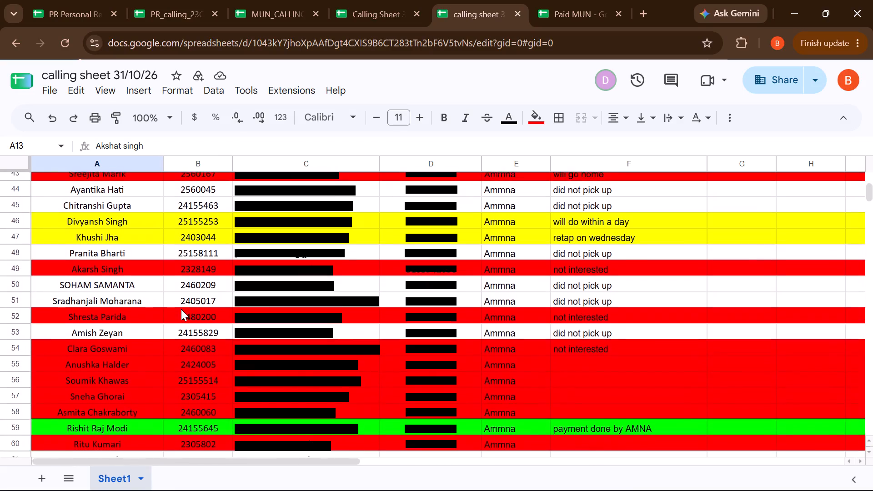
# Review the row colors and remarks in Prajolit's and Deba's blocks, rows 61 to 100.
pyautogui.scroll(-2, 181, 309)
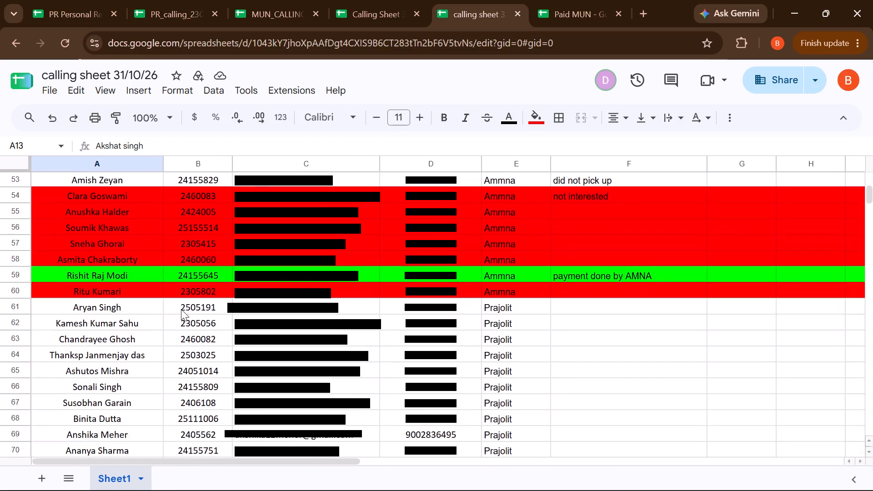
pyautogui.scroll(-1, 181, 309)
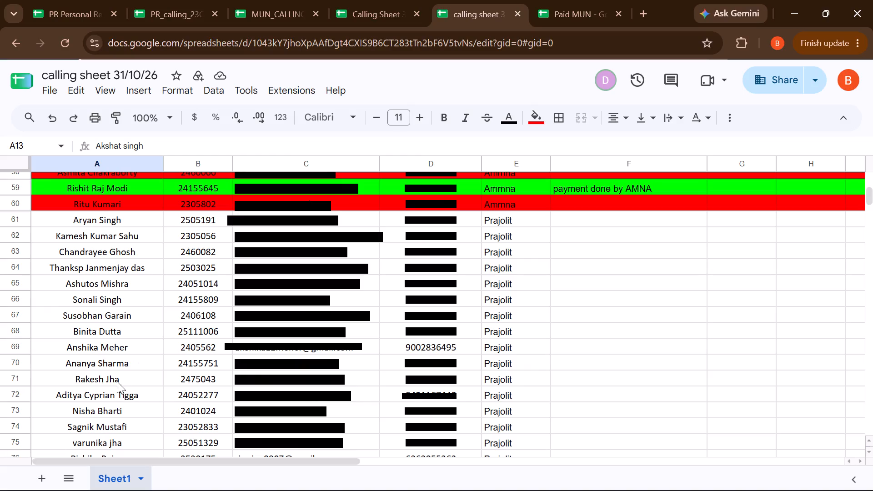
pyautogui.scroll(-1, 108, 397)
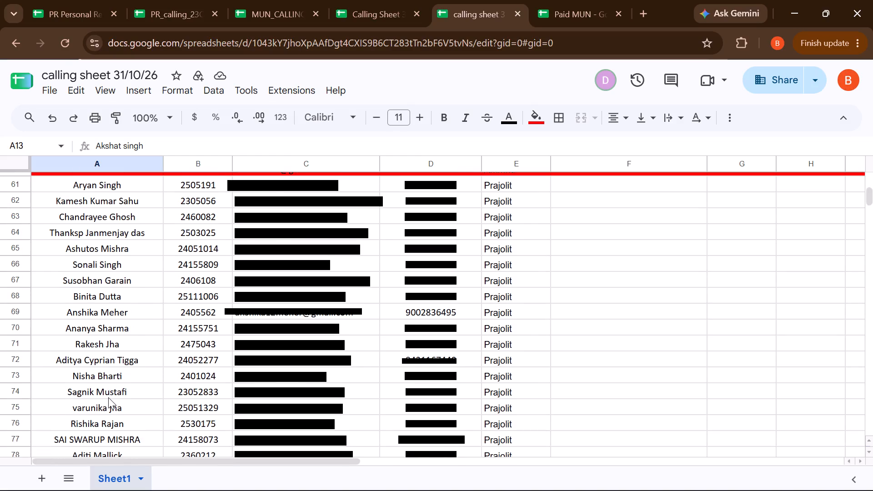
pyautogui.scroll(-1, 108, 397)
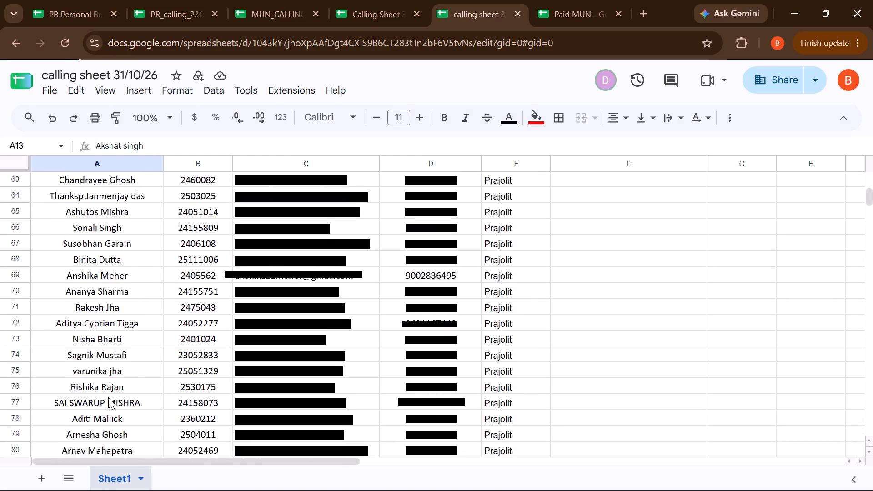
pyautogui.scroll(-3, 108, 397)
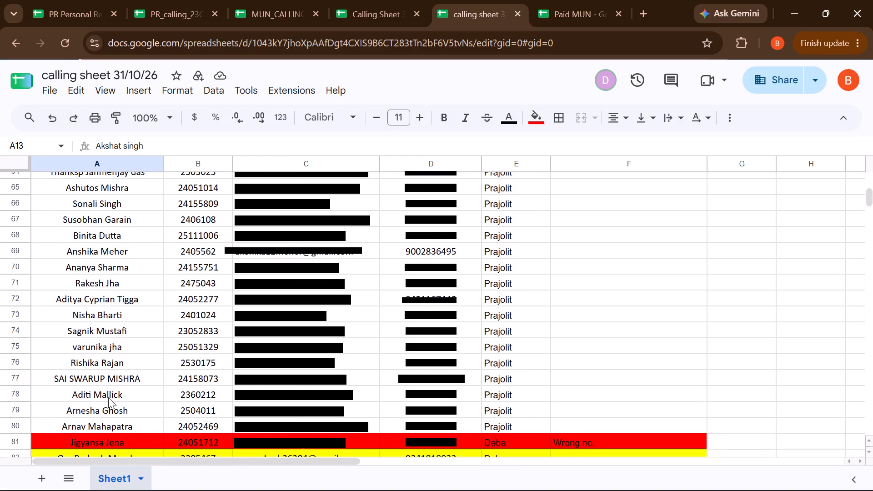
pyautogui.scroll(-2, 108, 397)
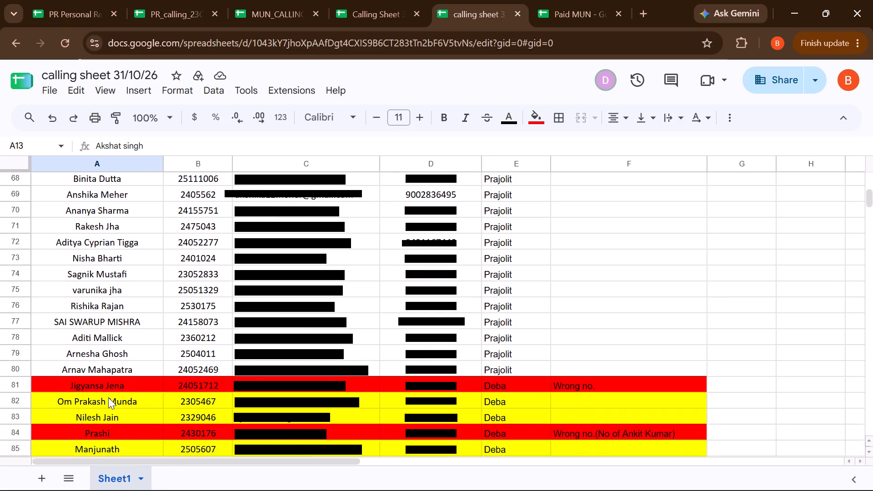
pyautogui.scroll(-2, 108, 397)
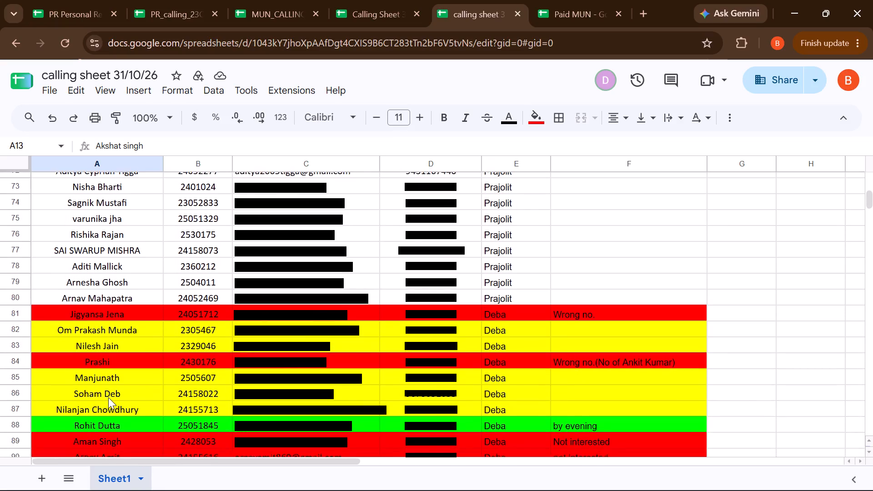
pyautogui.scroll(-2, 108, 397)
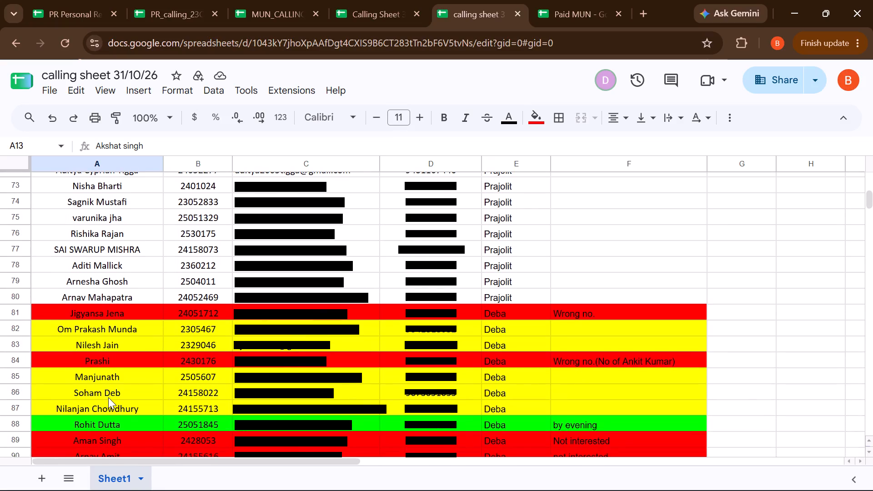
pyautogui.scroll(-2, 108, 397)
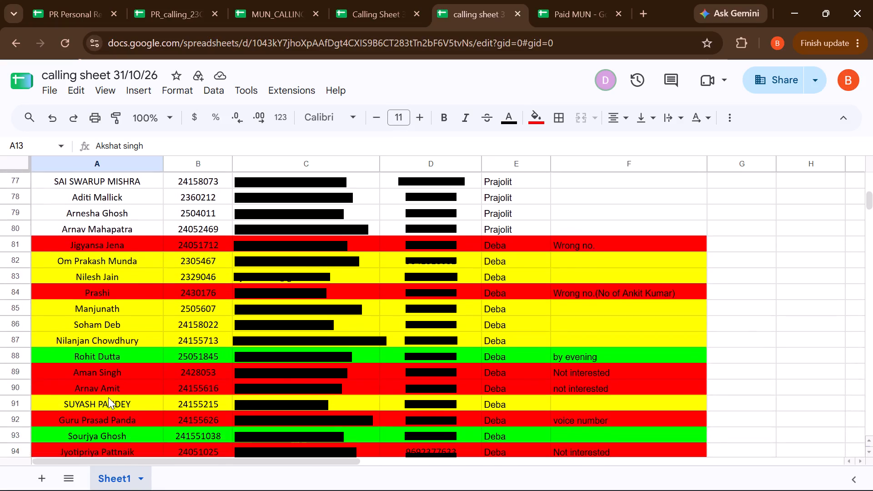
pyautogui.scroll(-4, 108, 397)
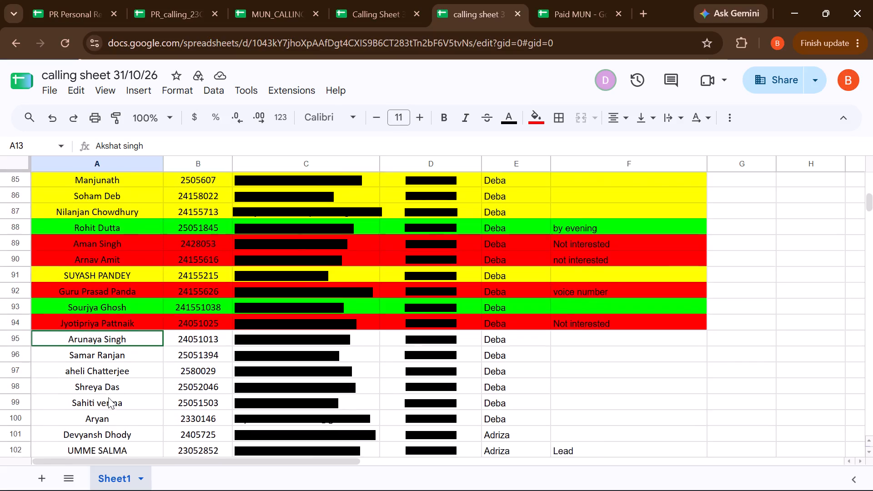
# Review the row colors and remarks in Adriza's block, rows 101 to 120.
pyautogui.scroll(-5, 108, 397)
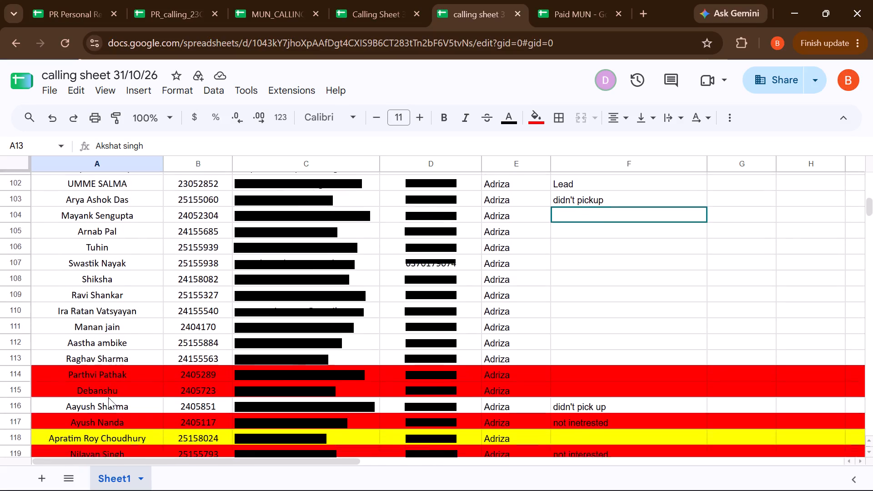
pyautogui.scroll(-2, 108, 397)
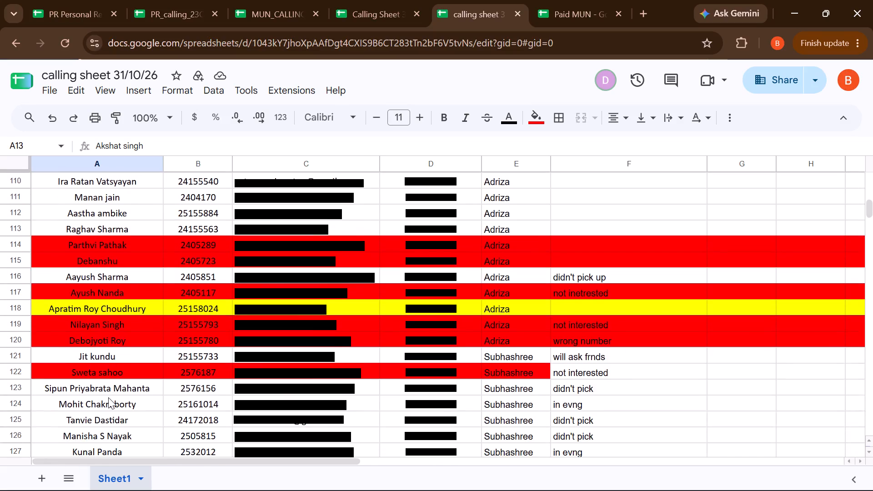
pyautogui.scroll(-1, 108, 397)
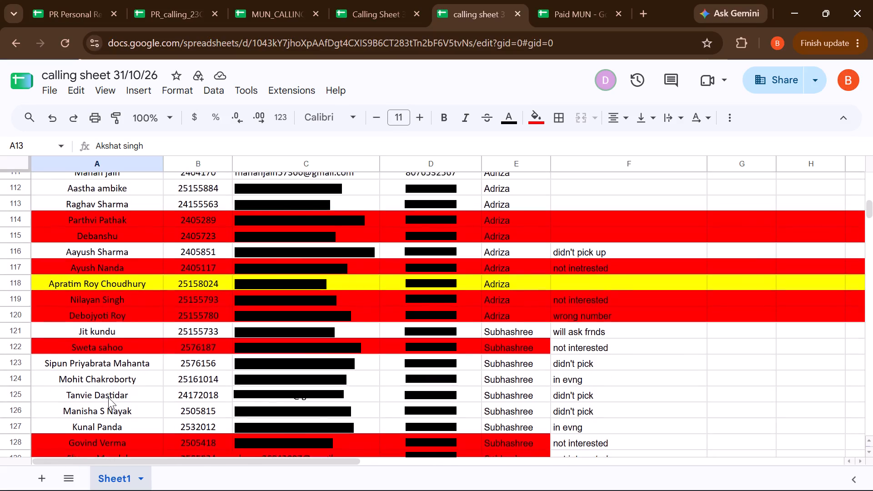
pyautogui.scroll(-1, 108, 397)
pyautogui.hscroll(2, 108, 397)
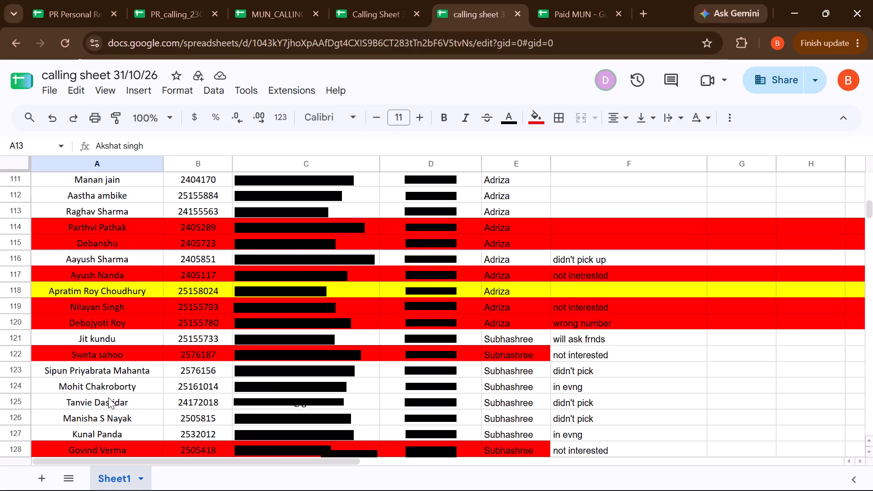
pyautogui.hscroll(3, 108, 397)
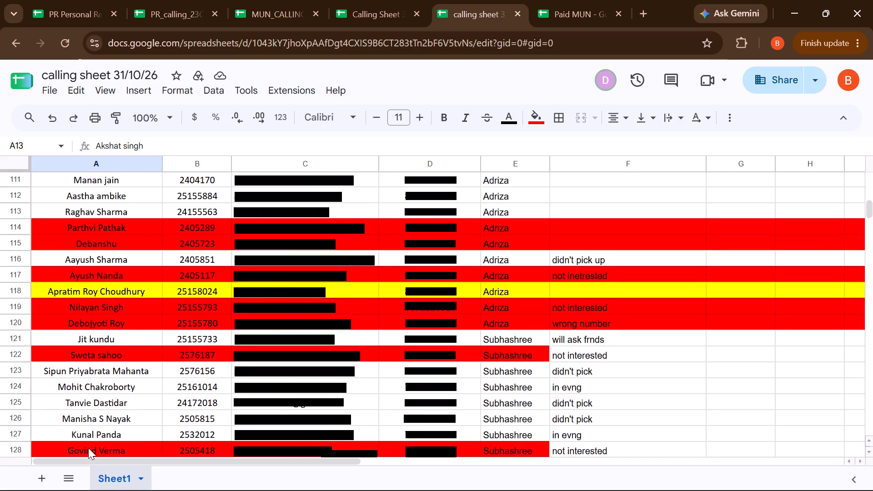
# Review the row colors and remarks in Subhashree's block, rows 121 to 140.
pyautogui.scroll(-1, 98, 441)
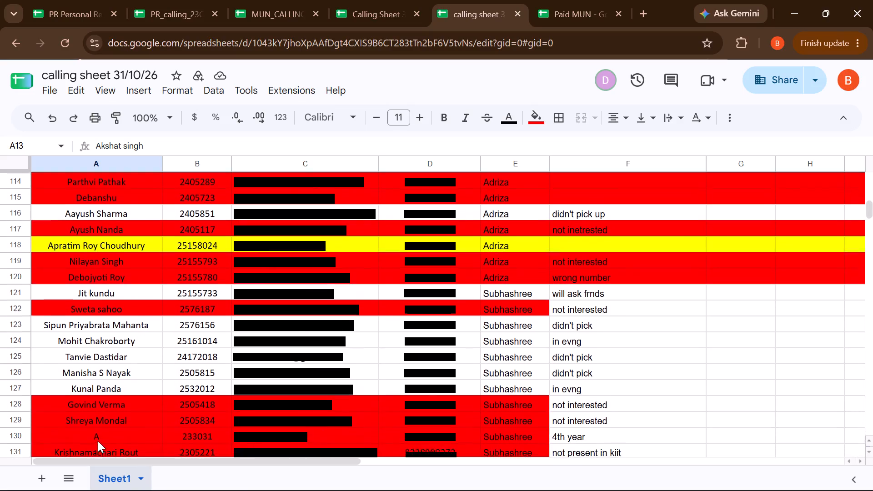
pyautogui.scroll(-2, 98, 441)
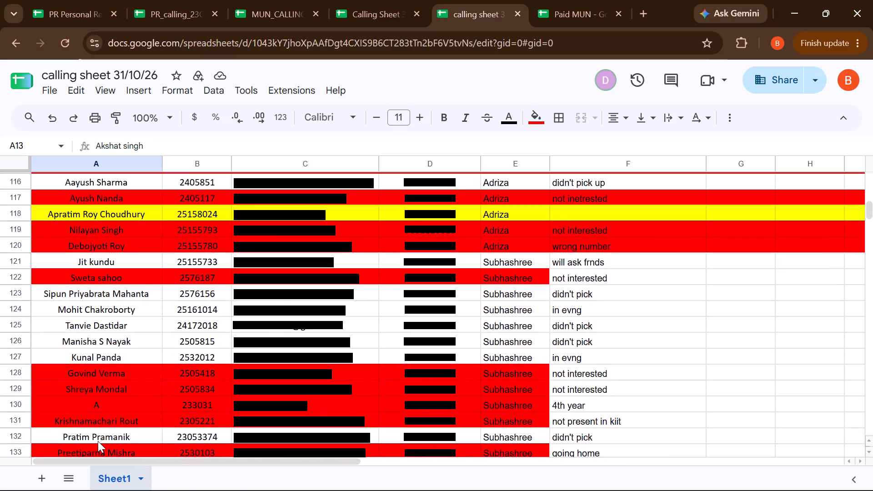
pyautogui.scroll(-1, 98, 441)
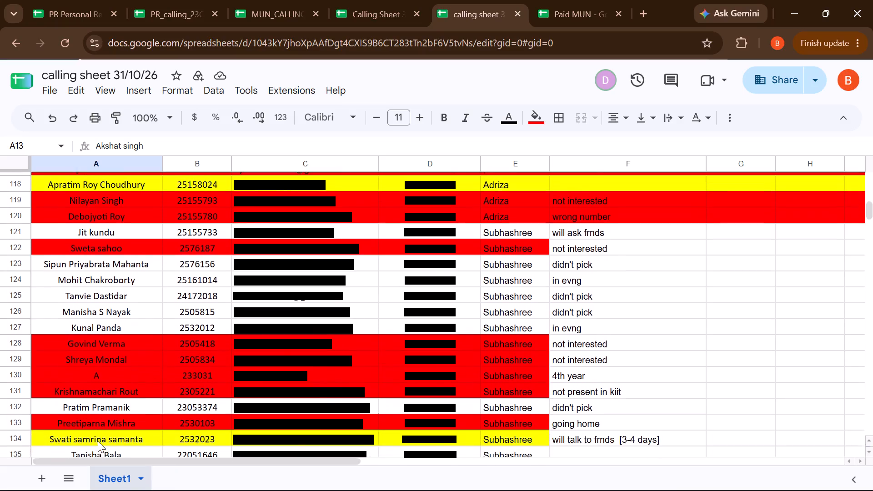
pyautogui.scroll(-1, 98, 441)
pyautogui.scroll(1, 115, 421)
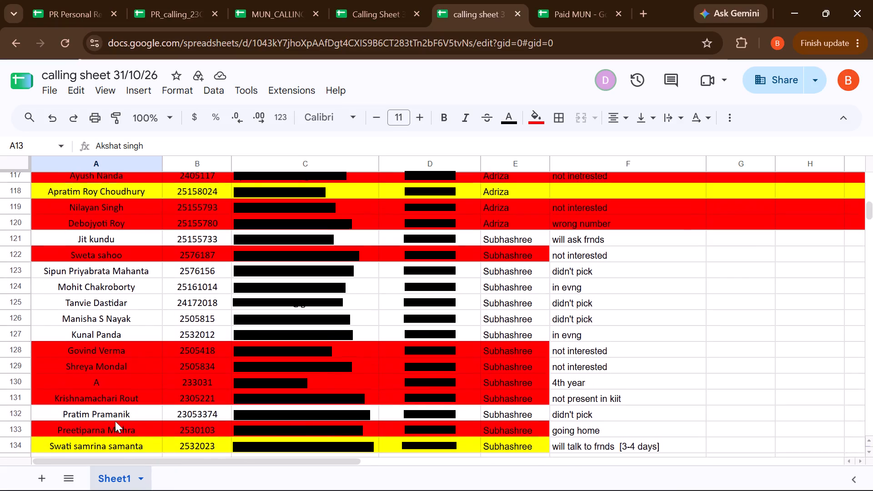
pyautogui.scroll(1, 115, 421)
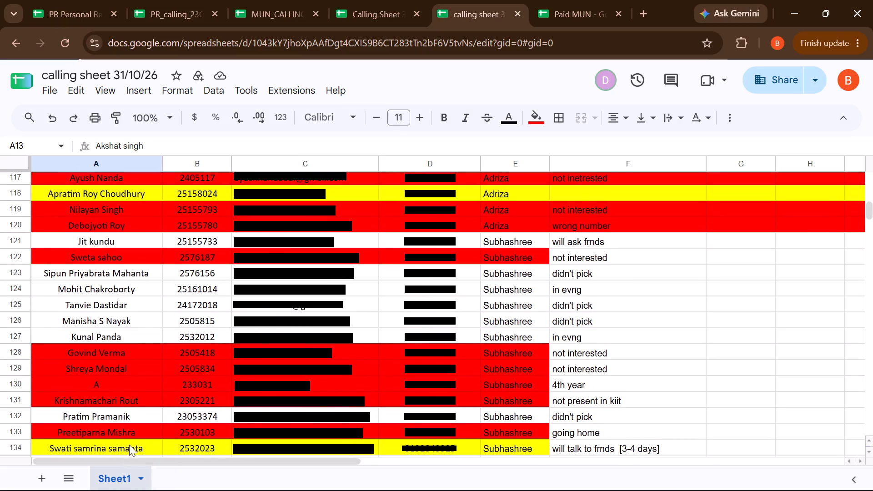
pyautogui.click(137, 446)
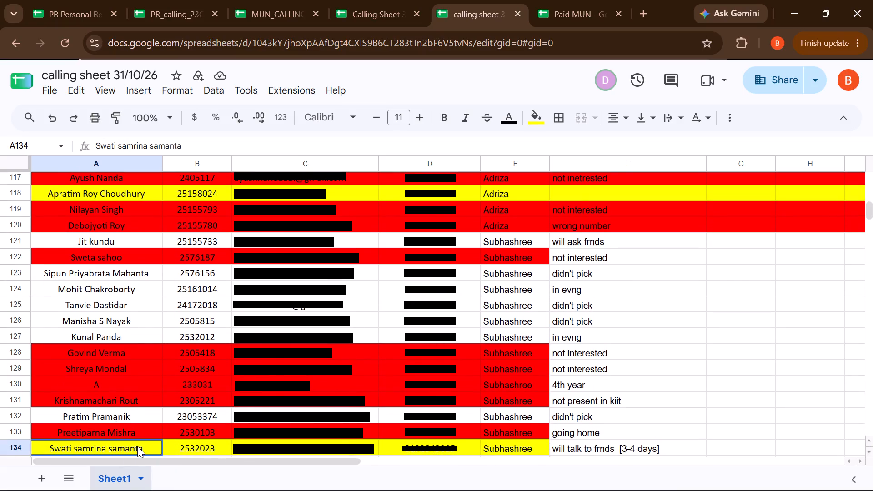
pyautogui.press('Down')
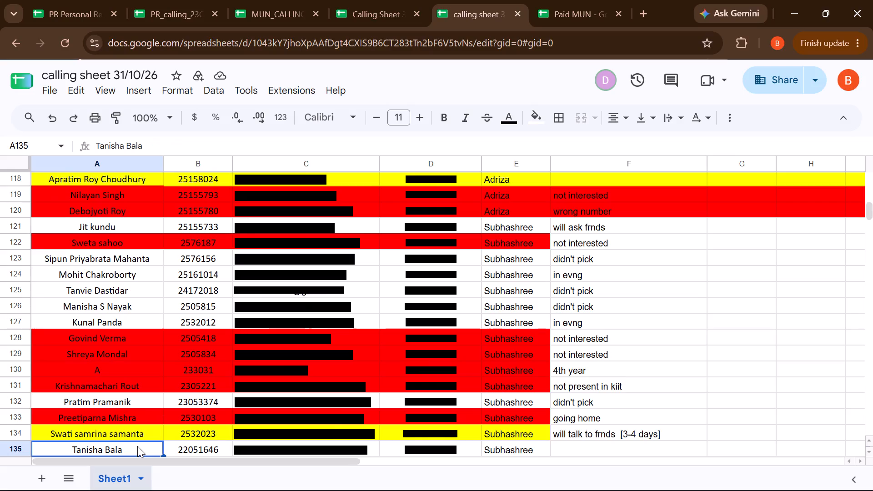
pyautogui.press('Down')
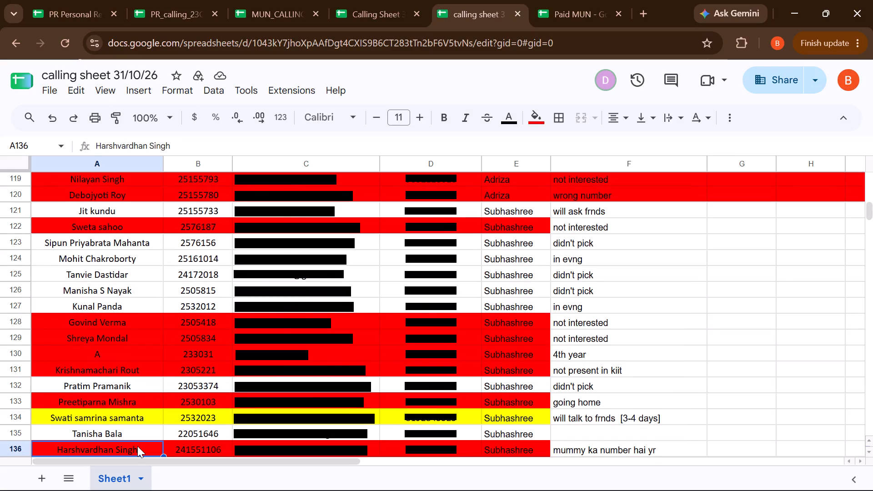
pyautogui.press('Down')
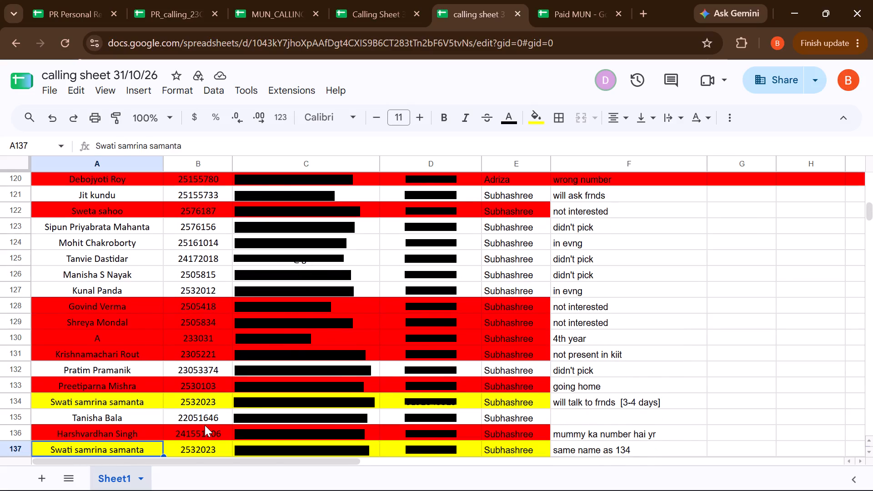
pyautogui.press('Down')
pyautogui.press('Down')
pyautogui.press('Down')
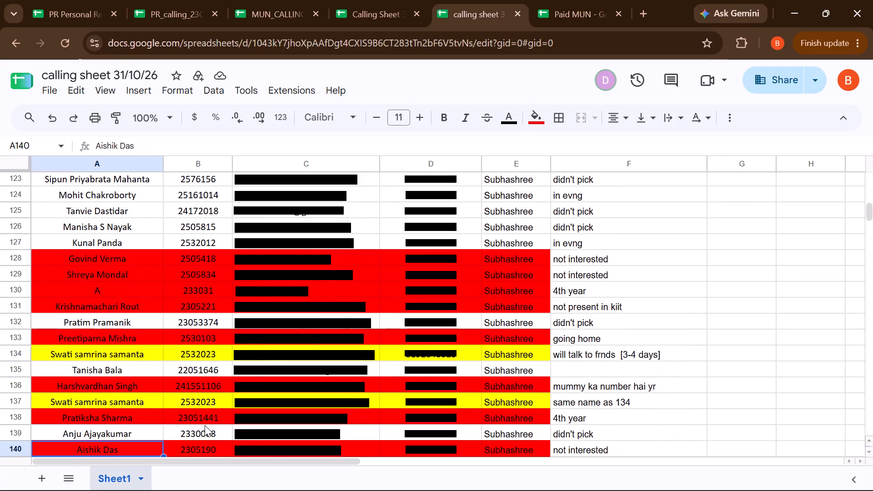
pyautogui.press('Up')
pyautogui.press('Down')
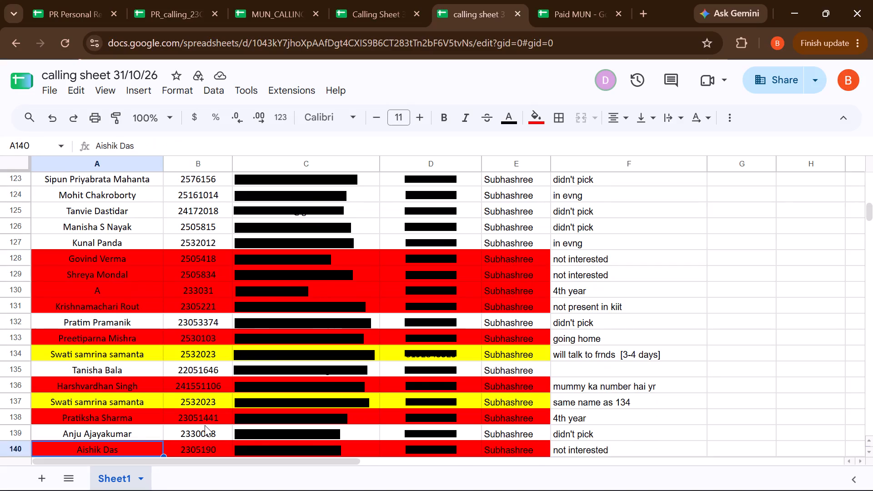
# Go through Akshit's block row by row, rows 141 to 160, checking the row colors and remarks.
pyautogui.press('Down')
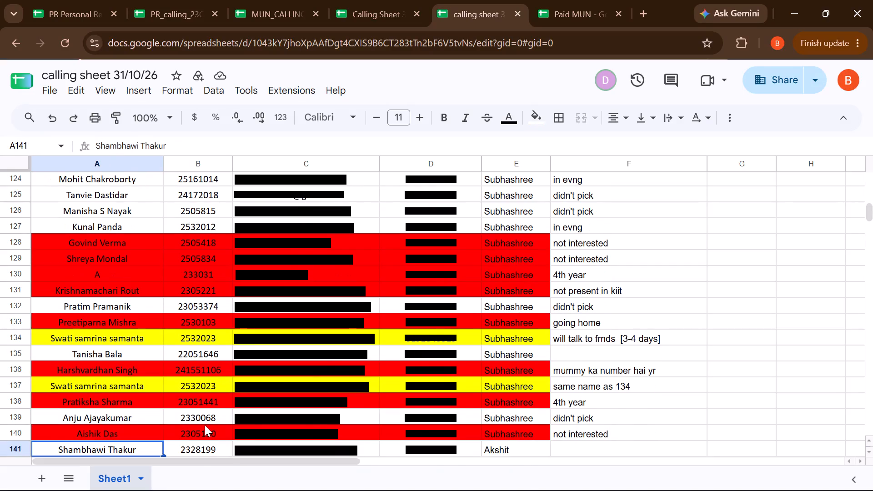
pyautogui.press('Down')
pyautogui.press('Down')
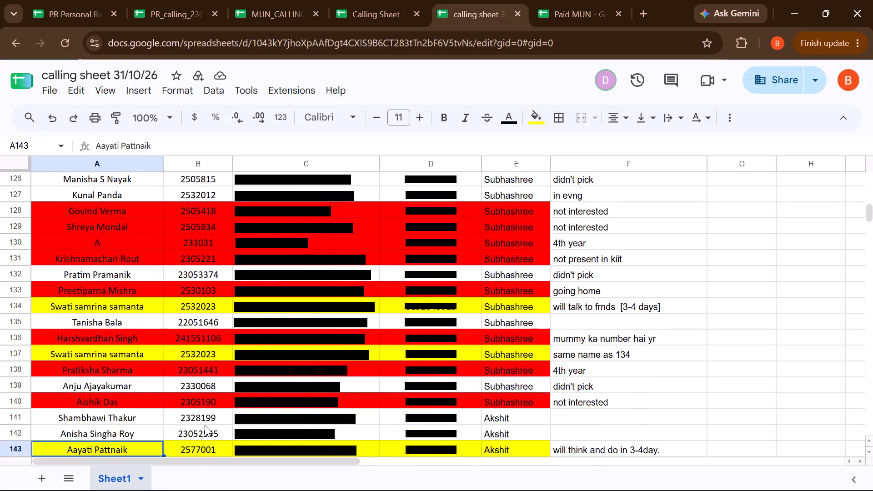
pyautogui.press('Down')
pyautogui.press('Down')
pyautogui.press('Down')
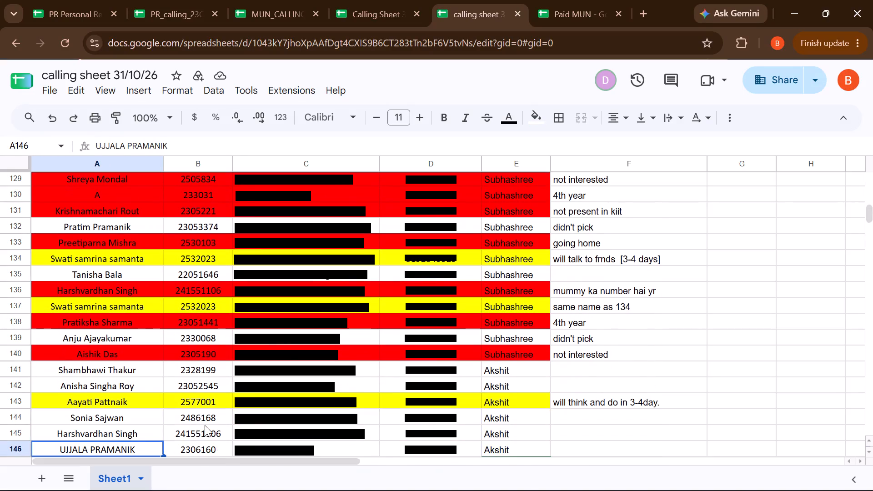
pyautogui.press('Down')
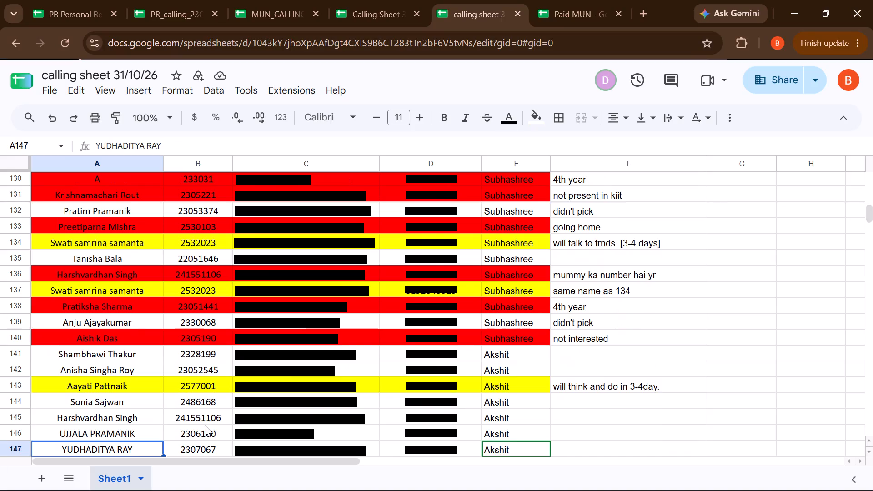
pyautogui.press('Down')
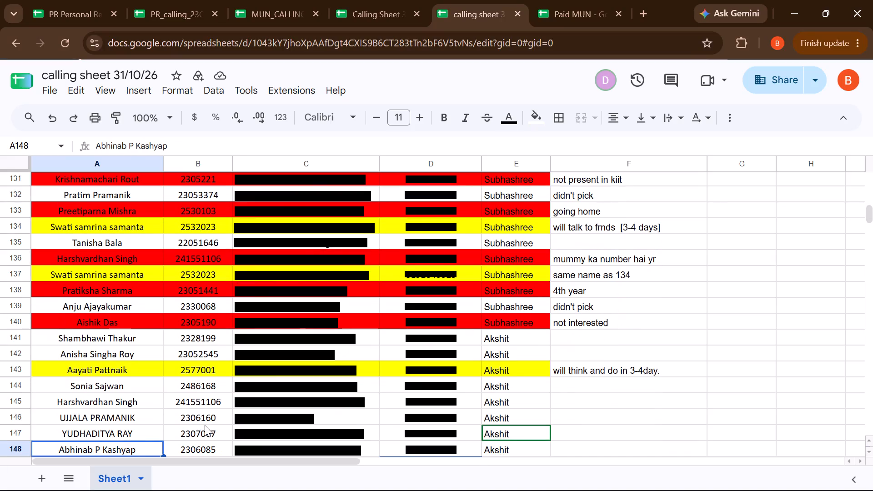
pyautogui.press('Down')
pyautogui.press('Down')
pyautogui.press('Up')
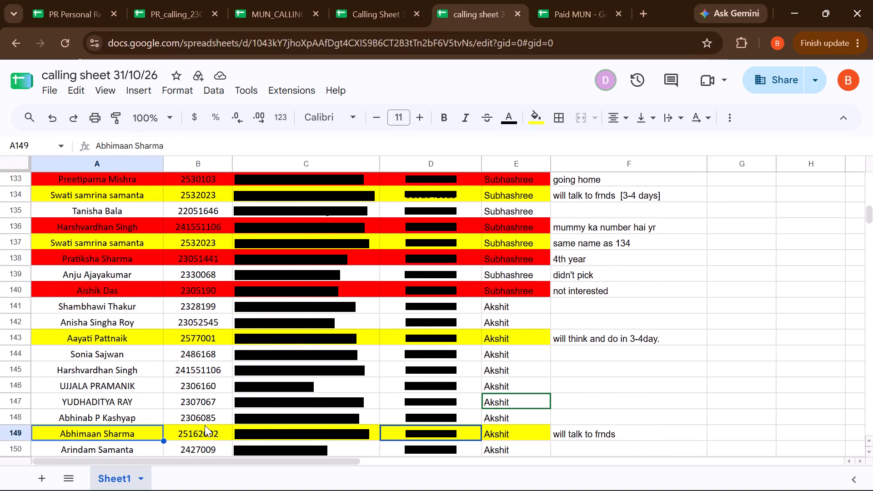
pyautogui.press('Up')
pyautogui.press('Down')
pyautogui.press('Down')
pyautogui.press('Down')
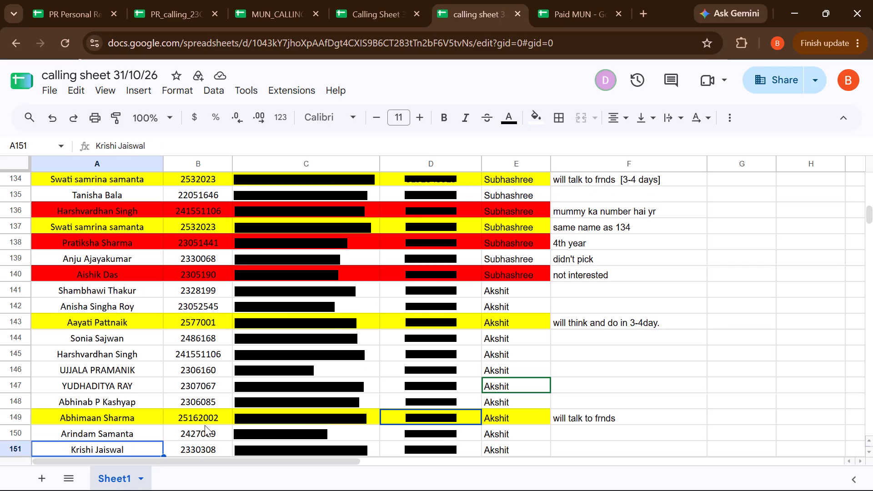
pyautogui.press('Down')
pyautogui.press('Down')
pyautogui.press('Down')
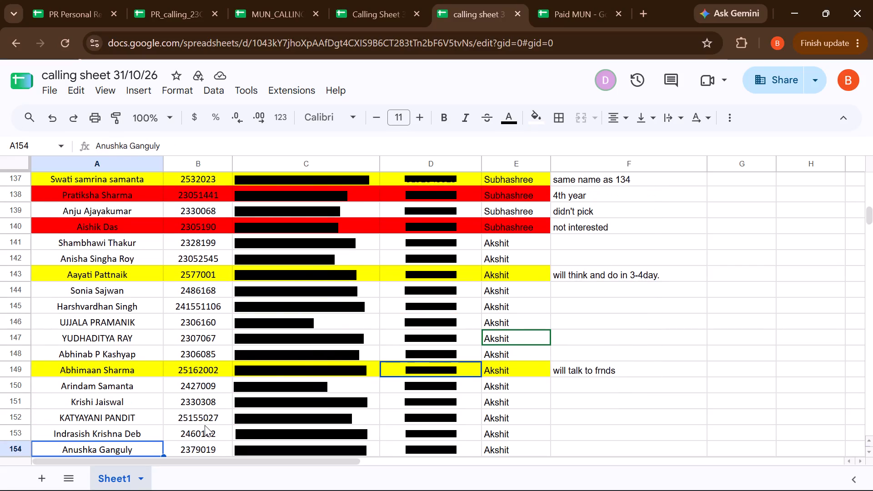
pyautogui.press('Up')
pyautogui.press('Down')
pyautogui.press('Down')
pyautogui.press('Down')
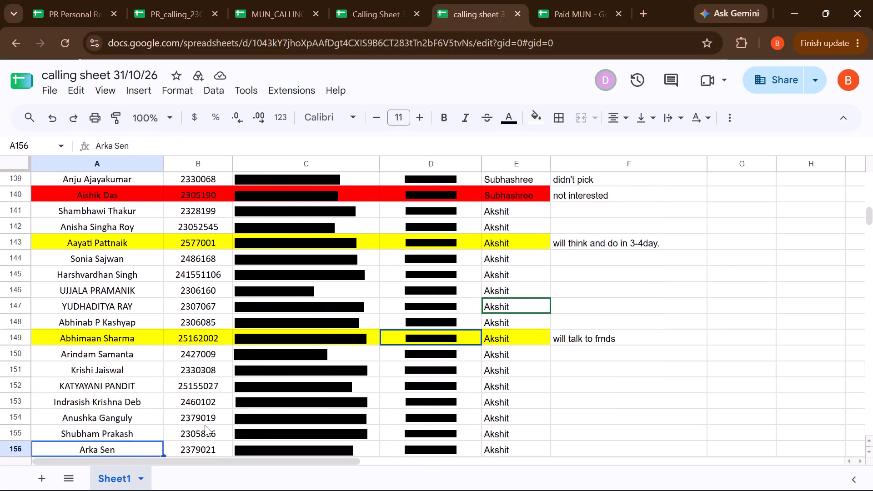
pyautogui.press('Down')
pyautogui.press('Up')
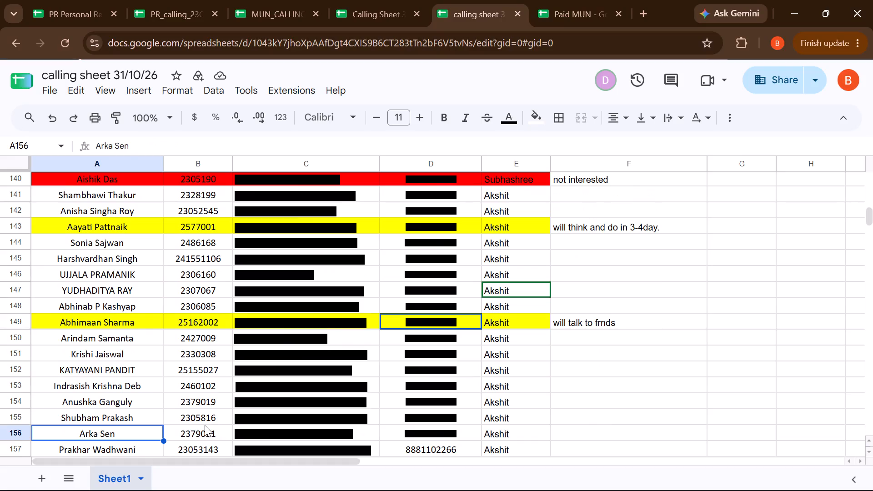
pyautogui.press('Down')
pyautogui.press('Down')
pyautogui.press('Down')
pyautogui.press('Down')
pyautogui.press('Down')
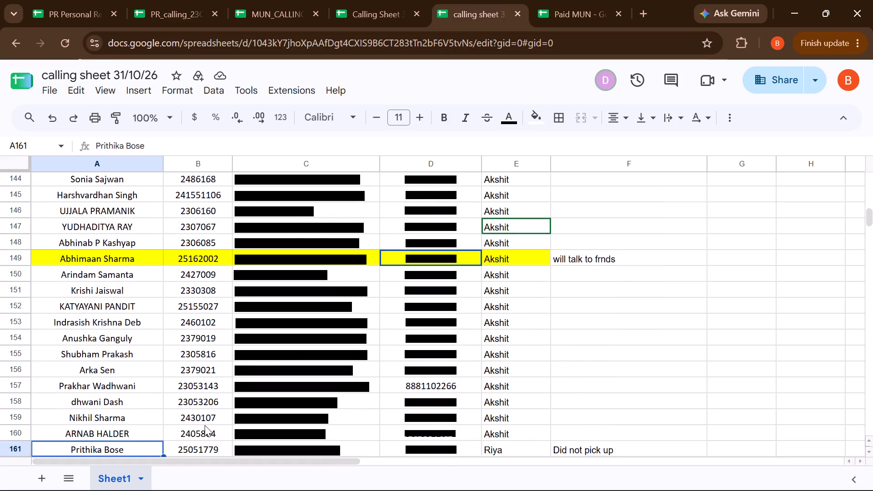
pyautogui.press('Down')
pyautogui.press('Down')
pyautogui.press('Up')
pyautogui.press('Up')
pyautogui.press('Up')
pyautogui.press('Up')
pyautogui.press('Up')
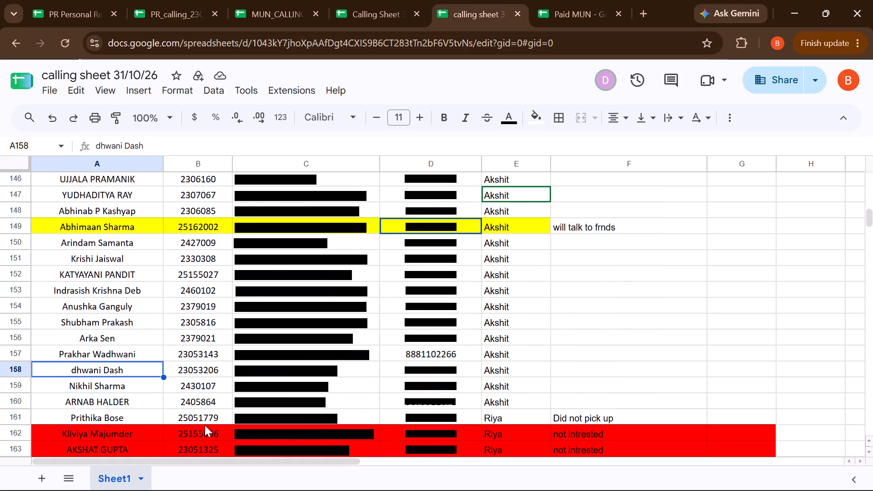
pyautogui.press('Up')
pyautogui.press('Down')
pyautogui.press('Down')
pyautogui.press('Down')
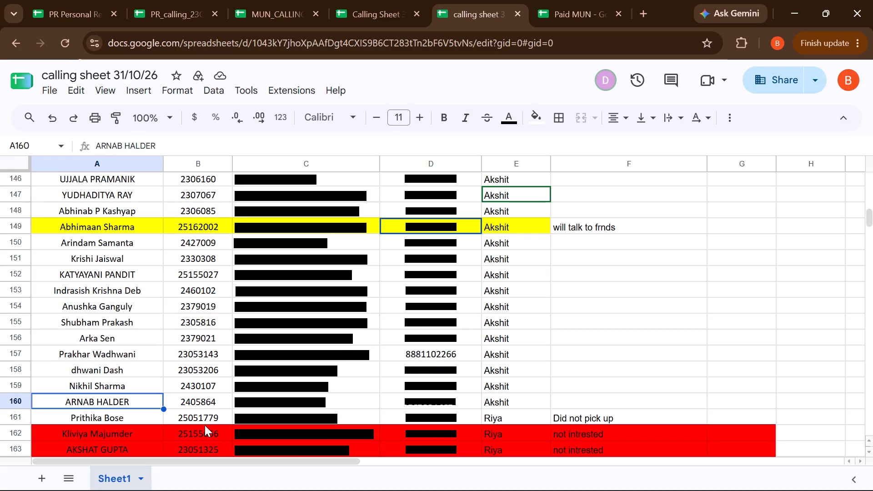
# Review the row colors and remarks in Riya's block, rows 161 to 180.
pyautogui.press('Down')
pyautogui.press('Down')
pyautogui.press('Down')
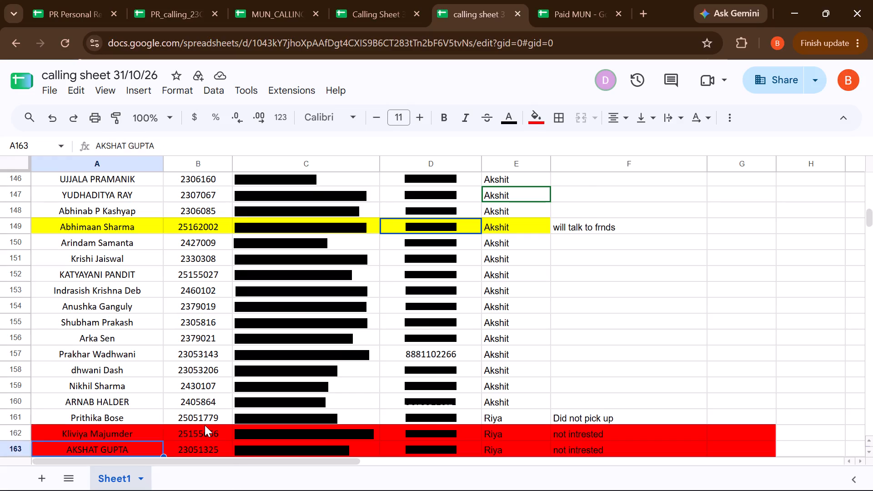
pyautogui.press('Down')
pyautogui.press('Down')
pyautogui.press('Down')
pyautogui.press('Down')
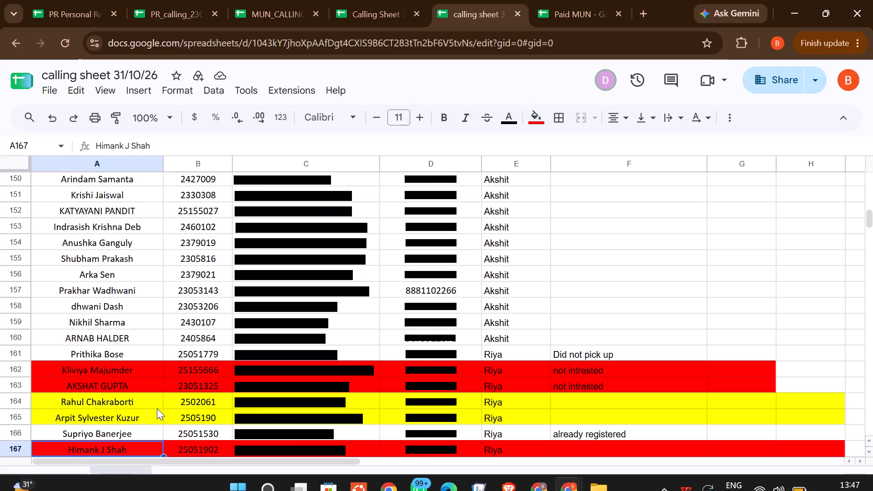
pyautogui.scroll(-1, 157, 408)
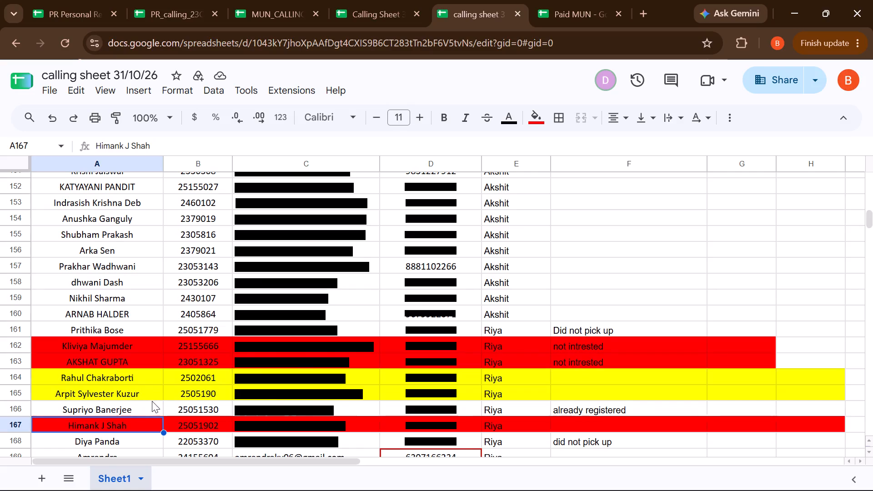
pyautogui.scroll(-1, 180, 396)
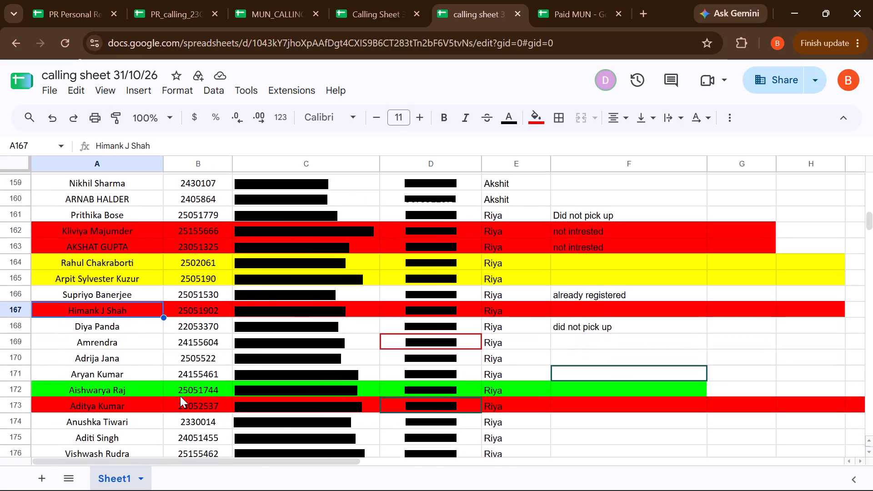
pyautogui.scroll(-3, 180, 396)
# Skim the row colors and remarks in the remaining callers' blocks from Rohit's in row 181 through Banishree's ending at row 591.
pyautogui.scroll(-1, 180, 396)
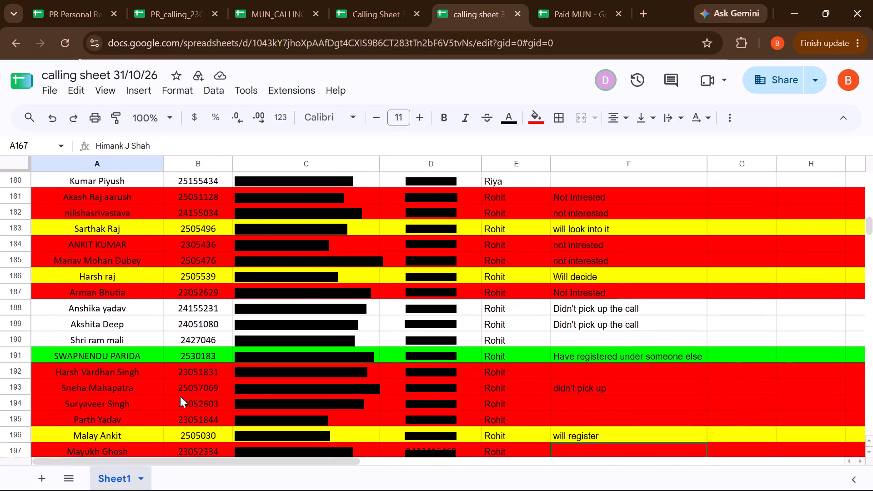
pyautogui.scroll(-13, 180, 396)
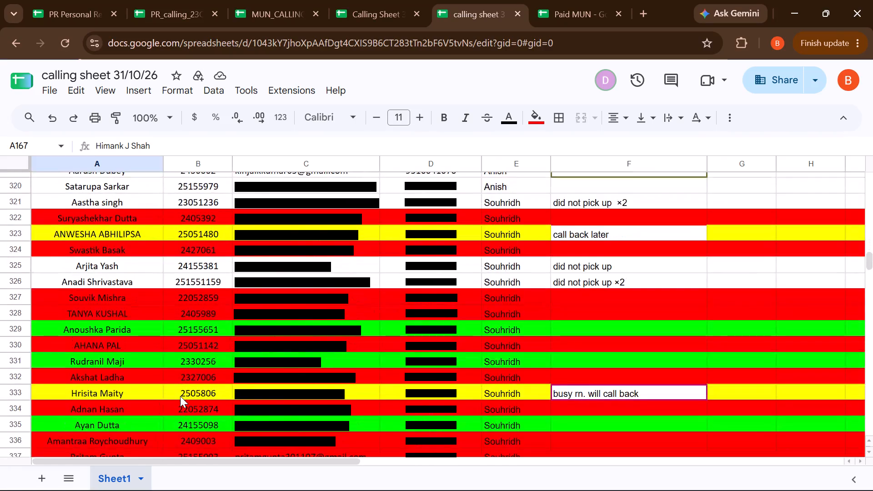
pyautogui.scroll(-5, 180, 396)
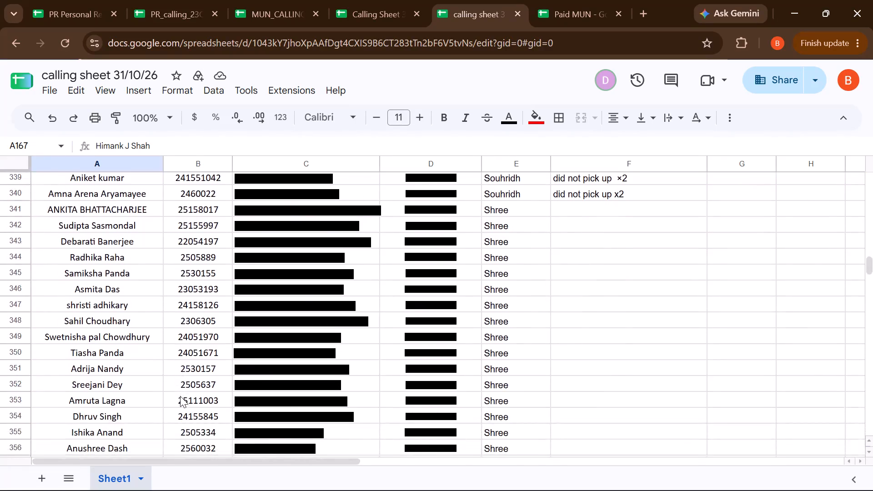
pyautogui.scroll(-4, 180, 396)
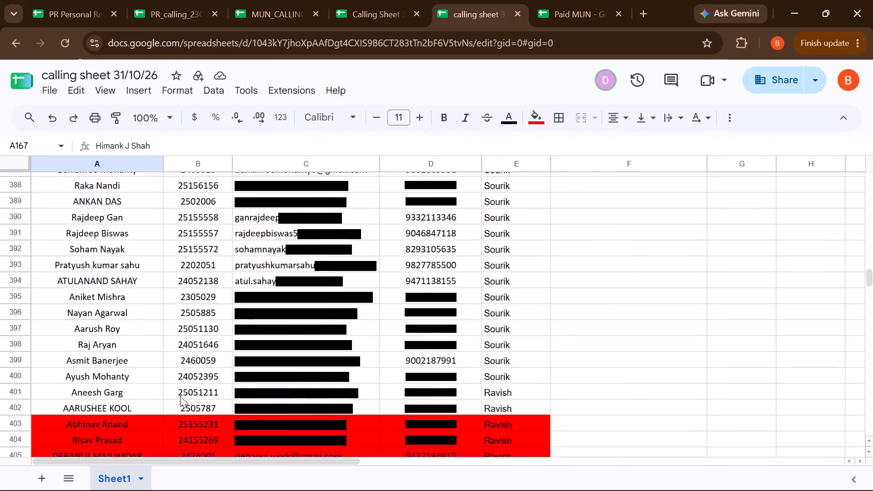
pyautogui.scroll(-3, 180, 396)
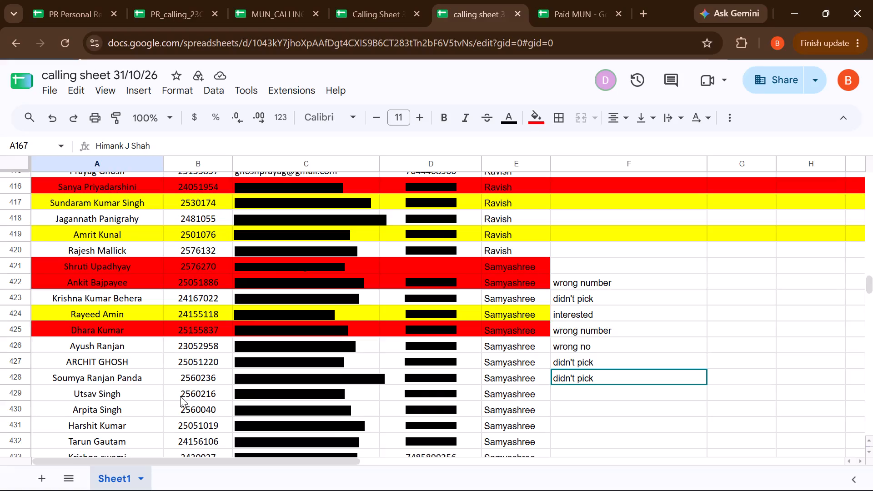
pyautogui.scroll(-9, 180, 396)
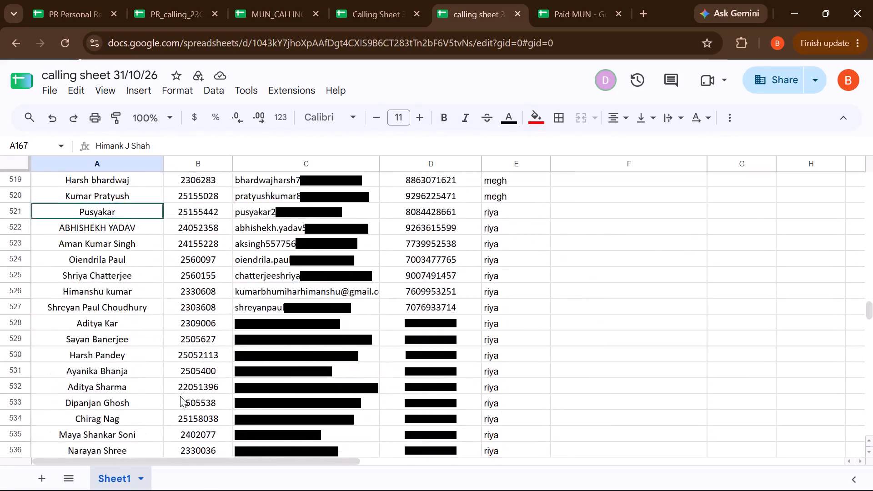
pyautogui.scroll(-4, 180, 396)
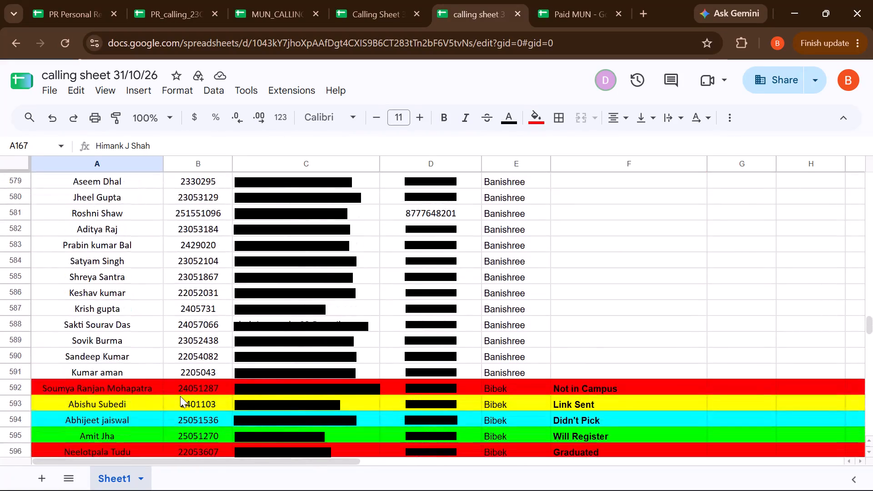
# Record the remark "Busy" for the delegate in row 597 of Bibek's block and fill the whole row cyan.
pyautogui.scroll(-5, 180, 396)
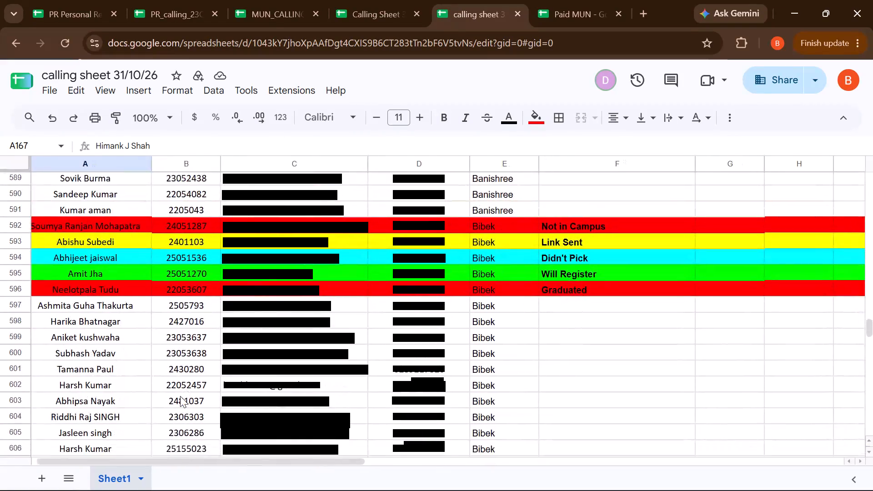
pyautogui.scroll(-2, 180, 396)
pyautogui.scroll(1, 180, 396)
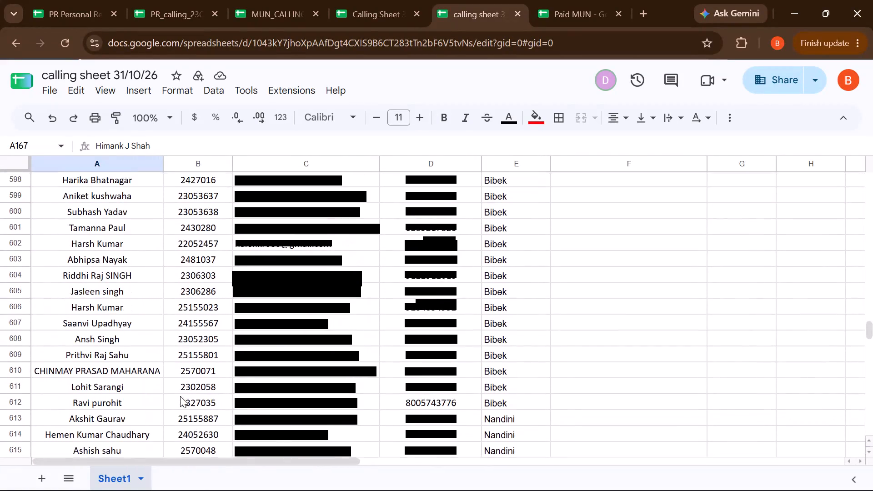
pyautogui.scroll(1, 180, 396)
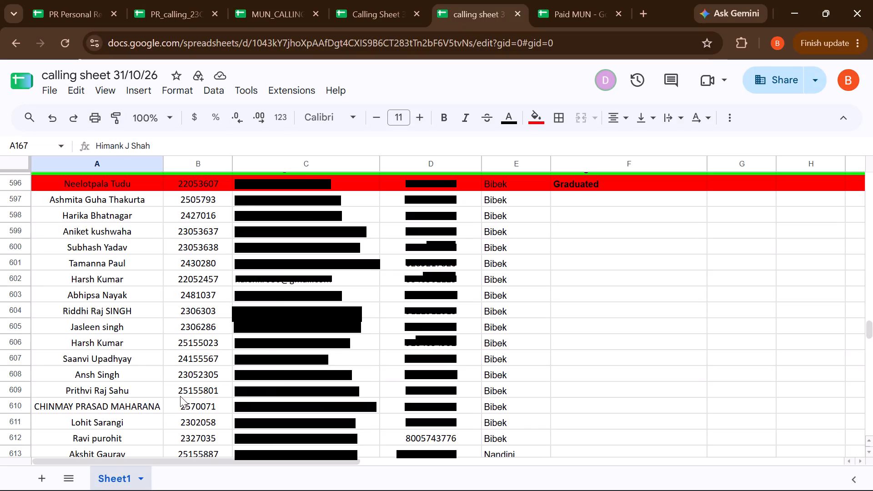
pyautogui.click(591, 197)
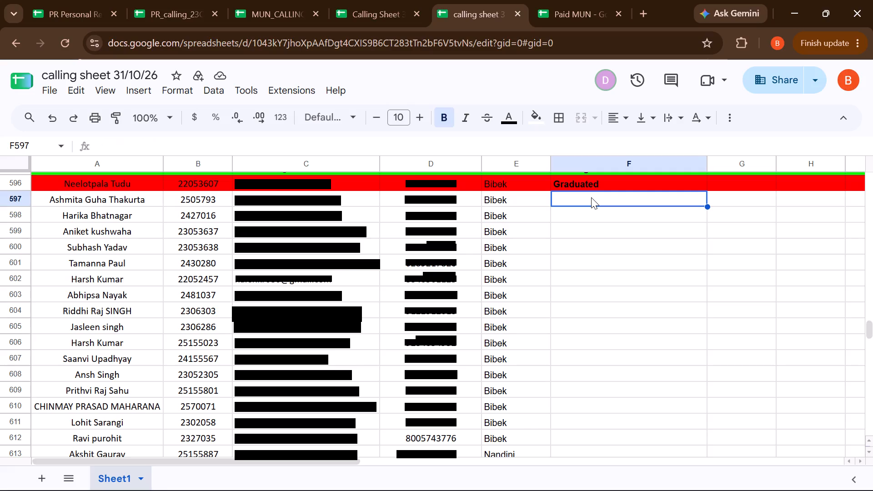
pyautogui.write('Busy')
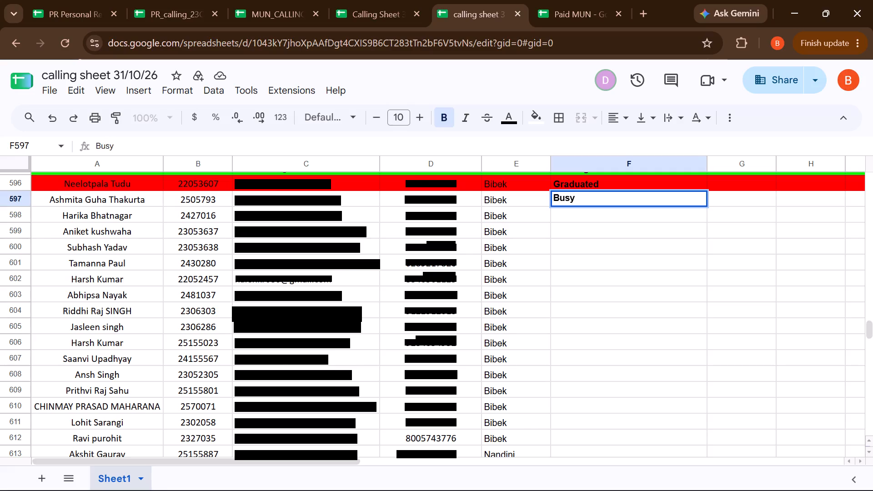
pyautogui.click(25, 199)
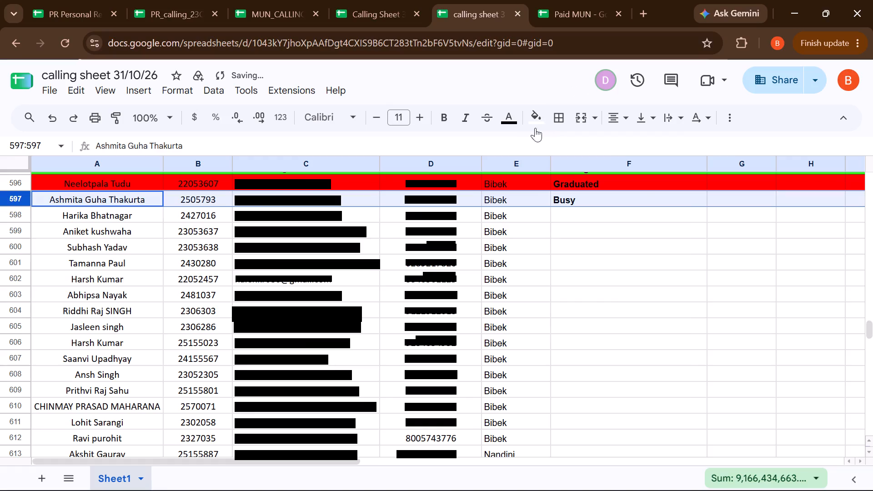
pyautogui.click(540, 114)
pyautogui.click(615, 178)
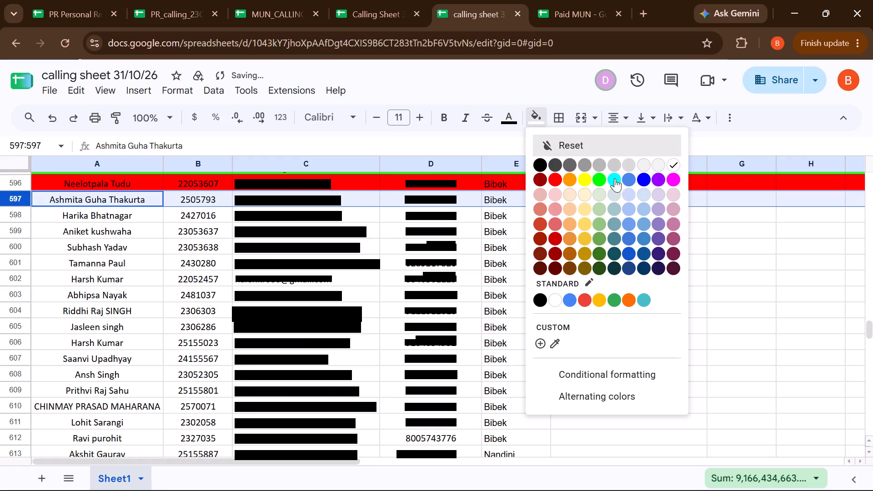
# Look up the phone numbers of Bibek's delegates in row 598 and in row 594, marked "Didn't Pick".
pyautogui.click(439, 220)
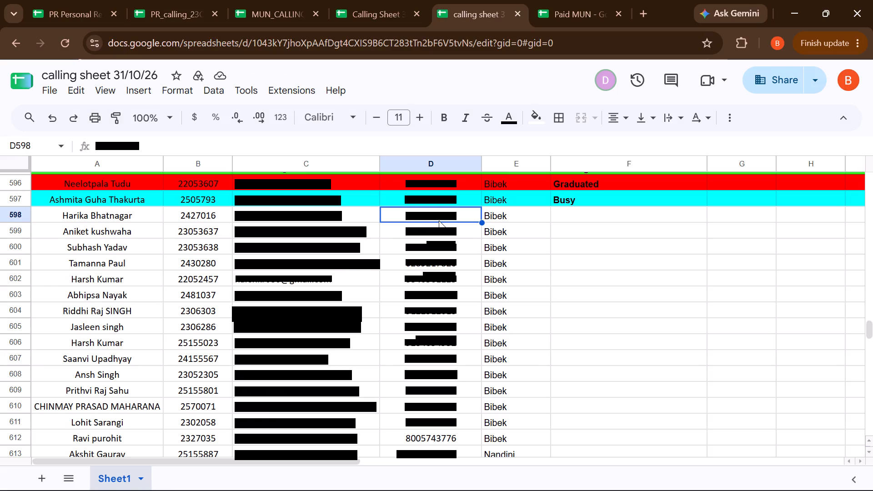
pyautogui.scroll(1, 339, 353)
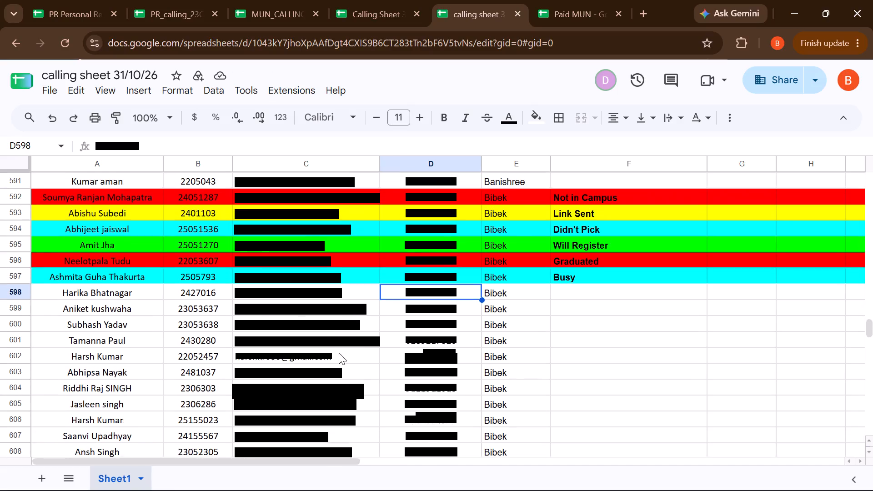
pyautogui.scroll(2, 339, 353)
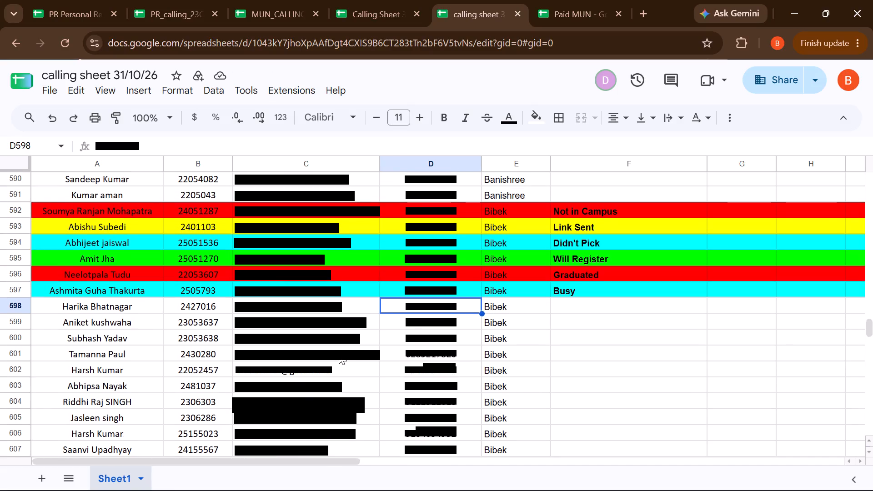
pyautogui.scroll(1, 339, 353)
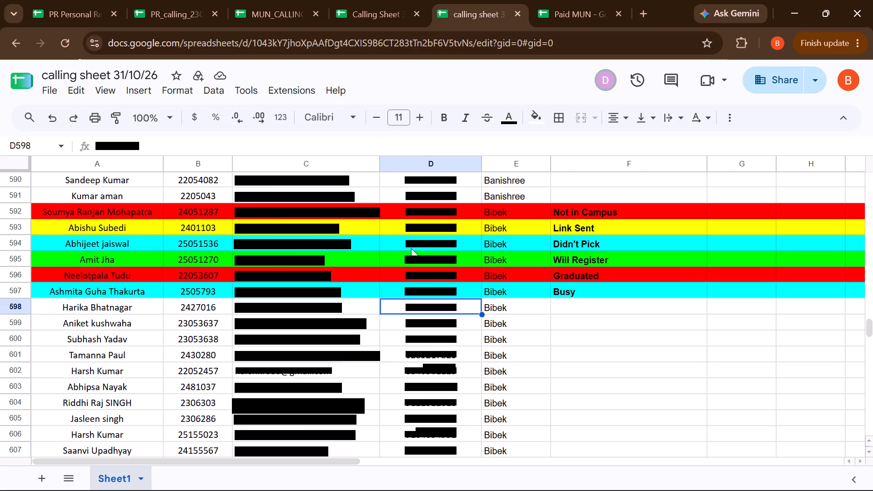
pyautogui.click(140, 245)
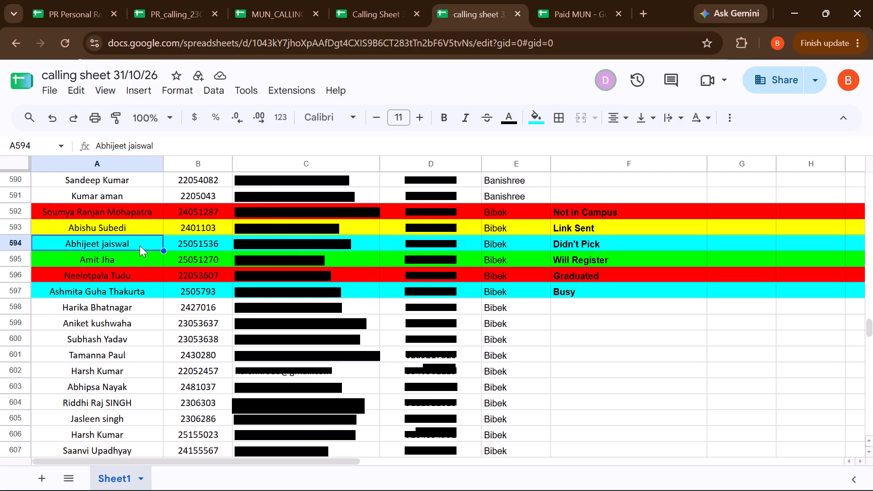
pyautogui.click(426, 249)
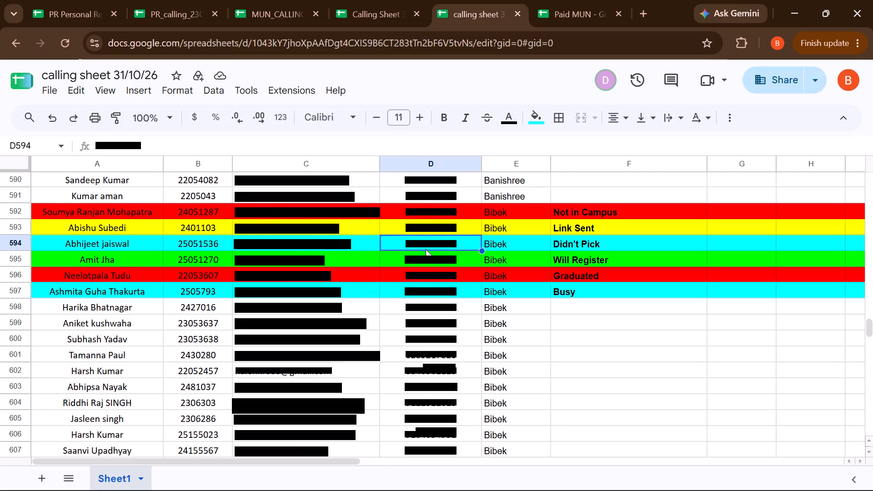
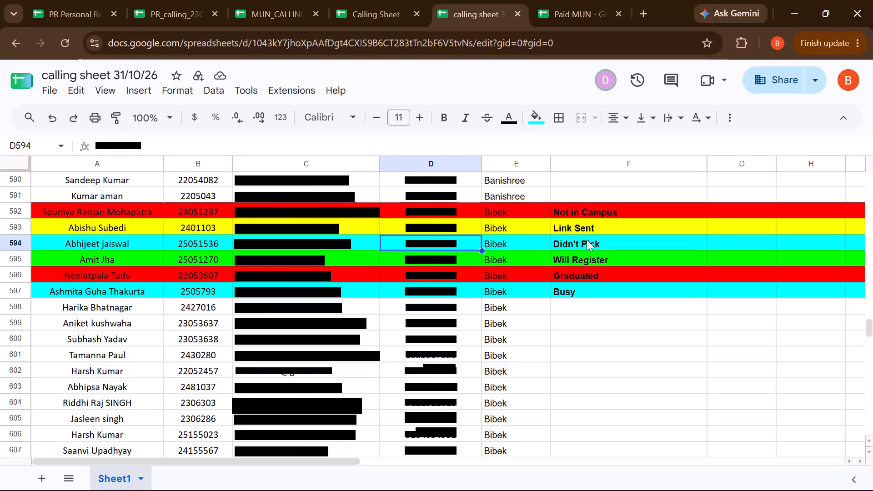
# Replace the remark for Bibek's delegate in row 594 with "Going Home" and fill the whole row red.
pyautogui.doubleClick(587, 240)
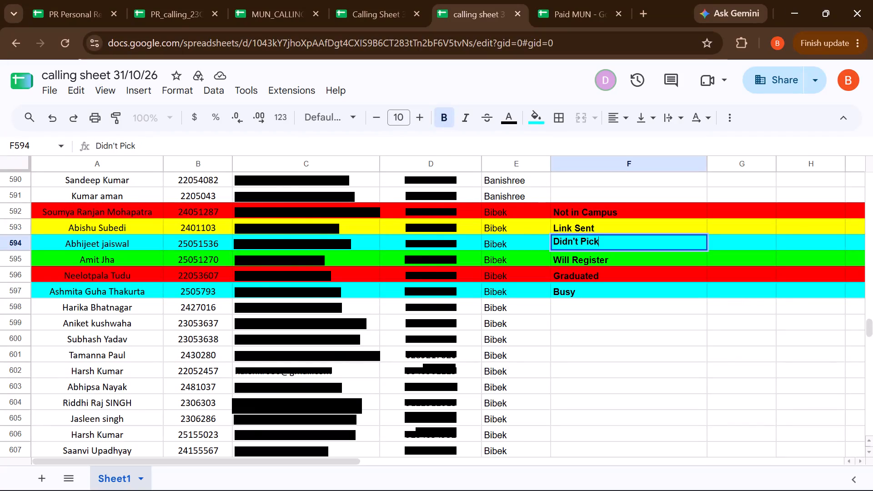
pyautogui.press('BackSpace')
pyautogui.press('BackSpace')
pyautogui.press('BackSpace')
pyautogui.press('BackSpace')
pyautogui.press('BackSpace')
pyautogui.press('BackSpace')
pyautogui.press('BackSpace')
pyautogui.press('BackSpace')
pyautogui.press('BackSpace')
pyautogui.press('BackSpace')
pyautogui.press('BackSpace')
pyautogui.press('BackSpace')
pyautogui.press('BackSpace')
pyautogui.press('BackSpace')
pyautogui.press('BackSpace')
pyautogui.press('BackSpace')
pyautogui.press('BackSpace')
pyautogui.press('BackSpace')
pyautogui.press('BackSpace')
pyautogui.press('BackSpace')
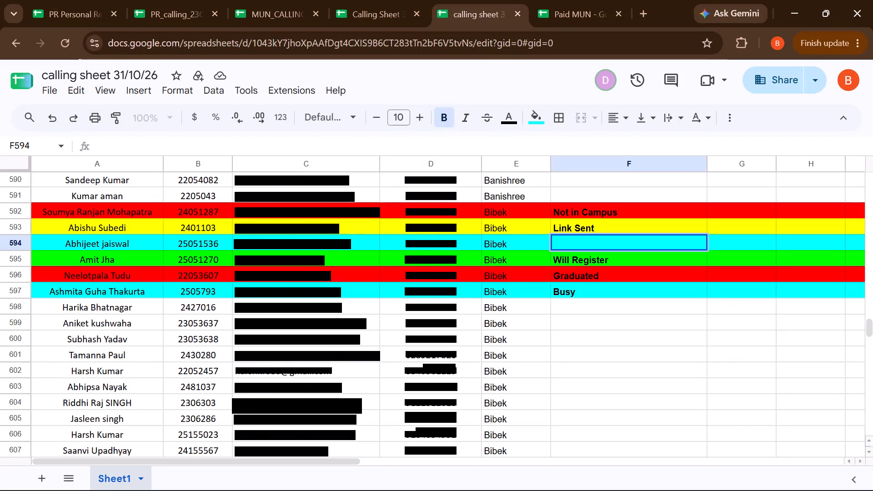
pyautogui.write('Going Home')
pyautogui.click(11, 248)
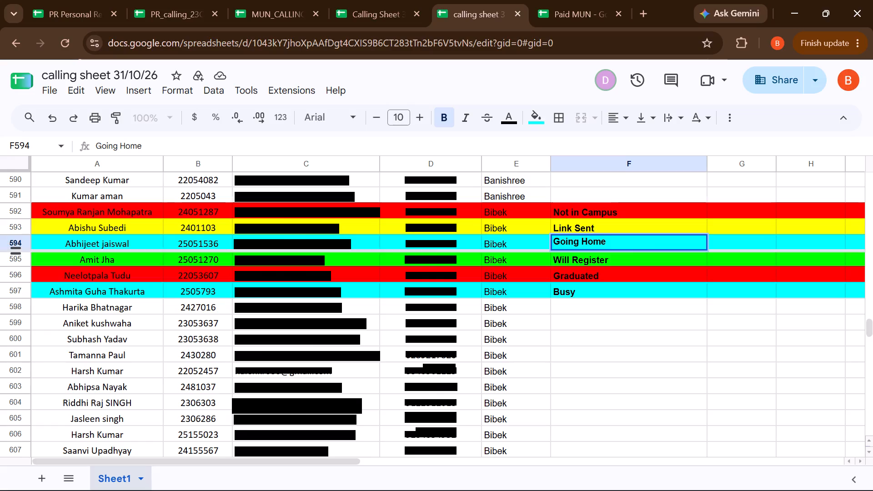
pyautogui.click(14, 242)
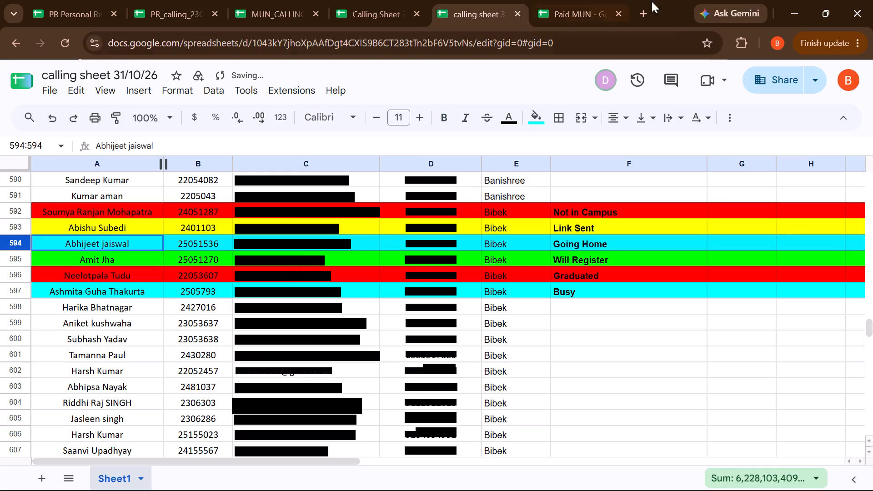
pyautogui.click(538, 110)
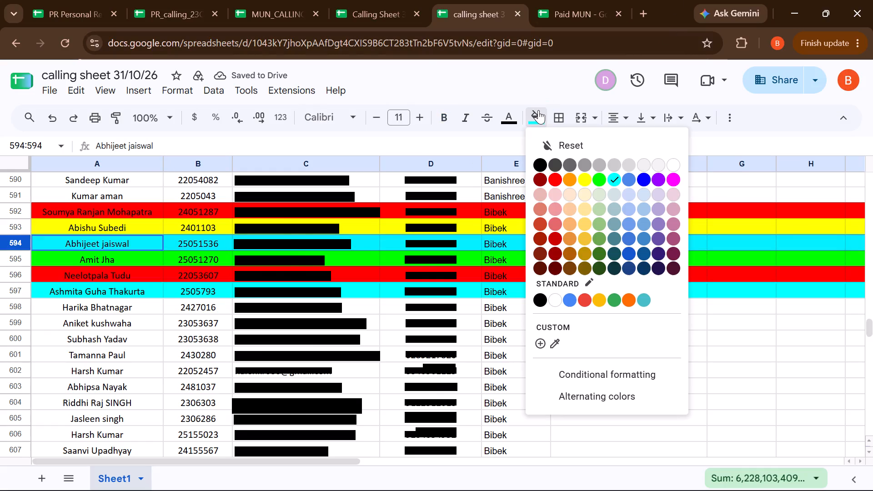
pyautogui.click(558, 175)
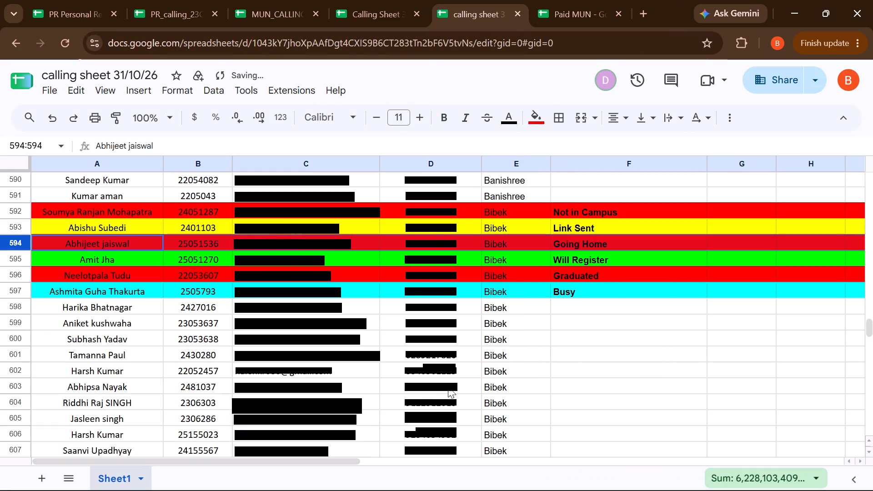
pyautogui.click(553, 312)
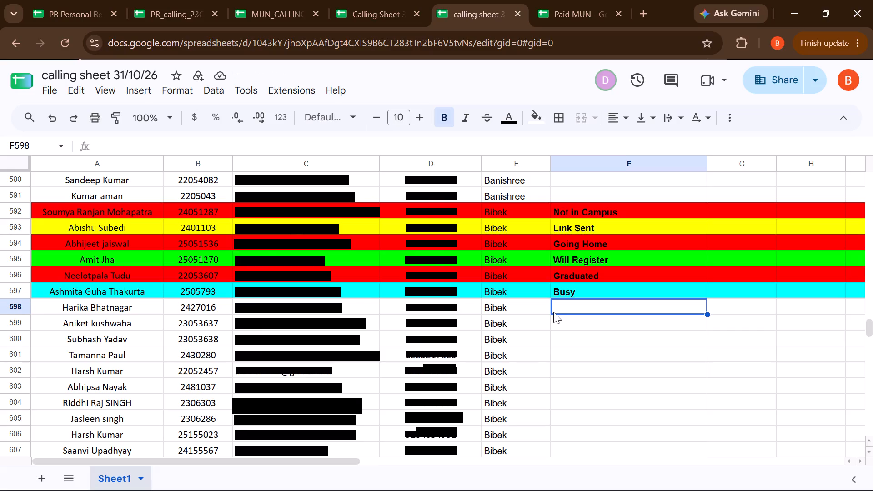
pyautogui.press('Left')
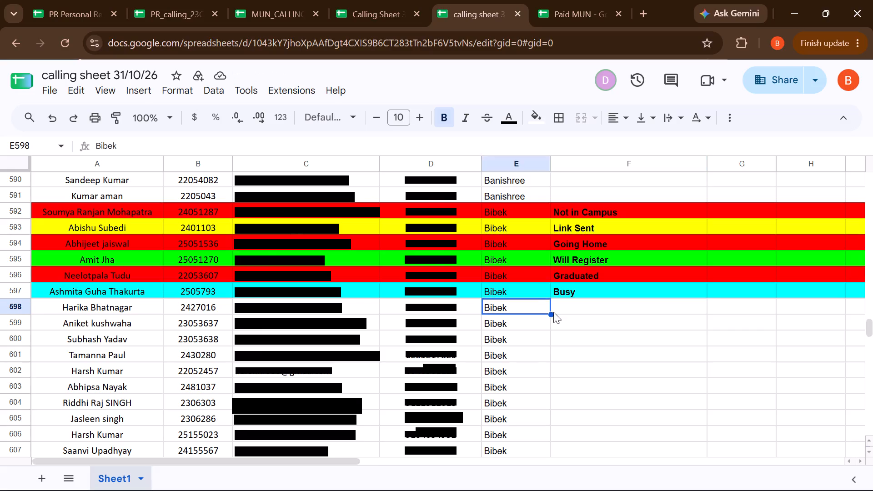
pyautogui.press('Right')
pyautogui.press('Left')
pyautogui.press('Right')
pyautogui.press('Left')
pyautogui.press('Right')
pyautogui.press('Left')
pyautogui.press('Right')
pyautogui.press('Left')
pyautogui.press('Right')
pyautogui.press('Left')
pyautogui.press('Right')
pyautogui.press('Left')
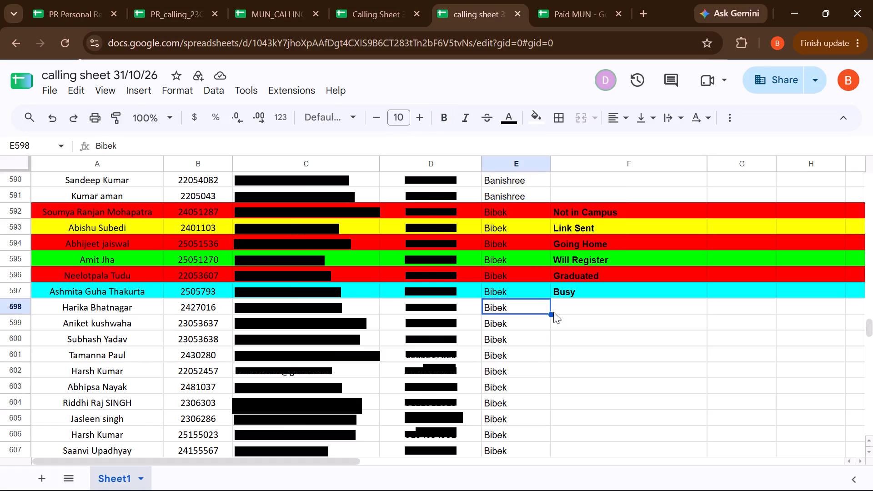
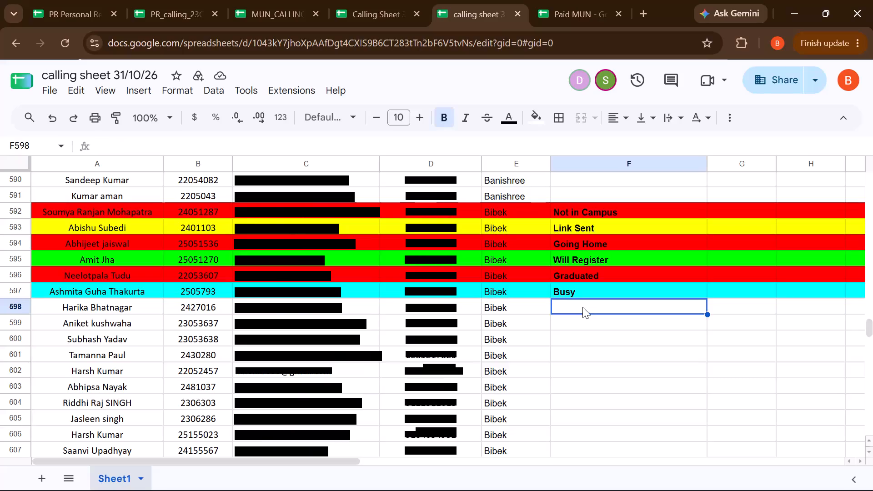
# Enter the remark "Going Home" for Bibek's delegate in row 598 and fill the whole row red.
pyautogui.write('Goinh')
pyautogui.press('Delete')
pyautogui.press('BackSpace')
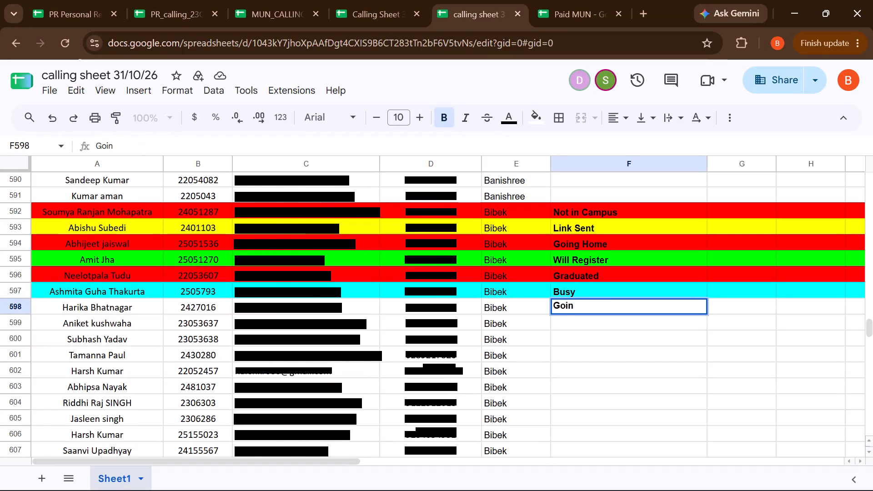
pyautogui.write('g')
pyautogui.press('space')
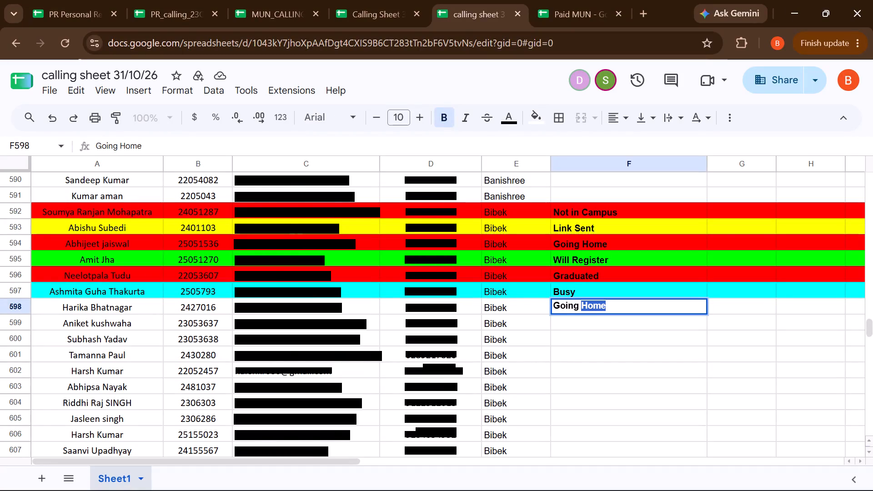
pyautogui.press('Tab')
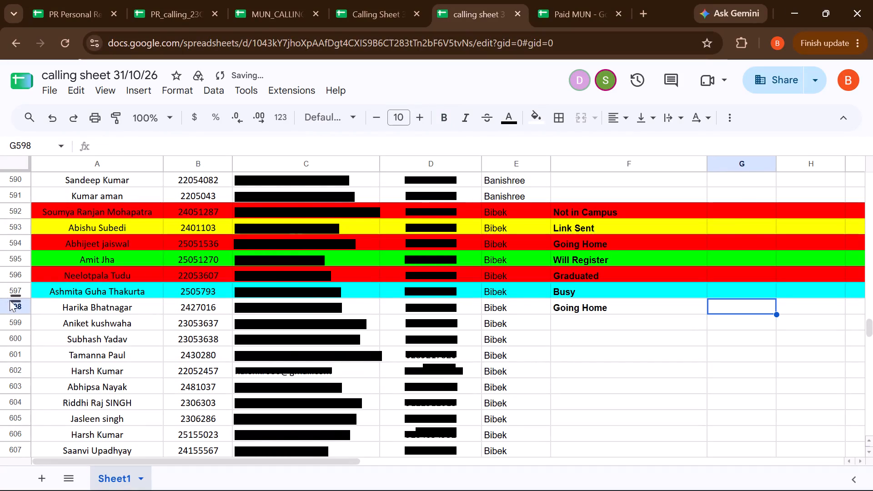
pyautogui.click(12, 305)
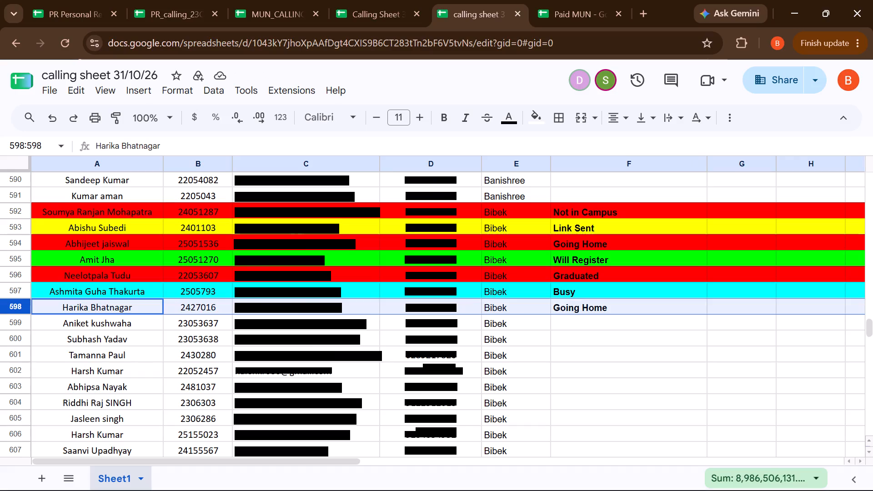
pyautogui.click(537, 120)
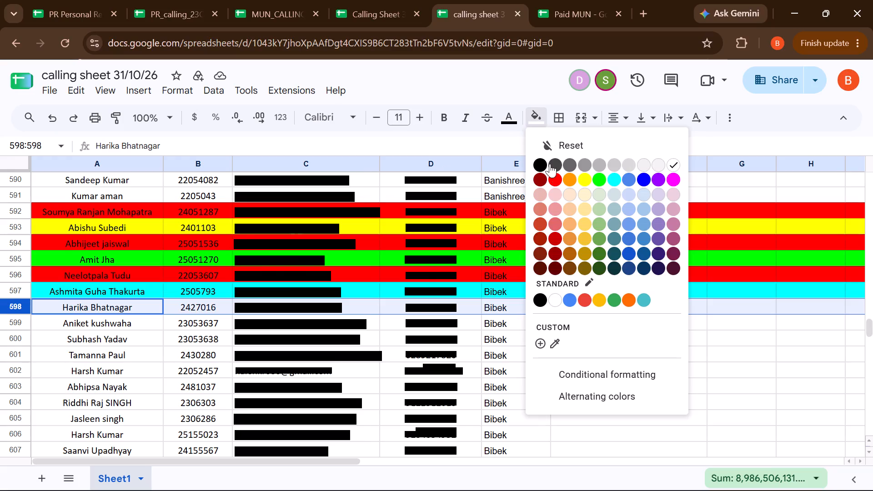
pyautogui.click(553, 185)
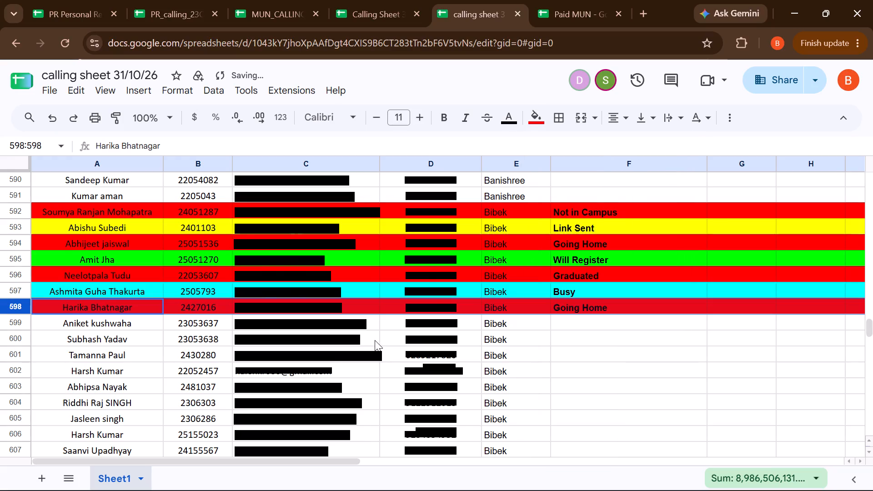
# Select the phone number of Bibek's next delegate in row 599 for calling.
pyautogui.click(442, 319)
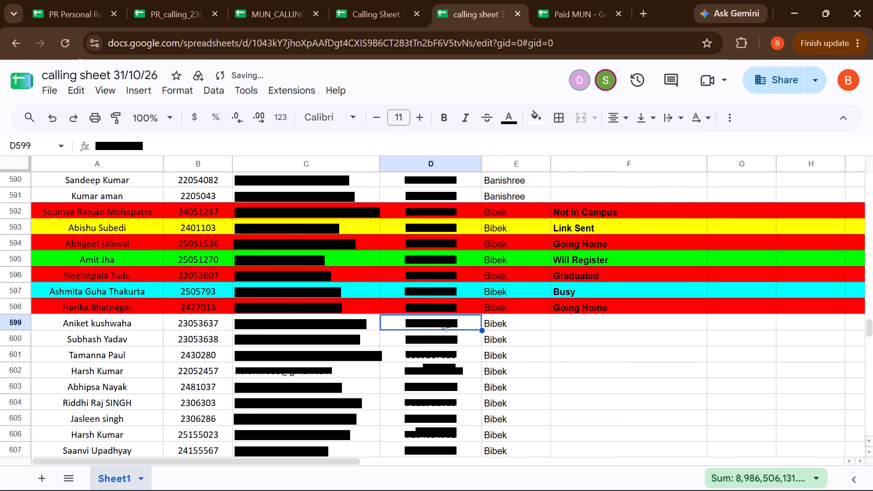
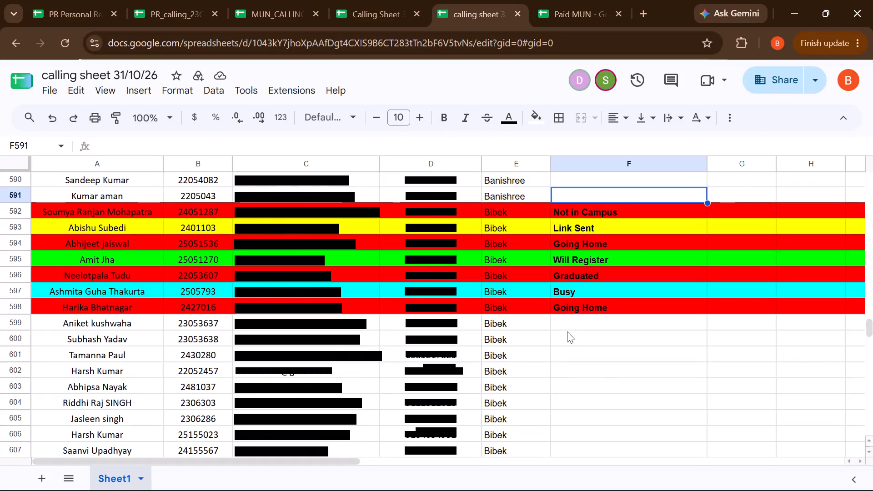
# Copy the "Going Home" remark from row 598 into row 599 for Bibek's delegate and fill the whole row red.
pyautogui.click(567, 331)
pyautogui.click(632, 303)
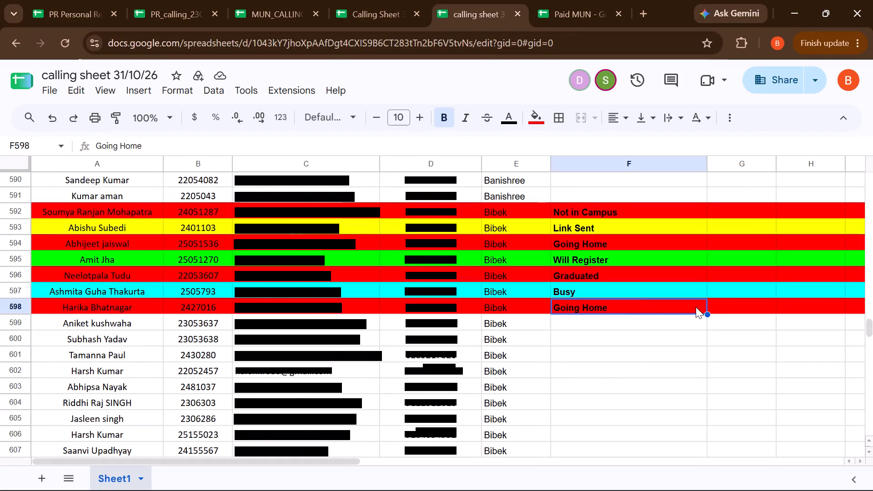
pyautogui.moveTo(707, 313); pyautogui.dragTo(707, 314)
pyautogui.moveTo(707, 314); pyautogui.dragTo(705, 324)
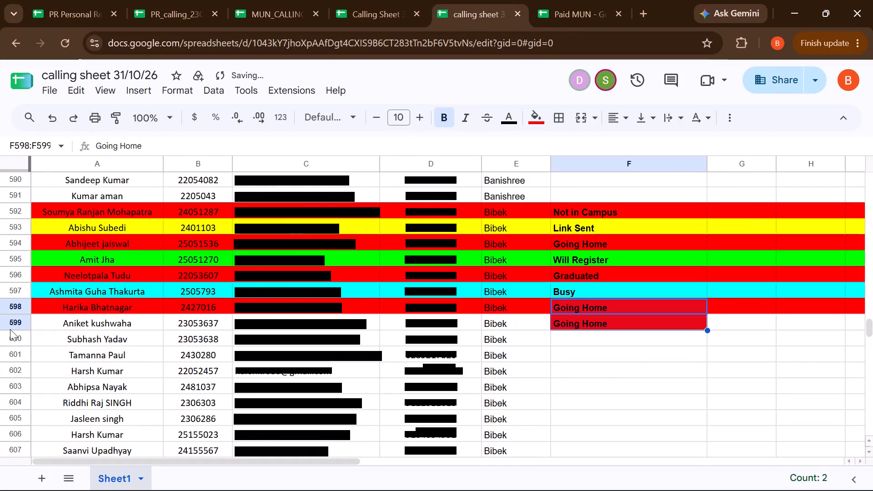
pyautogui.click(12, 325)
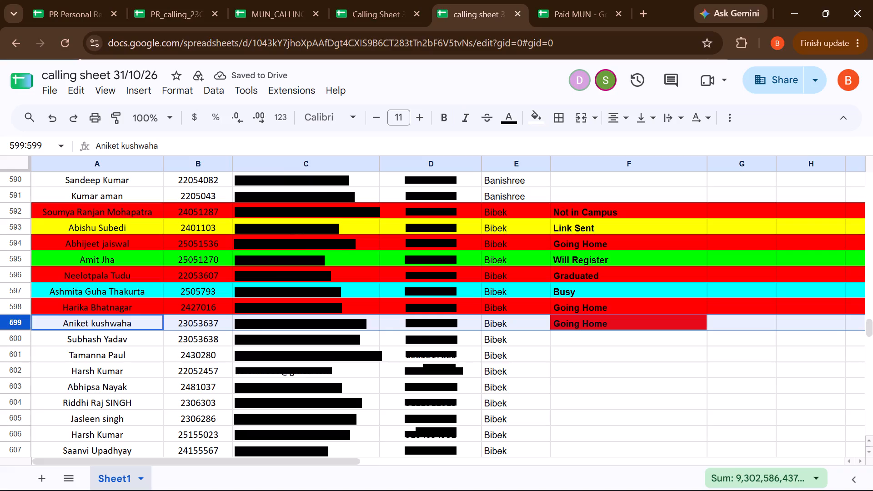
pyautogui.click(536, 119)
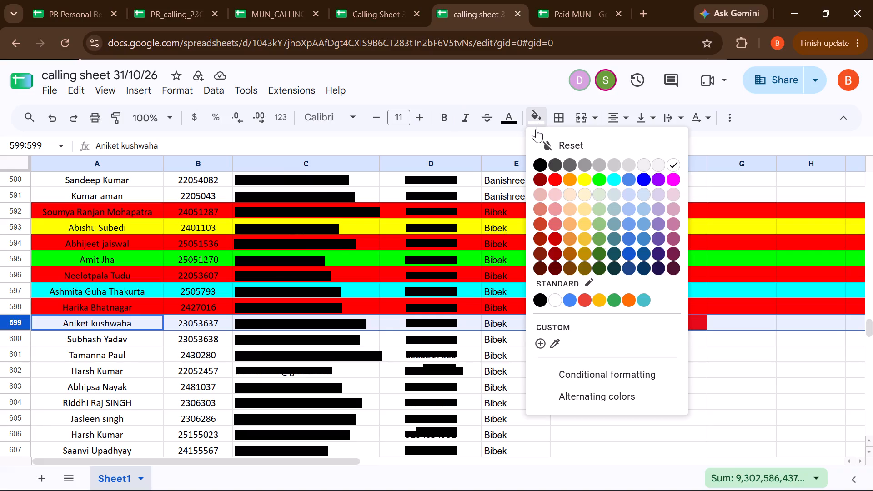
pyautogui.click(556, 175)
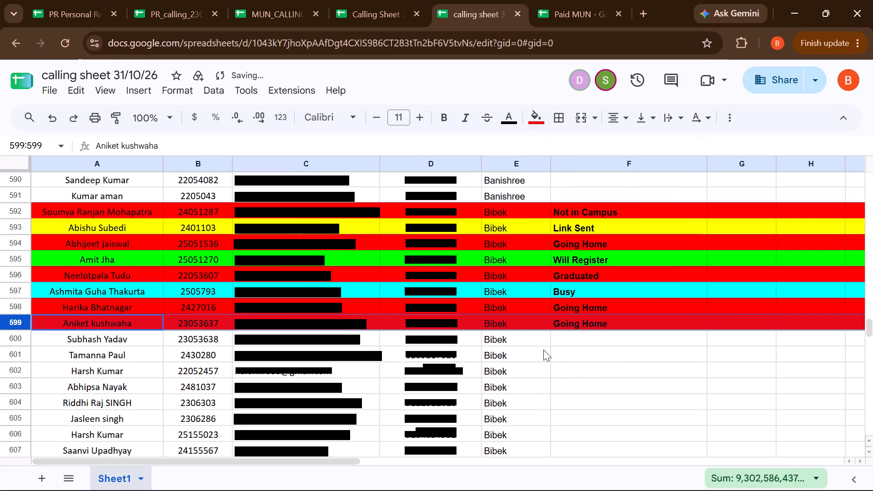
pyautogui.click(582, 340)
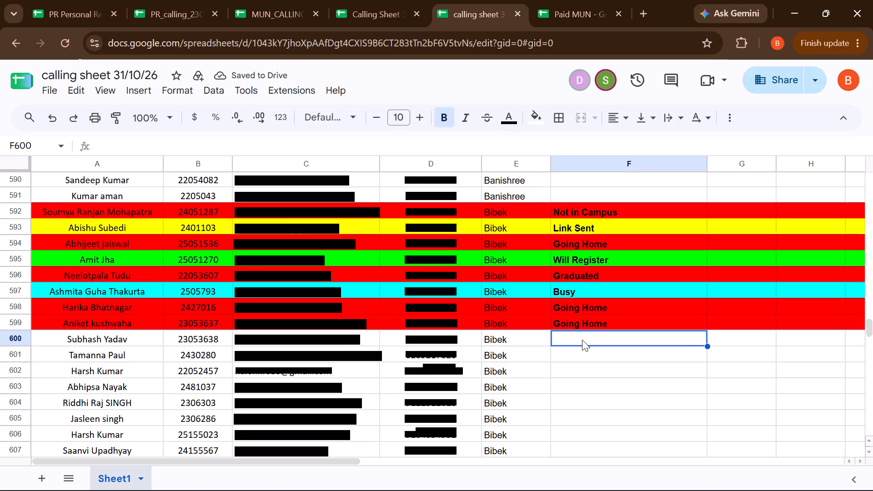
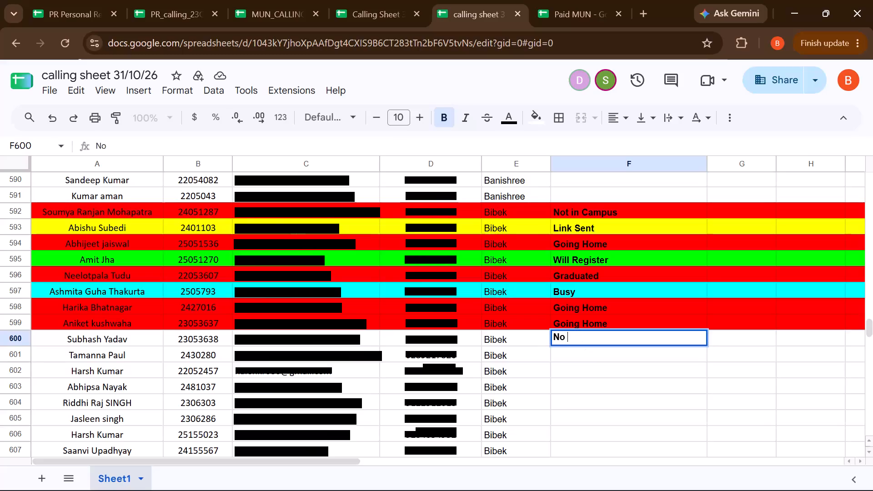
# Complete the remark "No Incoming Calls" in row 600 for Bibek's delegate and fill the whole row red.
pyautogui.hotkey('shift', 'i')
pyautogui.write('ncoming Calls')
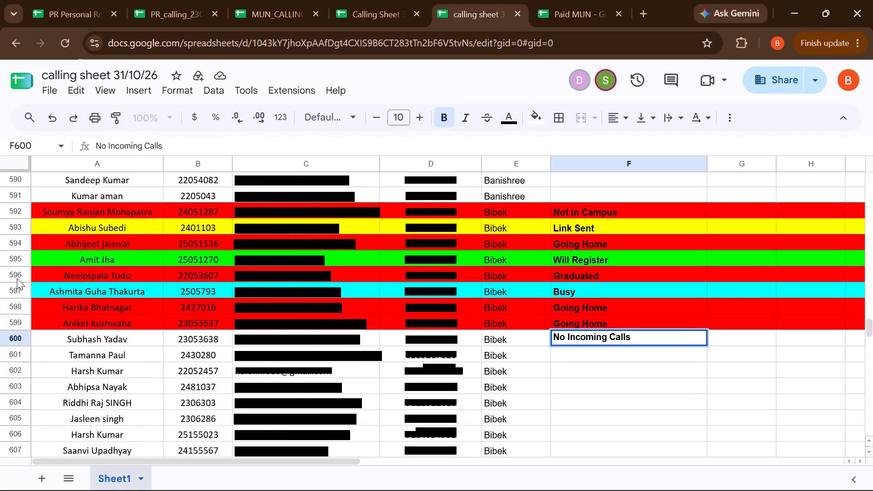
pyautogui.click(14, 336)
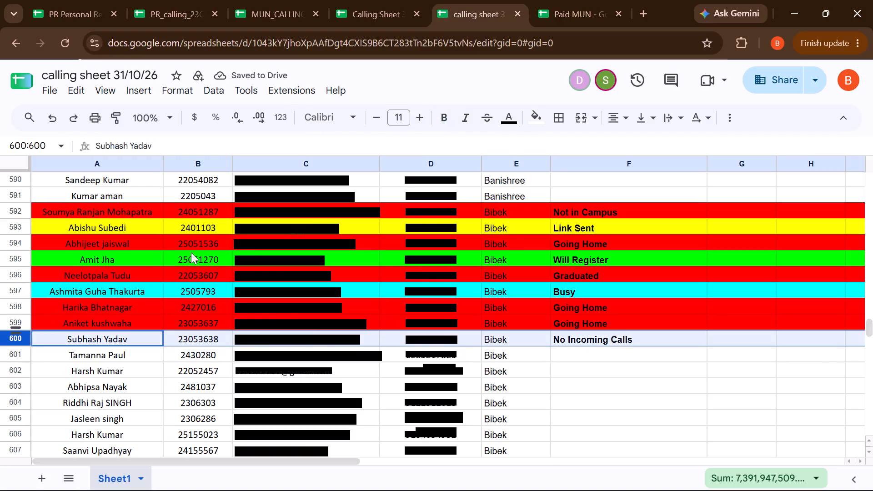
pyautogui.click(529, 115)
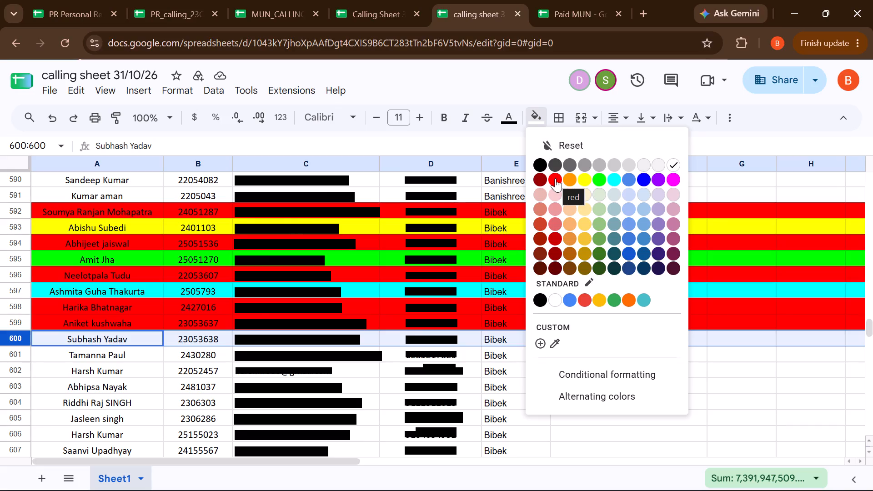
pyautogui.click(555, 178)
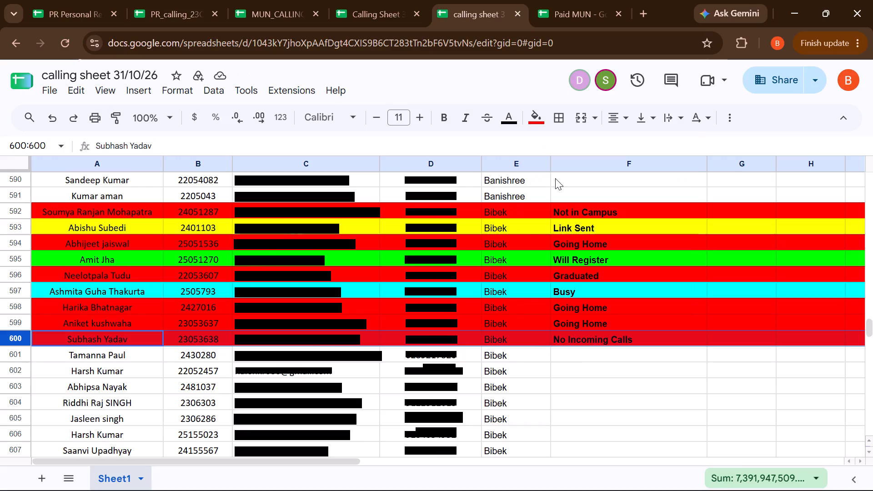
# Examine the contact details in row 601 and the rows below it still without remarks for Bibek's delegates.
pyautogui.click(371, 357)
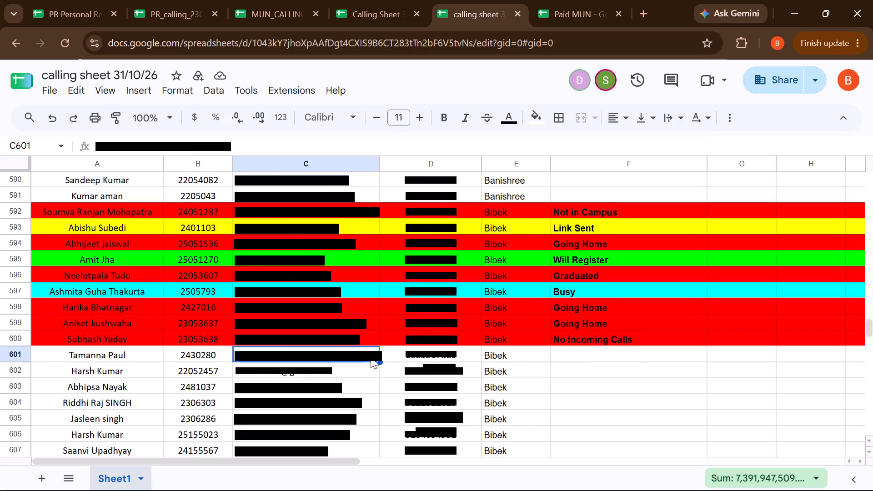
pyautogui.click(418, 355)
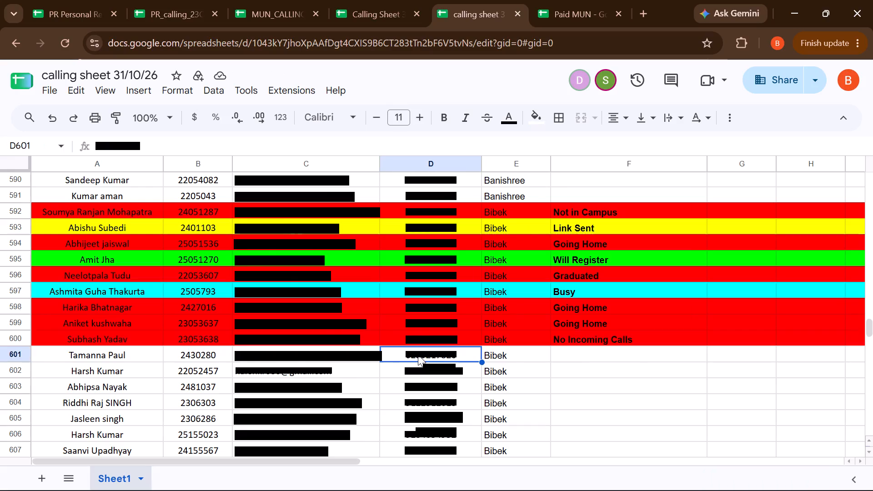
pyautogui.click(487, 355)
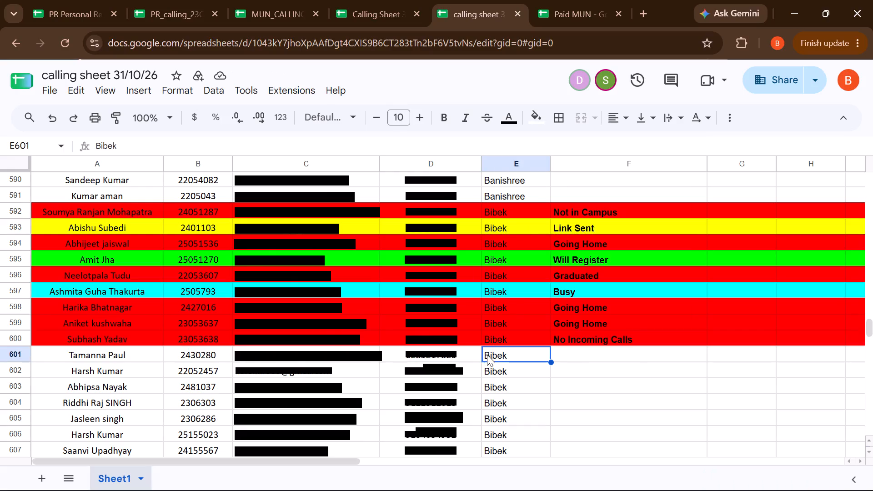
pyautogui.click(448, 356)
pyautogui.click(448, 369)
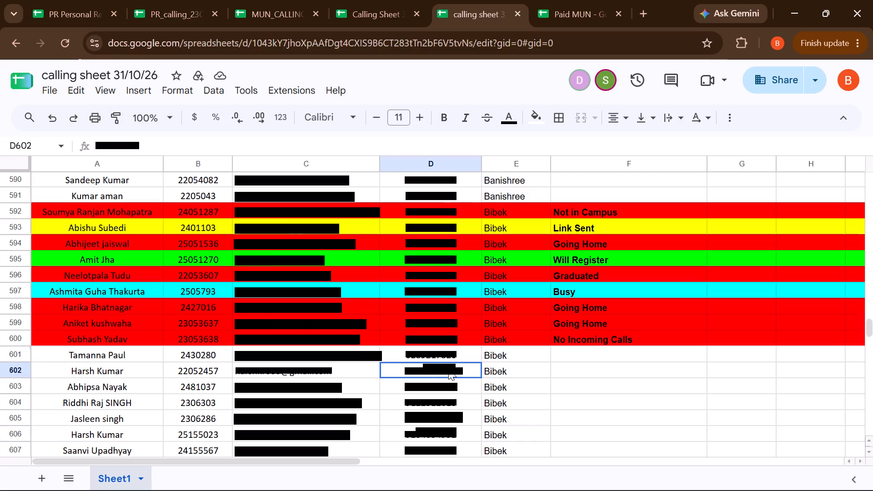
pyautogui.click(454, 359)
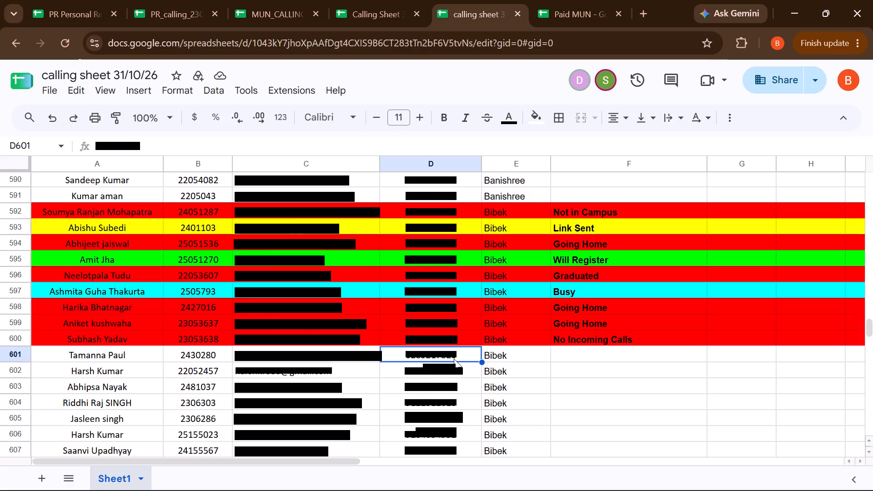
pyautogui.hscroll(1, 454, 359)
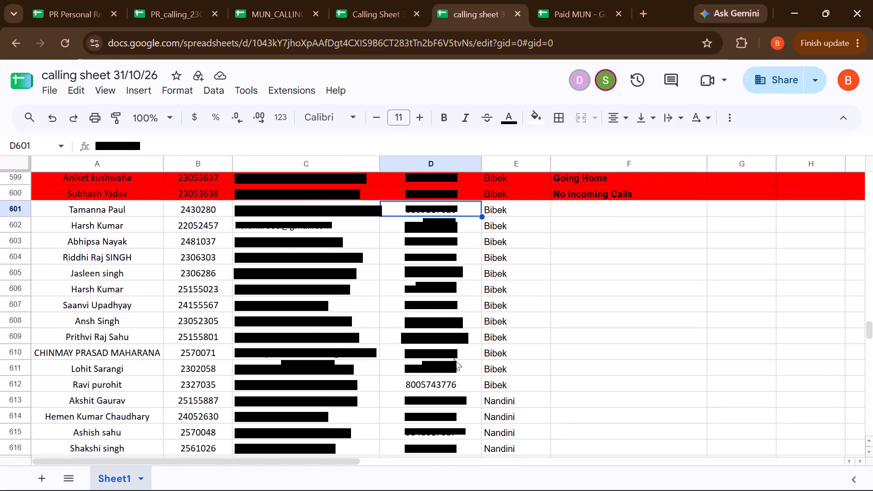
pyautogui.hscroll(1, 454, 359)
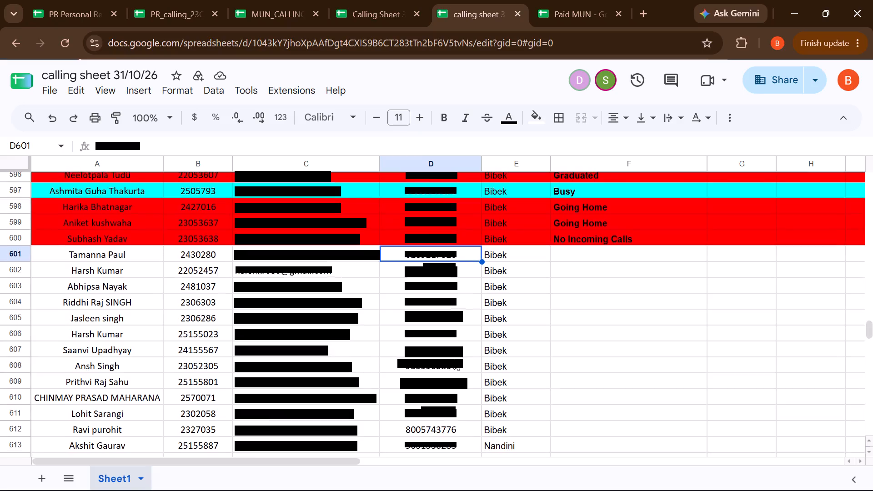
pyautogui.hscroll(2, 454, 359)
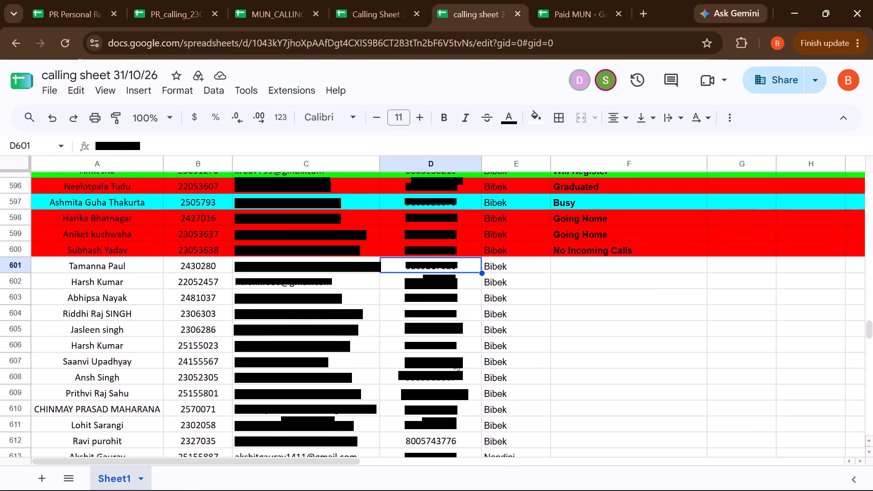
pyautogui.hscroll(1, 454, 359)
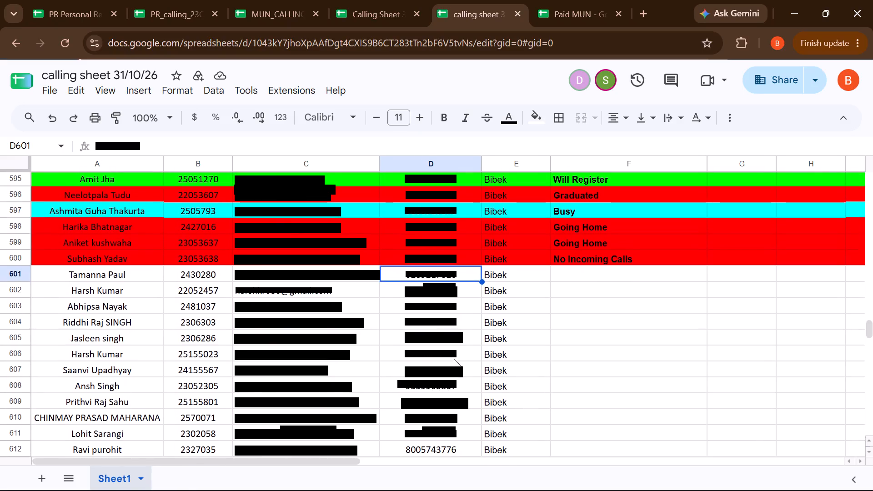
pyautogui.hscroll(1, 454, 359)
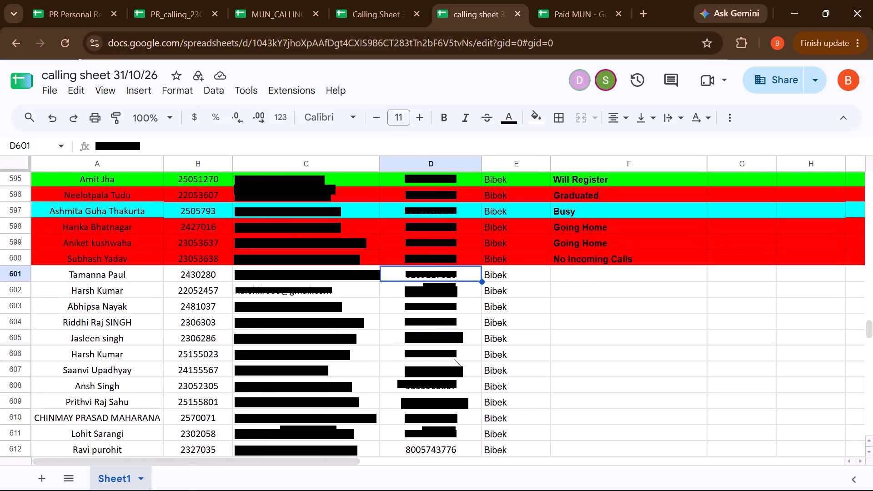
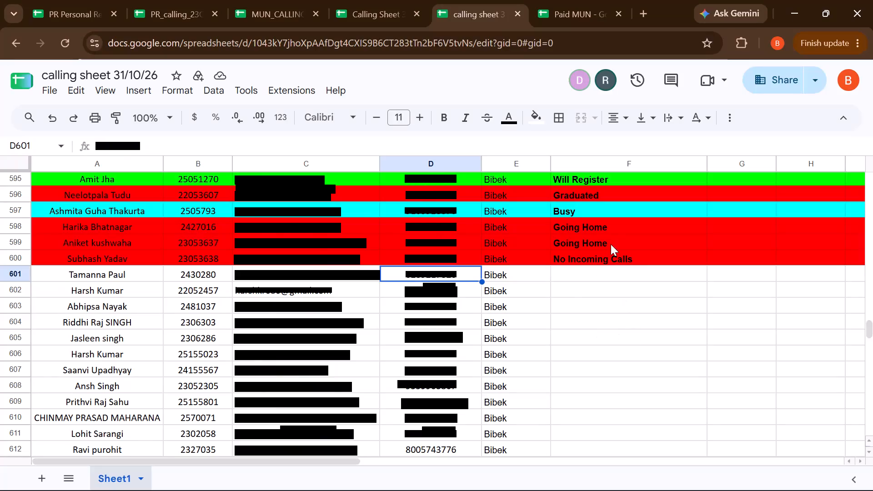
# Enter the remark "Didn't Pick Up" in row 601 for Bibek's delegate.
pyautogui.click(582, 276)
pyautogui.hotkey('shift', 'd')
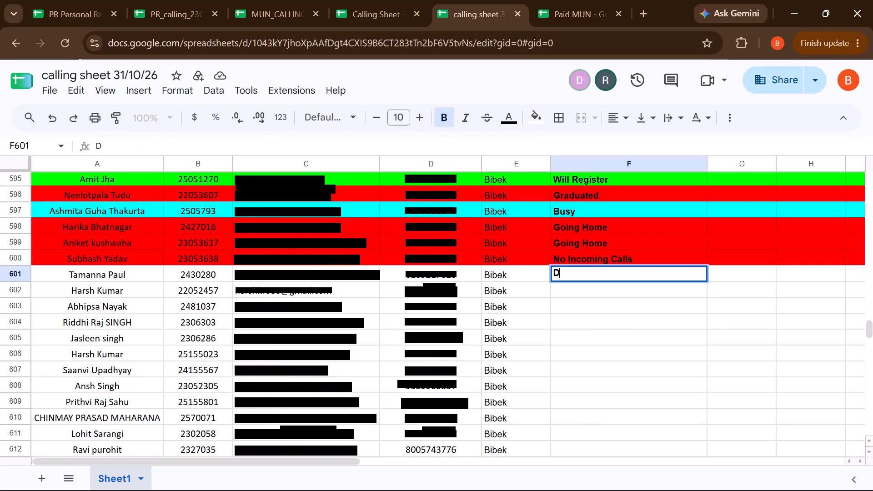
pyautogui.write('id')
pyautogui.press('n')
pyautogui.write("'t")
pyautogui.press('space')
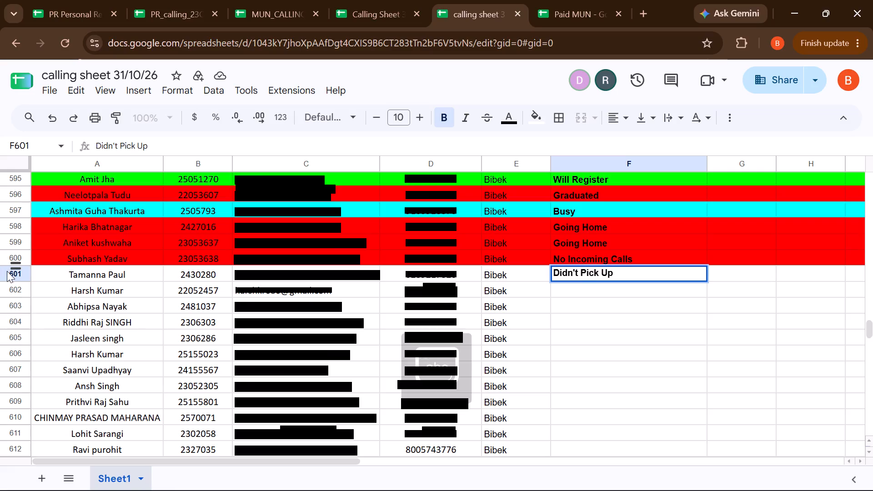
# Enter the remark "Graduated" in row 602 for Bibek's delegate and move to the remark cell of row 603.
pyautogui.click(643, 296)
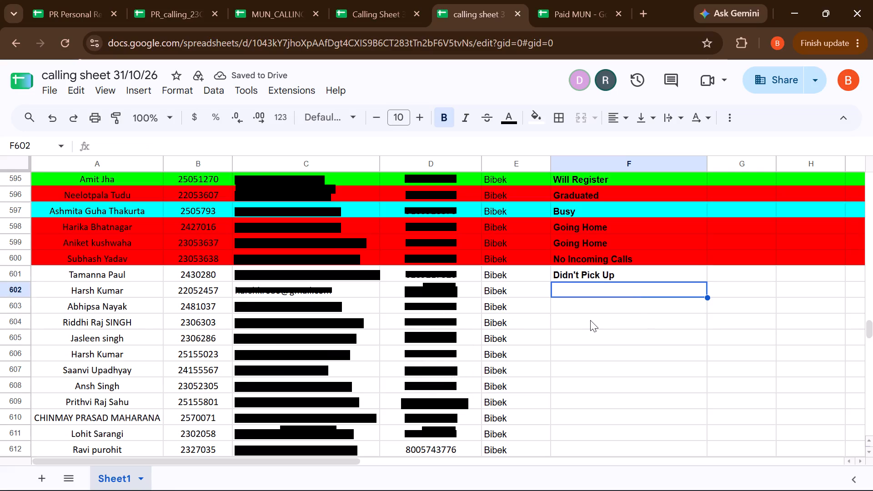
pyautogui.write('Grfu')
pyautogui.press('BackSpace')
pyautogui.press('\\')
pyautogui.press('BackSpace')
pyautogui.press('BackSpace')
pyautogui.press('BackSpace')
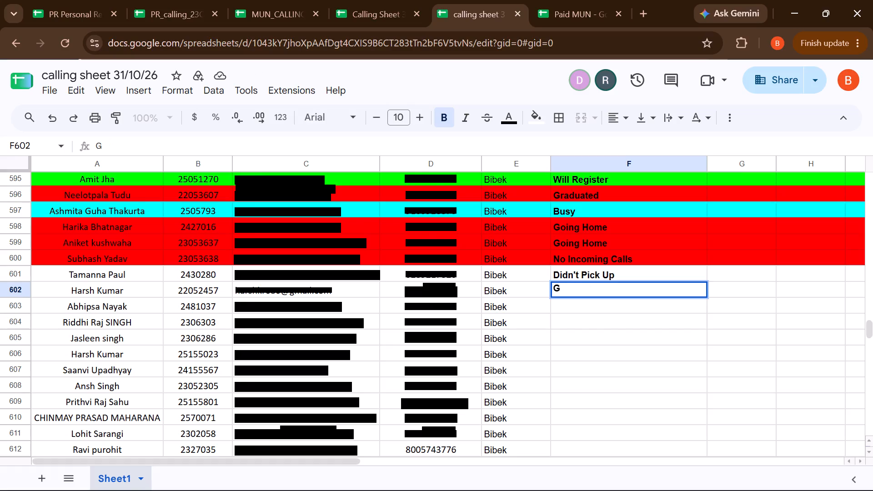
pyautogui.write('ra')
pyautogui.press('Tab')
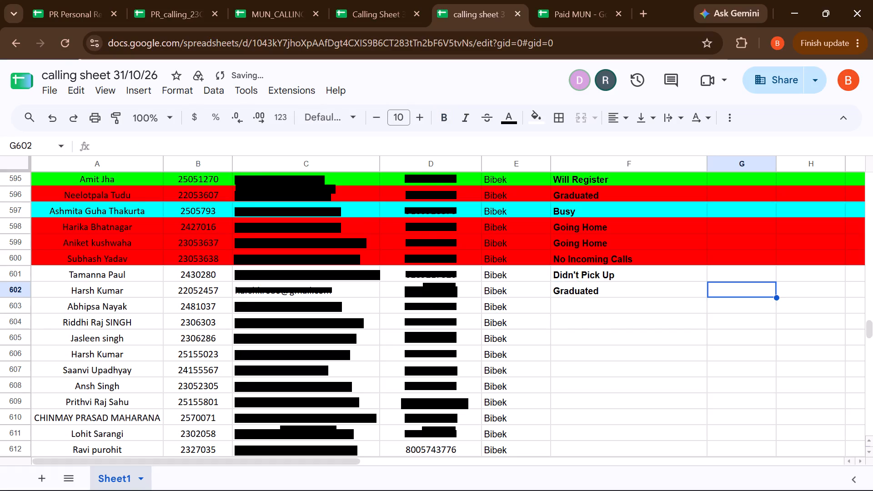
pyautogui.press('Down')
pyautogui.press('Left')
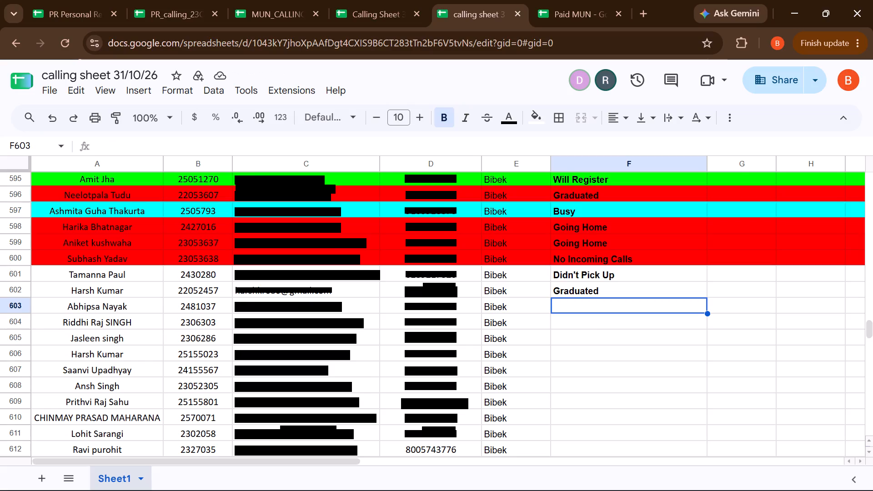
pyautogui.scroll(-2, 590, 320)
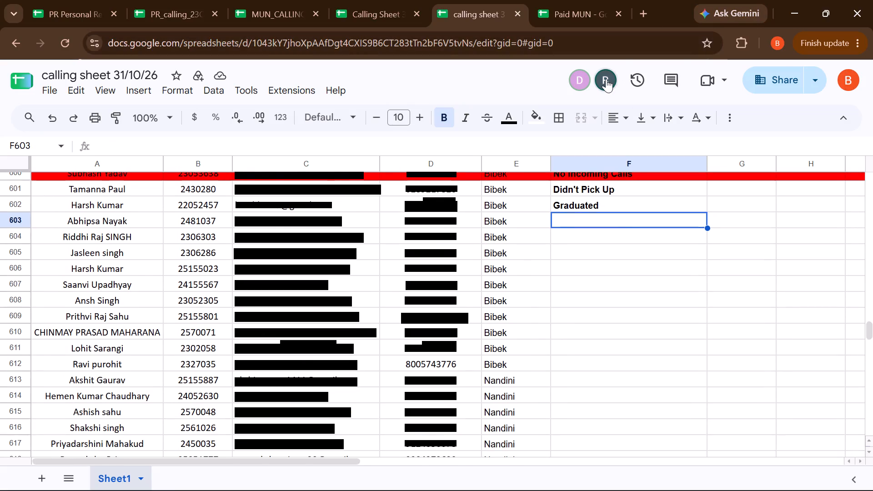
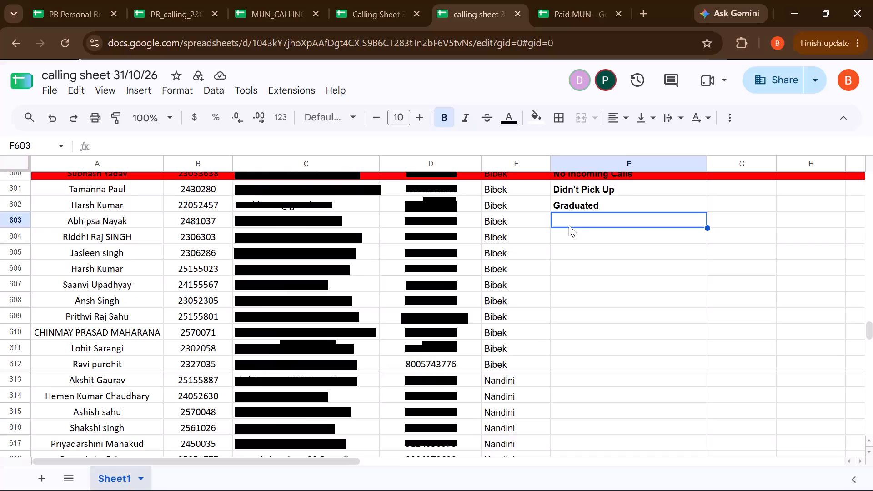
# Enter the remark "PHD Student" in row 603 for Bibek's delegate and fill the entire row red.
pyautogui.hotkey('shift', 'p')
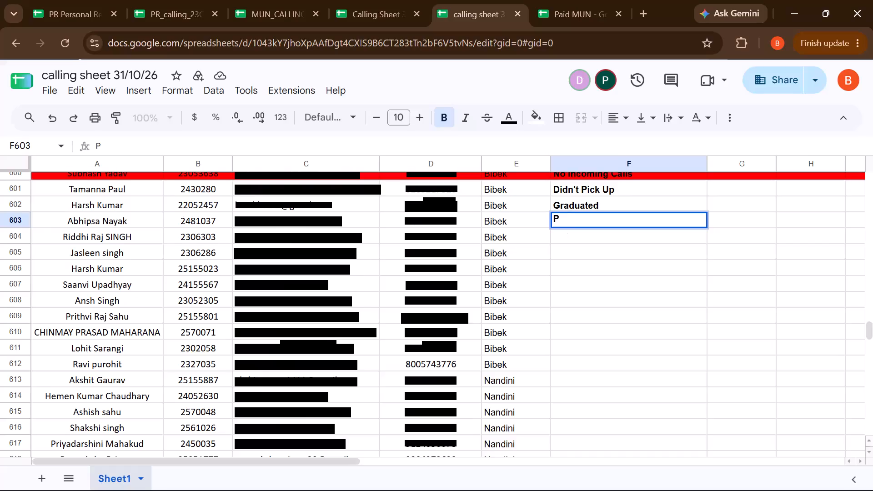
pyautogui.write('HD Student')
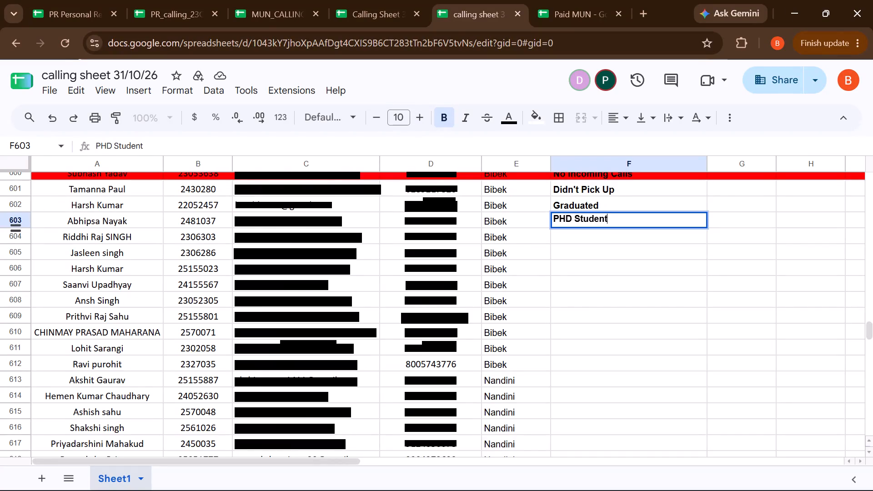
pyautogui.click(17, 221)
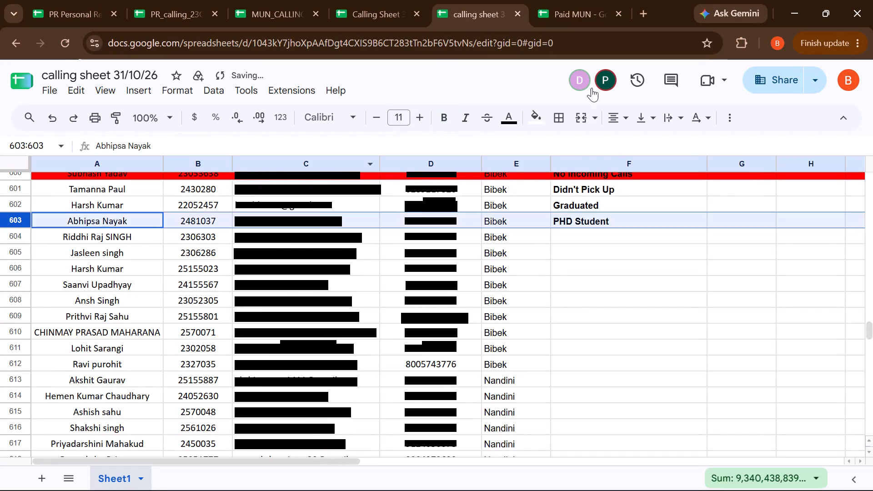
pyautogui.click(537, 116)
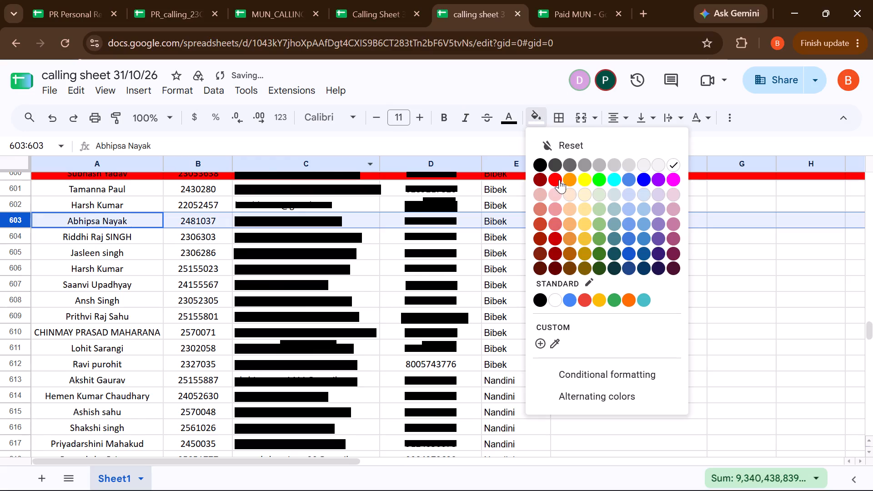
pyautogui.click(559, 180)
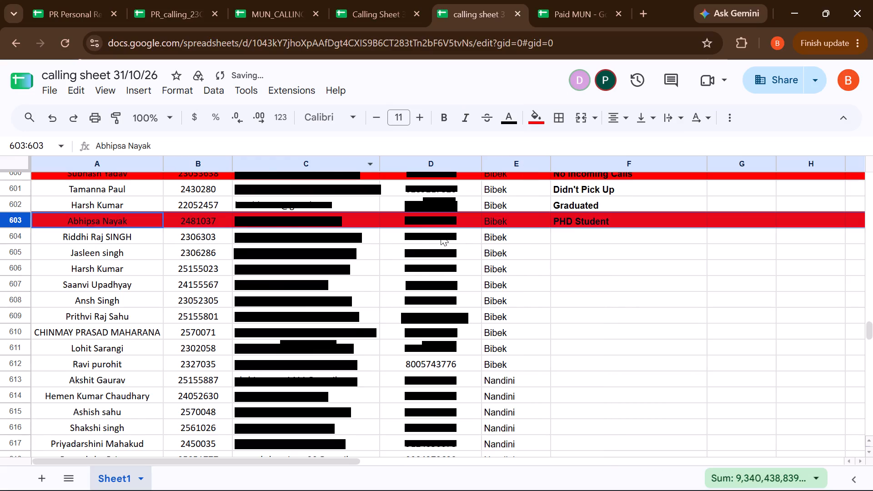
pyautogui.click(412, 233)
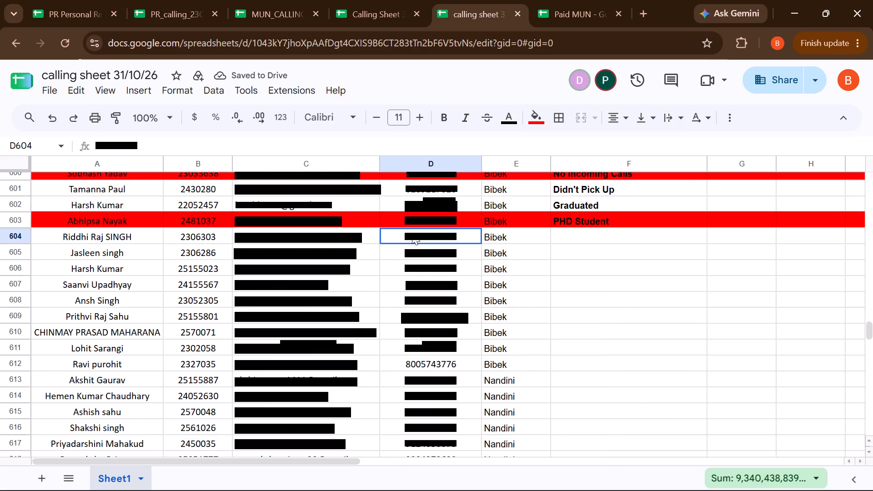
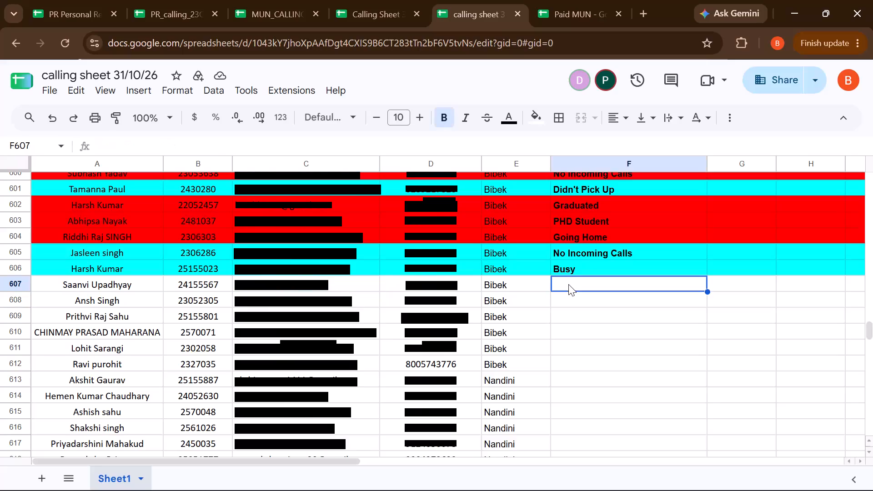
# Enter the remark "Not interested" in column F of row 607 for Bibek's delegate.
pyautogui.write('No')
pyautogui.write('t')
pyautogui.press('space')
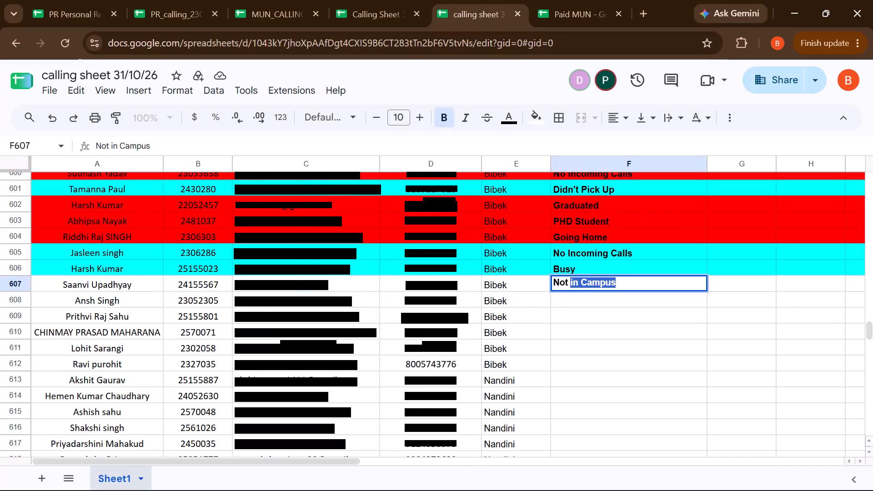
pyautogui.hotkey('shift', 'i')
pyautogui.press('n')
pyautogui.press('t')
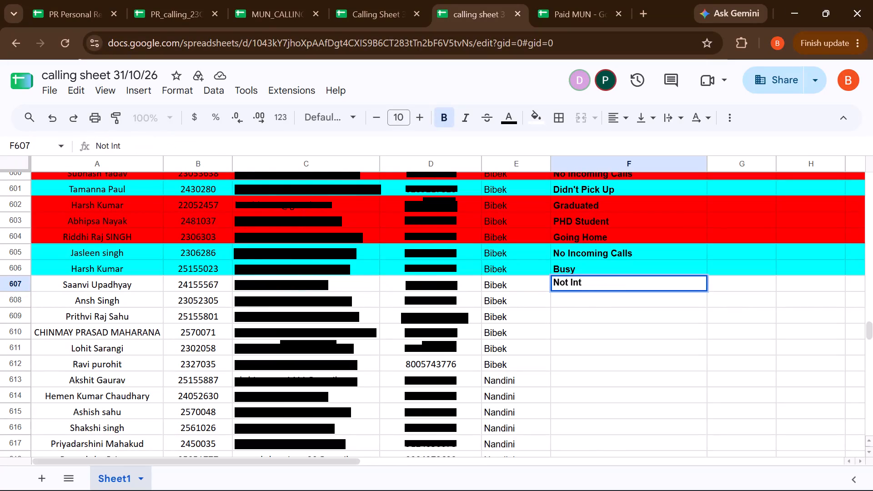
pyautogui.write('ere')
pyautogui.press('BackSpace')
pyautogui.press('BackSpace')
pyautogui.press('BackSpace')
pyautogui.press('BackSpace')
pyautogui.press('BackSpace')
pyautogui.press('BackSpace')
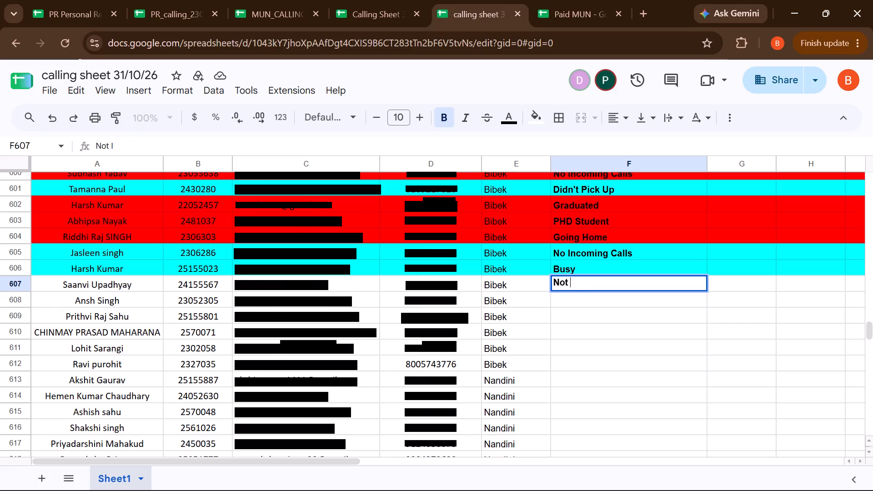
pyautogui.write('in')
pyautogui.write('teres')
pyautogui.write('ted')
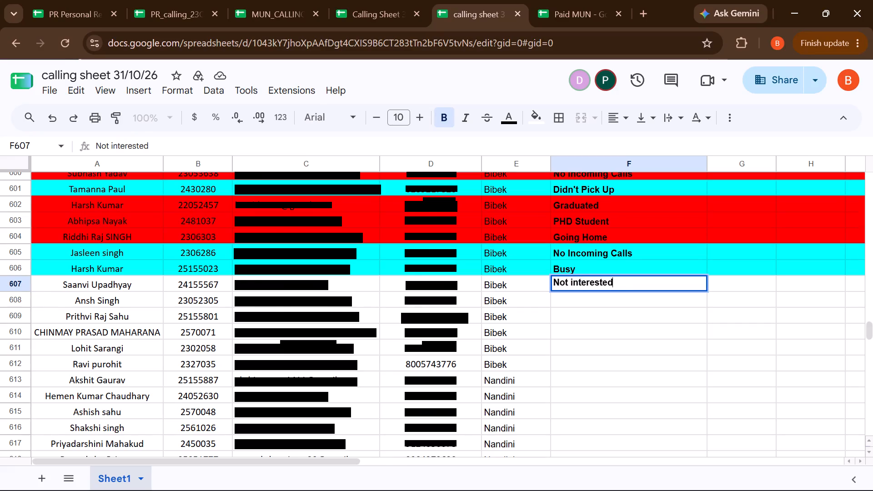
pyautogui.press('Return')
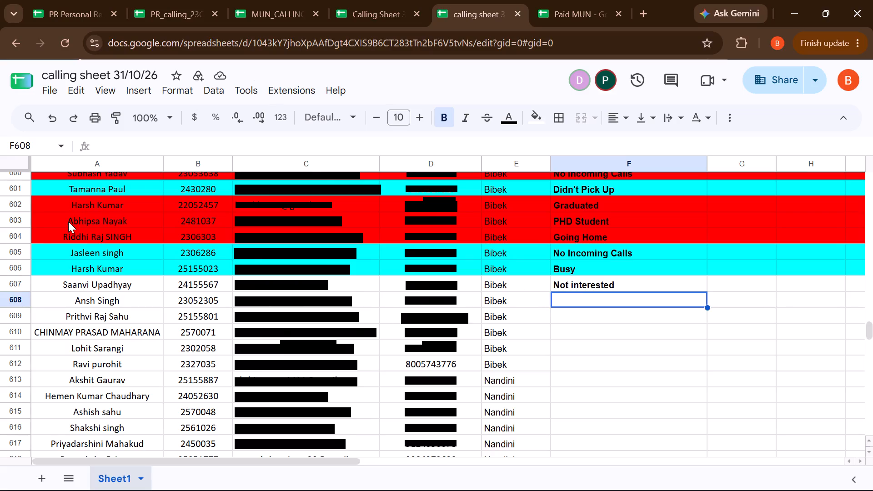
# Fill the entire row 607 with red to mark the uninterested delegate.
pyautogui.click(16, 284)
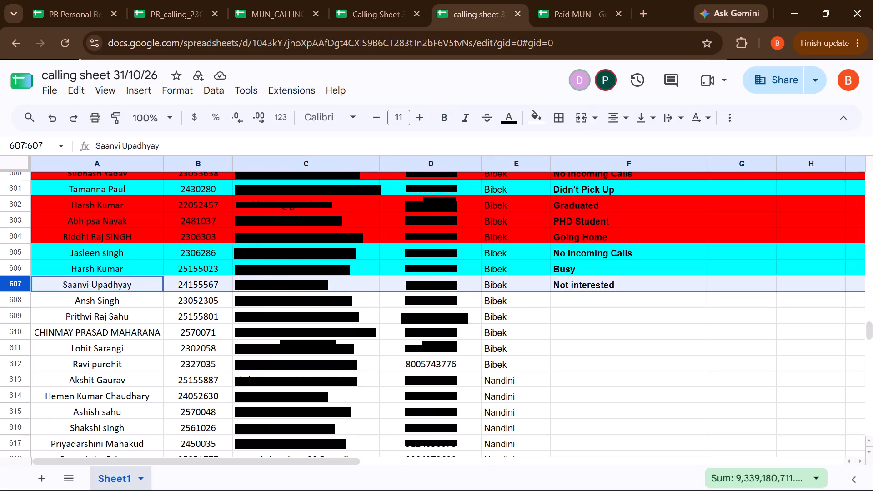
pyautogui.click(537, 125)
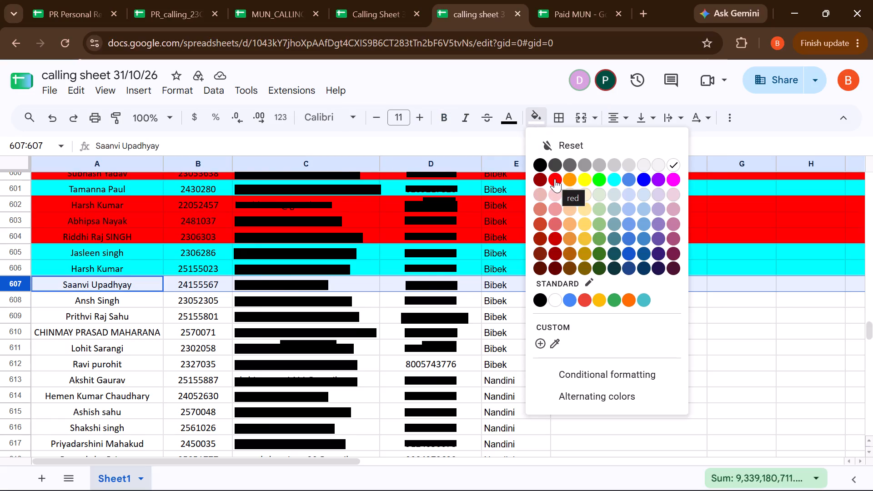
pyautogui.click(555, 179)
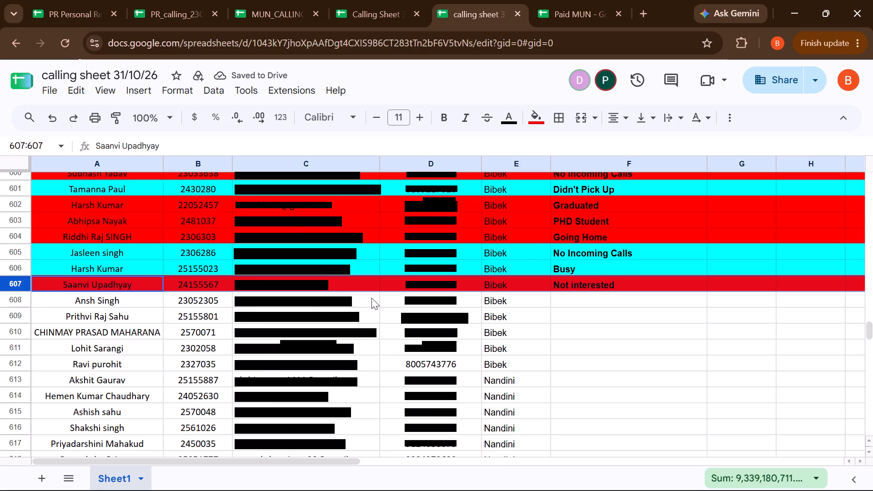
pyautogui.click(354, 307)
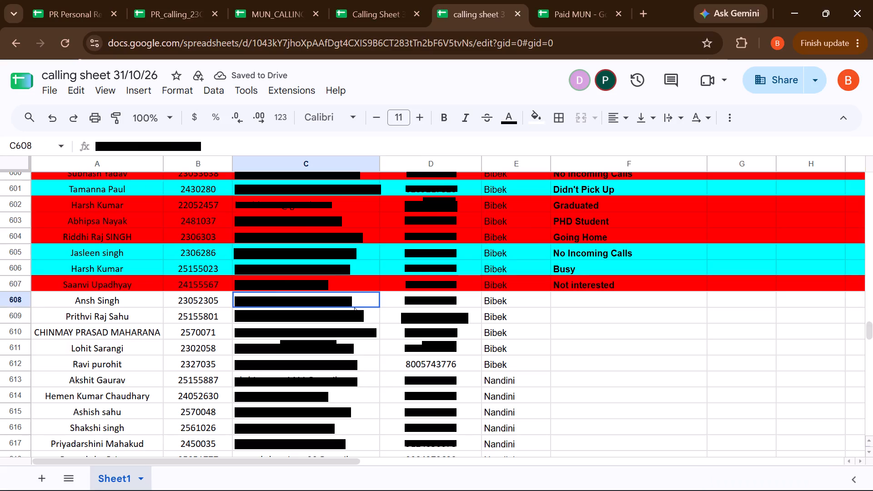
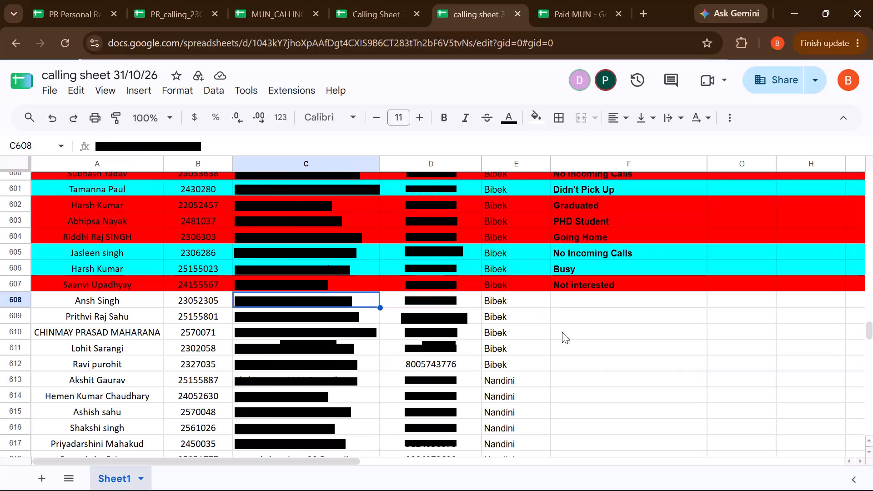
# Enter the remark "Placement" in column F of row 608 for Bibek's delegate.
pyautogui.click(567, 301)
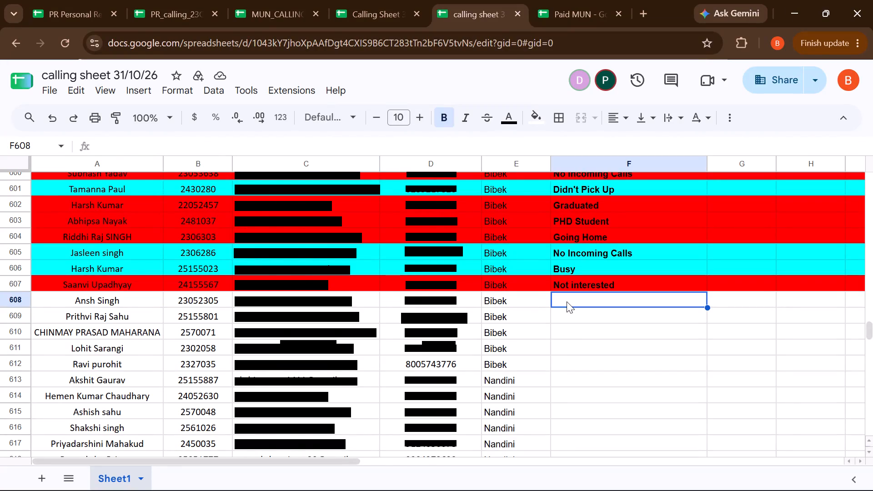
pyautogui.write('Noy')
pyautogui.press('BackSpace')
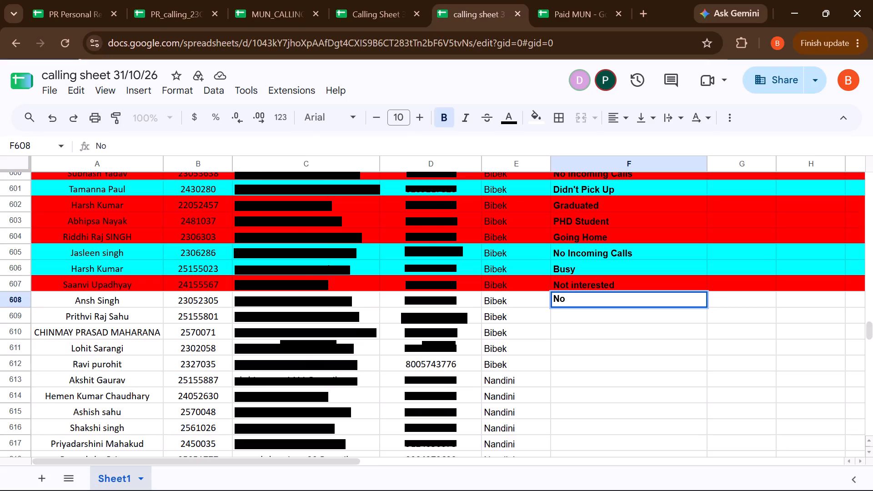
pyautogui.press('t')
pyautogui.press('BackSpace')
pyautogui.press('BackSpace')
pyautogui.press('BackSpace')
pyautogui.press('BackSpace')
pyautogui.write('Place')
pyautogui.write('ment')
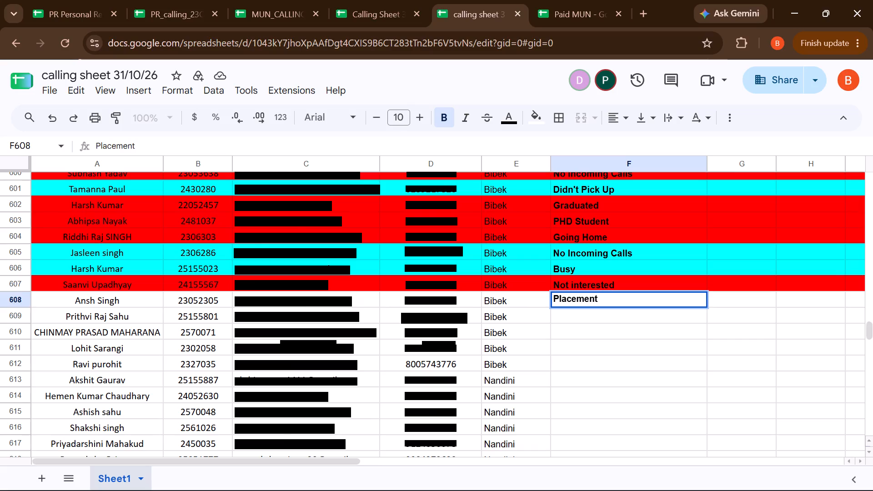
# Fill the entire row 608 with red to mark the delegate unavailable because of placement.
pyautogui.click(18, 301)
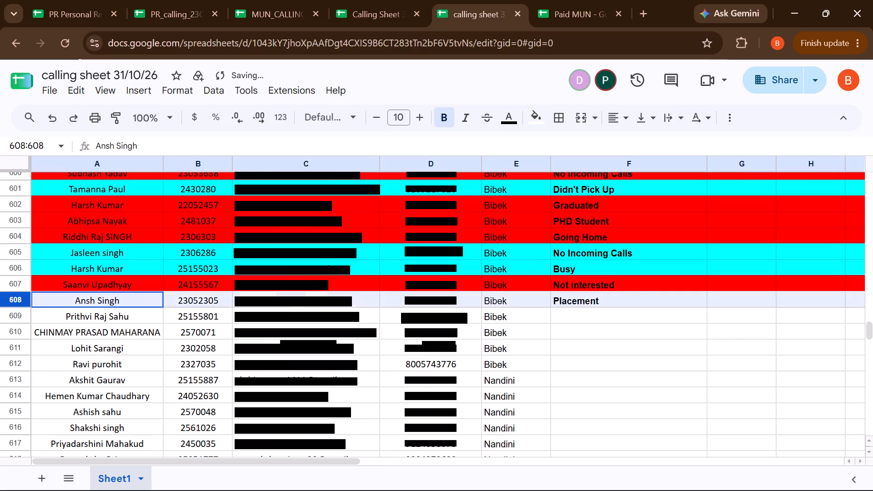
pyautogui.click(538, 119)
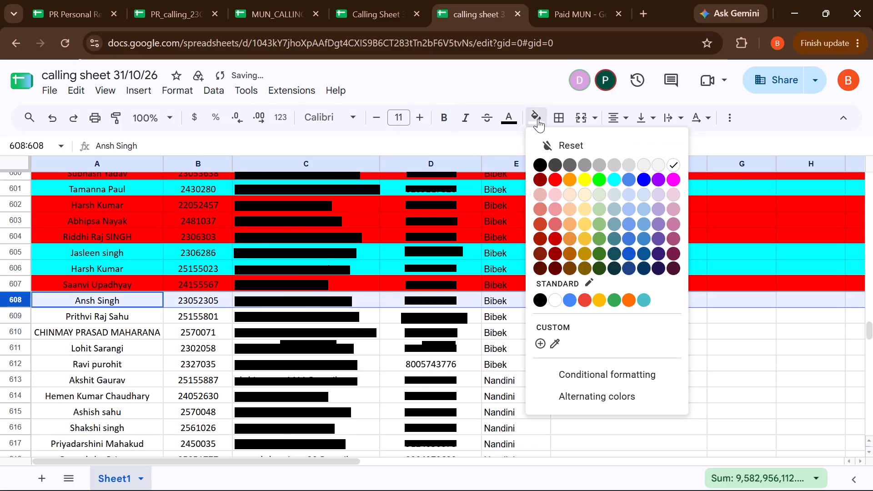
pyautogui.click(556, 180)
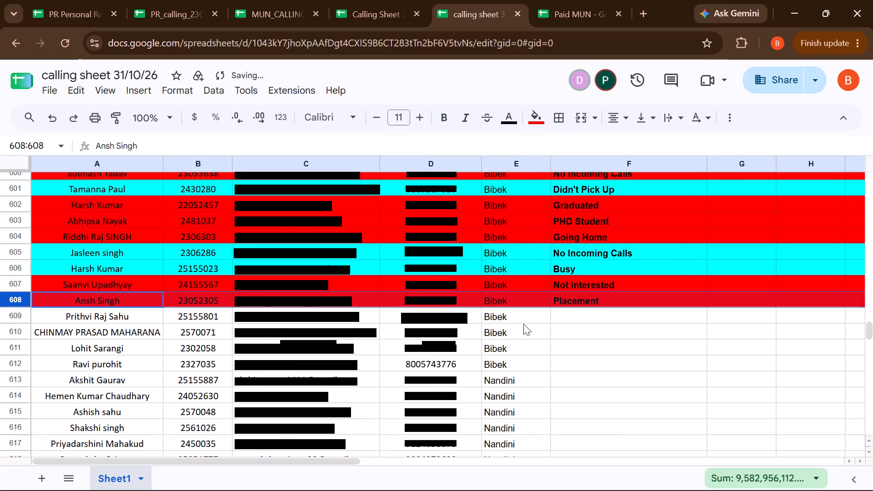
pyautogui.click(537, 315)
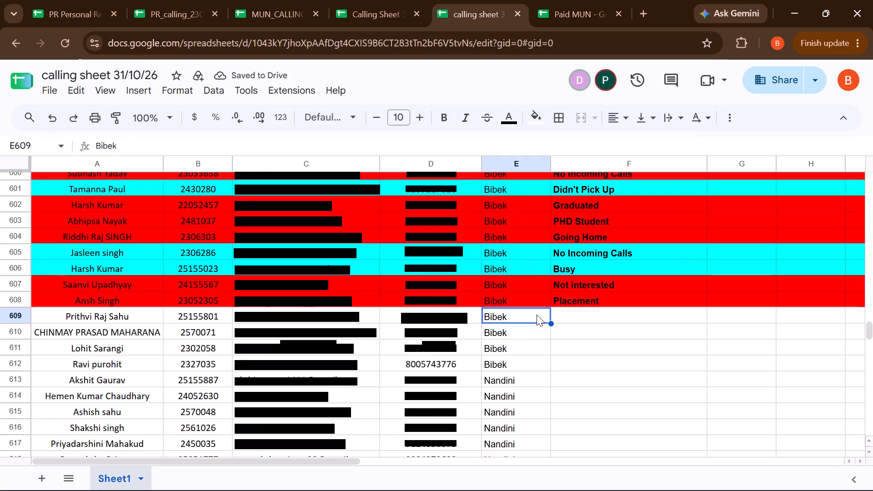
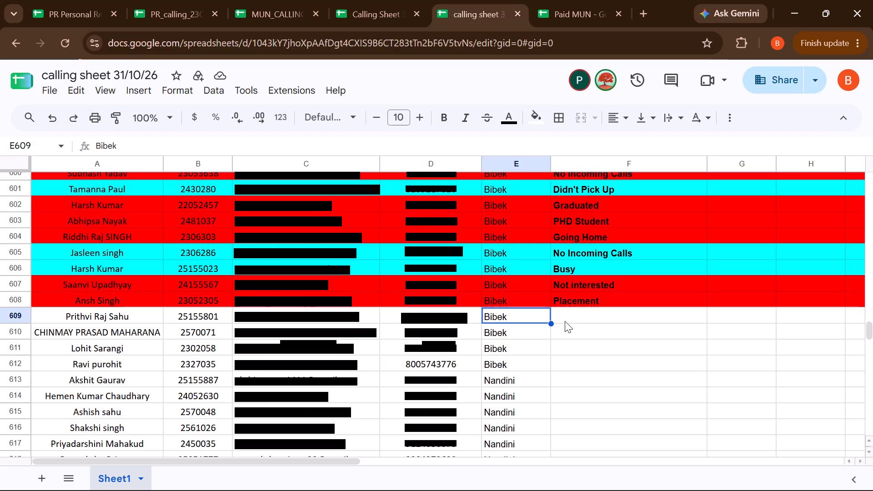
# Enter the remark "Will Get Back" in column F of row 609 and fill the entire row with yellow.
pyautogui.click(565, 321)
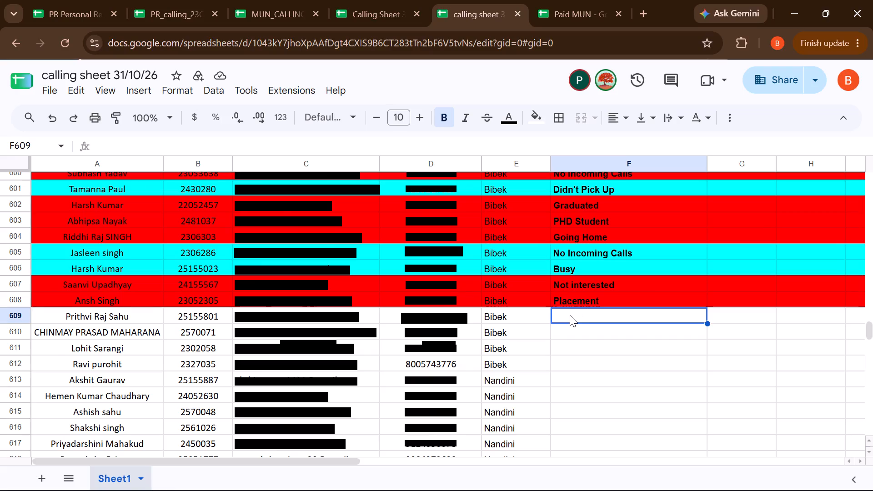
pyautogui.write('Will Get Back')
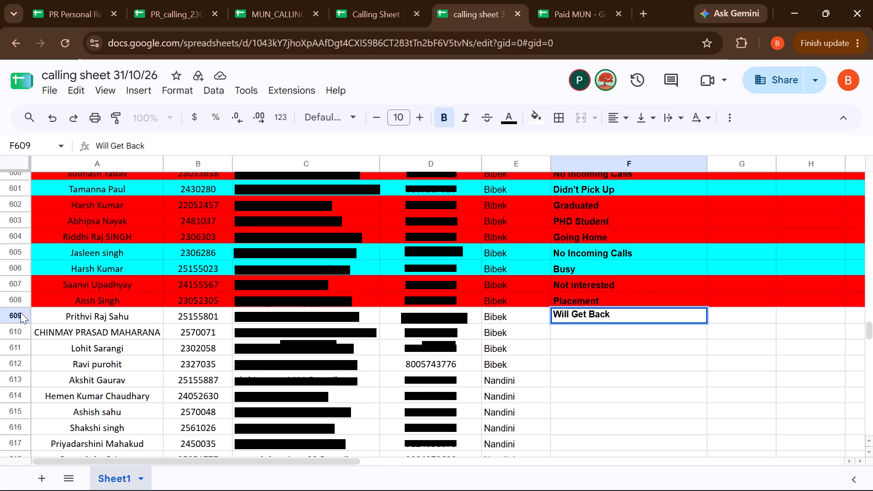
pyautogui.click(20, 312)
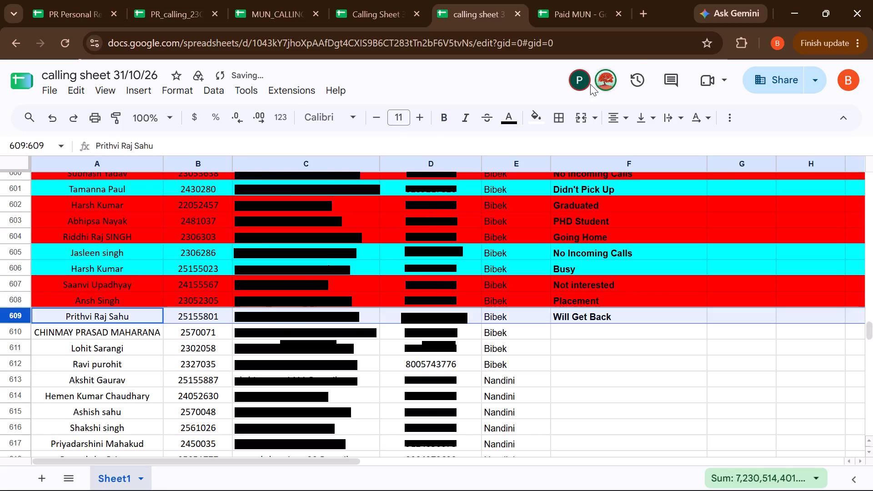
pyautogui.click(540, 120)
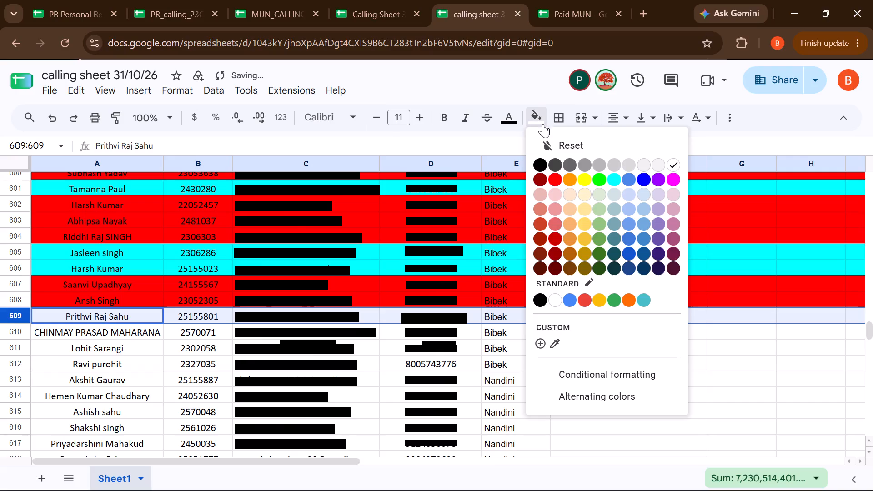
pyautogui.click(587, 181)
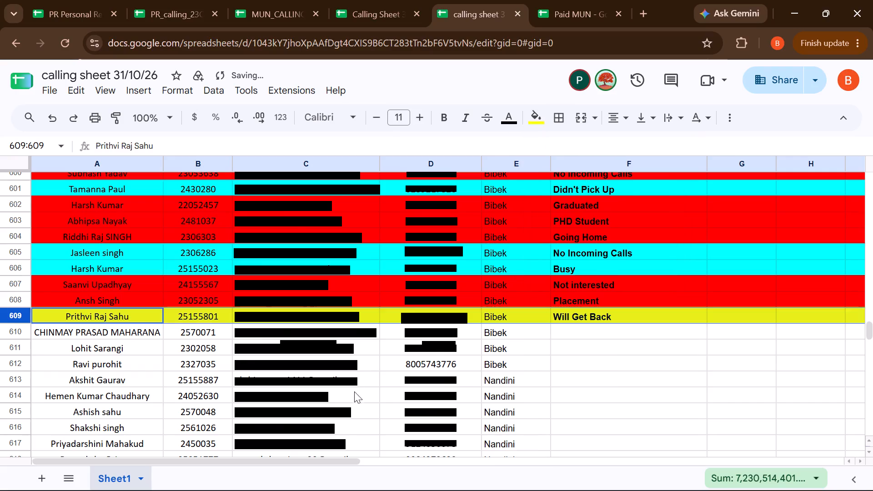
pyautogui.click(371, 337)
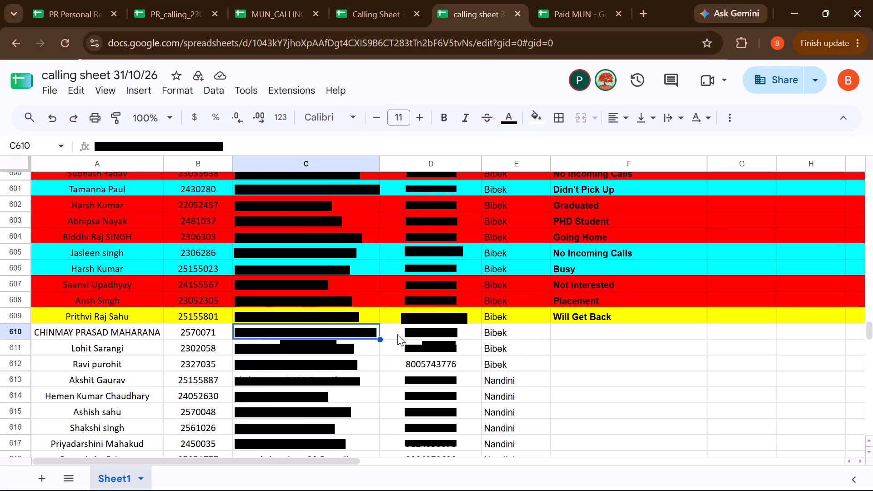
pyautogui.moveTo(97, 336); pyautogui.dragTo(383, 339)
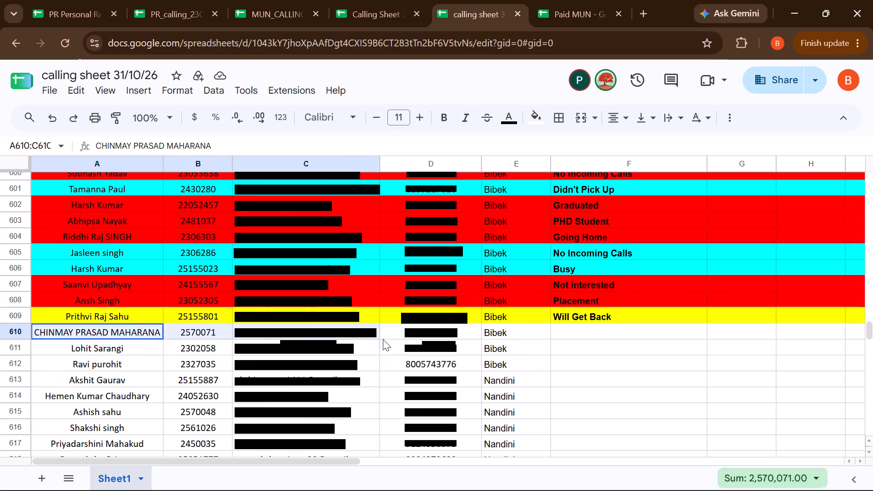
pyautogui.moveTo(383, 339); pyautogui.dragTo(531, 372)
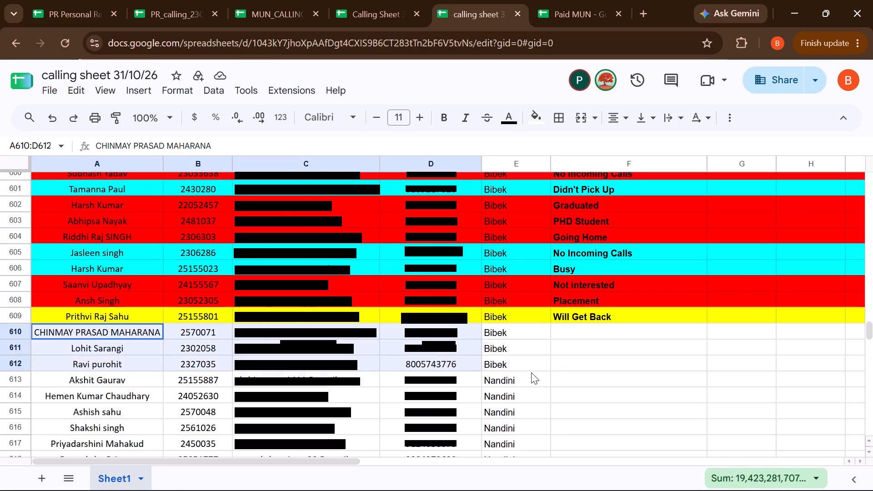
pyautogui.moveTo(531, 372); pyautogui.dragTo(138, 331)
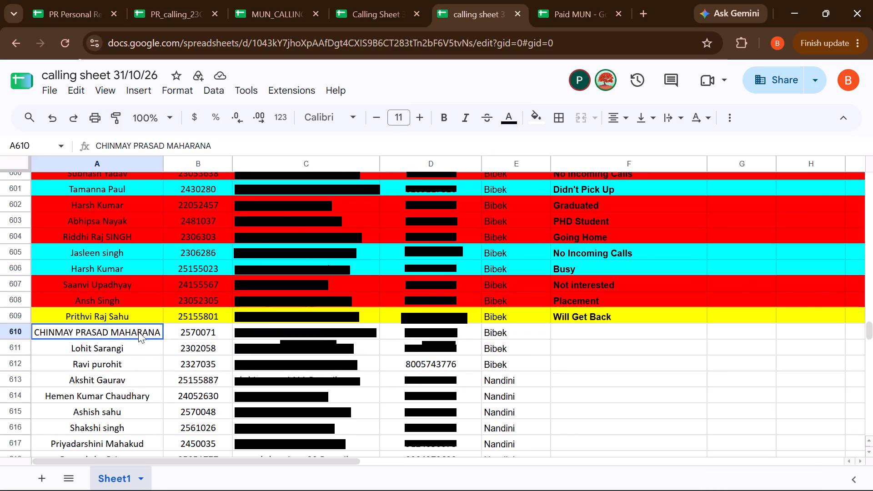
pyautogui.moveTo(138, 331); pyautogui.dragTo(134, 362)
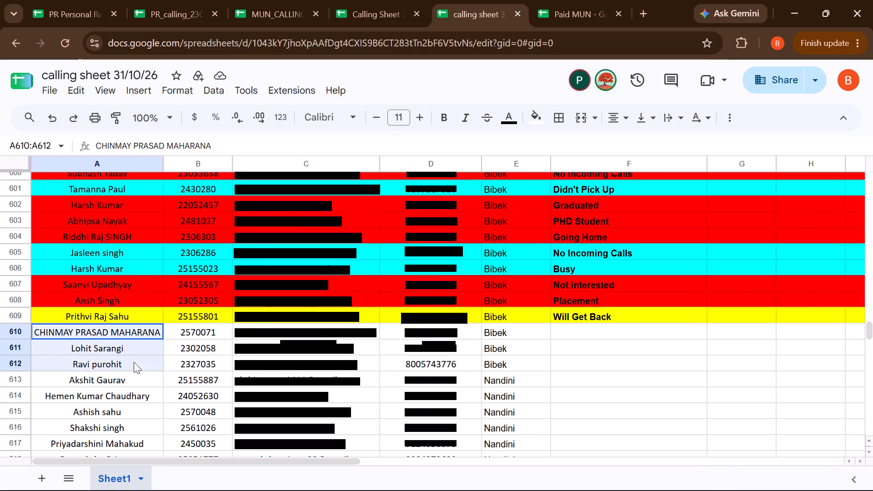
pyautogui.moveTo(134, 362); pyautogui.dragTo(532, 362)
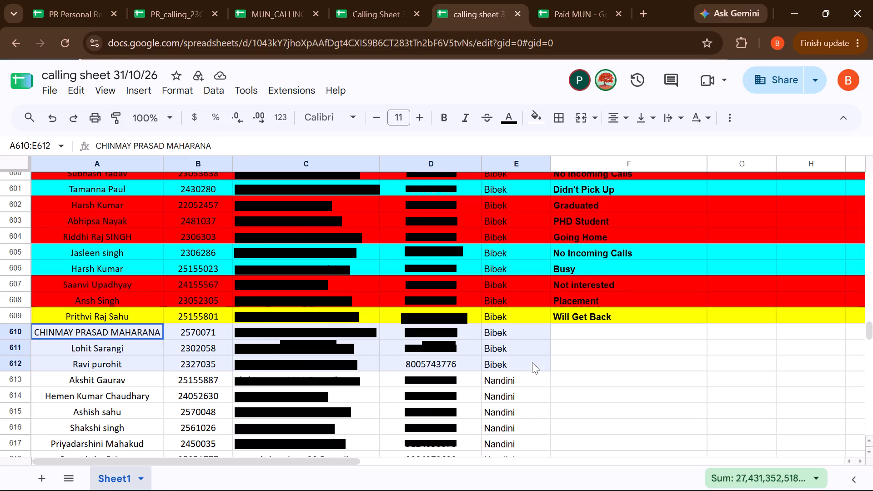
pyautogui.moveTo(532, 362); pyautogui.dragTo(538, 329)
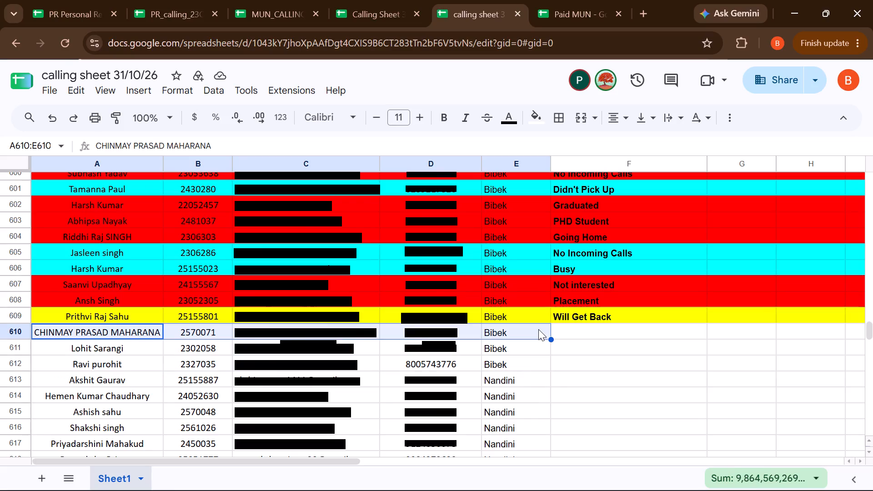
# Select the empty remark cell in column F of row 610 for Bibek's next delegate.
pyautogui.click(558, 330)
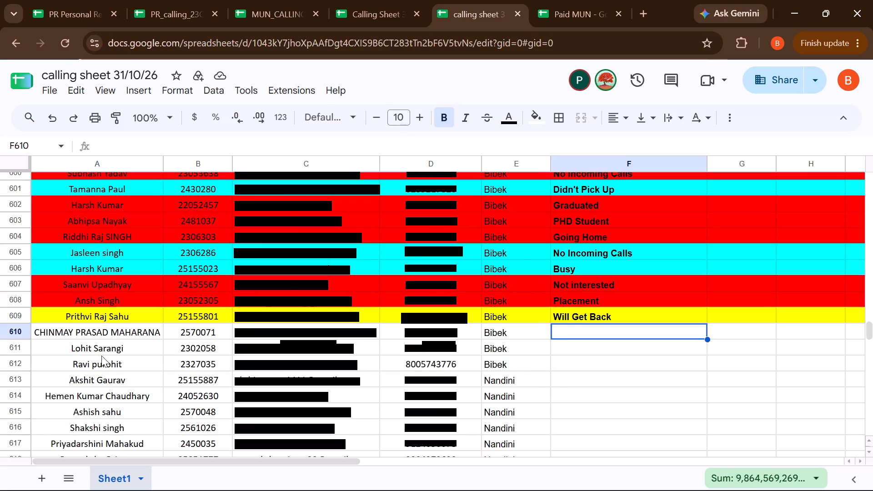
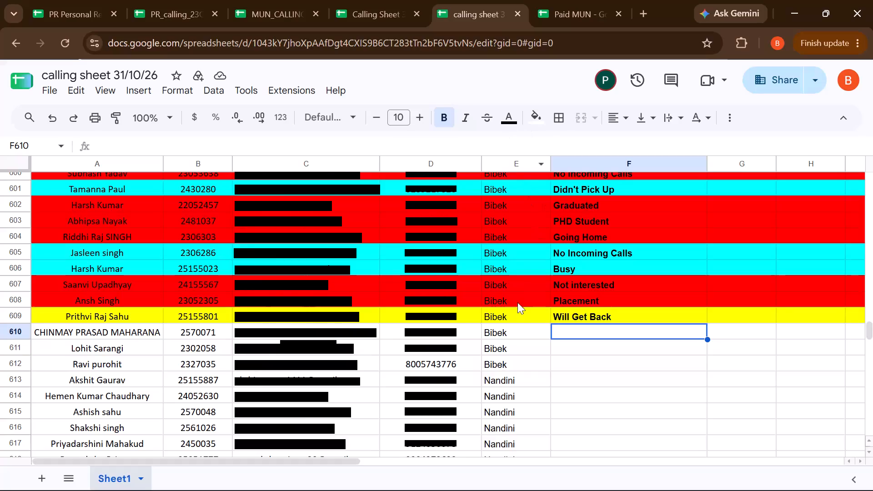
# Review the caller assignments, status colors and column F remarks of the other callers throughout calling sheet 31/10/26, including its lower rows.
pyautogui.scroll(-1, 514, 315)
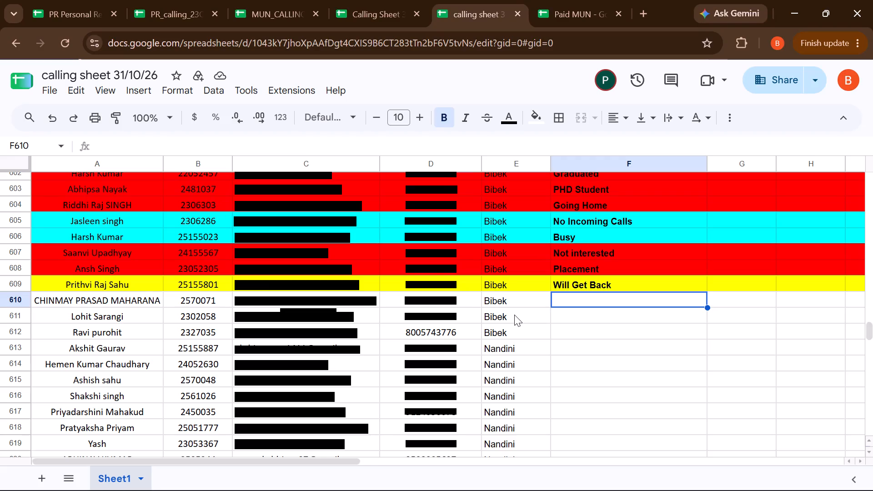
pyautogui.scroll(-4, 514, 315)
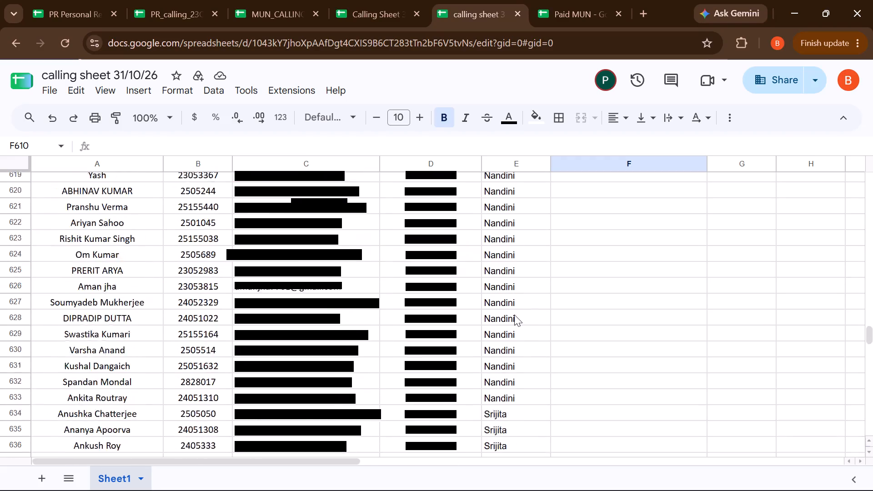
pyautogui.scroll(-5, 514, 315)
pyautogui.scroll(15, 514, 315)
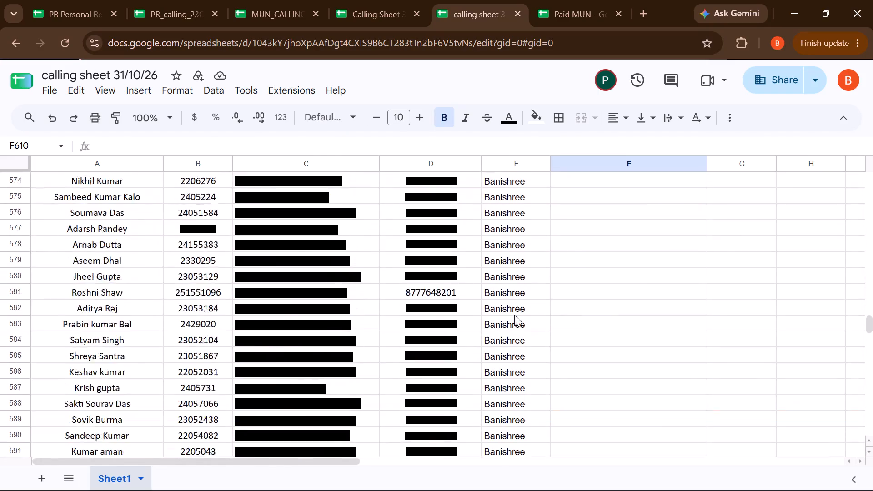
pyautogui.scroll(9, 514, 315)
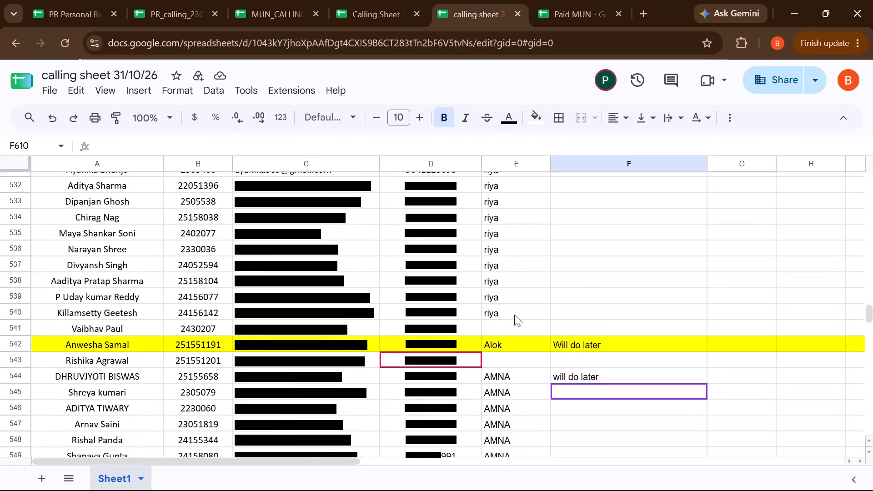
pyautogui.scroll(10, 514, 315)
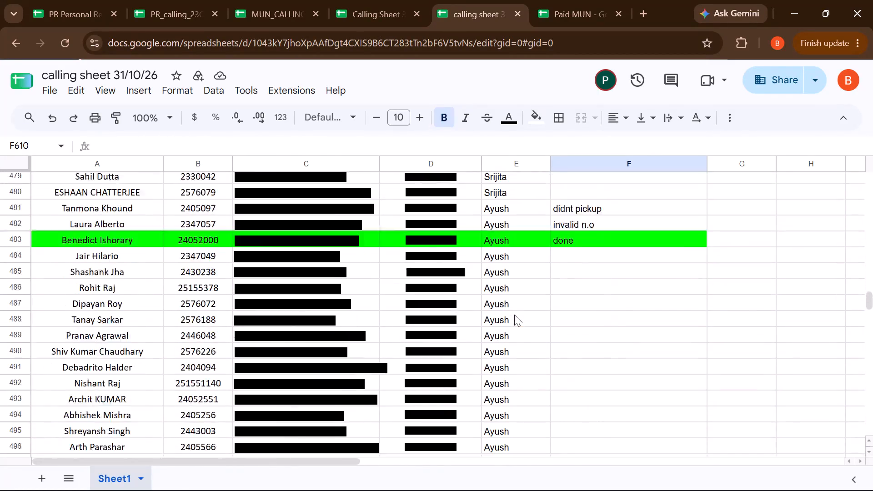
pyautogui.scroll(5, 514, 315)
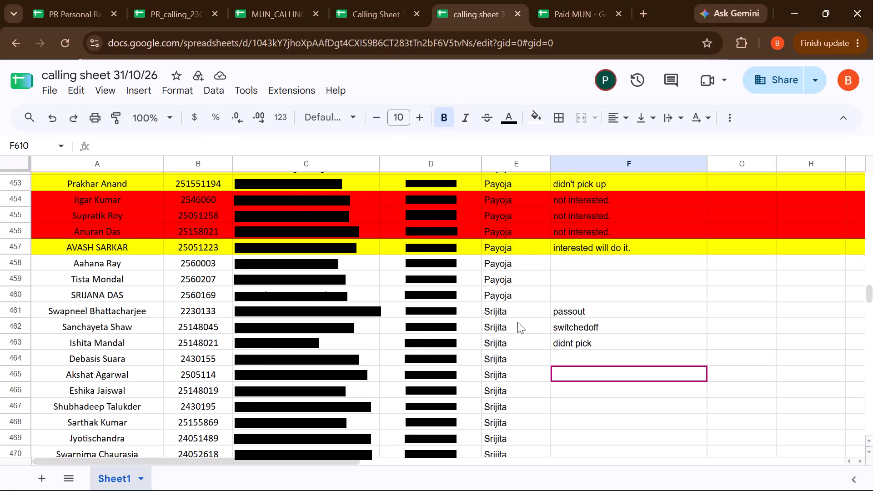
pyautogui.scroll(1, 517, 322)
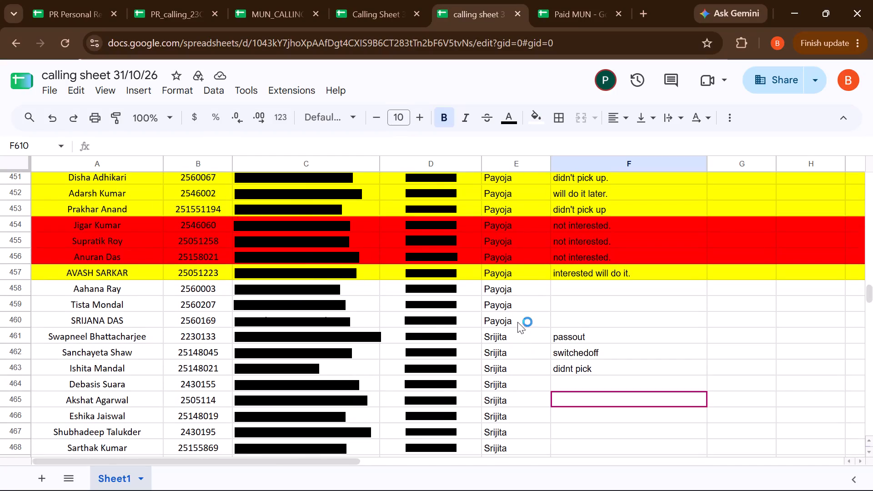
pyautogui.scroll(2, 517, 322)
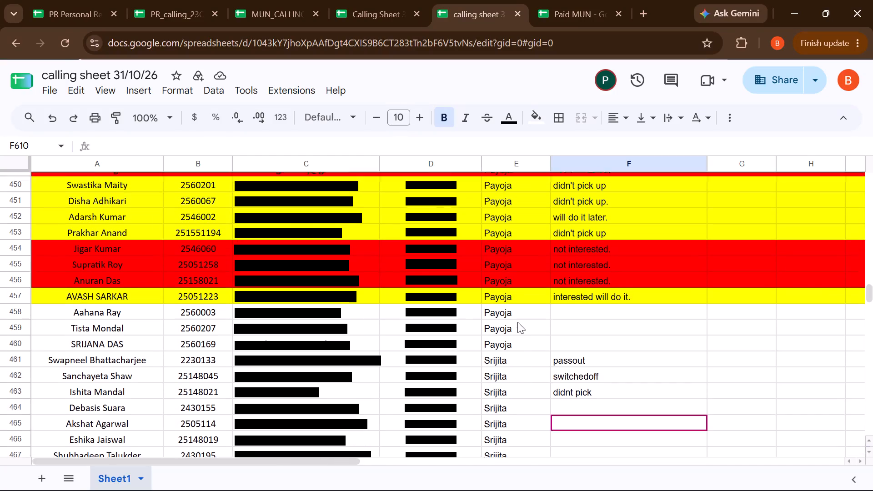
pyautogui.scroll(11, 517, 322)
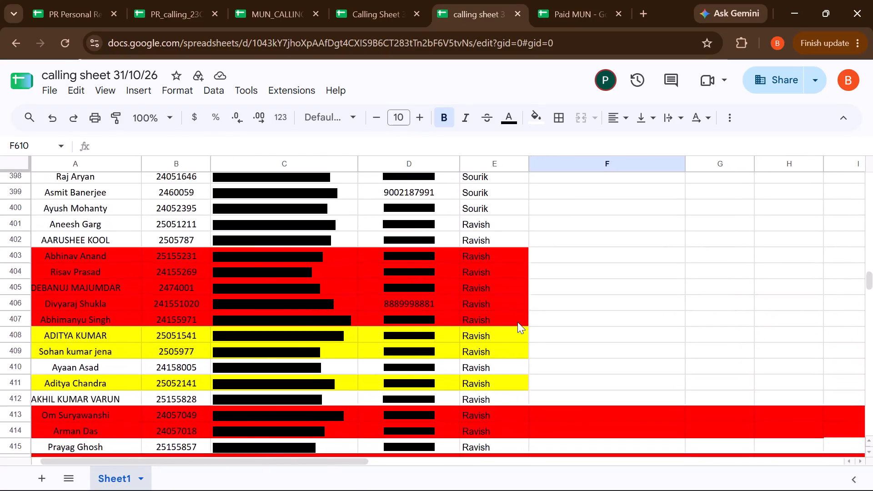
pyautogui.scroll(11, 517, 322)
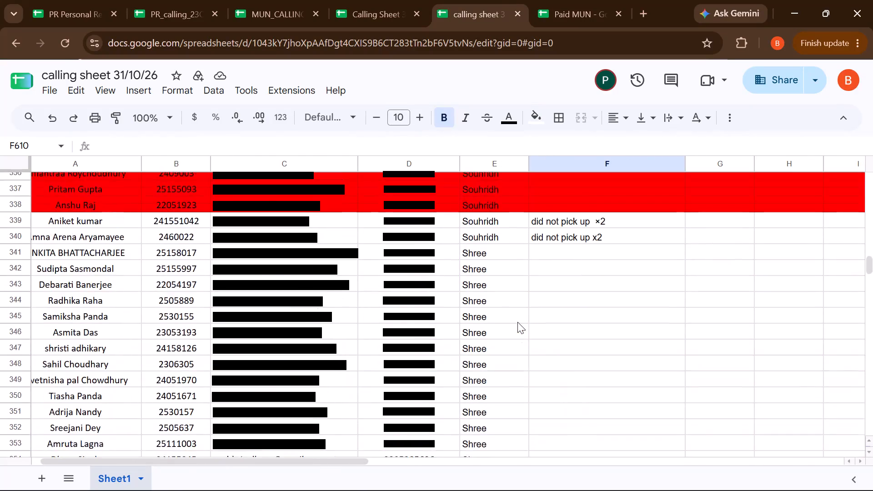
pyautogui.scroll(10, 517, 322)
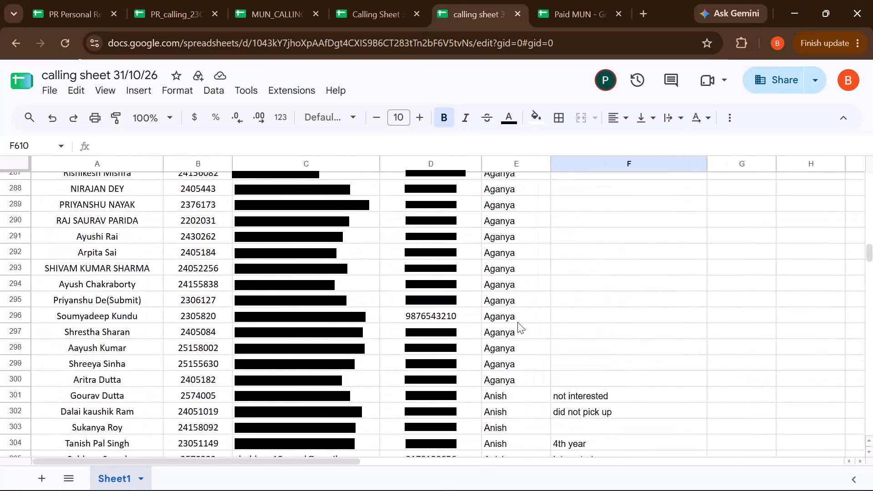
pyautogui.scroll(12, 517, 322)
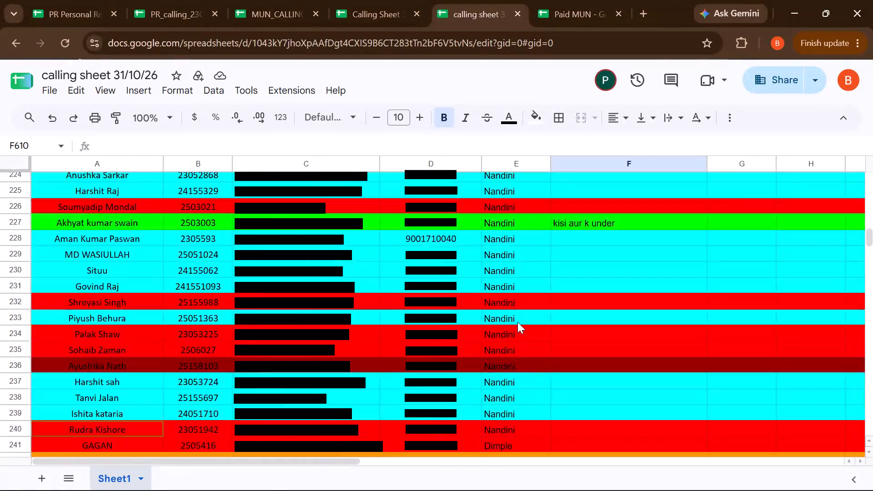
pyautogui.scroll(2, 517, 322)
pyautogui.scroll(-3, 517, 322)
pyautogui.scroll(1, 517, 322)
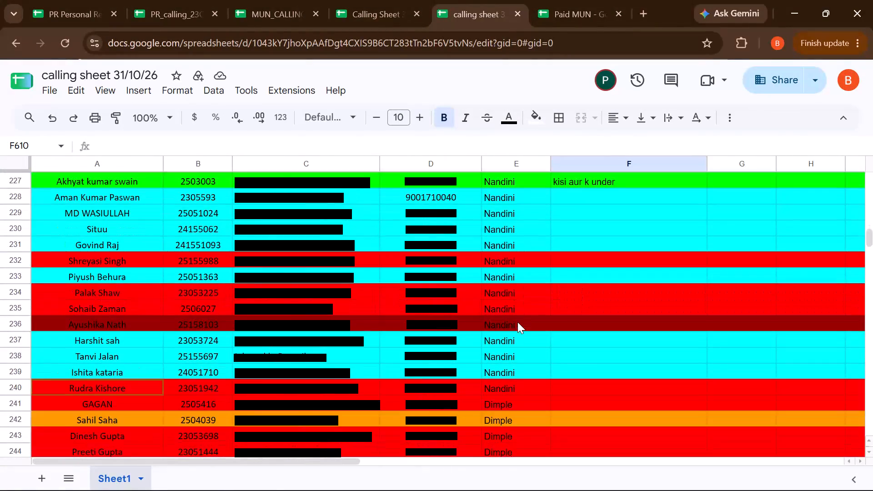
pyautogui.scroll(5, 517, 322)
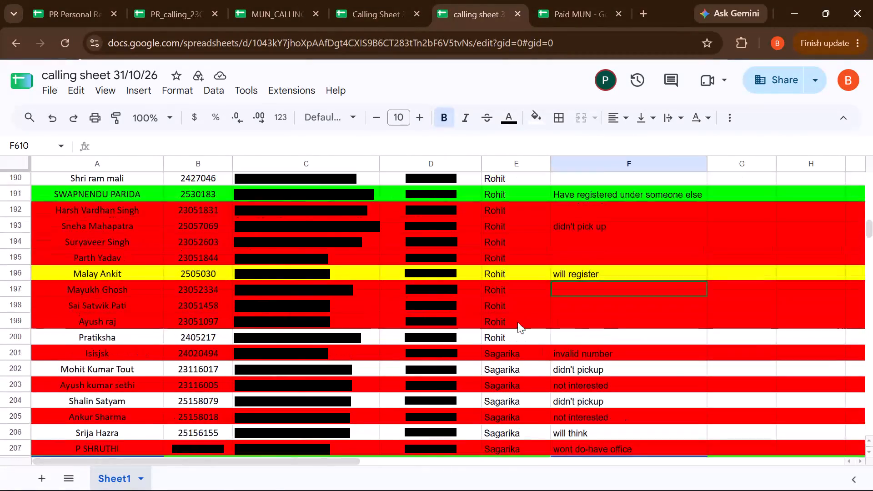
pyautogui.scroll(12, 517, 322)
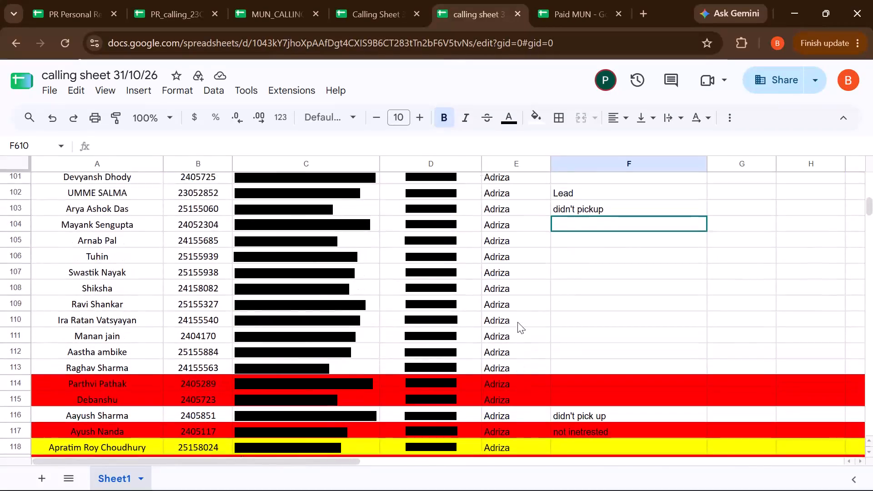
pyautogui.scroll(-20, 517, 322)
pyautogui.scroll(-18, 517, 322)
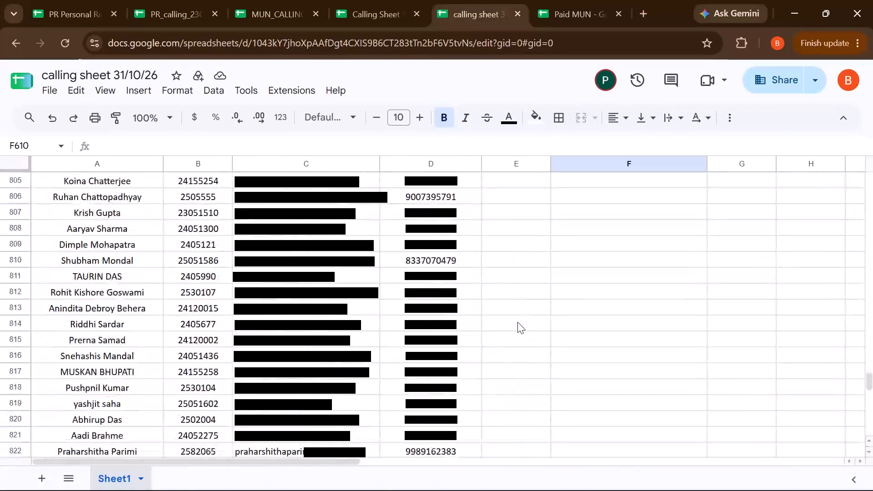
pyautogui.scroll(-3, 517, 322)
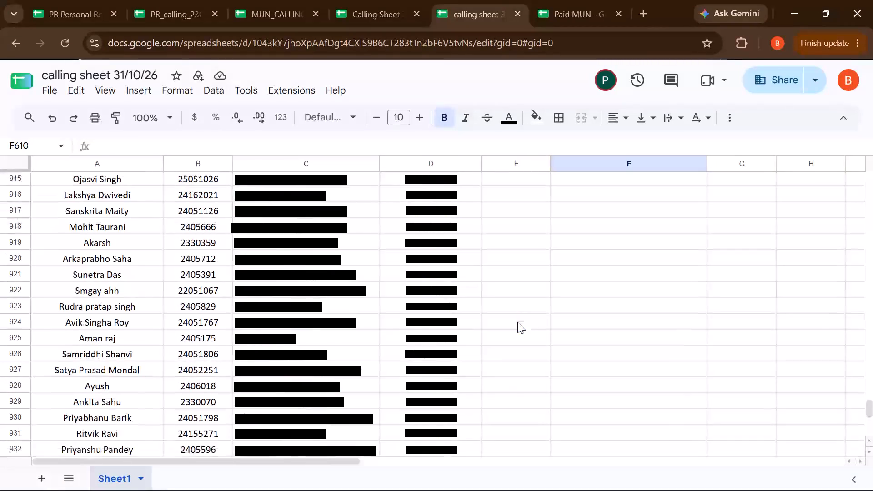
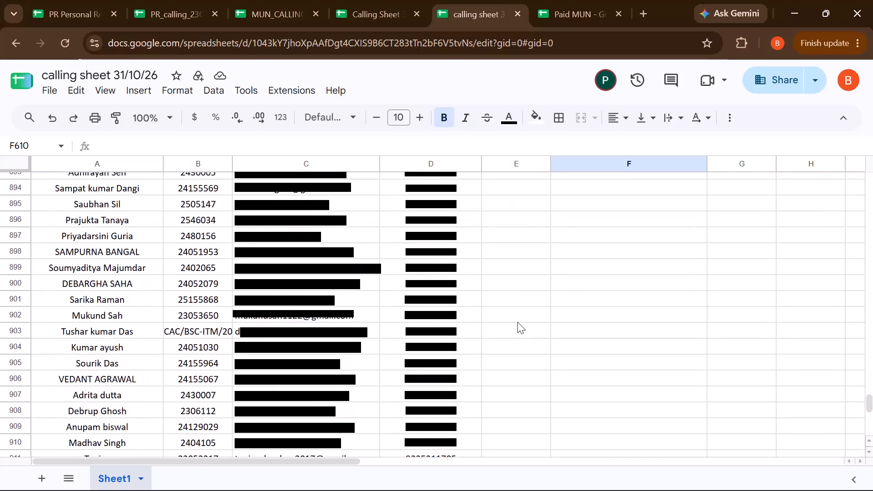
# Look through the calling sheet's contact rows from about row 910 back to the colour-coded call statuses around row 610.
pyautogui.scroll(5, 517, 322)
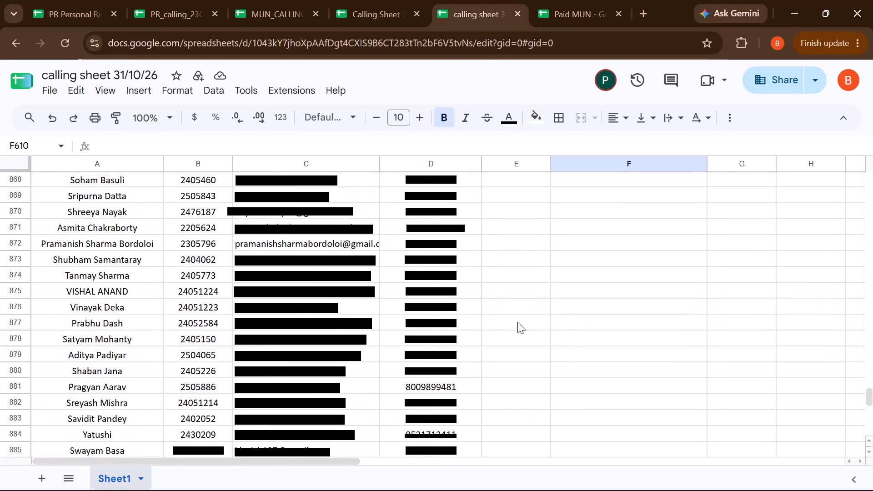
pyautogui.scroll(6, 517, 322)
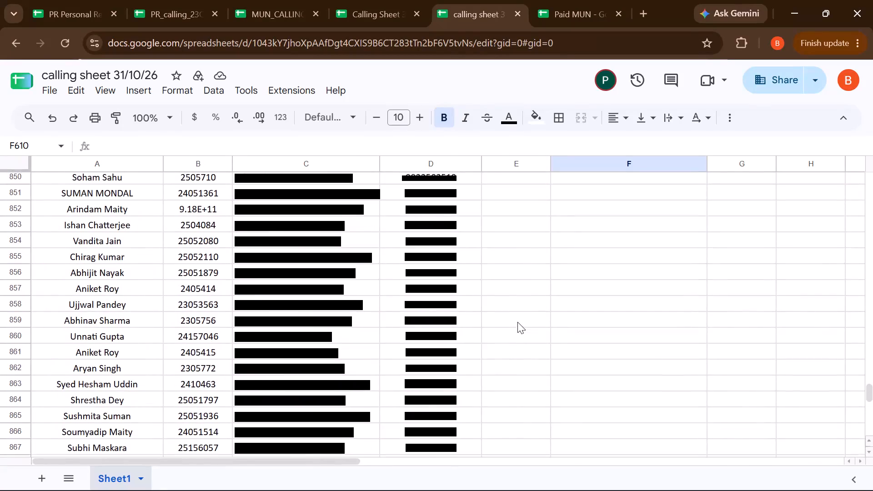
pyautogui.scroll(8, 517, 322)
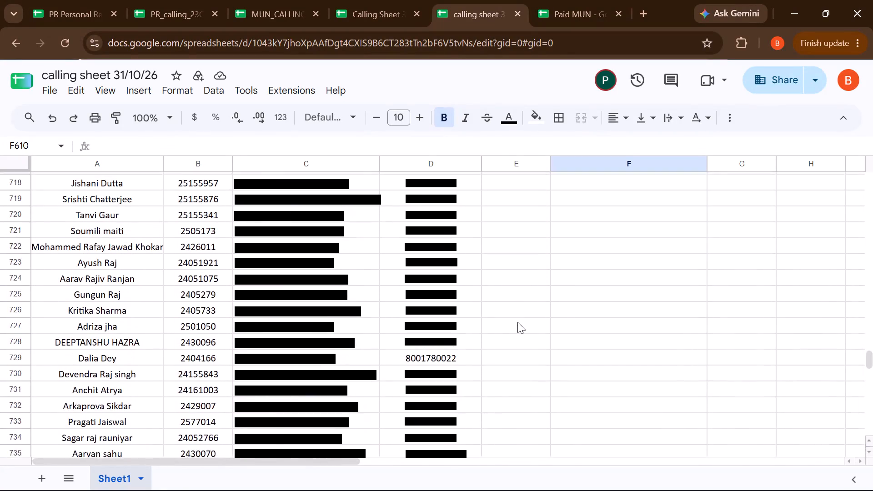
pyautogui.scroll(8, 517, 322)
pyautogui.scroll(-2, 517, 322)
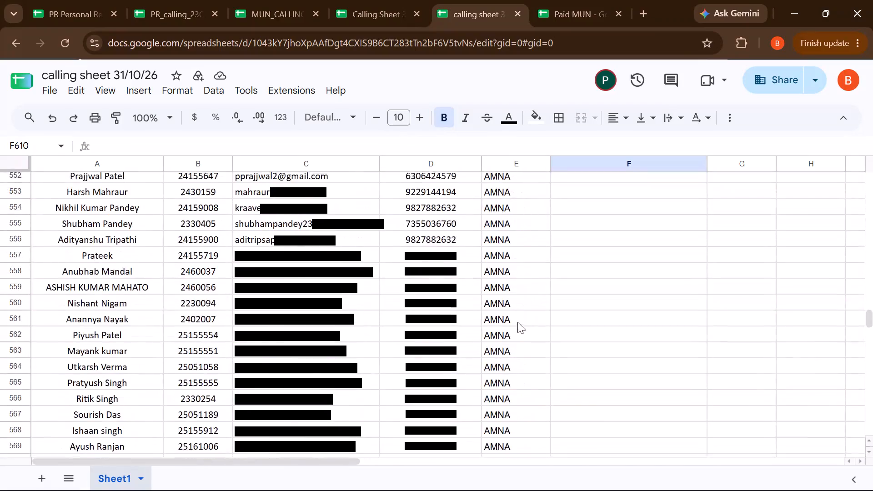
pyautogui.scroll(-1, 517, 322)
pyautogui.scroll(5, 517, 322)
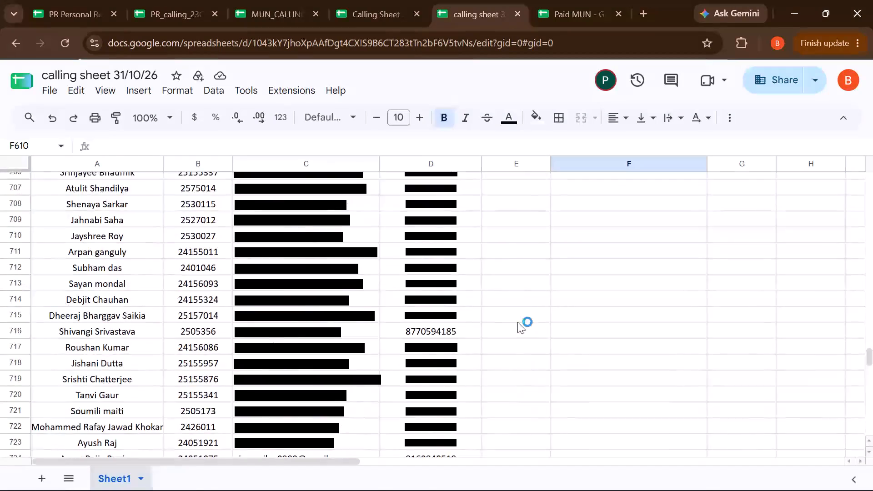
pyautogui.scroll(3, 517, 322)
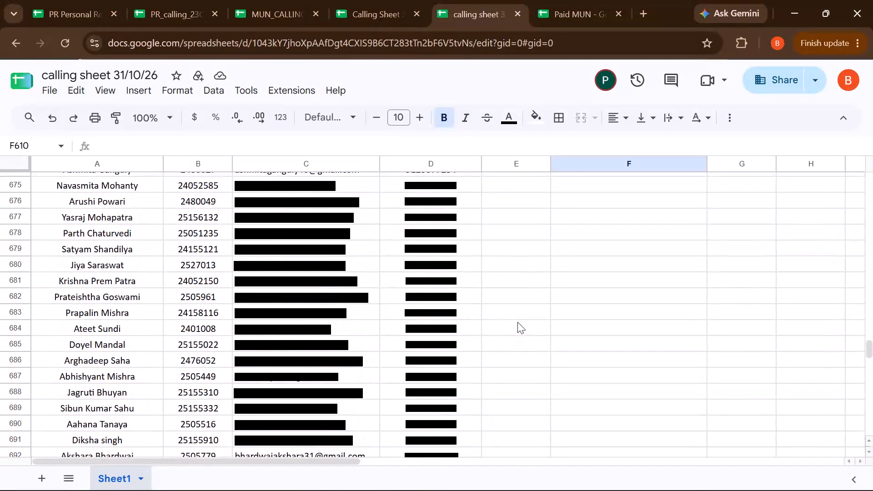
pyautogui.scroll(4, 517, 322)
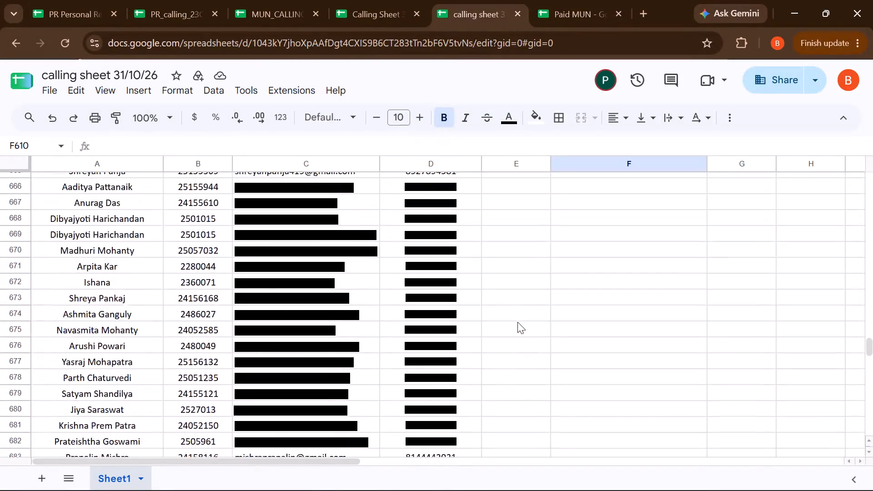
pyautogui.scroll(7, 517, 322)
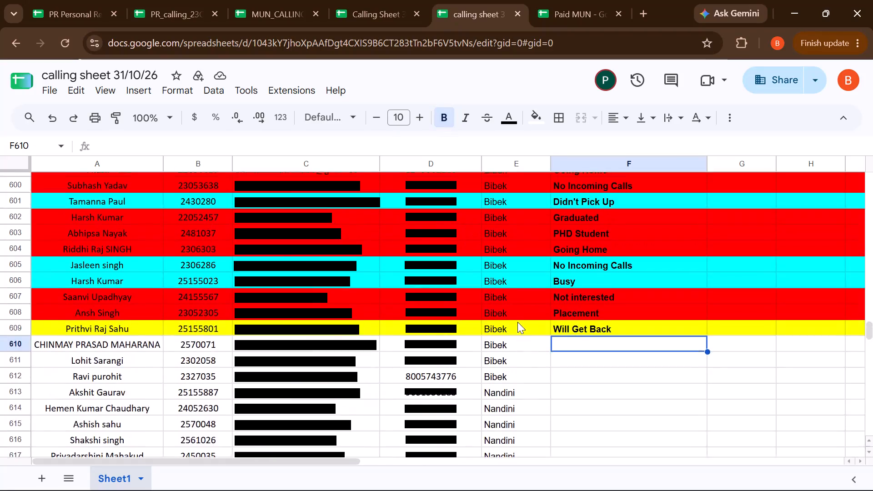
pyautogui.scroll(1, 517, 322)
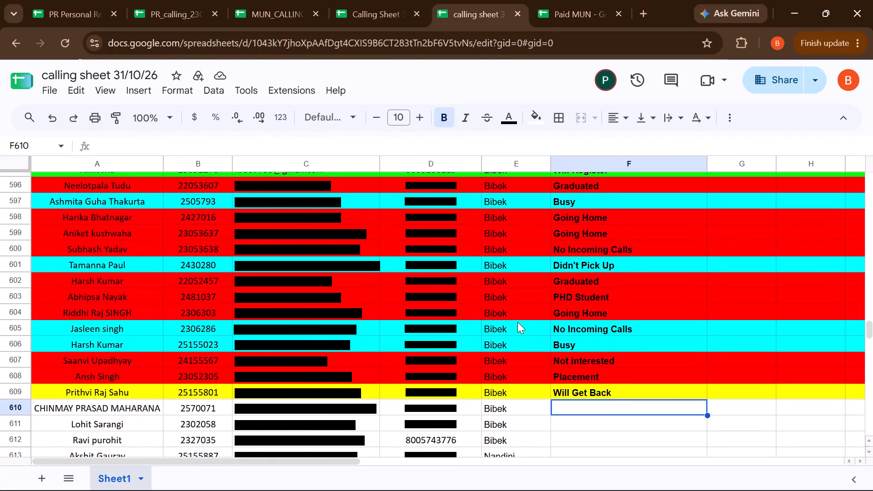
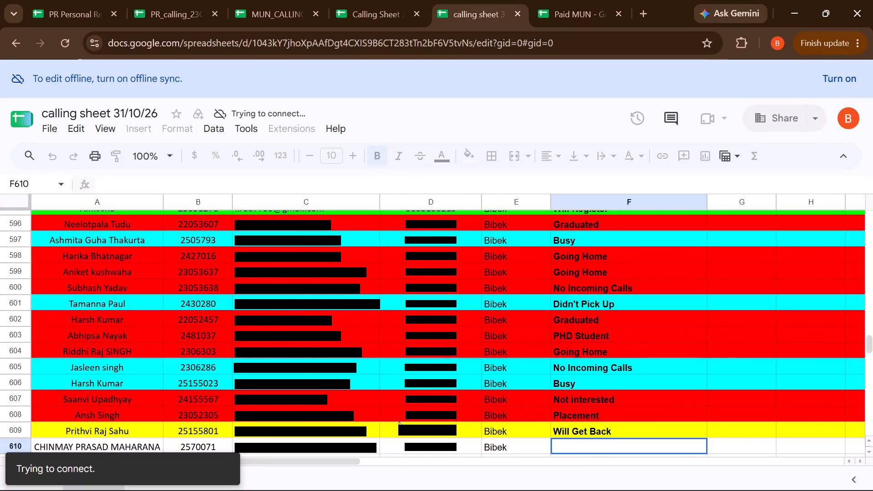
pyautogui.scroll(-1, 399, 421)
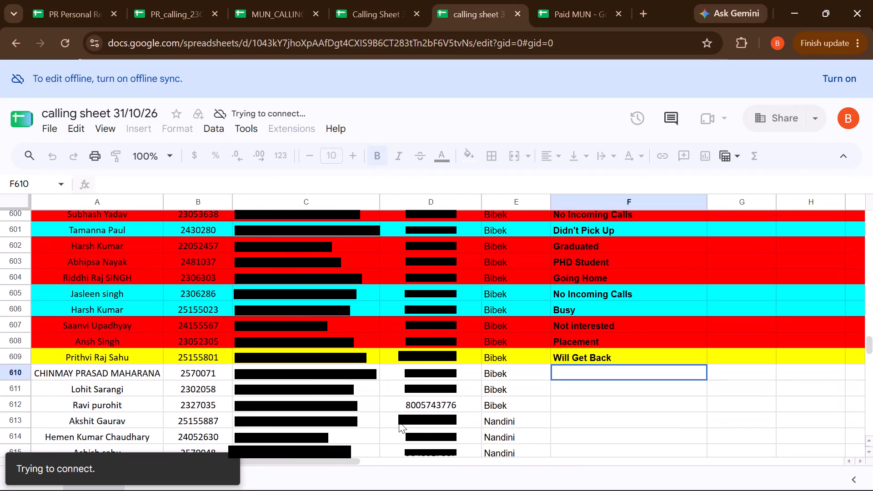
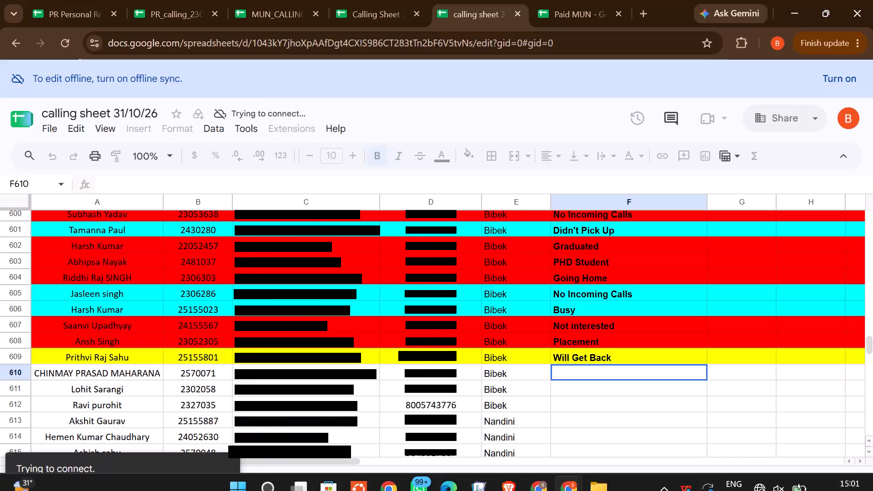
# Connect the computer to the Nokia 3310 Wi-Fi network and return to the calling sheet.
pyautogui.click(764, 474)
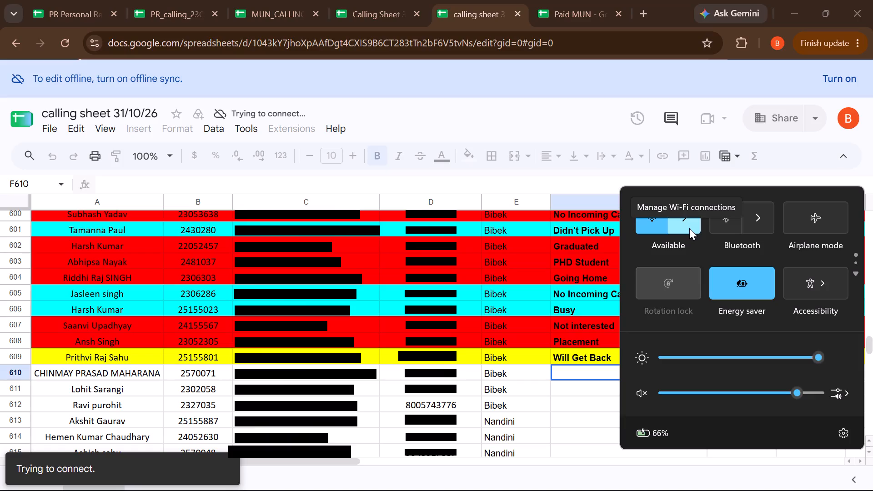
pyautogui.click(689, 228)
pyautogui.click(710, 237)
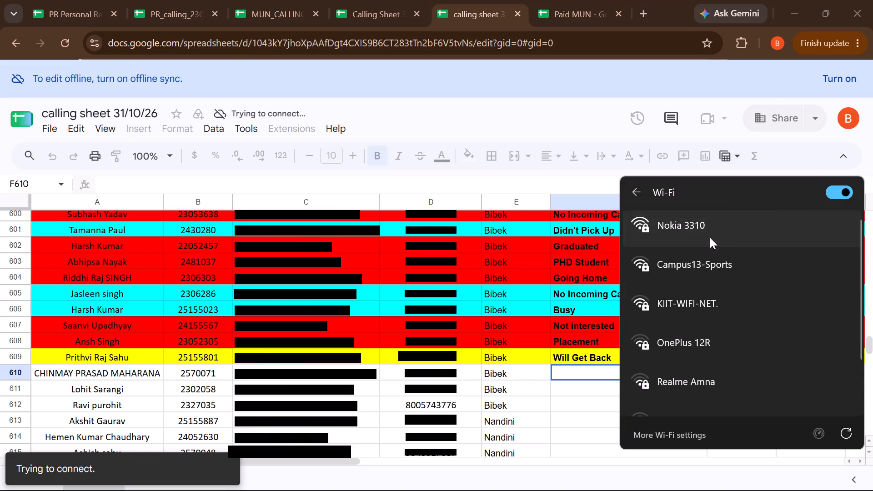
pyautogui.click(769, 286)
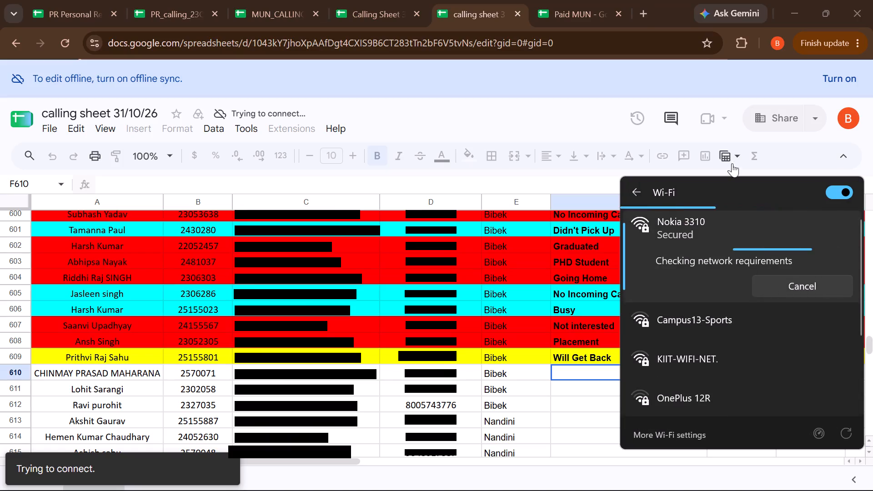
pyautogui.click(670, 12)
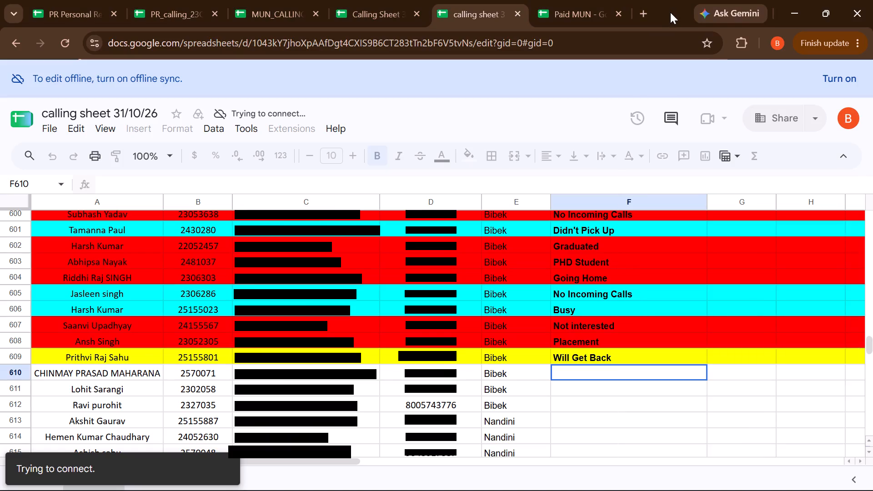
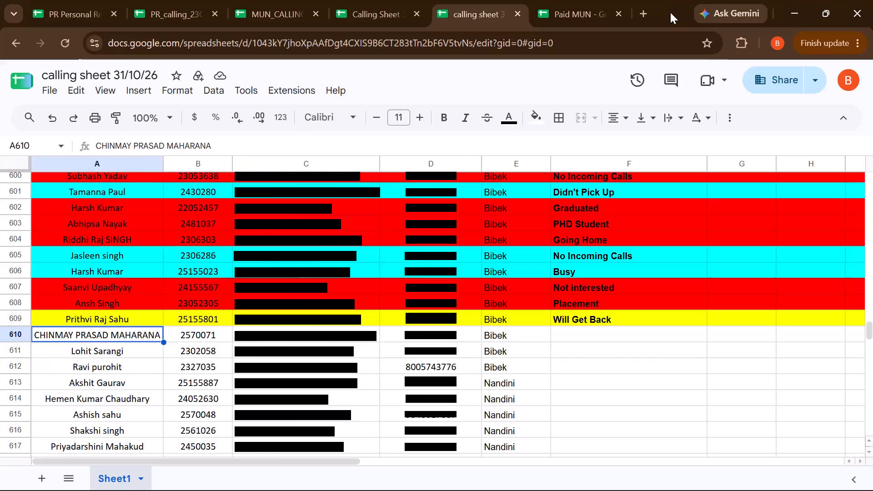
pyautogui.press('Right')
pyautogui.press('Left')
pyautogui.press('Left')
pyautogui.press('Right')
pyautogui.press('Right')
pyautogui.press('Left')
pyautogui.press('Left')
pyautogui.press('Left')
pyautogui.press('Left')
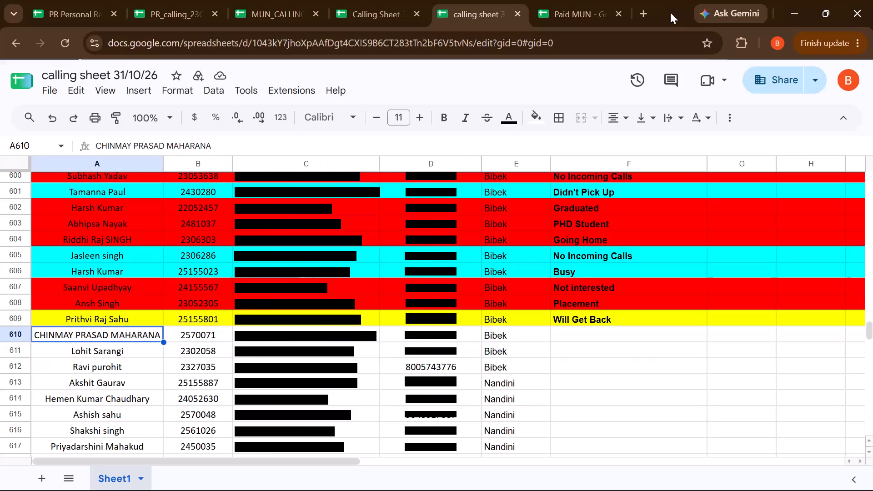
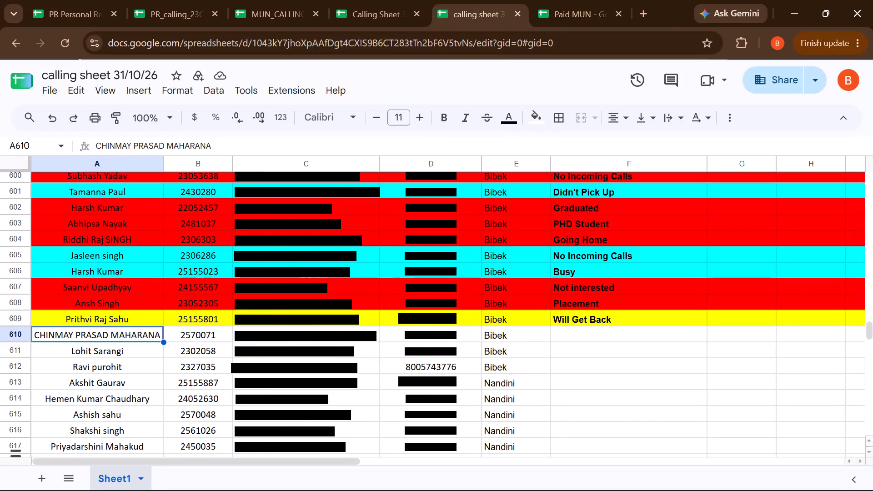
# Fill the whole of row 610, the first contact without a status, with yellow and move on to the phone number in row 611.
pyautogui.click(12, 335)
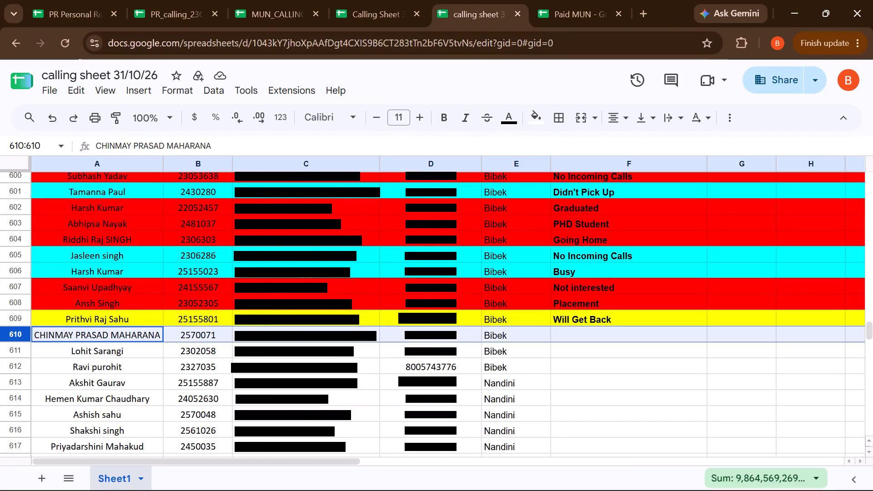
pyautogui.click(537, 127)
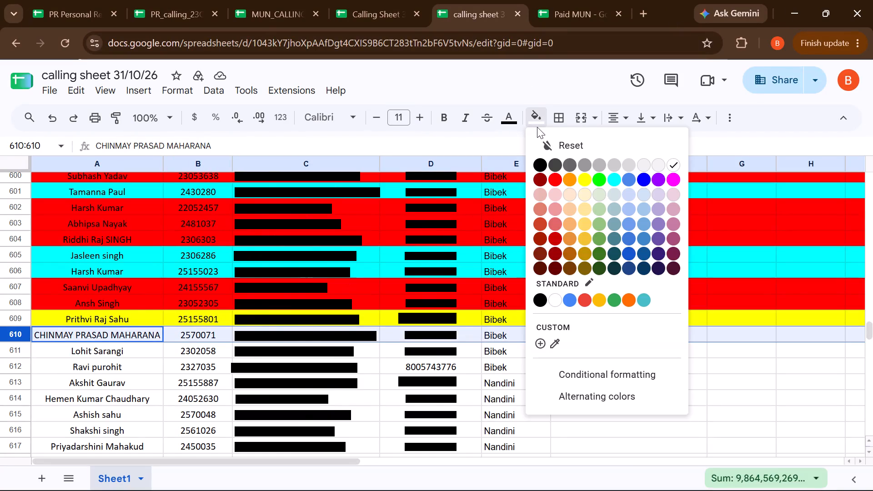
pyautogui.click(585, 172)
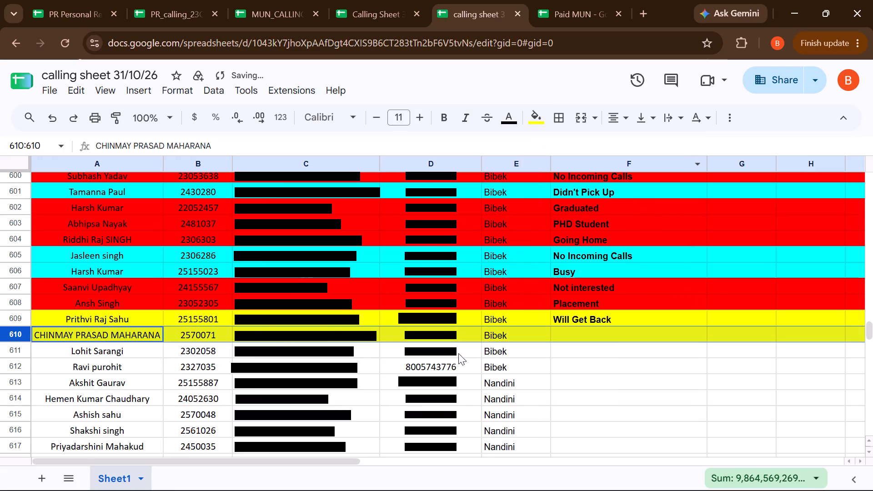
pyautogui.click(457, 351)
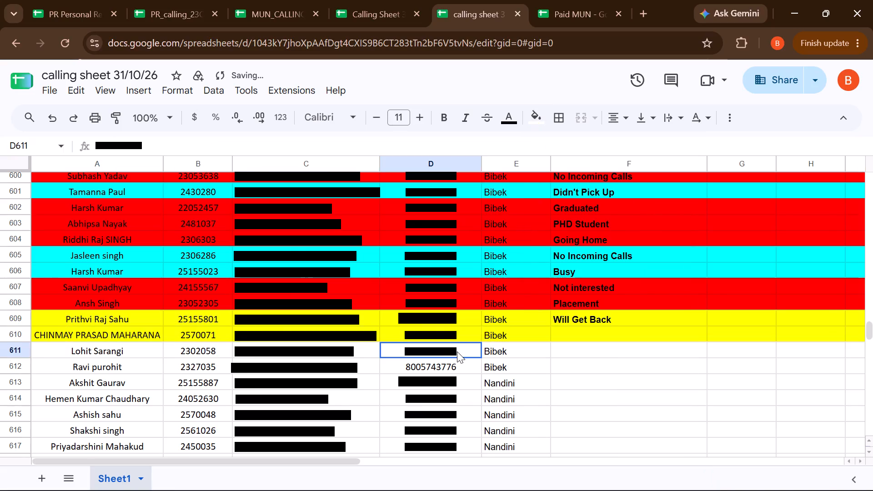
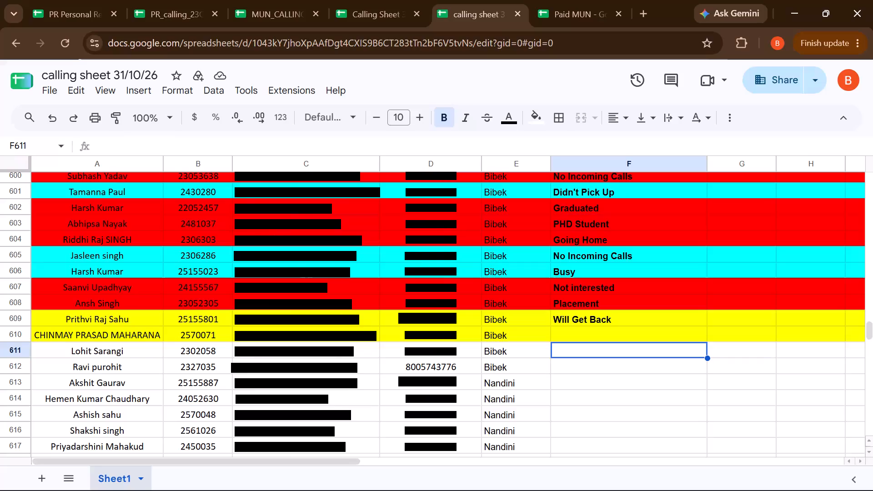
# Enter the call status "Will Get Back" in column F for the contact in row 610.
pyautogui.click(571, 338)
pyautogui.write('Will')
pyautogui.press('space')
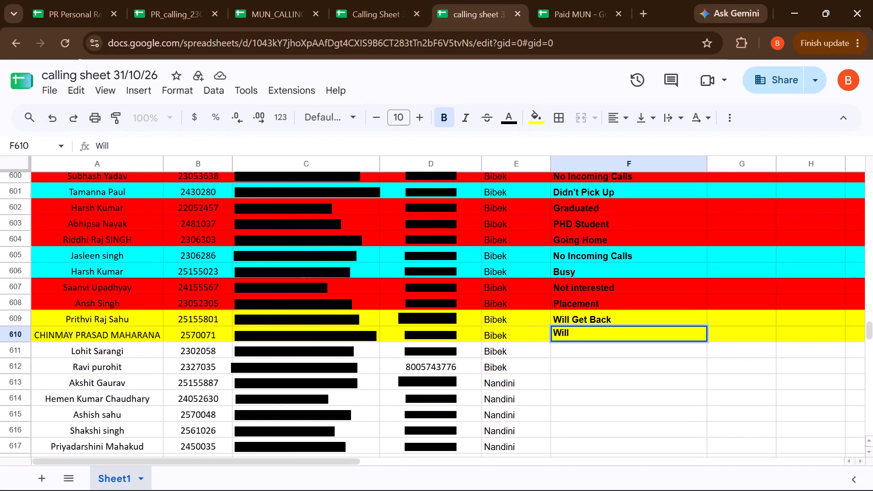
pyautogui.write('Get')
pyautogui.press('Tab')
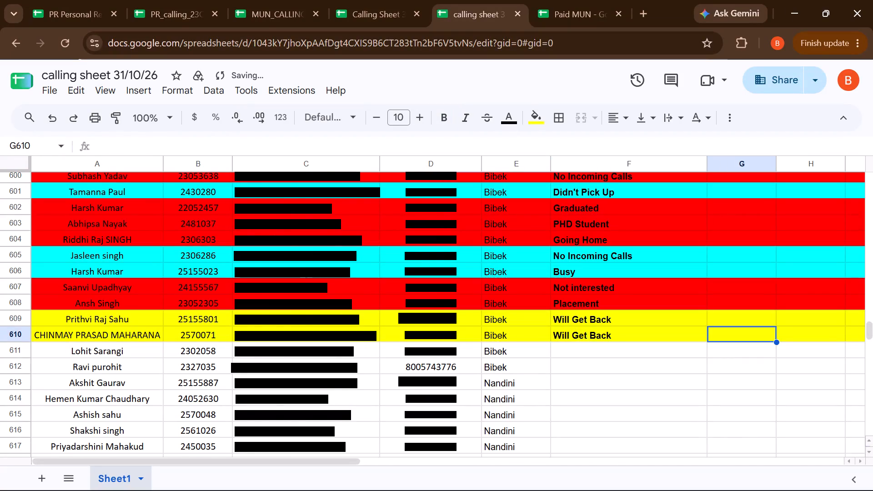
# Enter the call status "GATE" in column F for the contact in row 611.
pyautogui.click(578, 353)
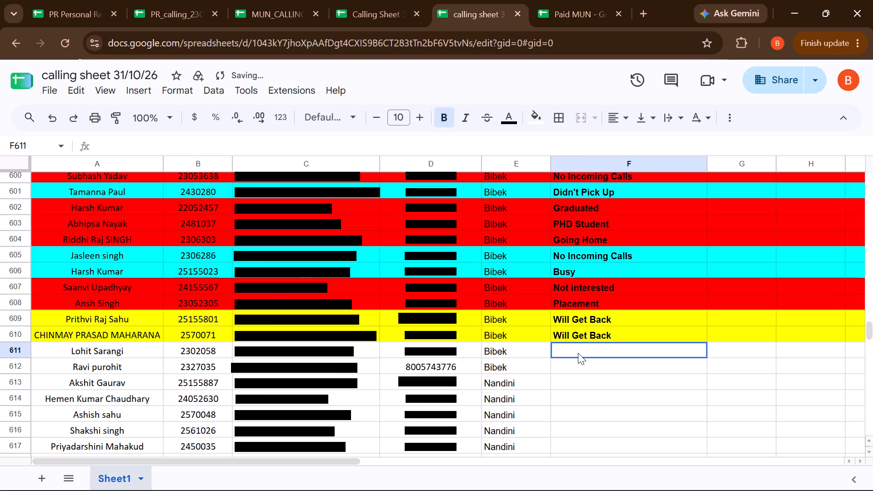
pyautogui.doubleClick(578, 353)
pyautogui.write('GATE')
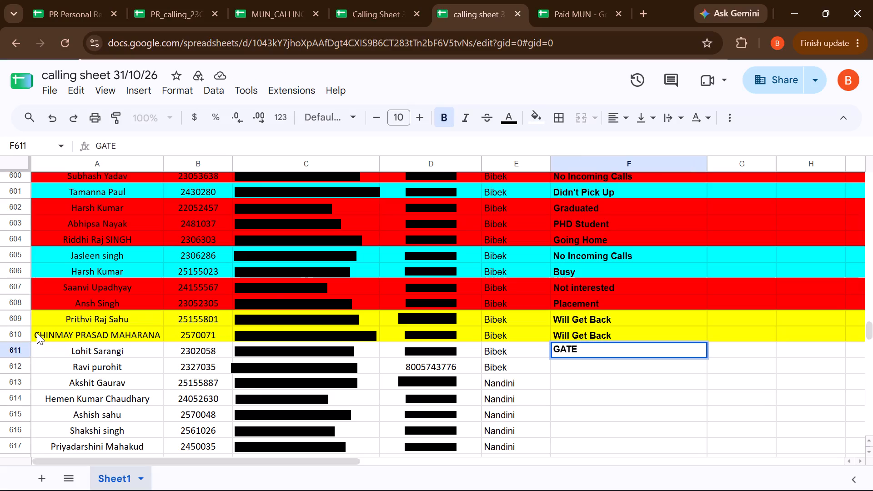
# Fill the whole of row 611 with red and move on to the phone number in row 612.
pyautogui.click(17, 347)
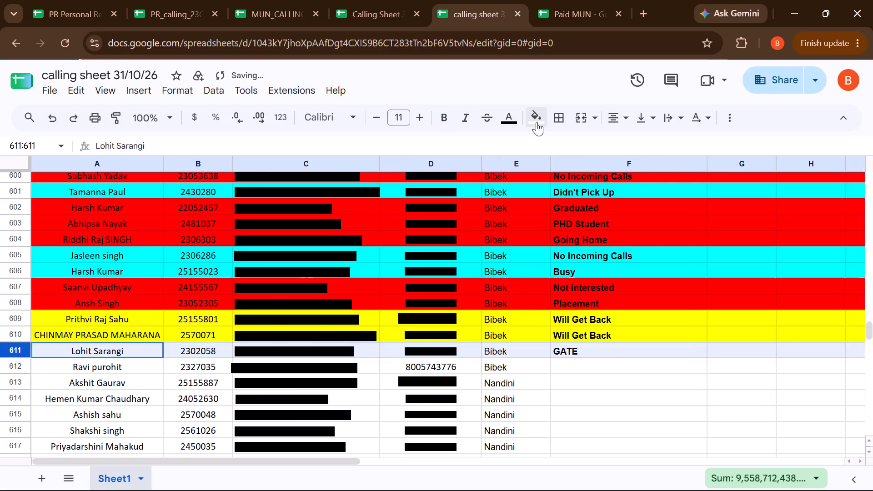
pyautogui.click(537, 122)
pyautogui.click(557, 180)
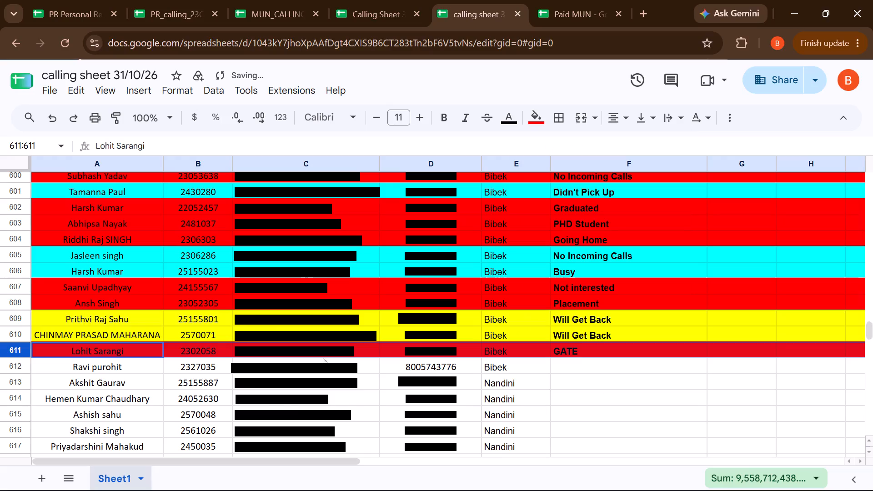
pyautogui.click(410, 367)
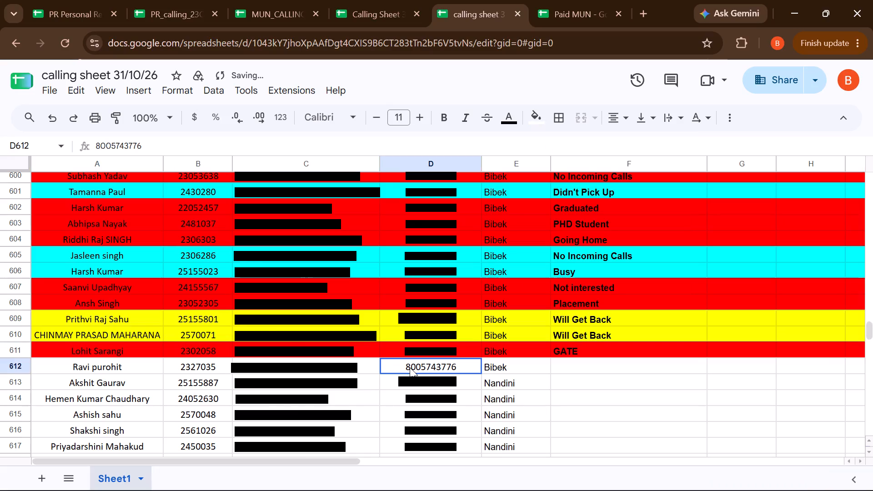
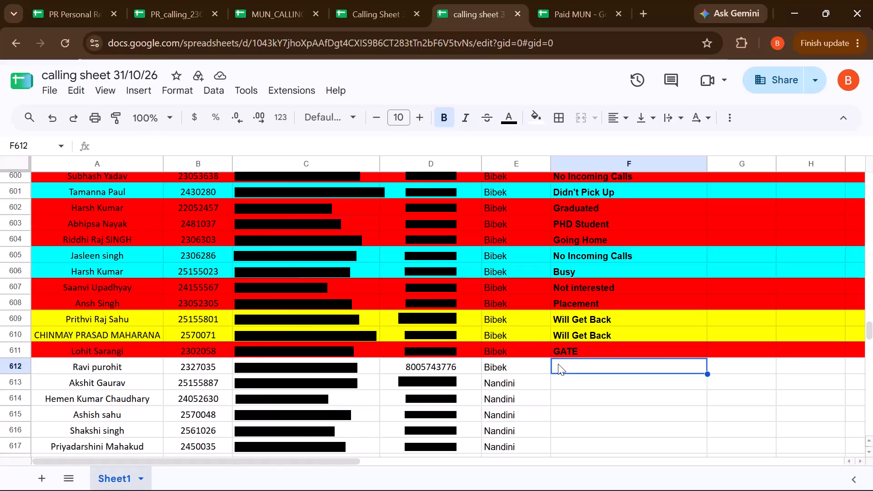
# Enter the call status "Placement" in column F for the contact in row 612.
pyautogui.write('Placement')
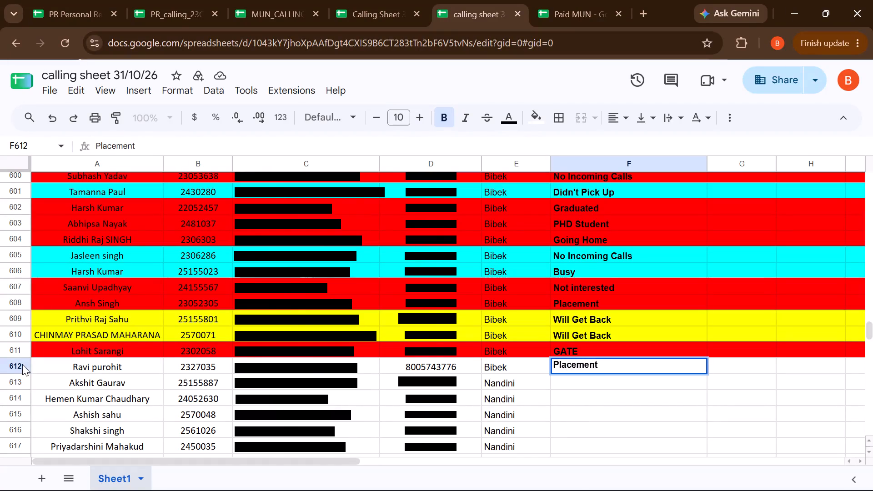
# Fill the whole of row 612 with red to match its "Placement" call status.
pyautogui.click(22, 364)
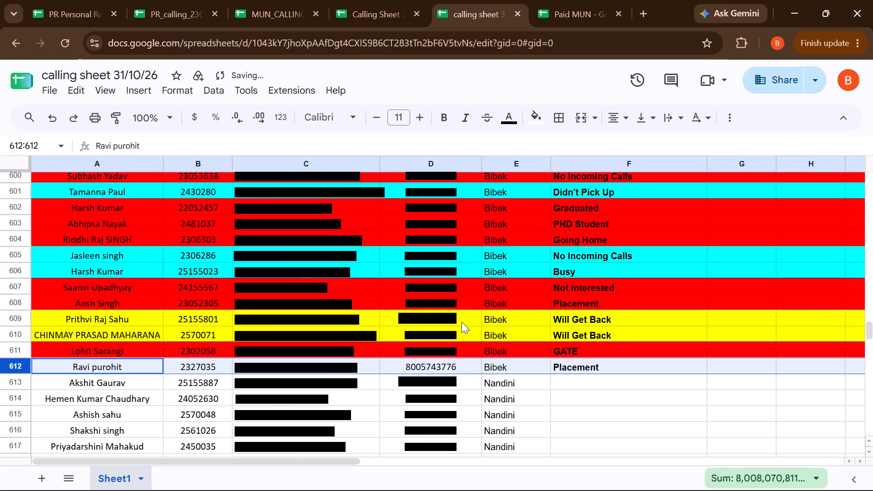
pyautogui.click(542, 117)
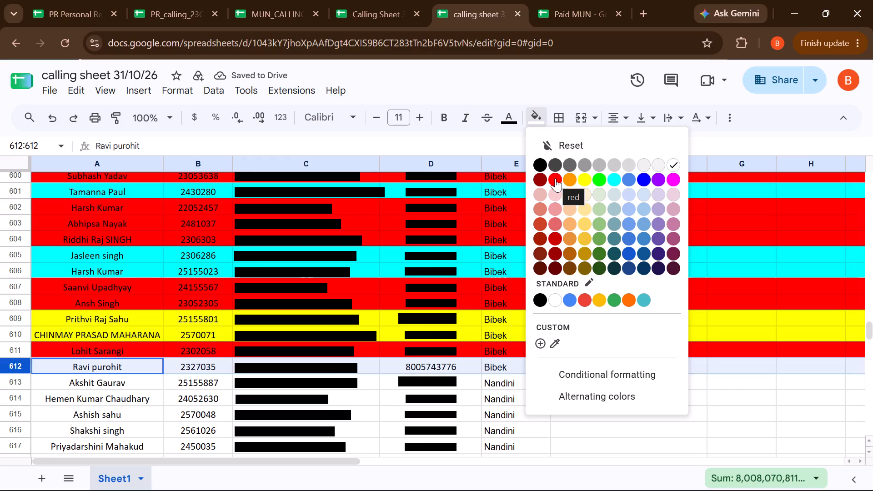
pyautogui.click(555, 178)
pyautogui.click(607, 334)
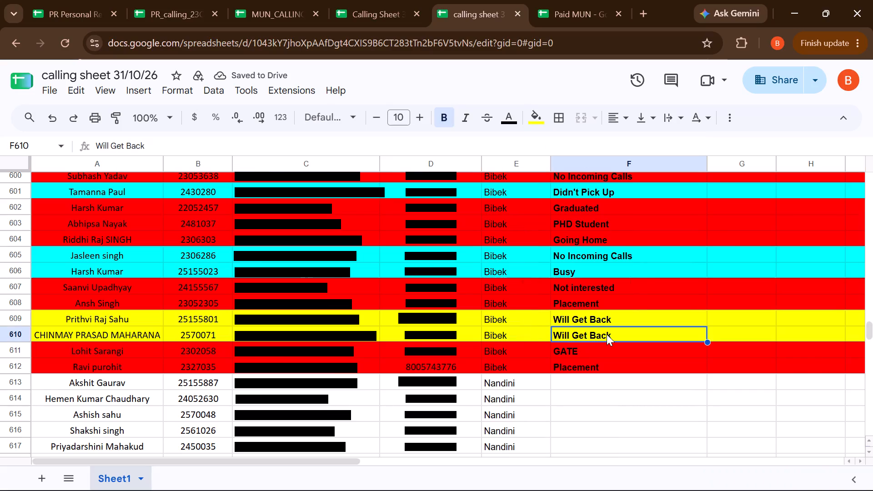
# Look back over the colour-coded call rows and switch to the PR Personal Reg '26 spreadsheet.
pyautogui.scroll(3, 607, 334)
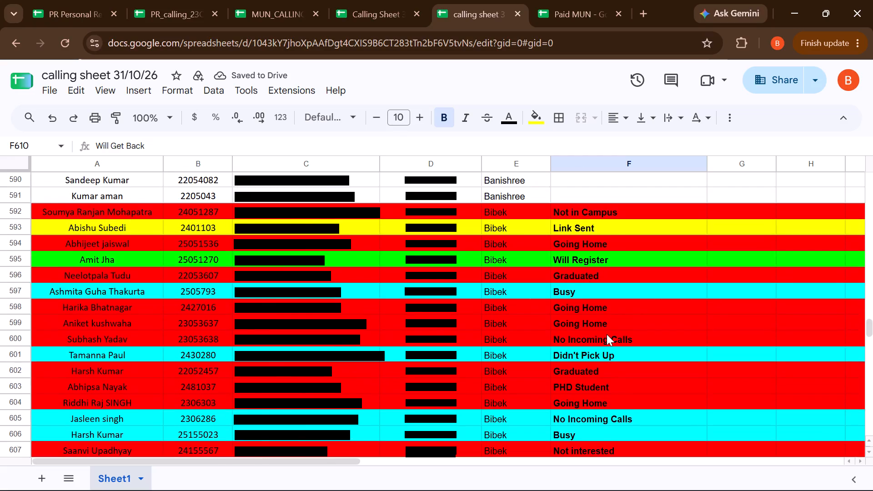
pyautogui.scroll(3, 607, 334)
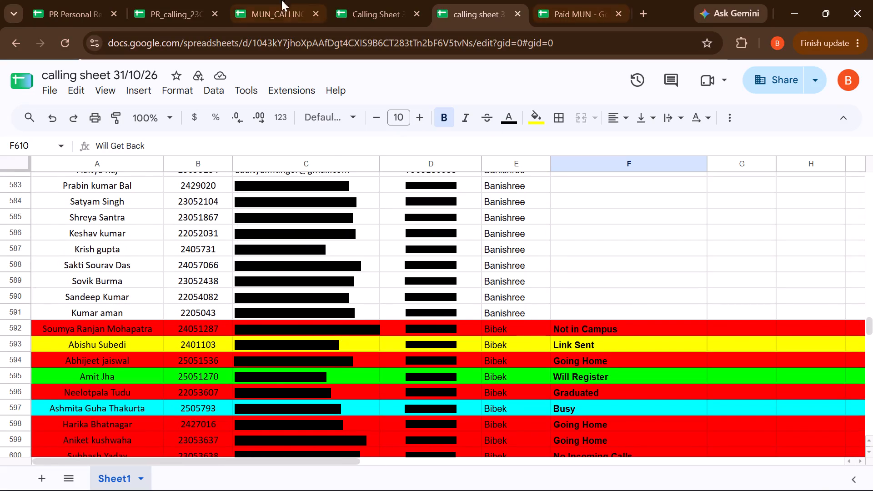
pyautogui.click(61, 0)
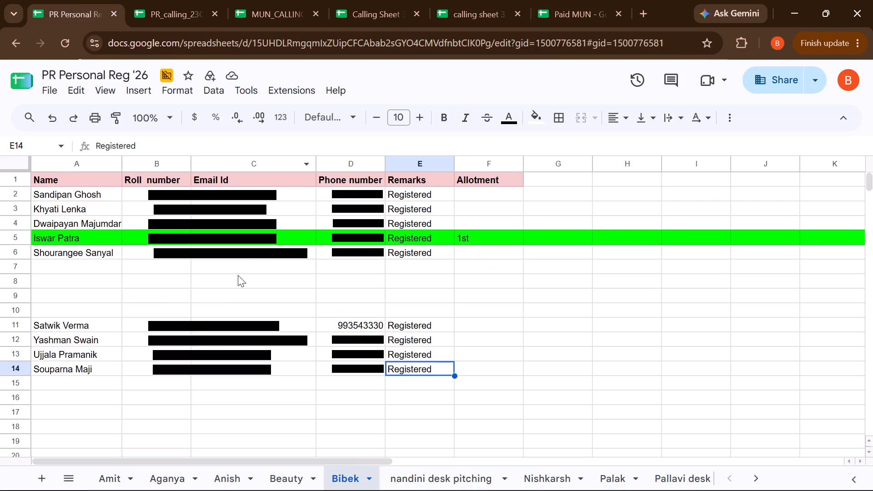
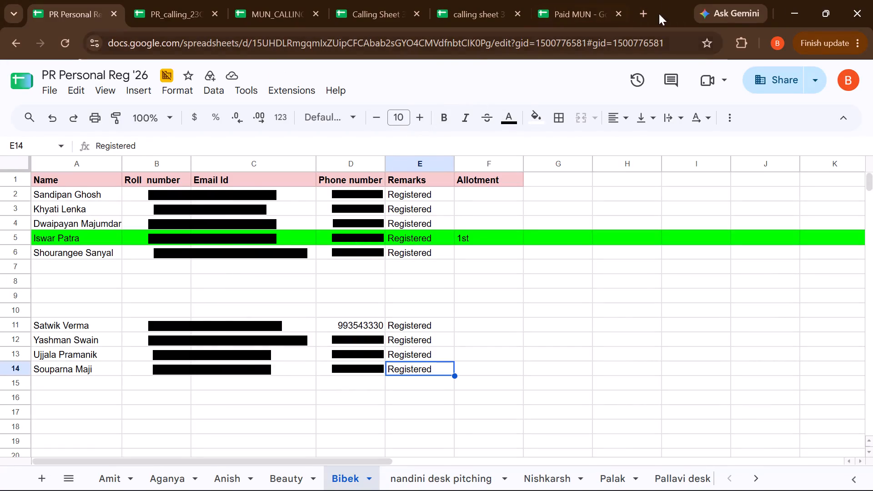
# In the Paid MUN spreadsheet, rename Sheet1 as PAID.
pyautogui.click(583, 1)
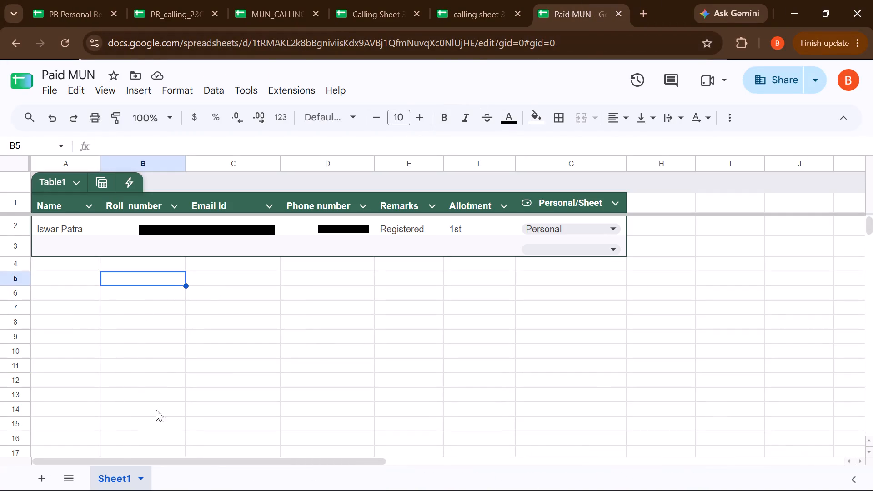
pyautogui.rightClick(123, 476)
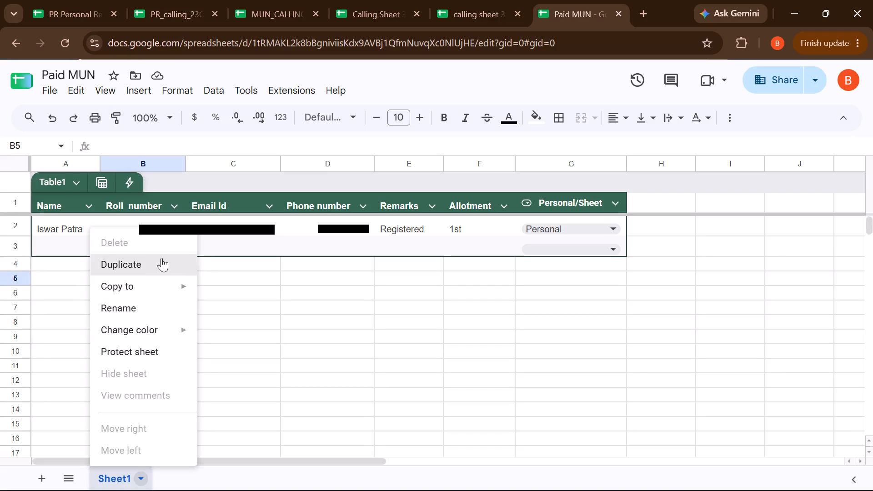
pyautogui.click(165, 308)
pyautogui.write('PAOD')
pyautogui.press('BackSpace')
pyautogui.press('BackSpace')
pyautogui.write('ID')
pyautogui.press('Return')
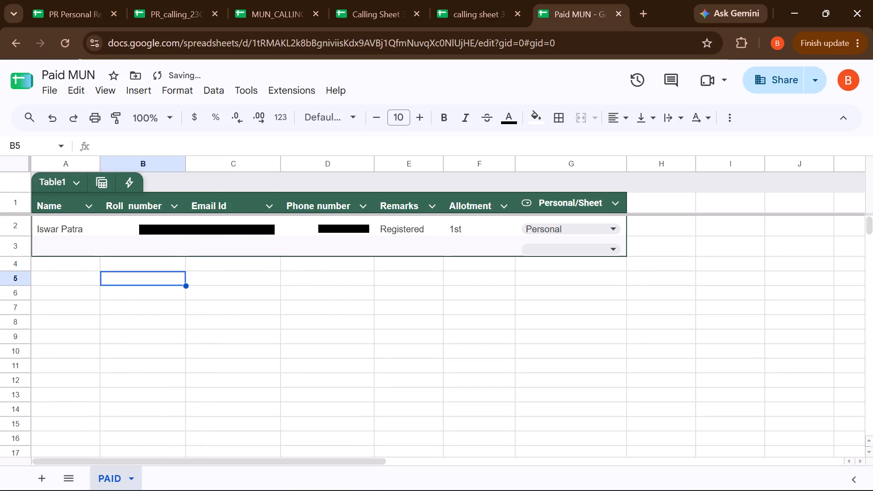
# Add a new sheet placed before PAID and name it WILL PAY.
pyautogui.click(48, 478)
pyautogui.moveTo(158, 475); pyautogui.dragTo(117, 480)
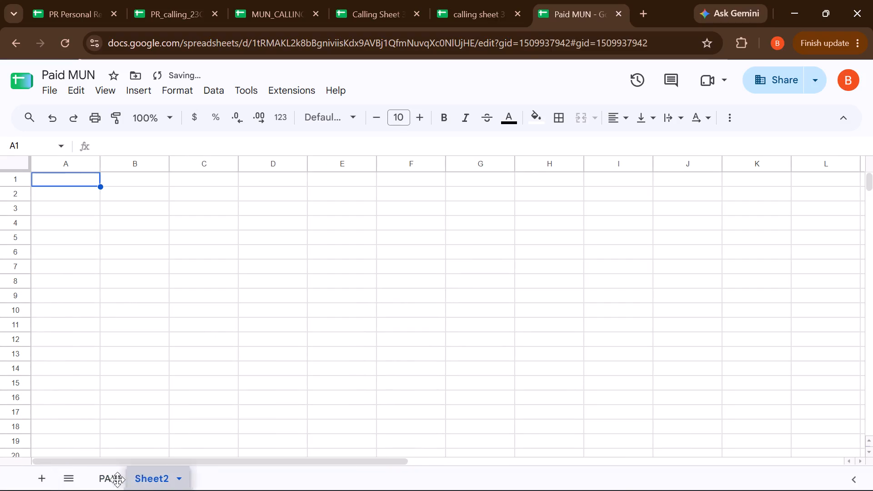
pyautogui.moveTo(117, 480); pyautogui.dragTo(98, 481)
pyautogui.rightClick(120, 475)
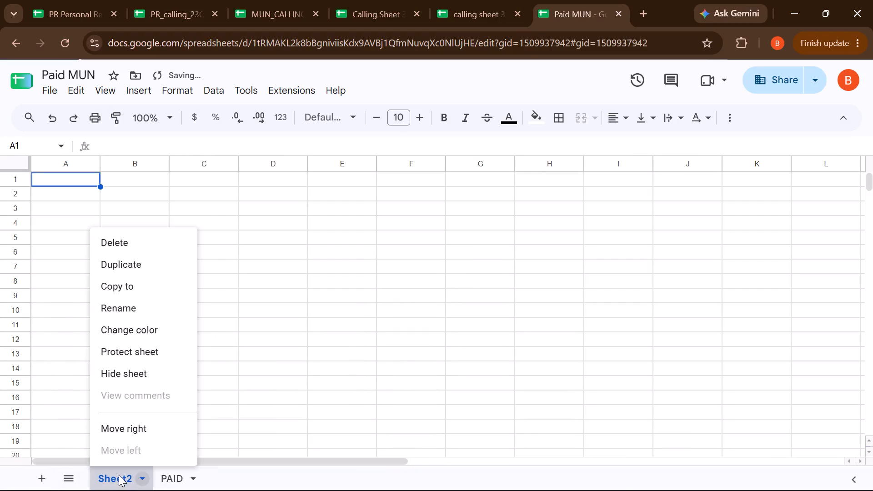
pyautogui.click(149, 303)
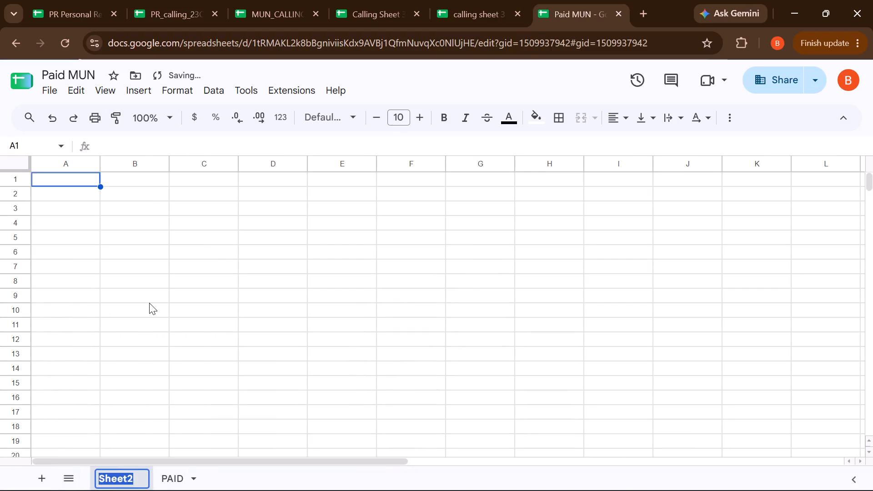
pyautogui.write('WILL PAY')
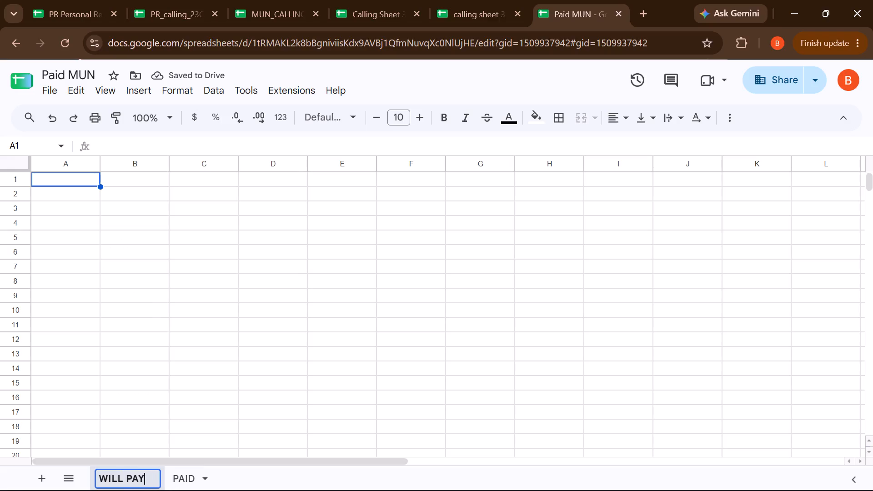
pyautogui.press('Return')
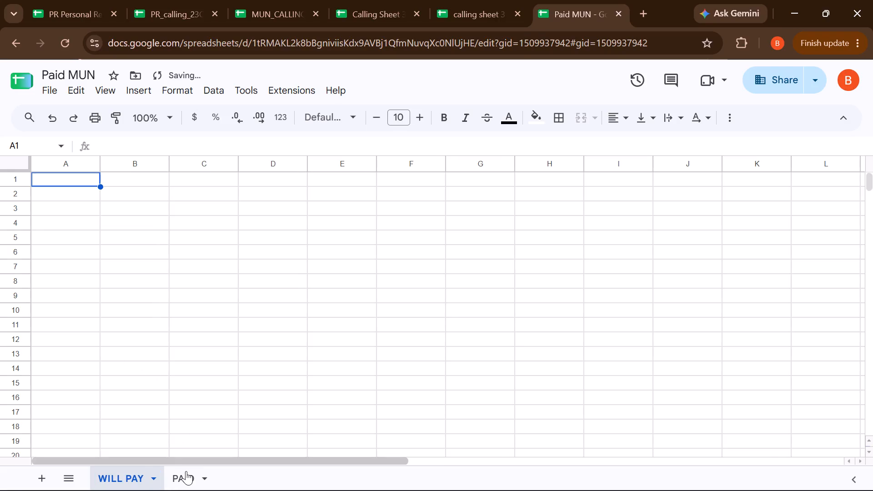
# Copy the table header row, Name through Personal/Sheet, from the PAID sheet into row 1 of WILL PAY.
pyautogui.click(186, 471)
pyautogui.moveTo(64, 205); pyautogui.dragTo(325, 206)
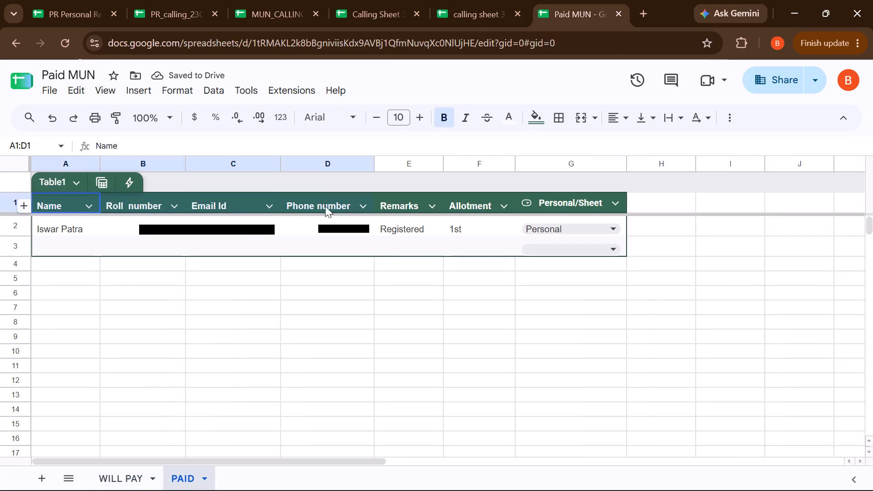
pyautogui.moveTo(325, 206); pyautogui.dragTo(587, 202)
pyautogui.hotkey('ctrl', 'c')
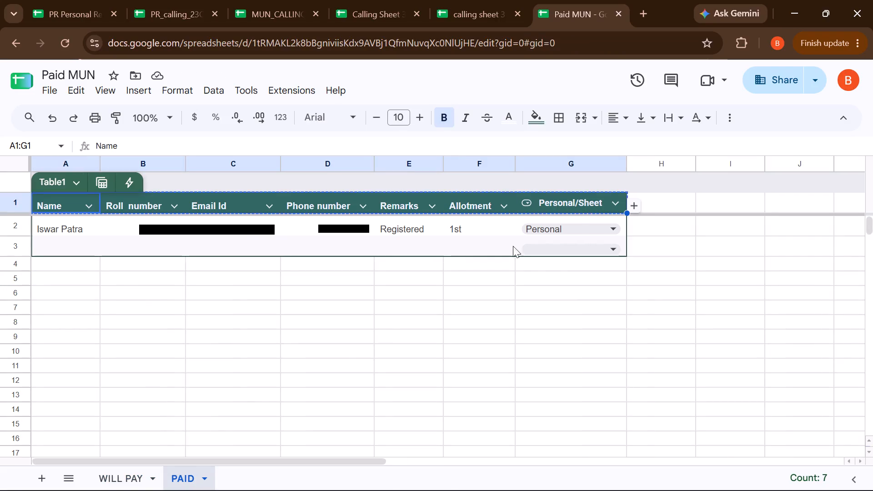
pyautogui.click(119, 488)
pyautogui.hotkey('ctrl', 'v')
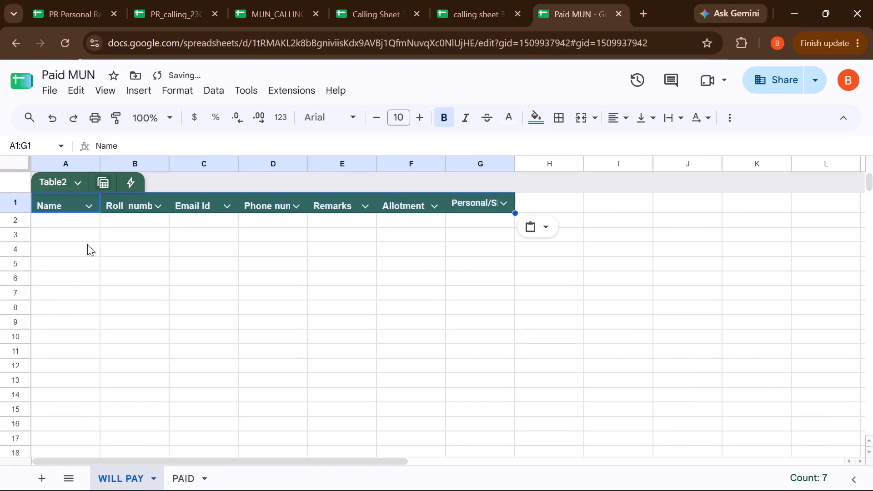
pyautogui.click(70, 224)
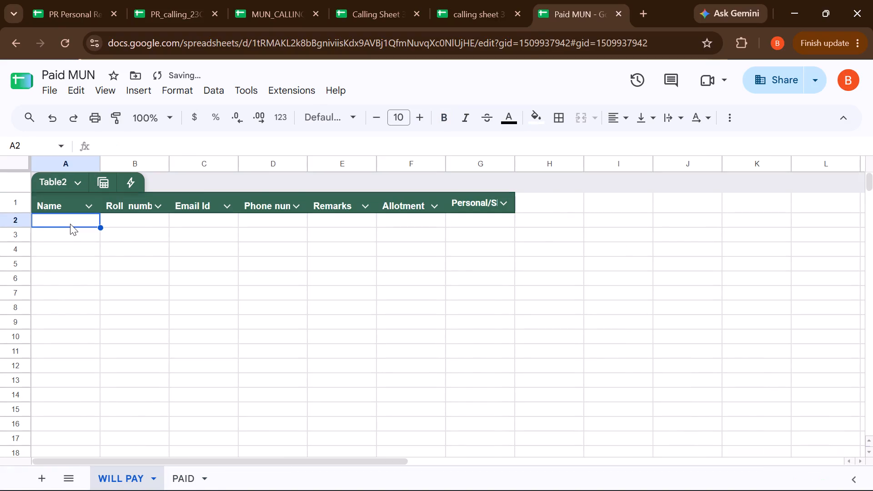
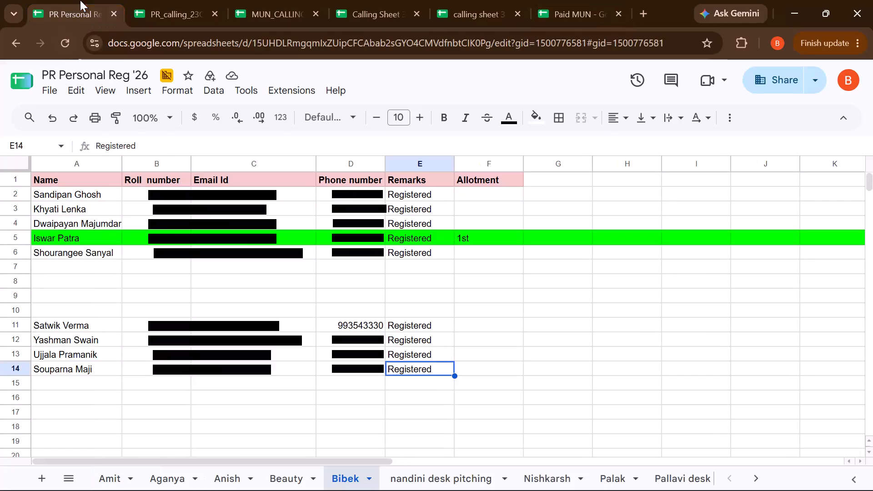
# Copy rows 2–4, Name through Remarks, from the Bibek sheet of PR Personal Reg '26 into WILL PAY of Paid MUN, starting at row 2.
pyautogui.moveTo(84, 191); pyautogui.dragTo(296, 238)
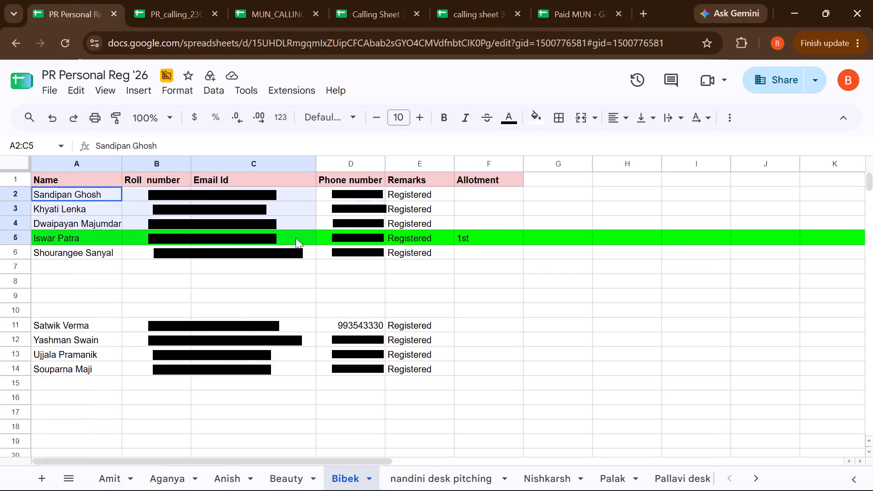
pyautogui.moveTo(296, 238); pyautogui.dragTo(416, 226)
pyautogui.hotkey('ctrl', 'c')
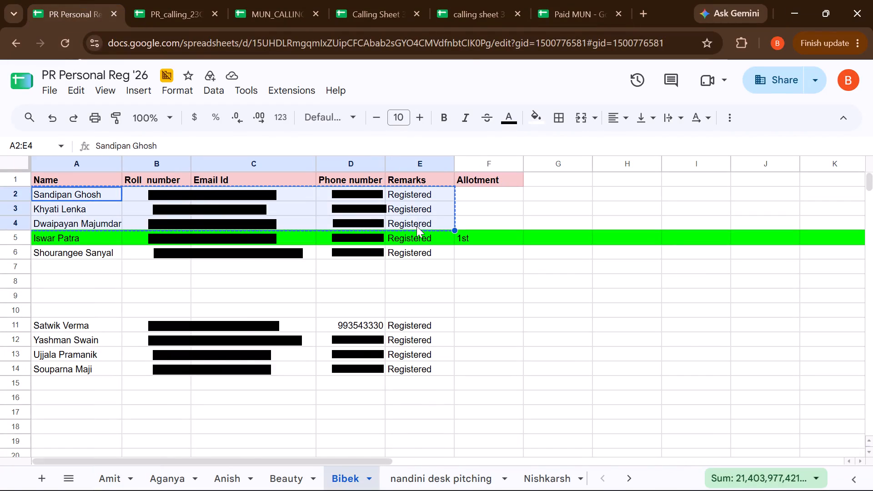
pyautogui.click(566, 0)
pyautogui.hotkey('ctrl', 'v')
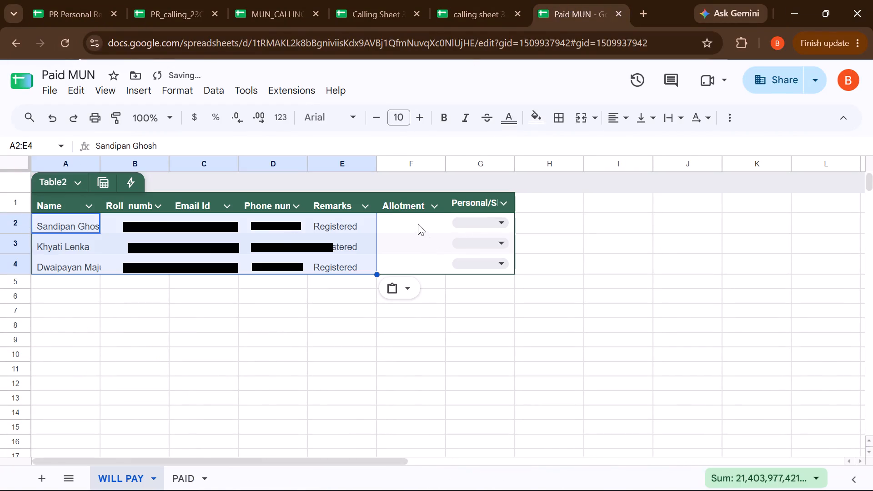
# Set Personal/Sheet to Personal for rows 2, 3 and 4 of the WILL PAY table.
pyautogui.click(492, 224)
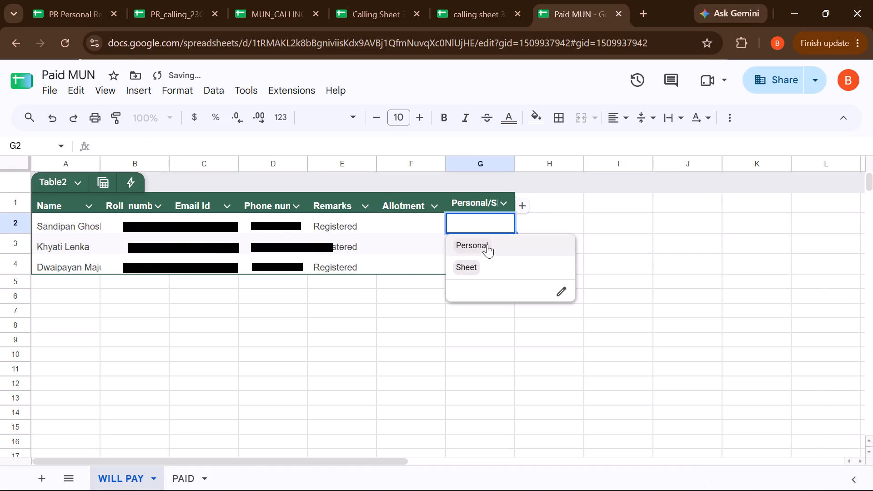
pyautogui.click(486, 247)
pyautogui.click(485, 243)
pyautogui.click(487, 265)
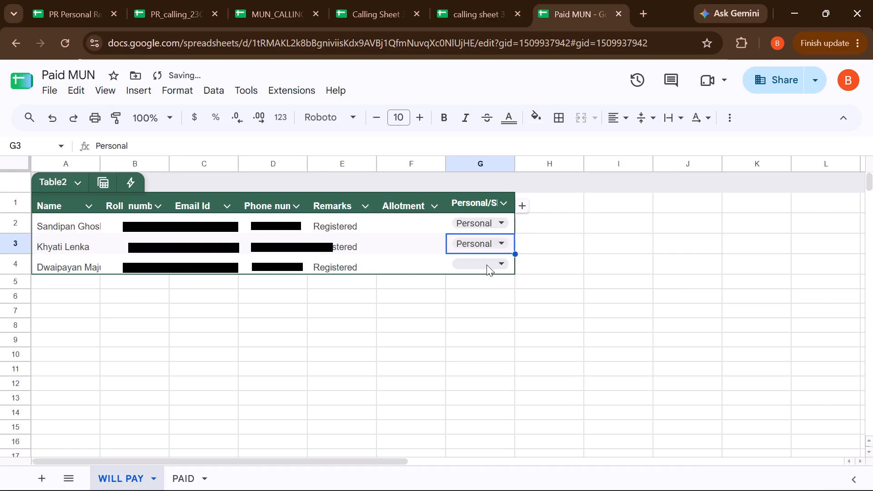
pyautogui.click(487, 265)
pyautogui.click(480, 292)
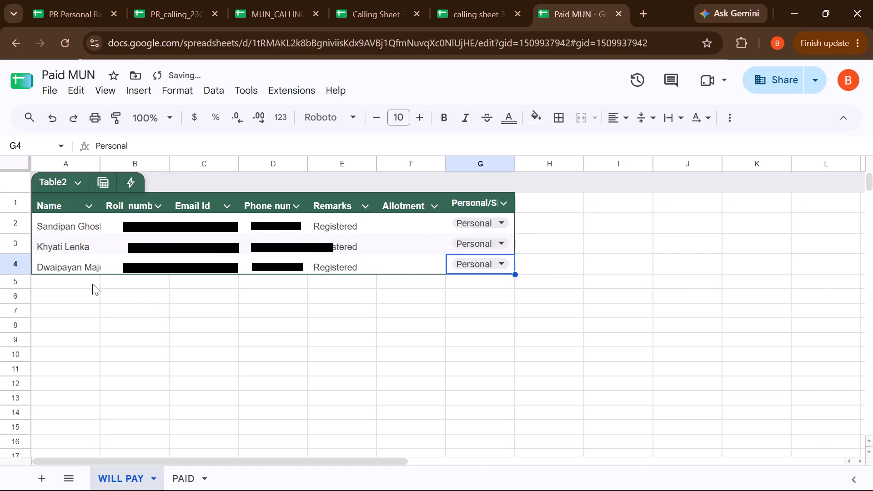
pyautogui.click(86, 281)
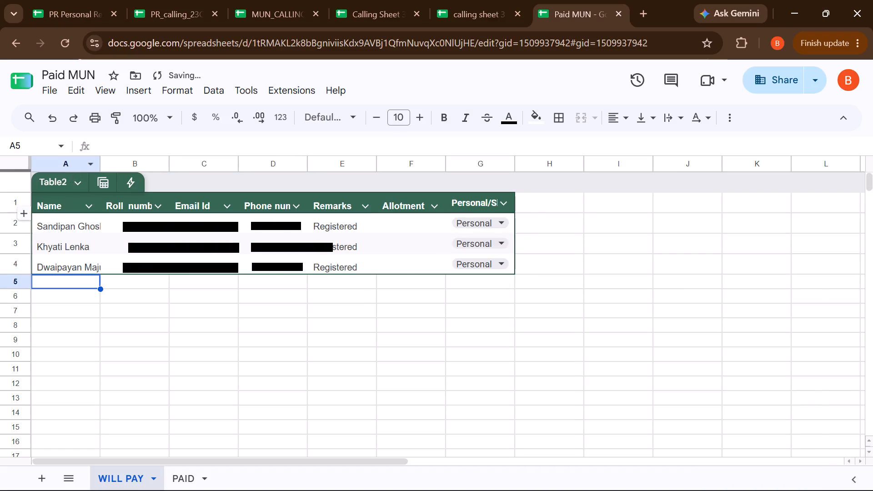
# Widen the Name and Email Id columns of the WILL PAY sheet so their entries fit.
pyautogui.click(72, 164)
pyautogui.moveTo(99, 165); pyautogui.dragTo(108, 168)
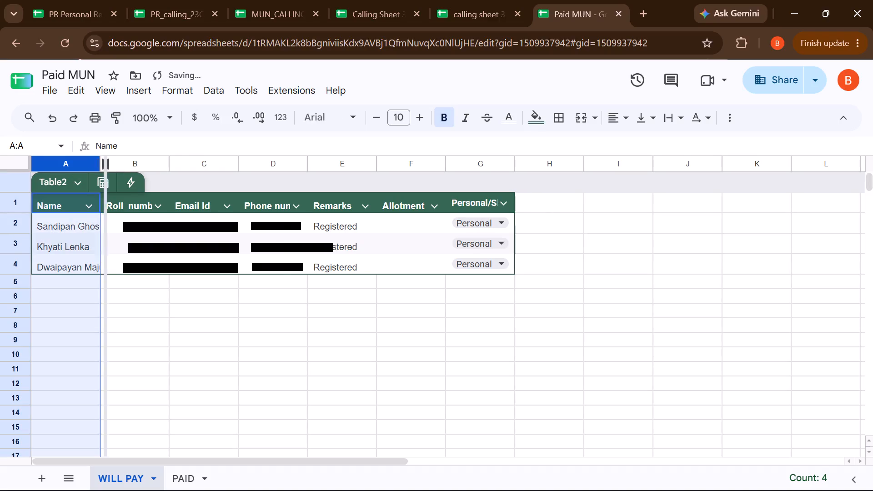
pyautogui.moveTo(108, 168); pyautogui.dragTo(126, 172)
pyautogui.click(235, 164)
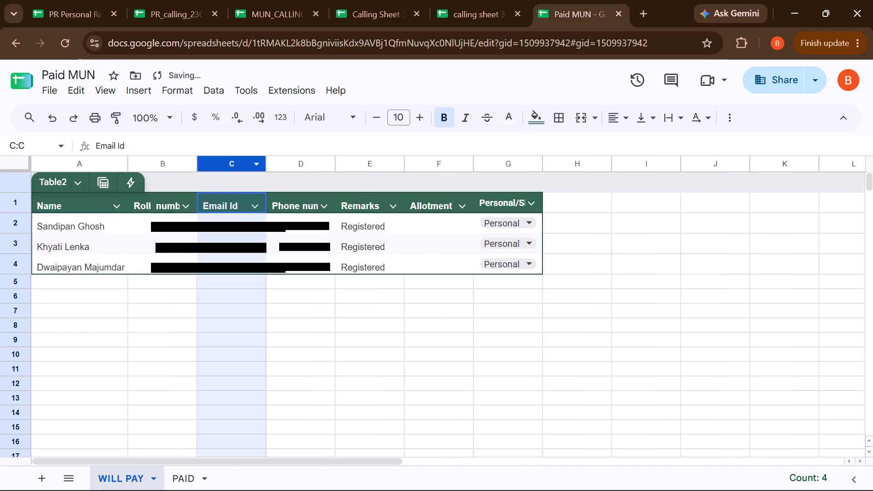
pyautogui.moveTo(263, 162); pyautogui.dragTo(317, 175)
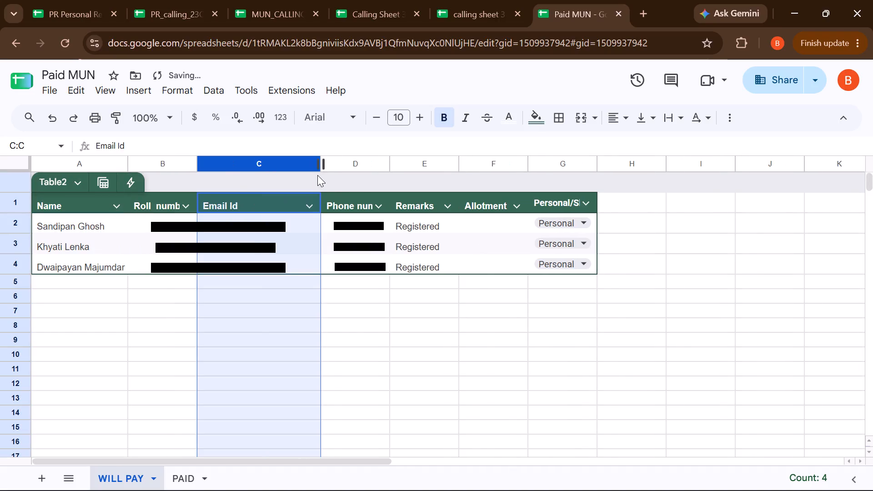
pyautogui.moveTo(318, 166); pyautogui.dragTo(308, 166)
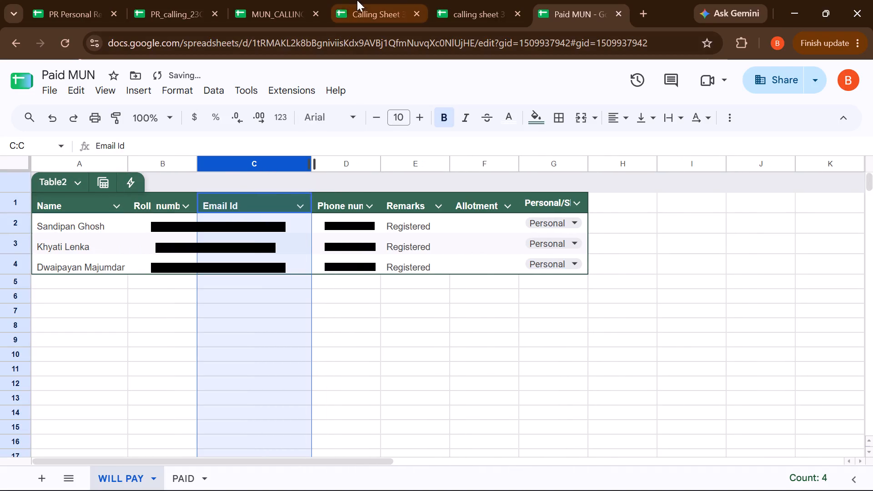
# Copy row 6, Name through Remarks, from the Bibek sheet of PR Personal Reg '26 into row 5 of WILL PAY.
pyautogui.click(158, 0)
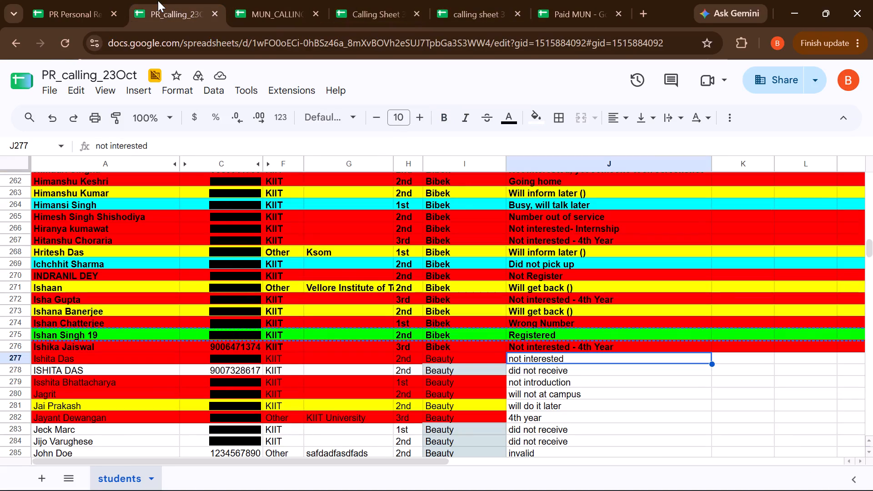
pyautogui.click(74, 0)
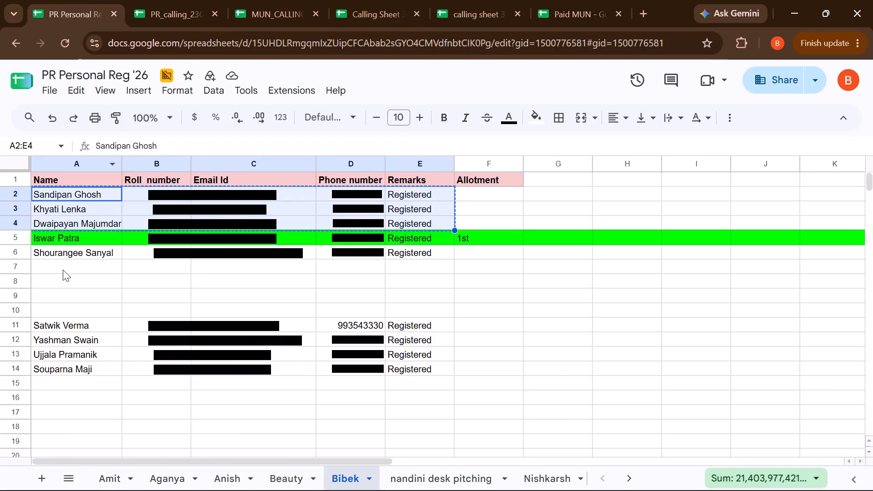
pyautogui.click(562, 0)
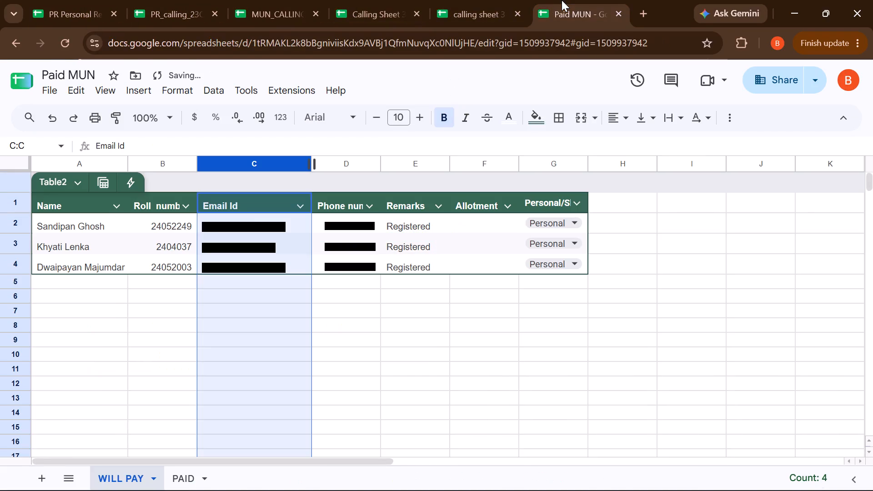
pyautogui.click(82, 0)
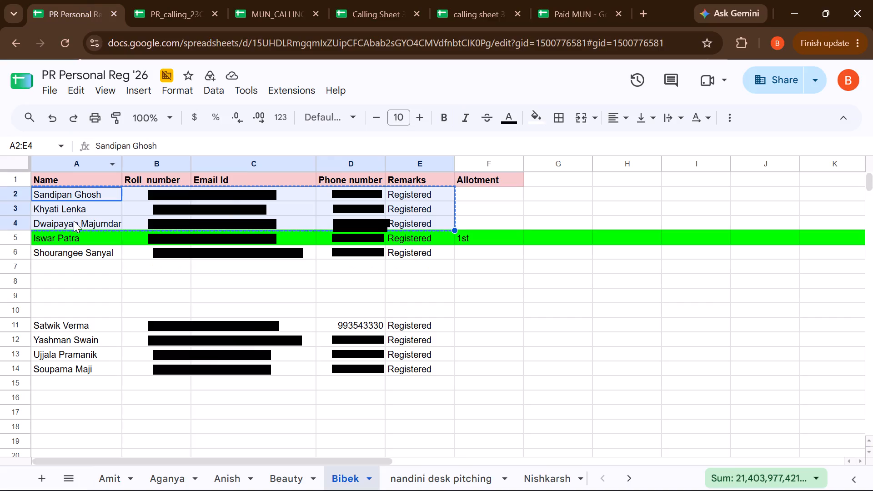
pyautogui.moveTo(78, 252); pyautogui.dragTo(426, 253)
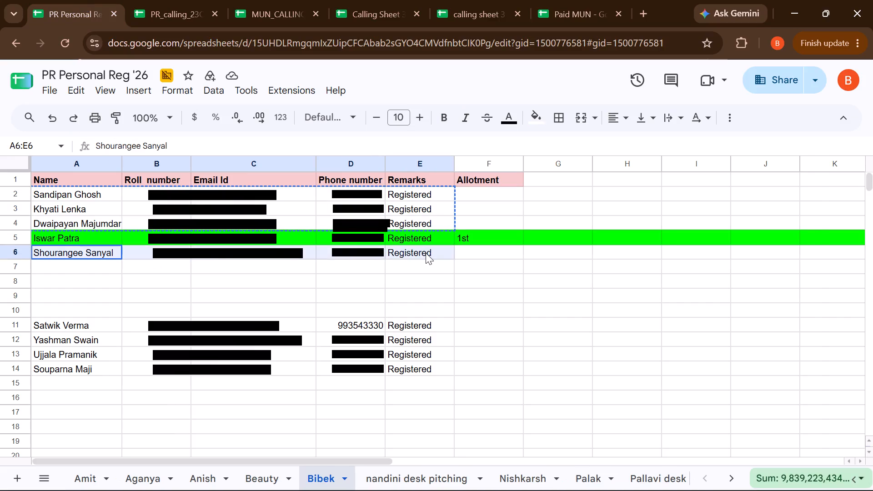
pyautogui.moveTo(426, 253); pyautogui.dragTo(437, 256)
pyautogui.hotkey('ctrl', 'c')
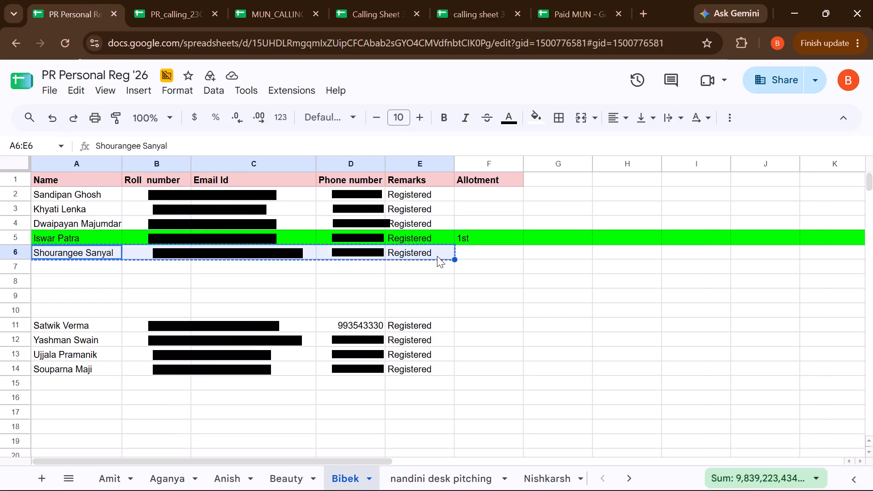
pyautogui.click(565, 3)
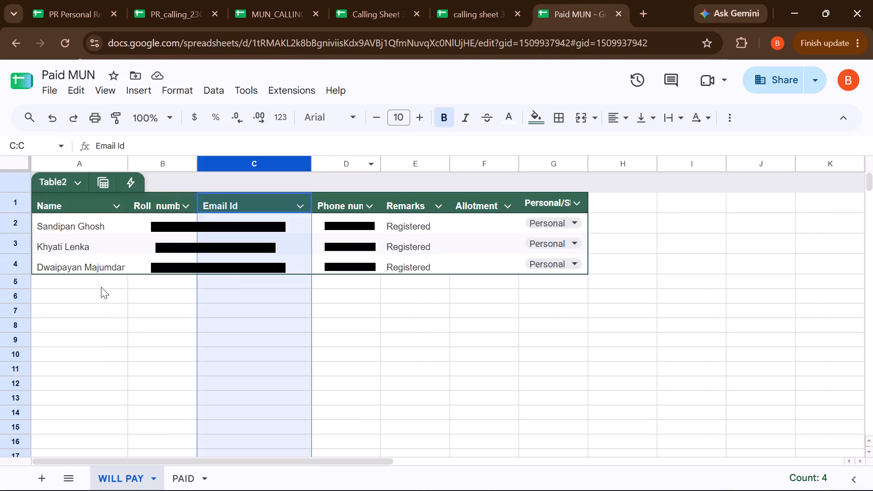
pyautogui.click(101, 281)
pyautogui.hotkey('ctrl', 'v')
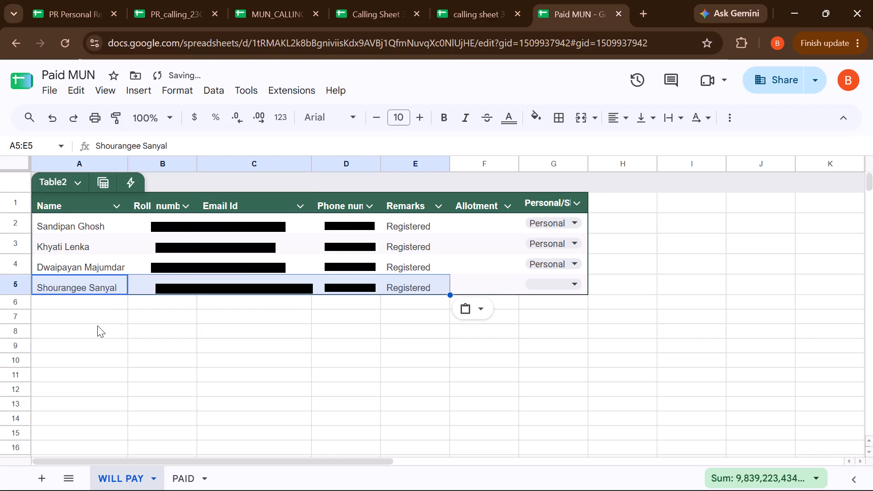
# Set Personal/Sheet to Personal for row 5 of the WILL PAY table.
pyautogui.click(99, 312)
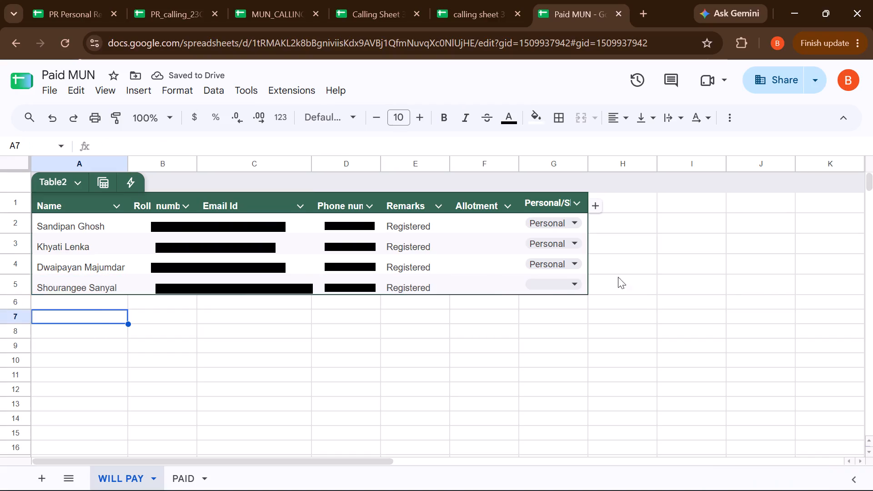
pyautogui.click(555, 286)
pyautogui.click(556, 308)
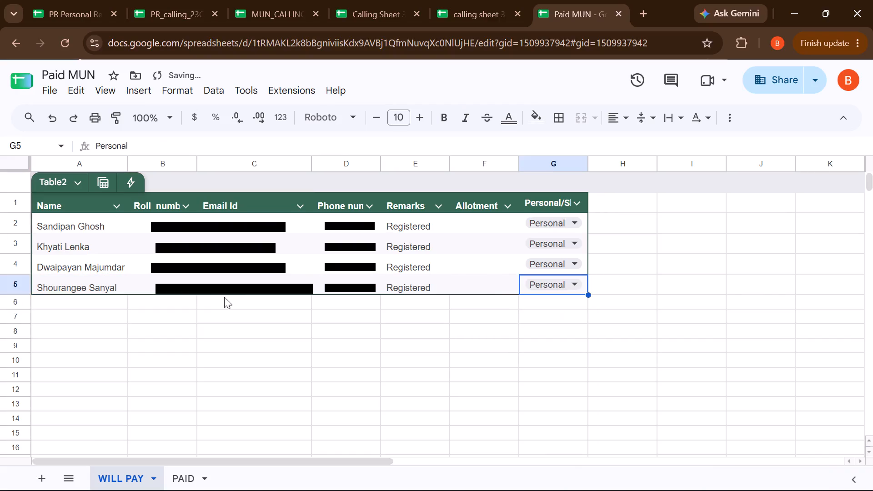
# Copy rows 13–14, Name through Remarks, from the Bibek sheet of PR Personal Reg '26 into rows 6–7 of WILL PAY.
pyautogui.click(92, 297)
pyautogui.click(69, 0)
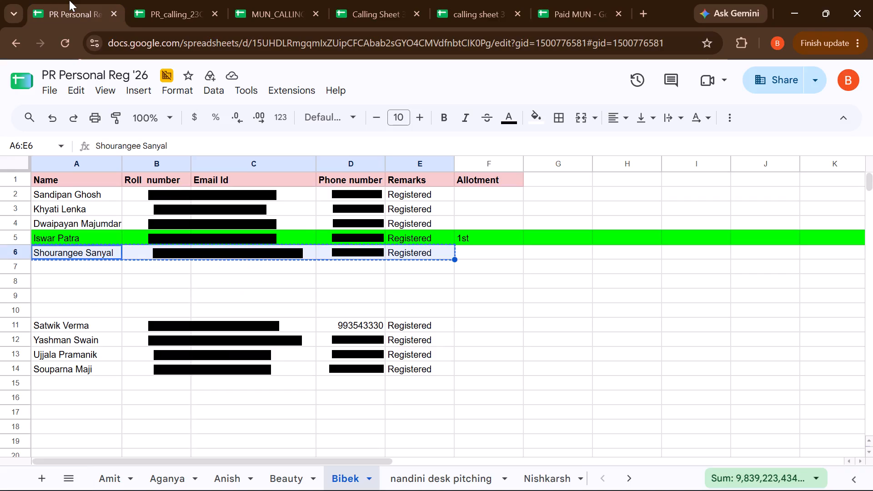
pyautogui.moveTo(73, 357); pyautogui.dragTo(326, 361)
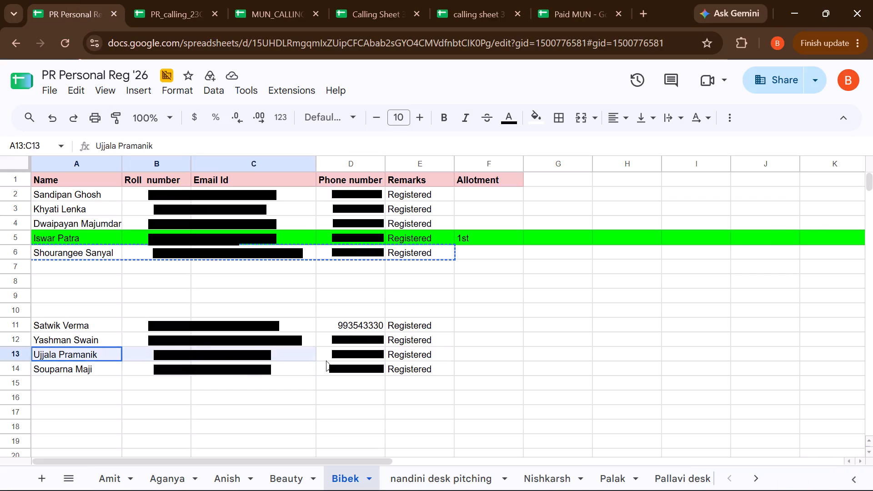
pyautogui.moveTo(326, 361); pyautogui.dragTo(428, 370)
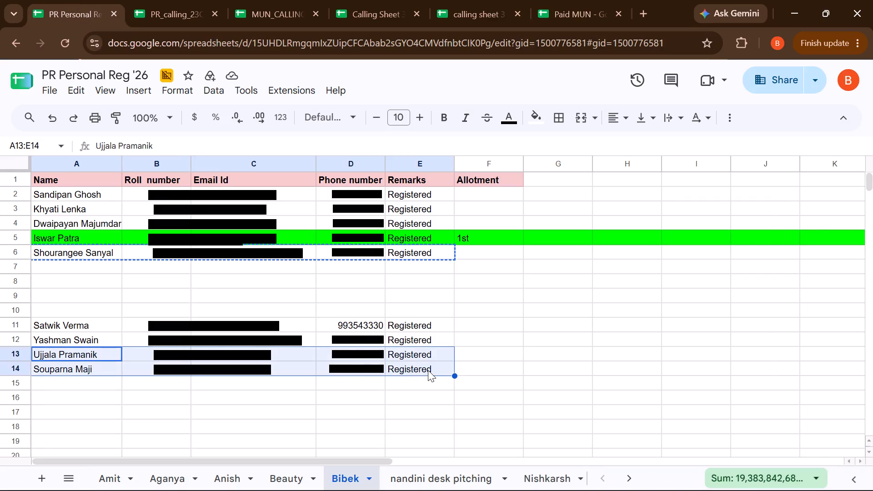
pyautogui.hotkey('ctrl', 'c')
pyautogui.click(578, 0)
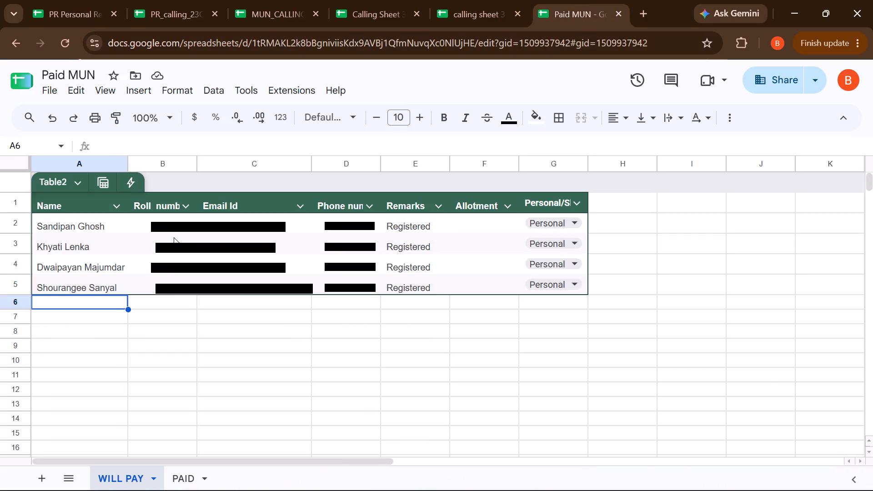
pyautogui.hotkey('ctrl', 'v')
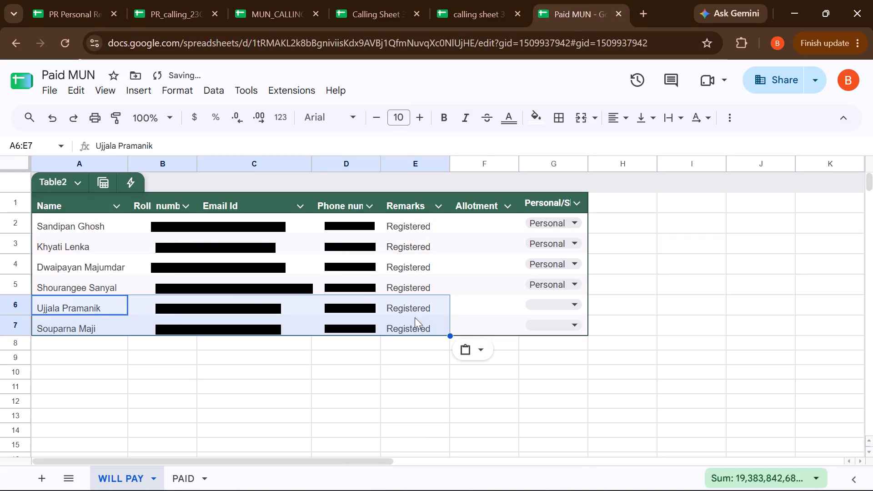
# Copy the green Registered entry in row 275, columns A to J, from PR_calling_23Oct into row 8 of WILL PAY.
pyautogui.click(102, 344)
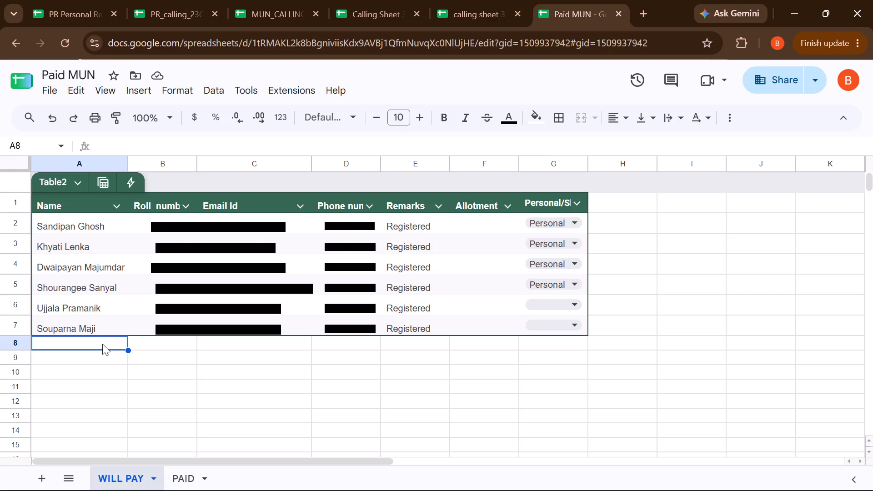
pyautogui.click(472, 0)
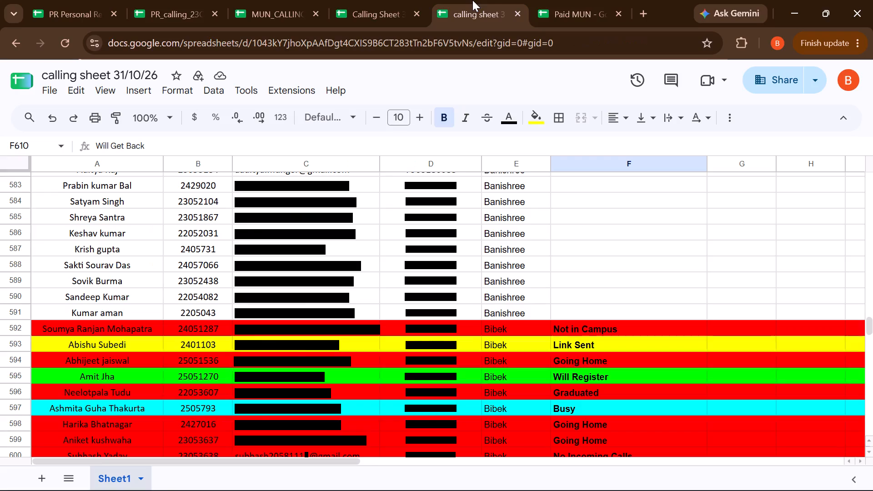
pyautogui.click(159, 0)
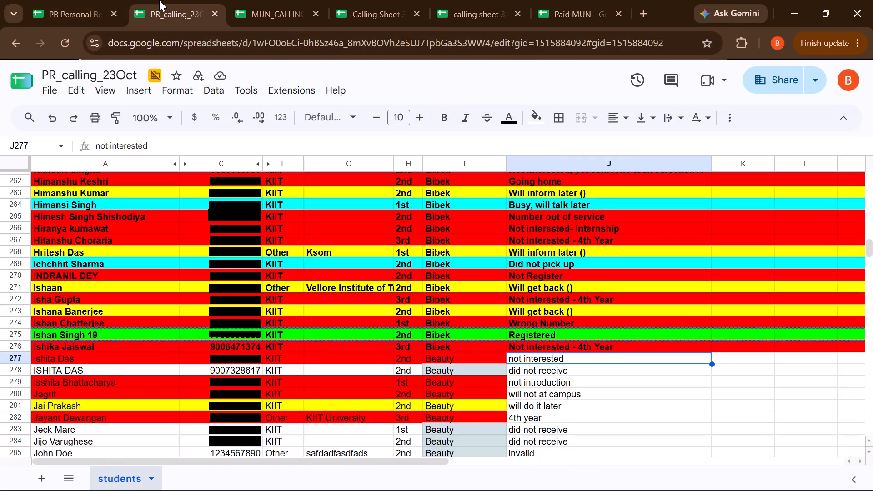
pyautogui.scroll(1, 209, 206)
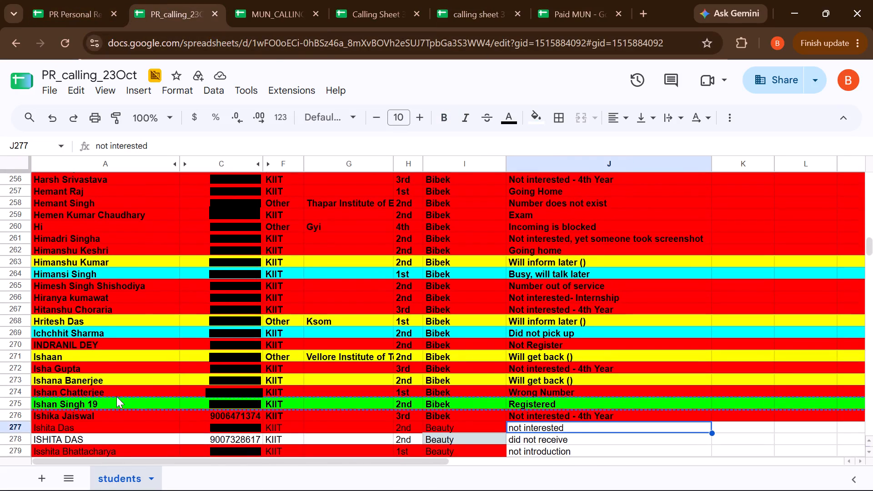
pyautogui.moveTo(106, 404); pyautogui.dragTo(471, 407)
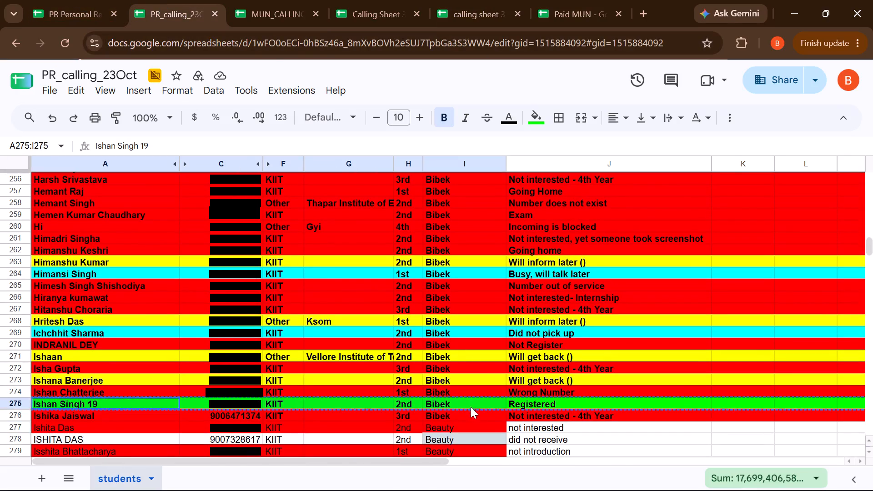
pyautogui.moveTo(471, 407); pyautogui.dragTo(567, 401)
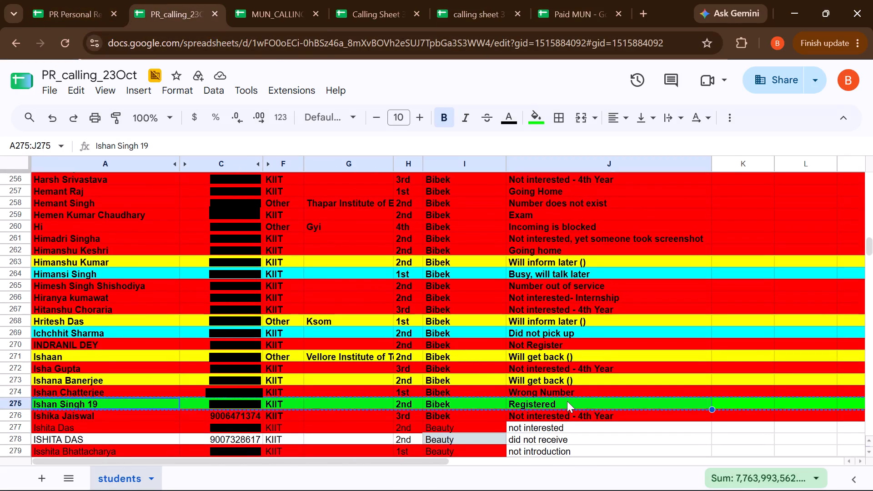
pyautogui.hotkey('ctrl', 'c')
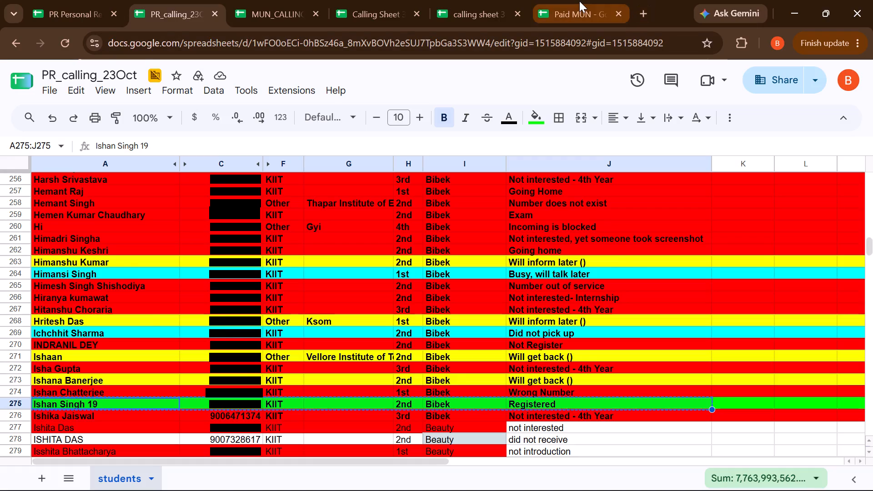
pyautogui.click(579, 1)
pyautogui.hotkey('ctrl', 'v')
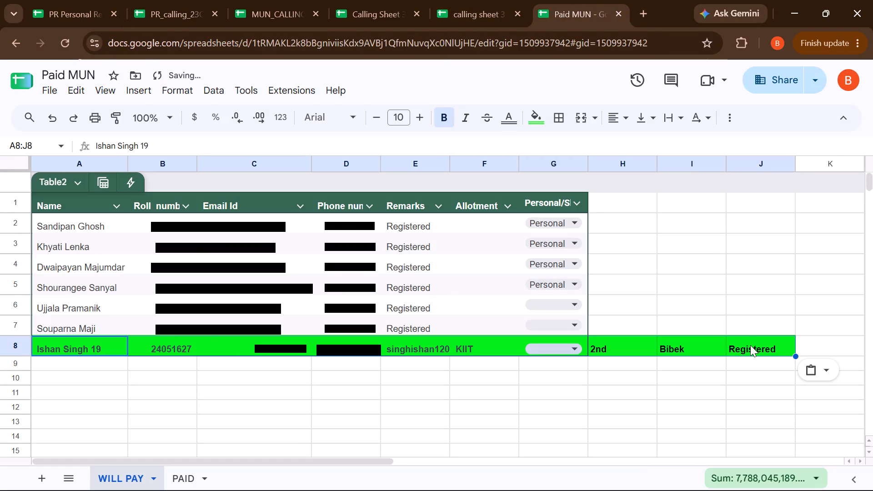
pyautogui.click(279, 345)
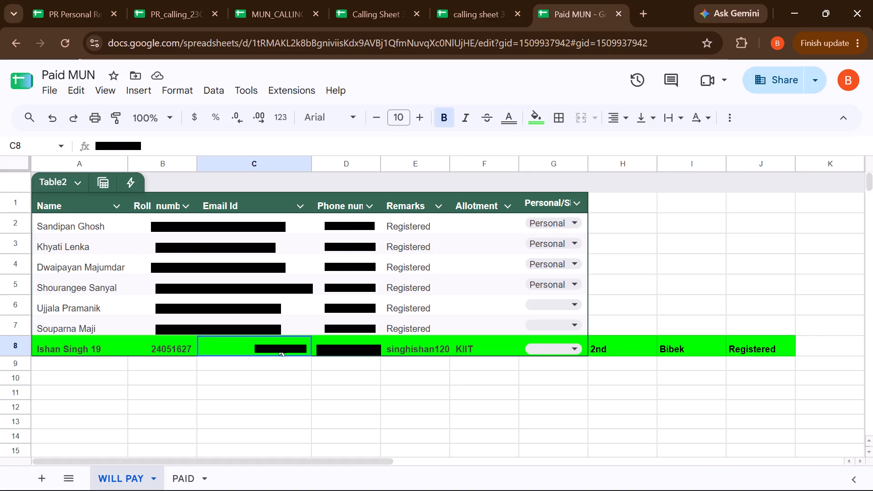
# Swap the Email Id and Phone number values in row 8 of WILL PAY, using the cell below as temporary storage.
pyautogui.hotkey('ctrl', 'x')
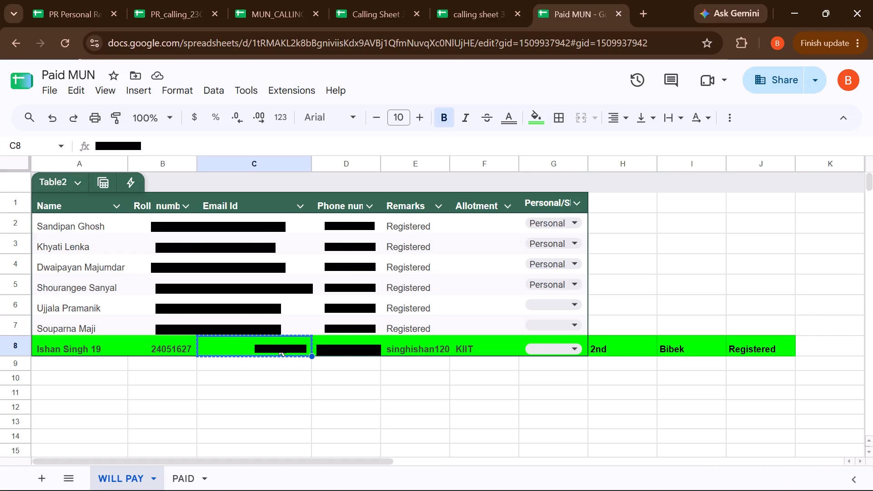
pyautogui.click(329, 361)
pyautogui.hotkey('ctrl', 'v')
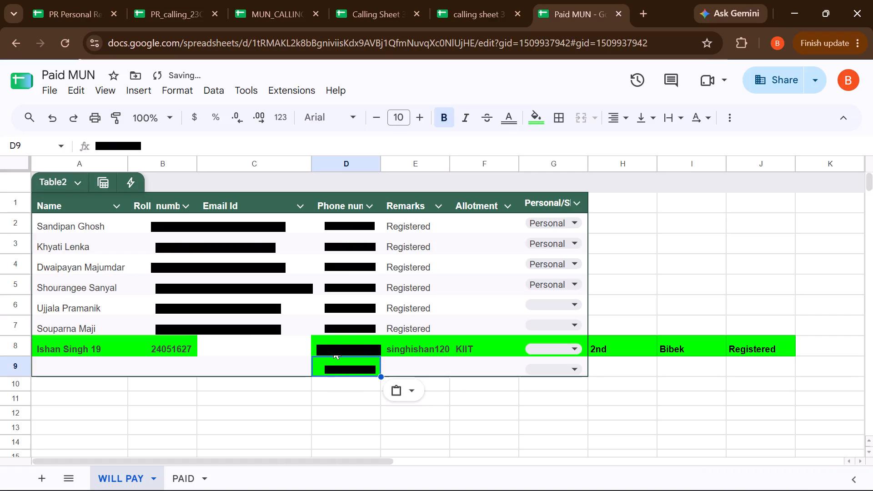
pyautogui.click(338, 339)
pyautogui.hotkey('ctrl', 'x')
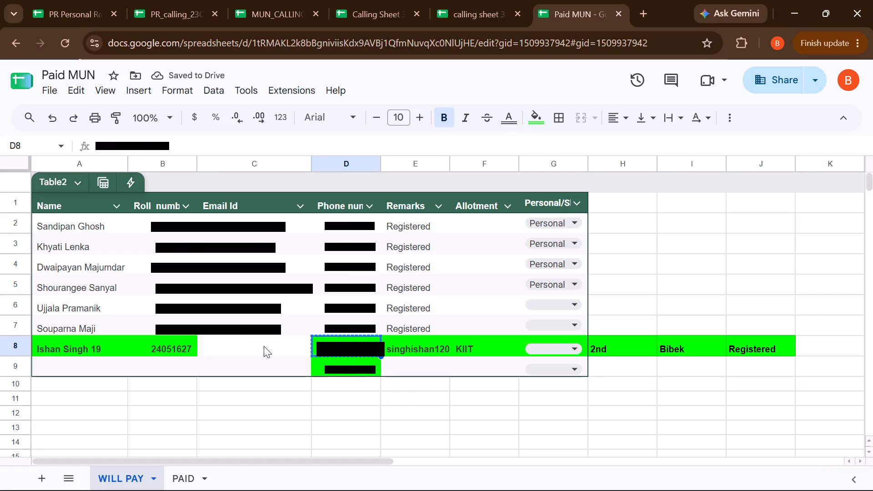
pyautogui.click(264, 346)
pyautogui.hotkey('ctrl', 'v')
pyautogui.click(369, 370)
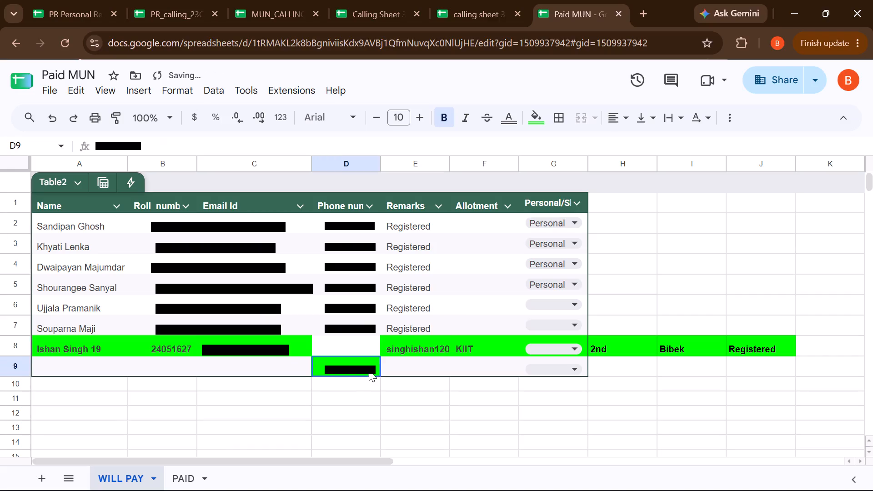
pyautogui.hotkey('ctrl', 'x')
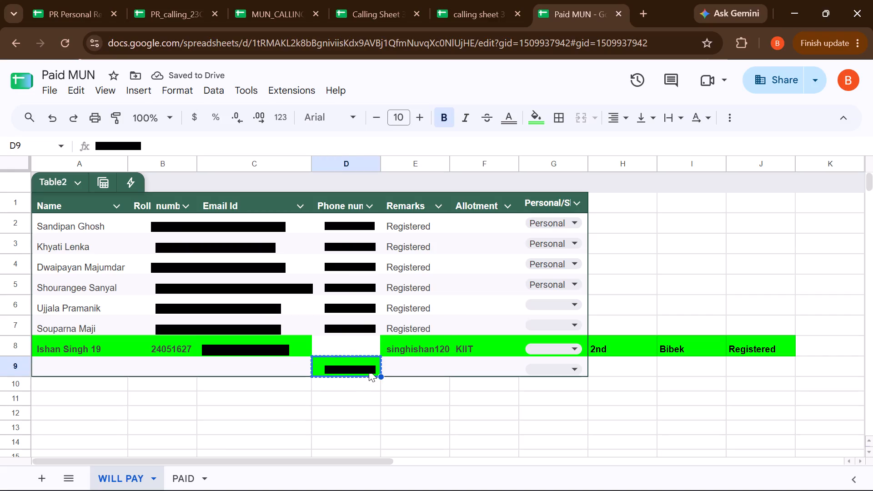
pyautogui.click(369, 349)
pyautogui.hotkey('ctrl', 'v')
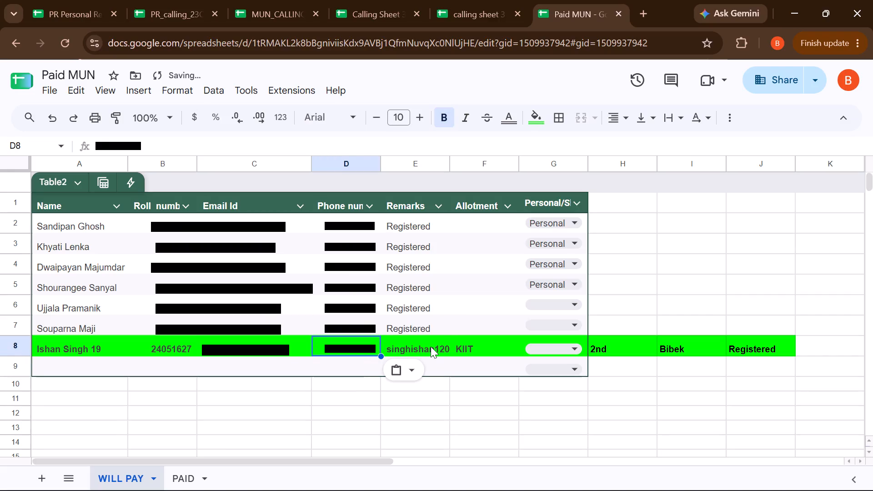
# Clear the contents of the Remarks, Allotment, H and I cells in row 8 of WILL PAY.
pyautogui.click(431, 346)
pyautogui.press('Delete')
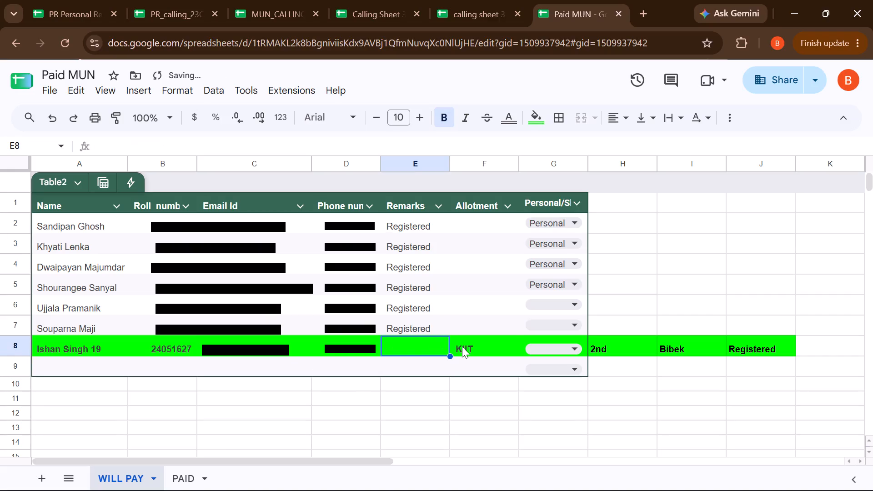
pyautogui.click(462, 346)
pyautogui.press('Delete')
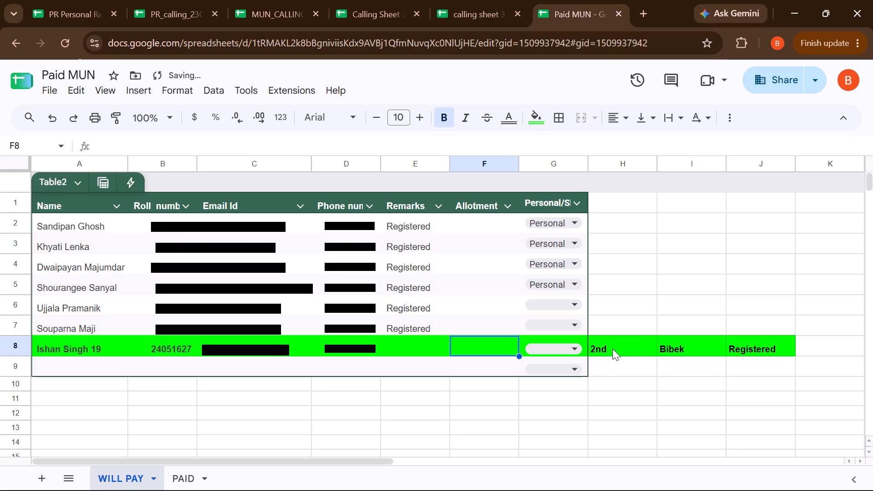
pyautogui.click(612, 349)
pyautogui.press('Delete')
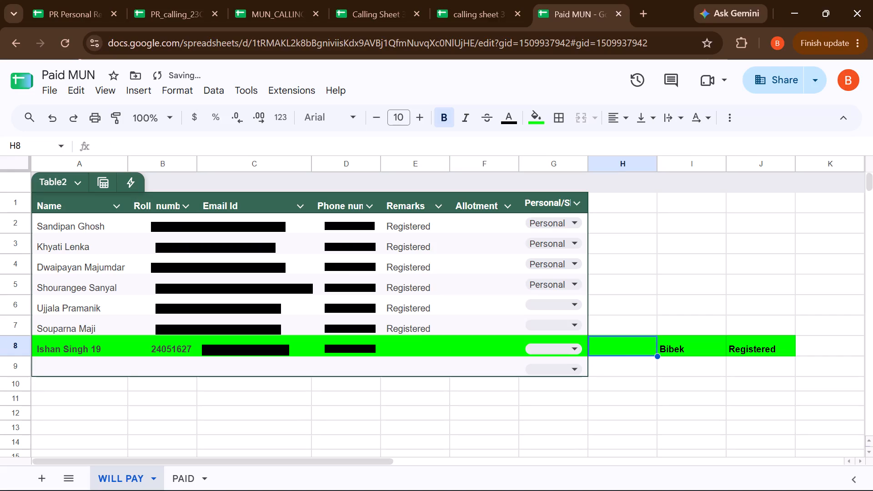
pyautogui.click(674, 346)
pyautogui.press('Delete')
# Move the Registered entry from column J of row 8 into that row's Remarks cell.
pyautogui.click(752, 346)
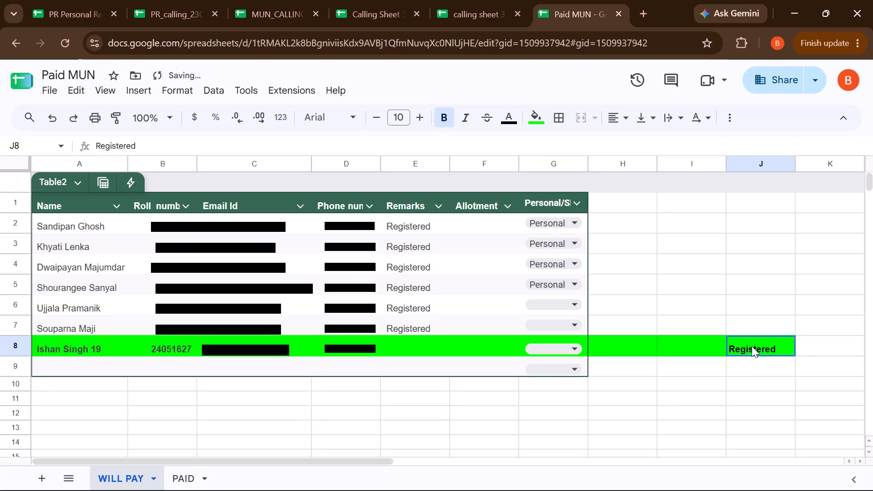
pyautogui.hotkey('ctrl', 'x')
pyautogui.click(415, 345)
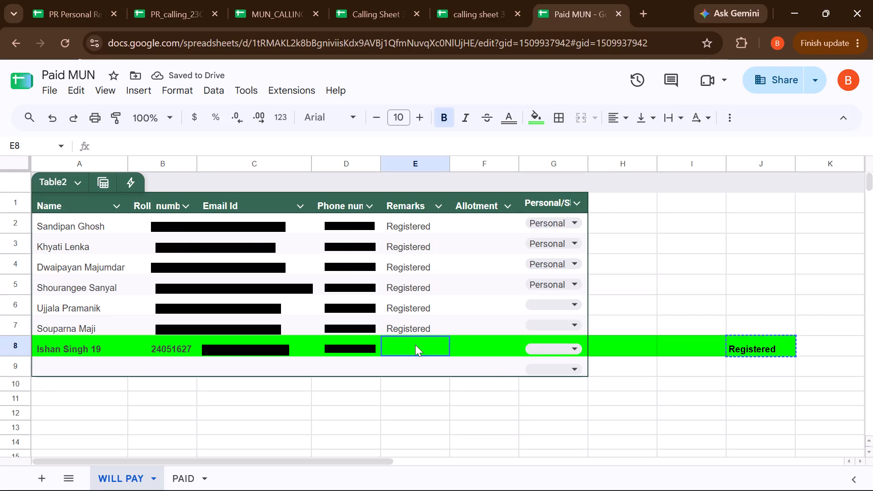
pyautogui.hotkey('ctrl', 'v')
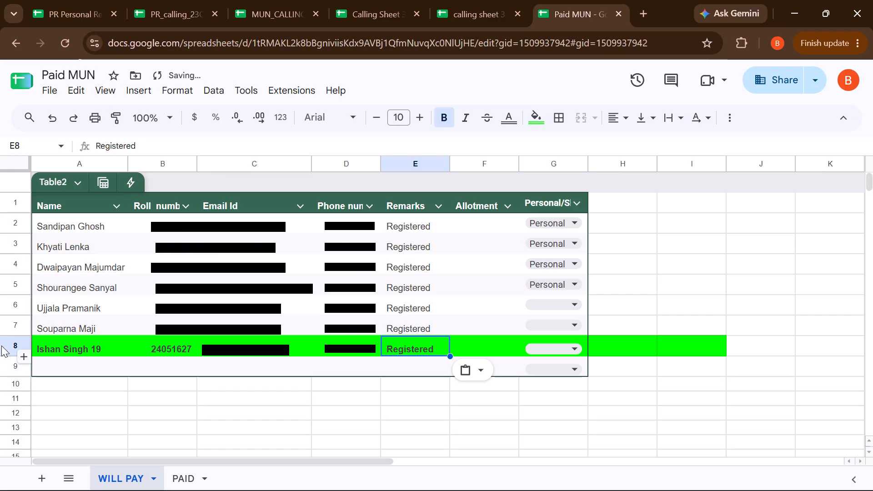
# Remove the green fill from all of row 8 in WILL PAY.
pyautogui.click(2, 345)
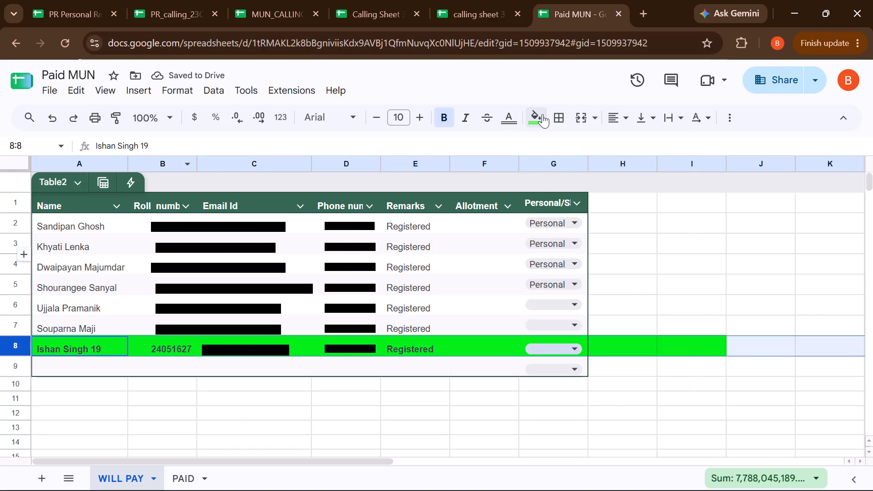
pyautogui.click(542, 115)
pyautogui.click(676, 163)
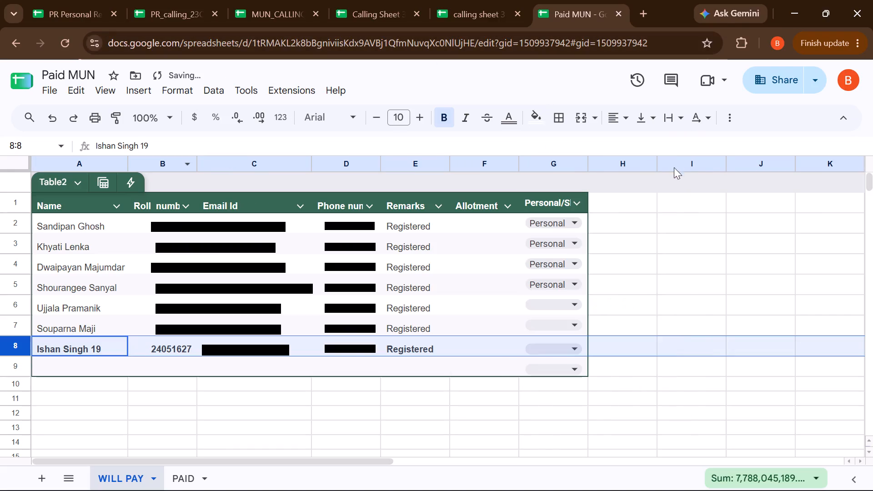
# Set Personal/Sheet to Sheet for row 8 and to Personal for rows 7 and 6 of WILL PAY.
pyautogui.click(566, 350)
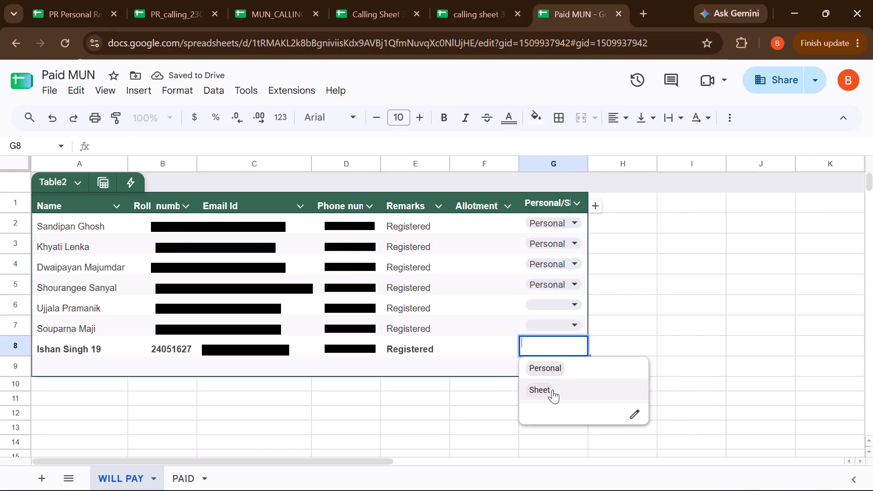
pyautogui.click(552, 390)
pyautogui.click(563, 326)
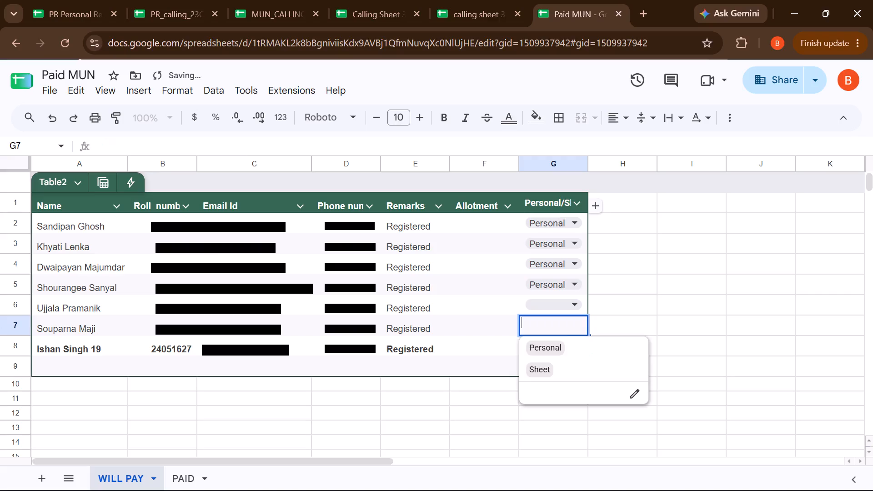
pyautogui.click(562, 351)
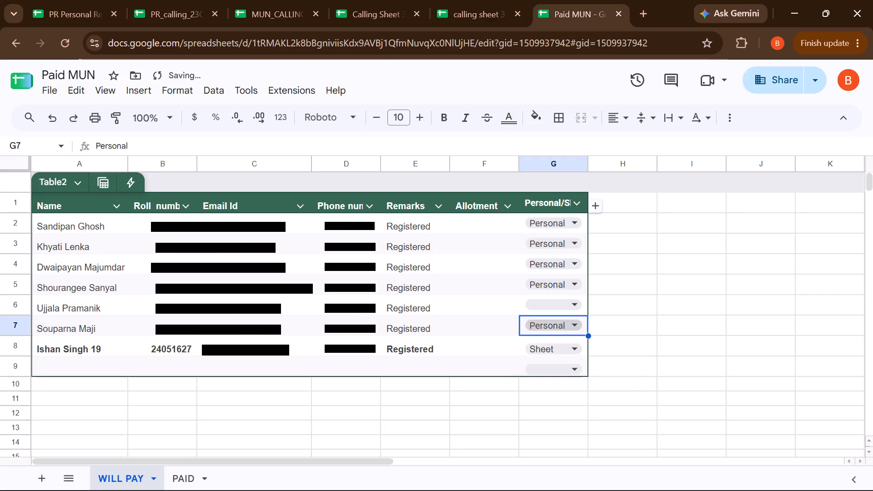
pyautogui.click(562, 301)
pyautogui.click(560, 323)
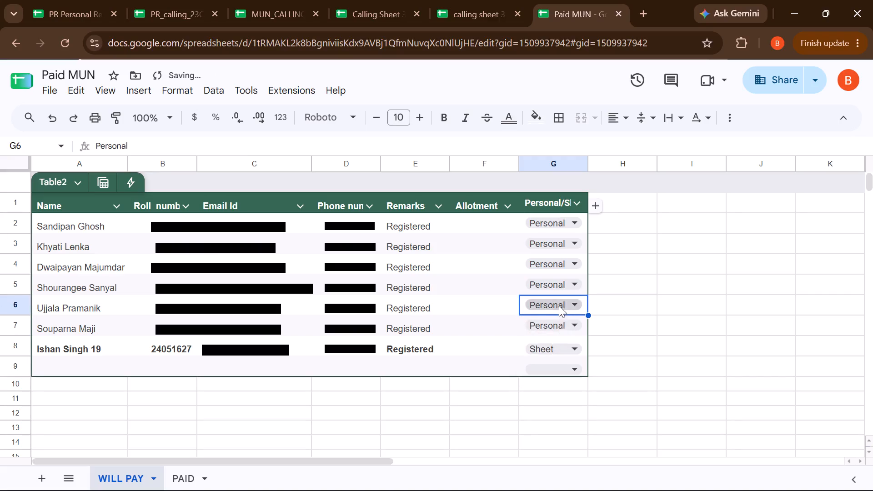
# Colour the Personal/Sheet dropdown options in the table's validation rule: light red for Personal and light yellow for Sheet.
pyautogui.click(559, 305)
pyautogui.click(636, 375)
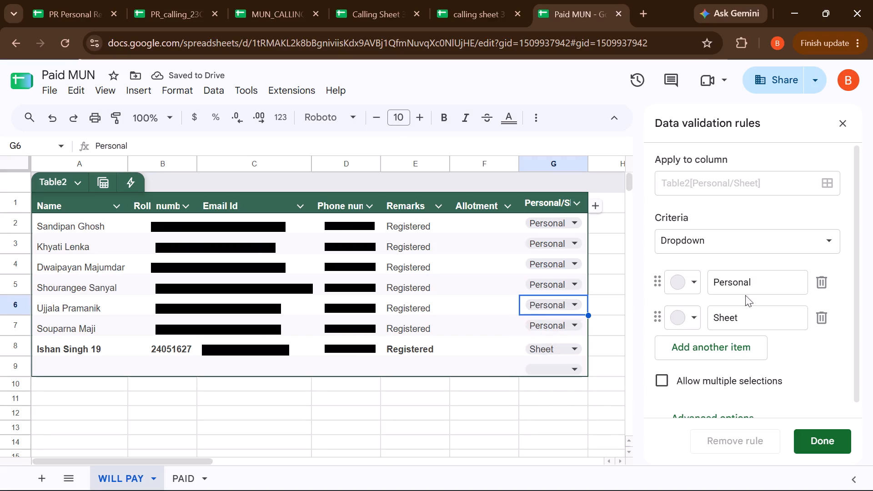
pyautogui.click(672, 286)
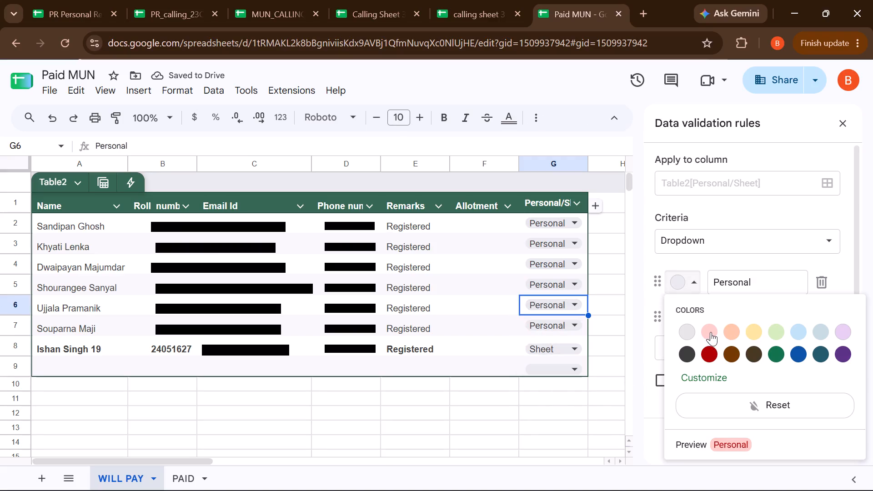
pyautogui.click(711, 332)
pyautogui.click(682, 311)
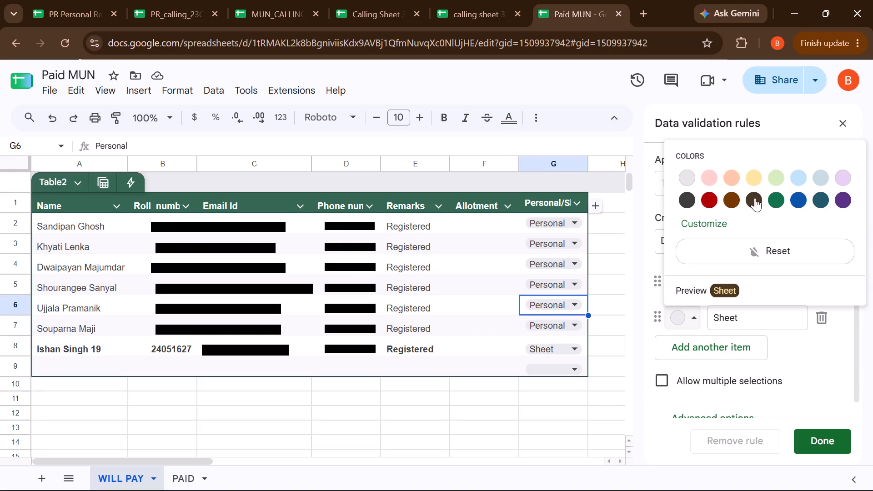
pyautogui.click(755, 177)
pyautogui.click(806, 434)
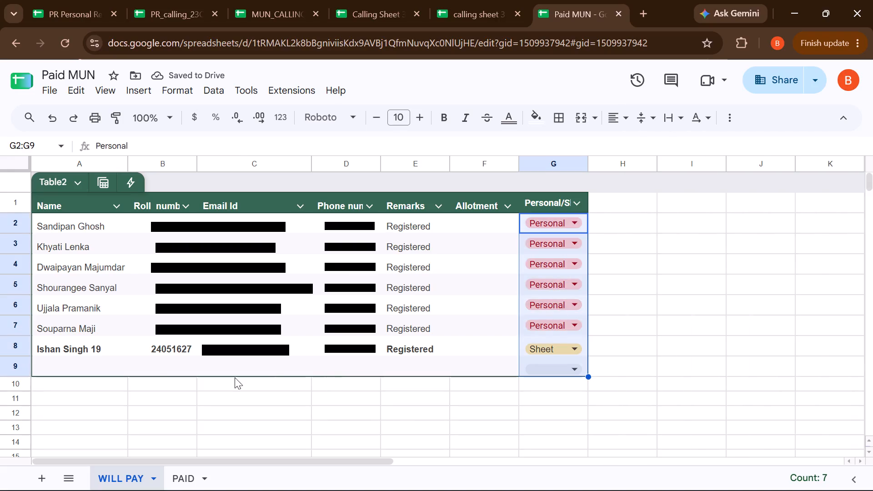
# Remove the bold formatting from all of row 8 in WILL PAY.
pyautogui.doubleClick(98, 371)
pyautogui.click(21, 346)
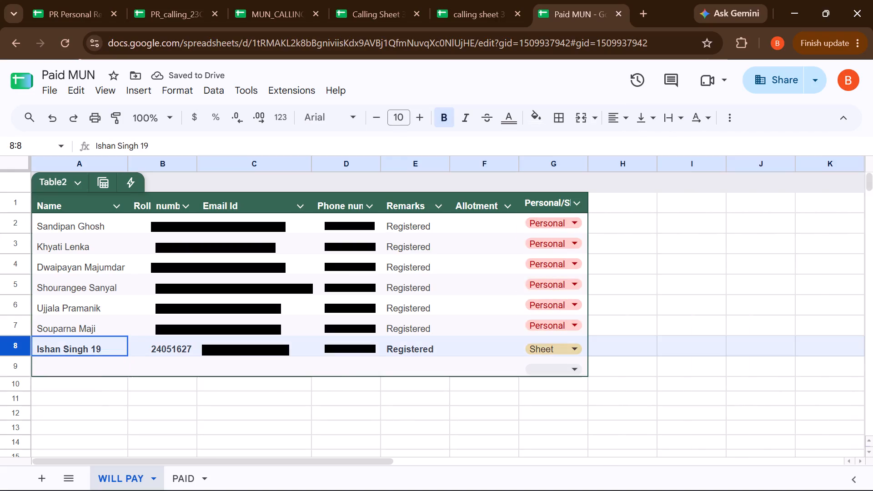
pyautogui.click(439, 116)
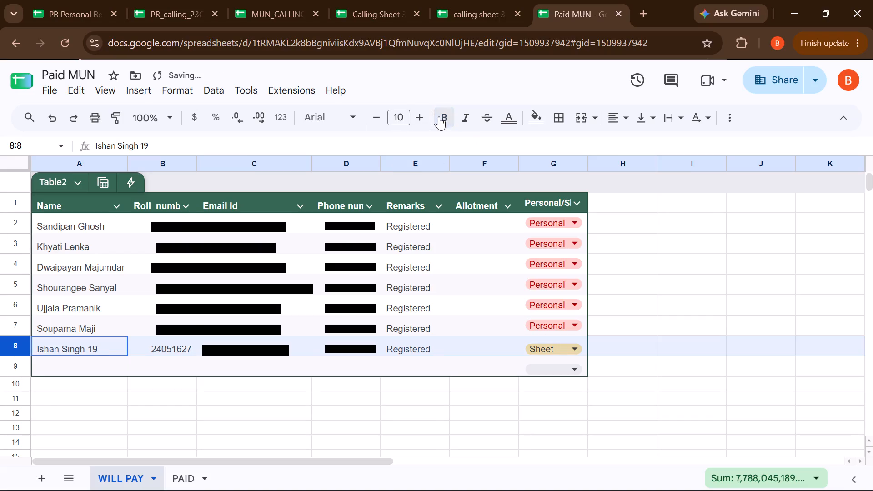
pyautogui.click(105, 363)
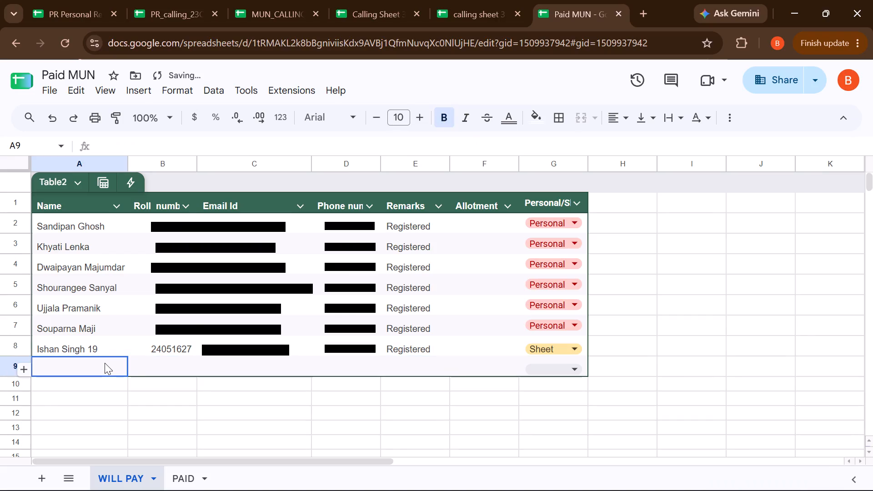
# Look through the whole students list in PR_calling_23Oct, checking the row colours, callers and remarks for further registered students.
pyautogui.click(180, 2)
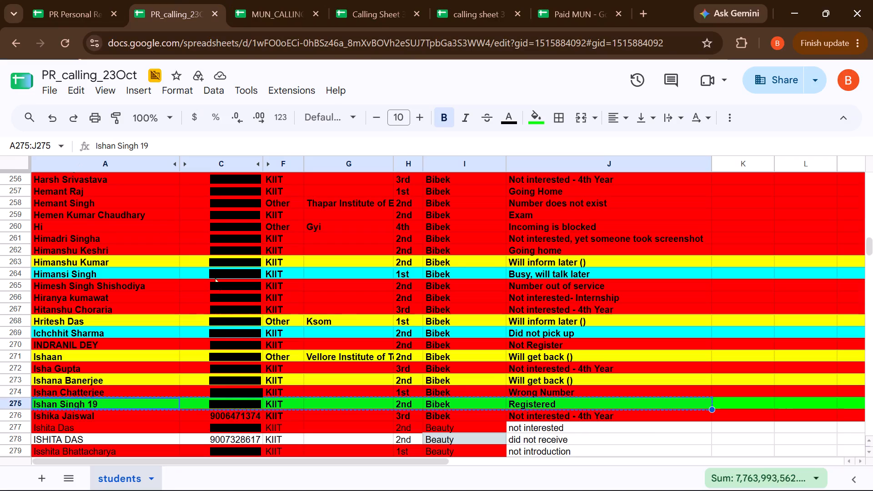
pyautogui.hscroll(1, 224, 348)
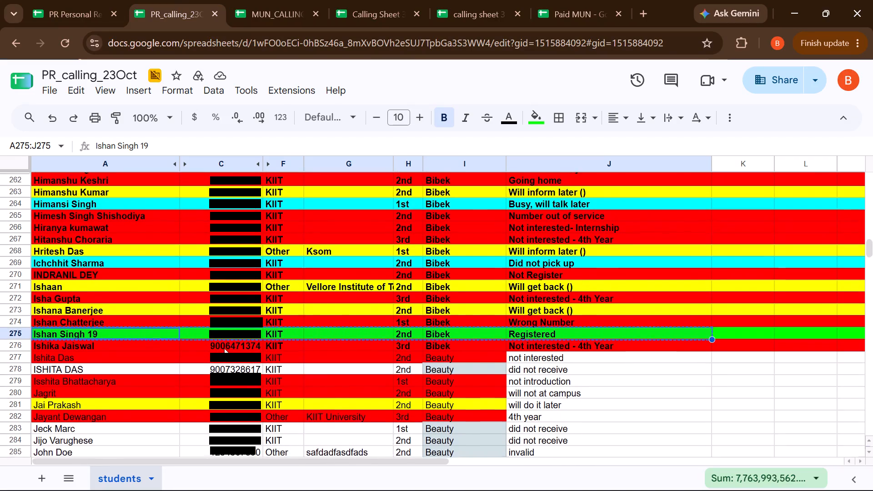
pyautogui.hscroll(1, 224, 348)
pyautogui.scroll(2, 224, 348)
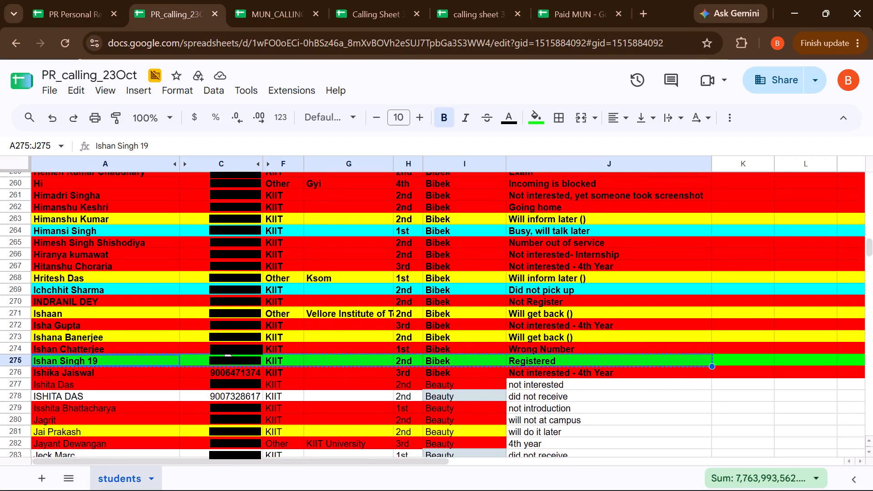
pyautogui.scroll(4, 224, 348)
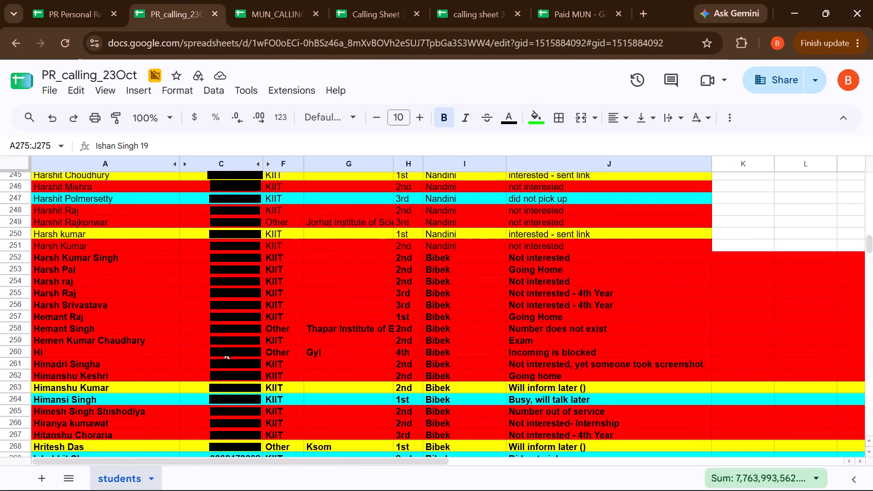
pyautogui.scroll(9, 224, 348)
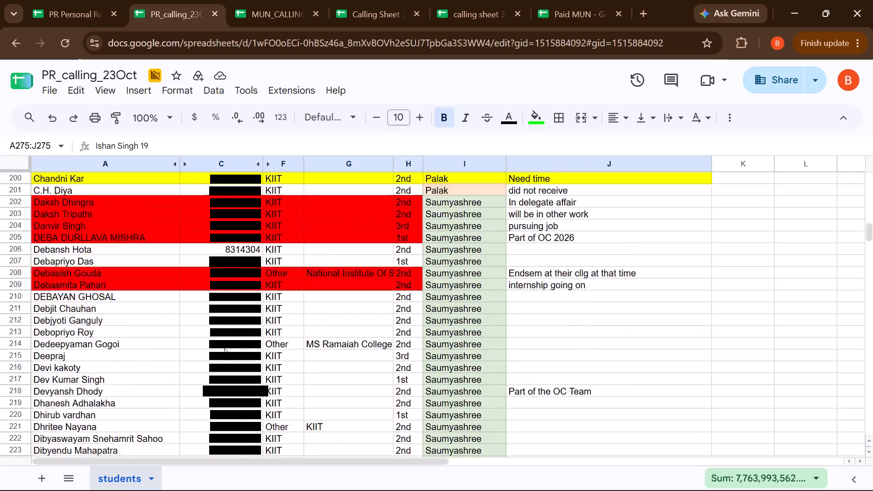
pyautogui.scroll(9, 224, 348)
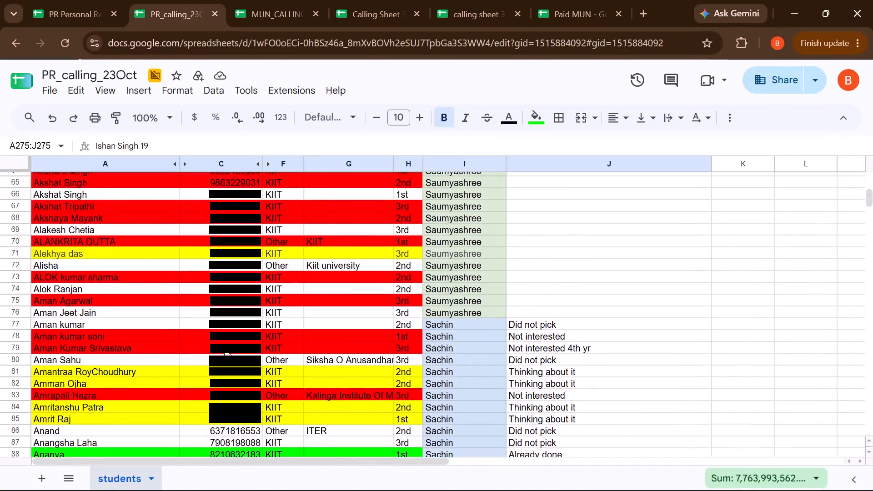
pyautogui.scroll(14, 224, 348)
pyautogui.scroll(-7, 224, 348)
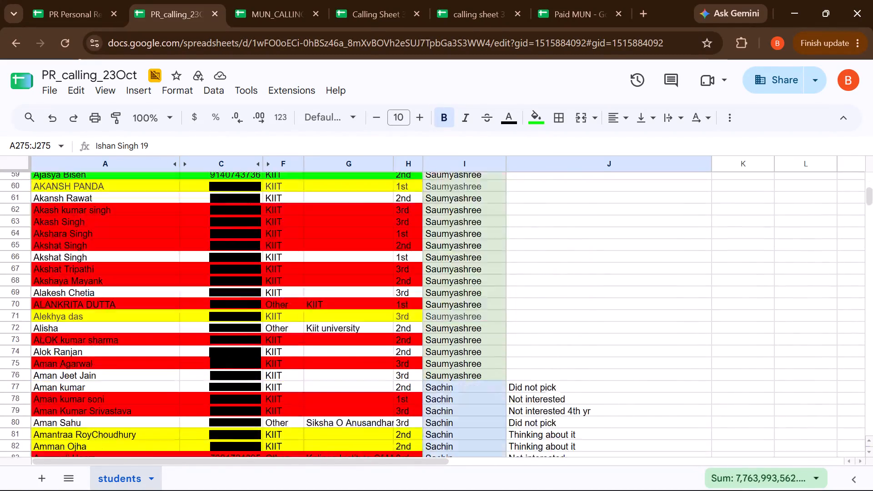
pyautogui.scroll(-8, 224, 348)
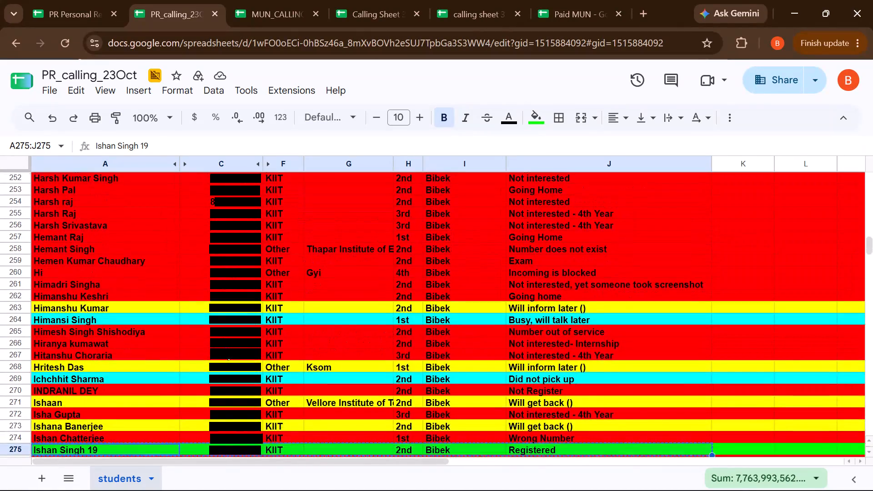
pyautogui.scroll(-8, 224, 348)
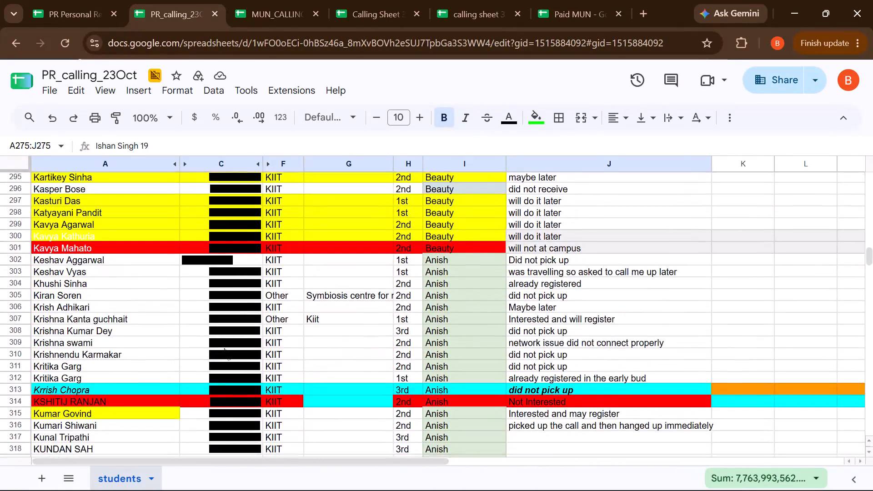
pyautogui.scroll(-11, 224, 348)
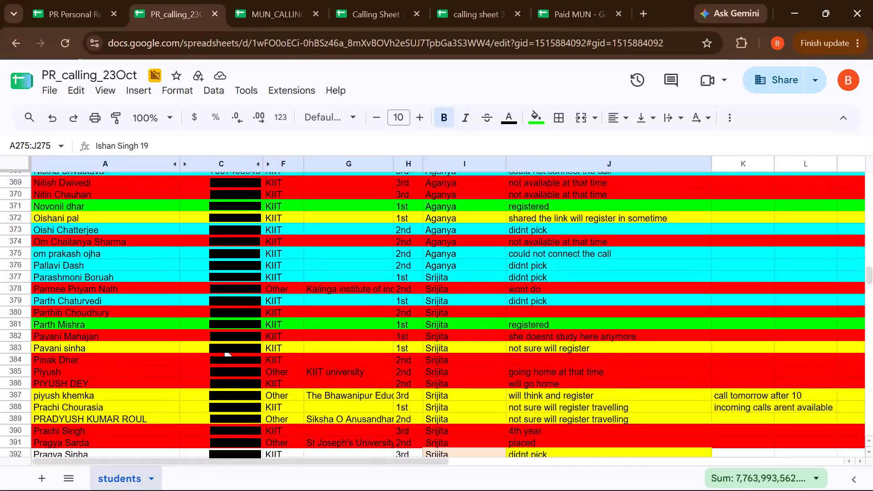
pyautogui.scroll(-8, 224, 348)
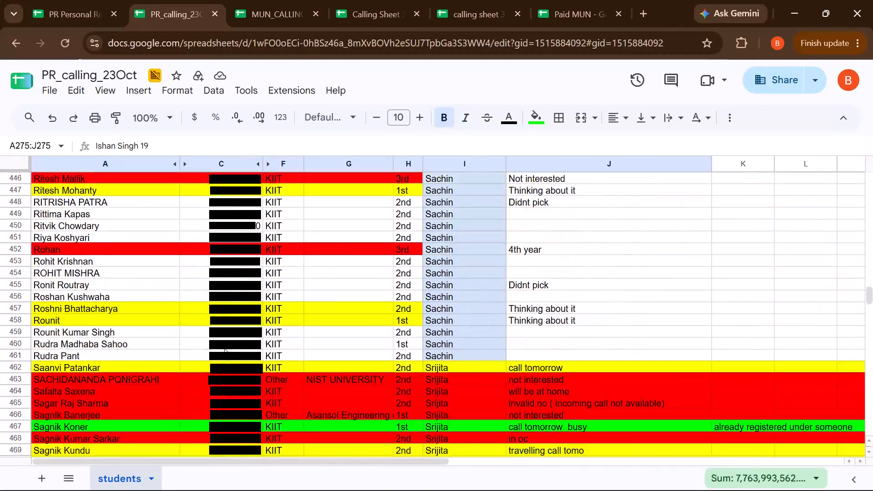
pyautogui.scroll(-5, 224, 348)
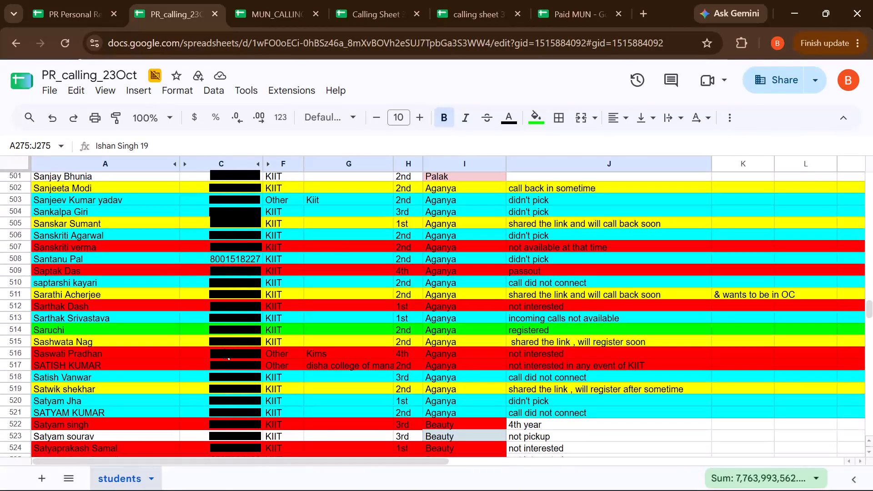
pyautogui.scroll(-6, 224, 348)
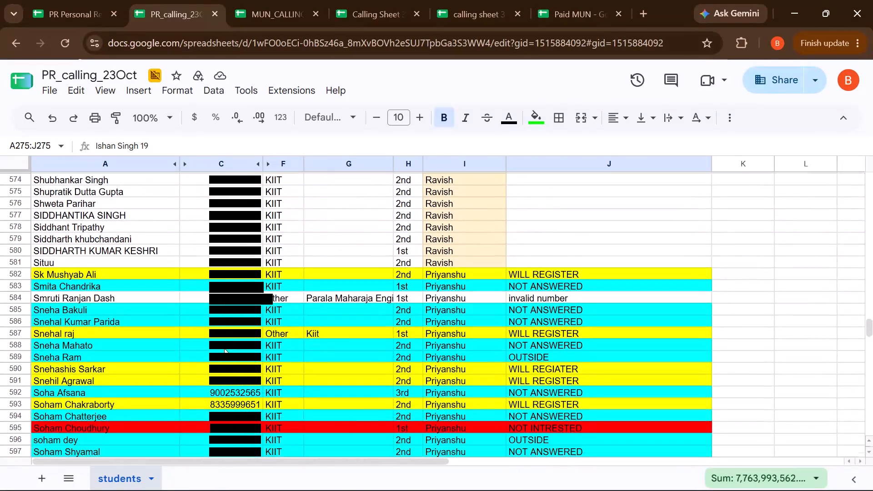
pyautogui.scroll(-7, 224, 348)
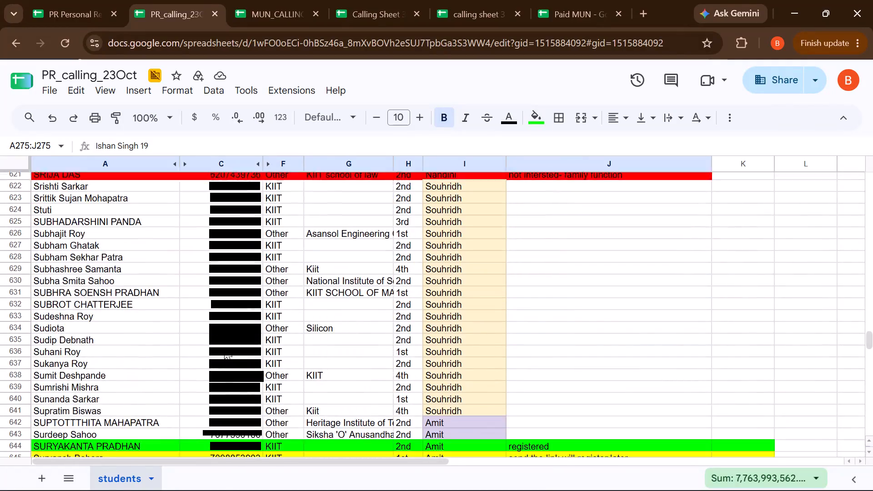
pyautogui.scroll(-9, 224, 348)
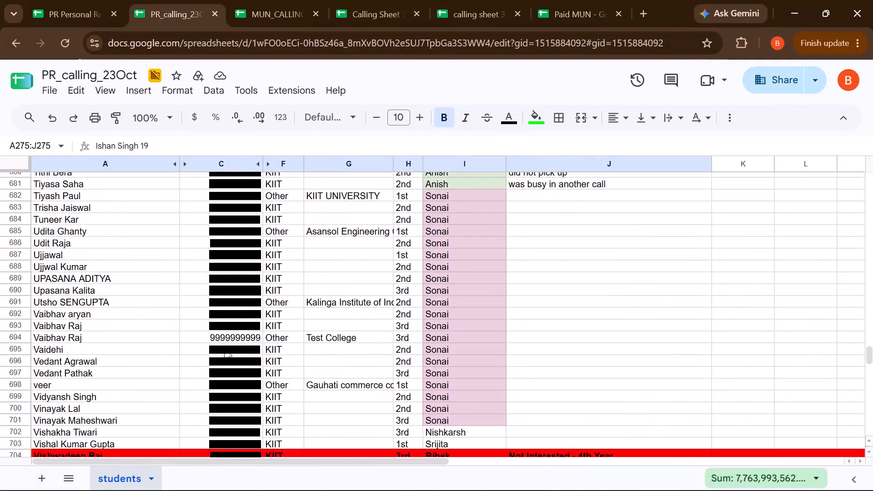
pyautogui.scroll(-3, 224, 348)
pyautogui.scroll(3, 224, 348)
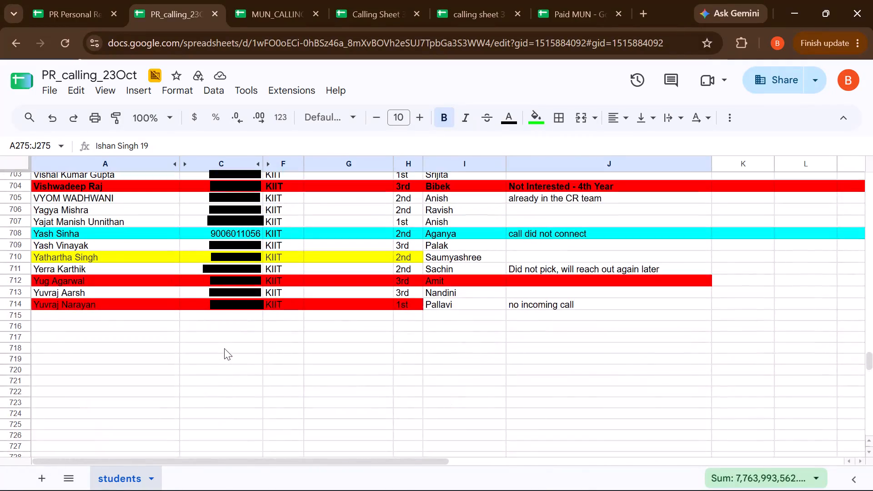
pyautogui.scroll(1, 224, 348)
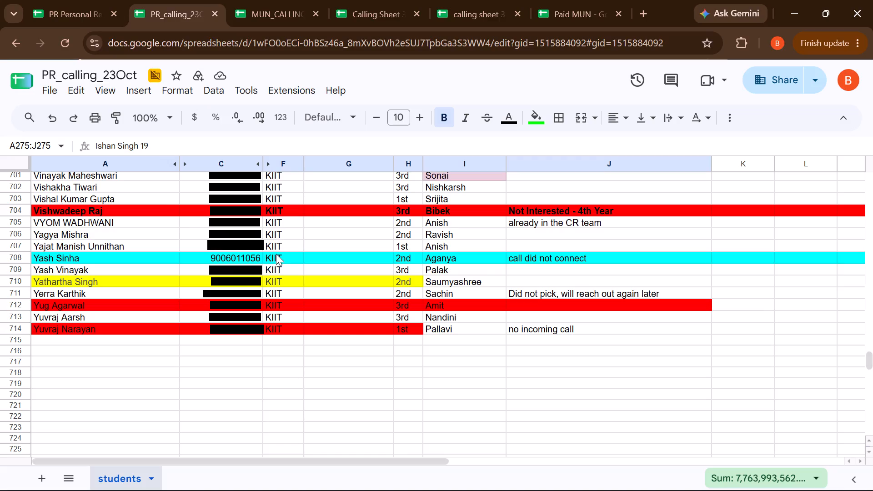
pyautogui.scroll(1, 247, 265)
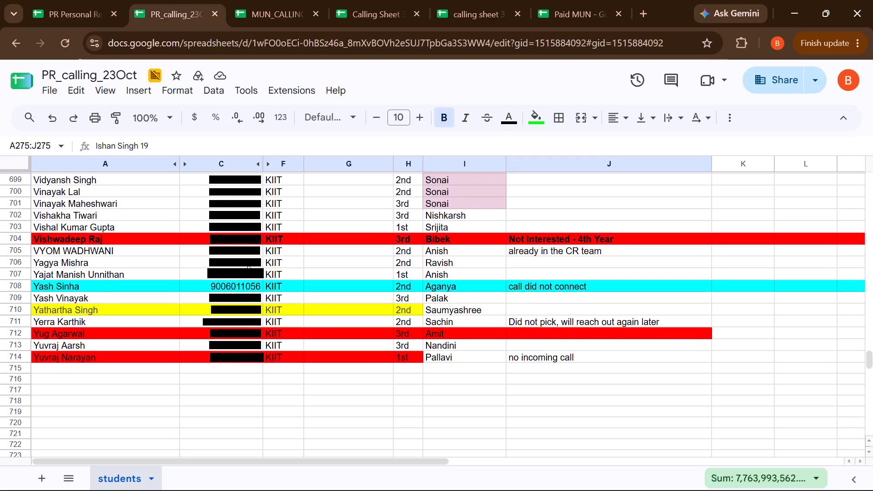
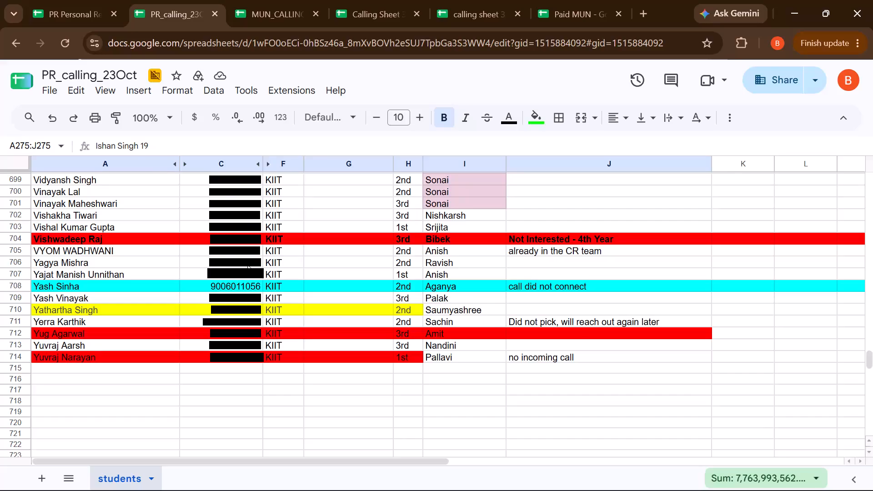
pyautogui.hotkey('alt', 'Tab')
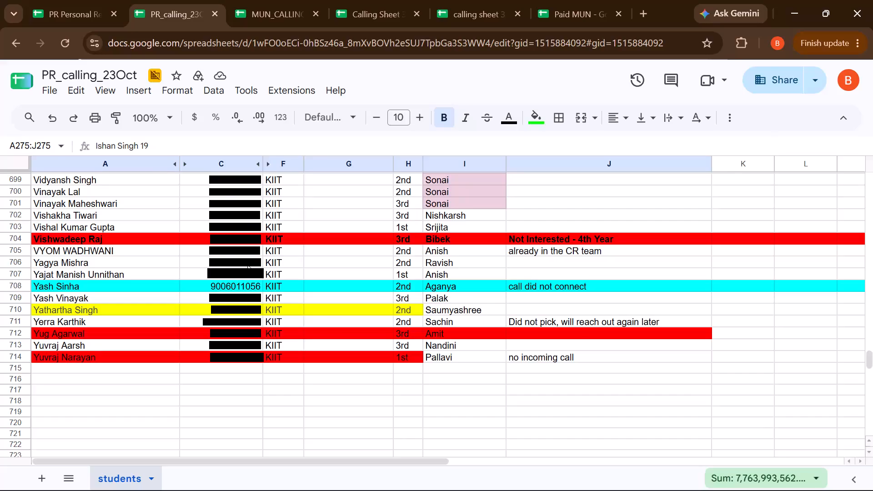
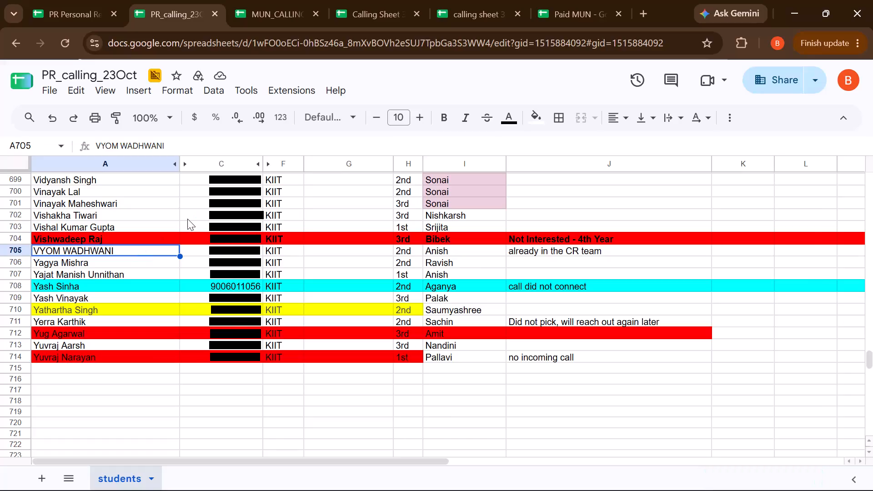
# Review the students sheet of PR_calling_23Oct from its last entries back to the Bibek-assigned rows, checking call remarks and row colours for registered students.
pyautogui.click(187, 219)
pyautogui.scroll(5, 187, 219)
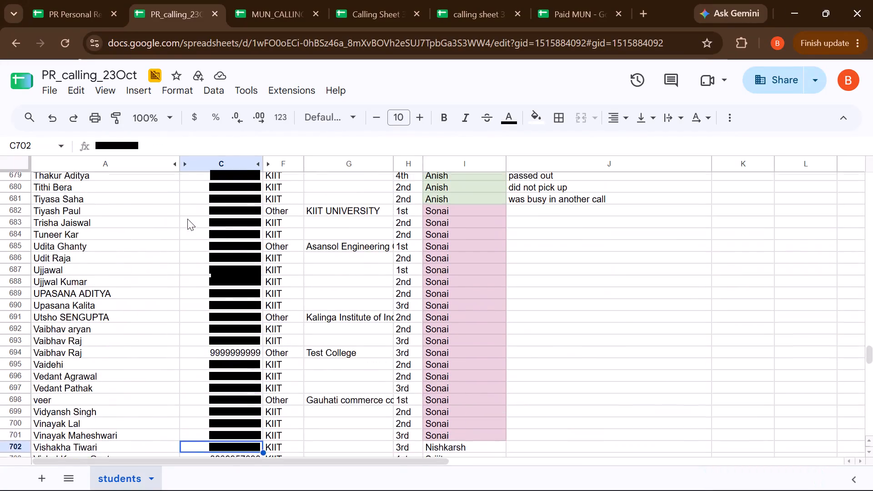
pyautogui.scroll(8, 187, 219)
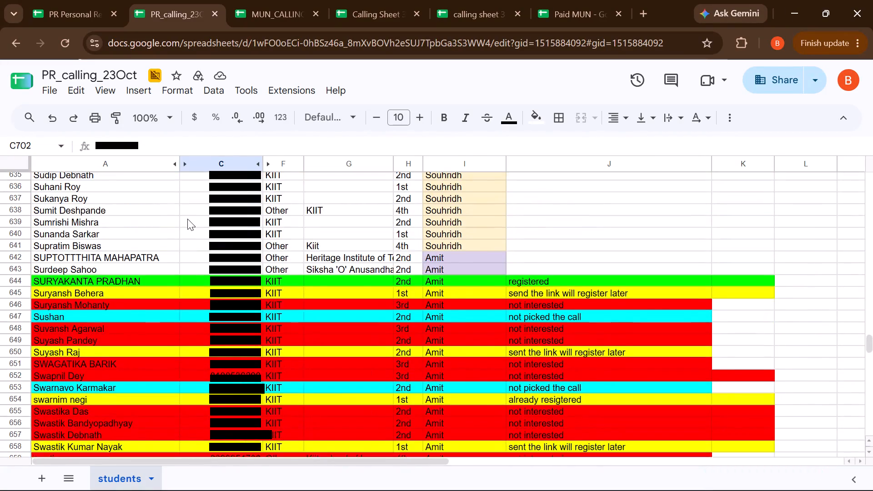
pyautogui.scroll(2, 187, 219)
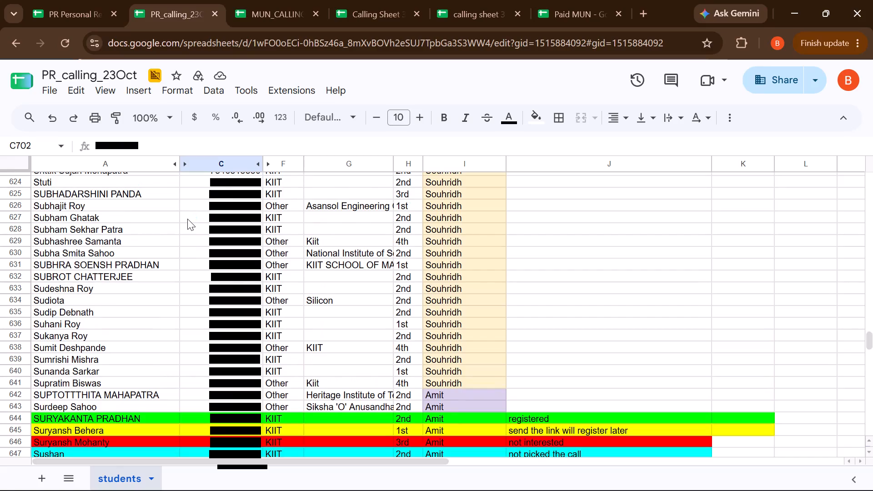
pyautogui.scroll(7, 187, 219)
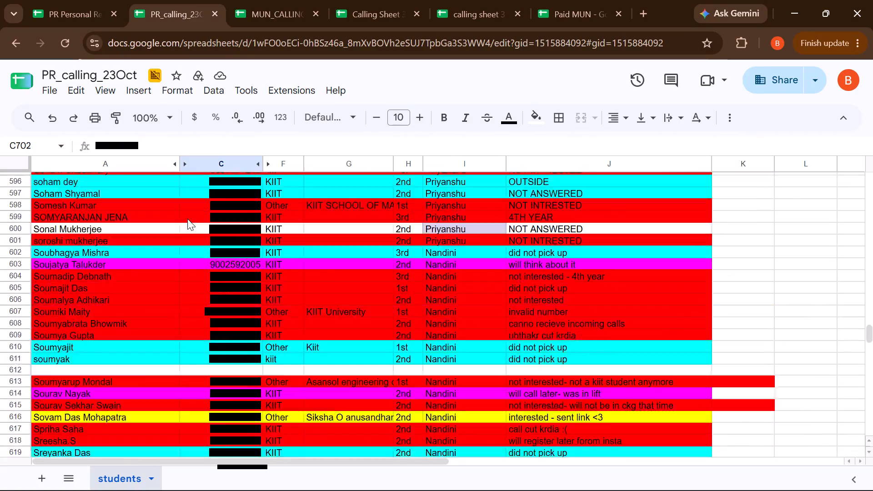
pyautogui.scroll(10, 187, 219)
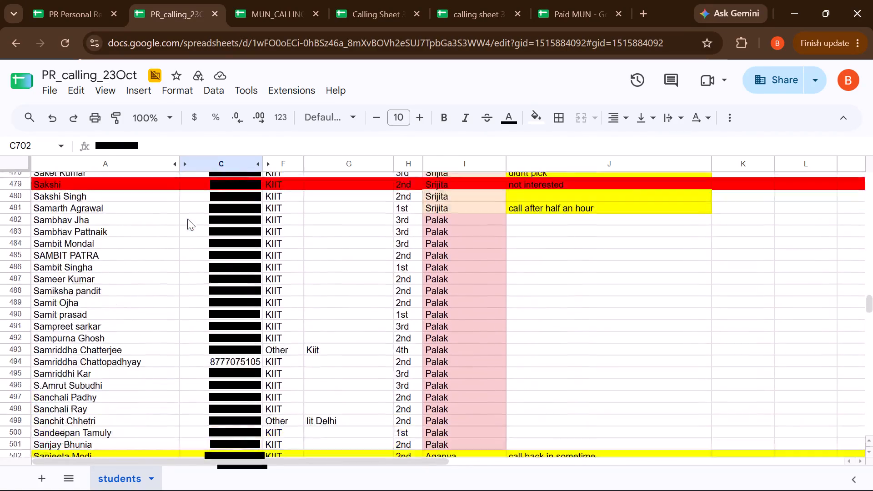
pyautogui.scroll(5, 187, 219)
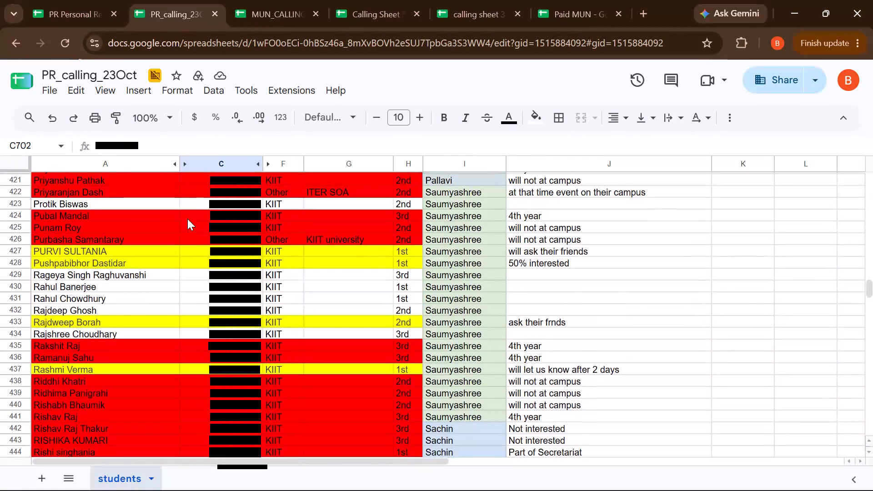
pyautogui.scroll(6, 187, 219)
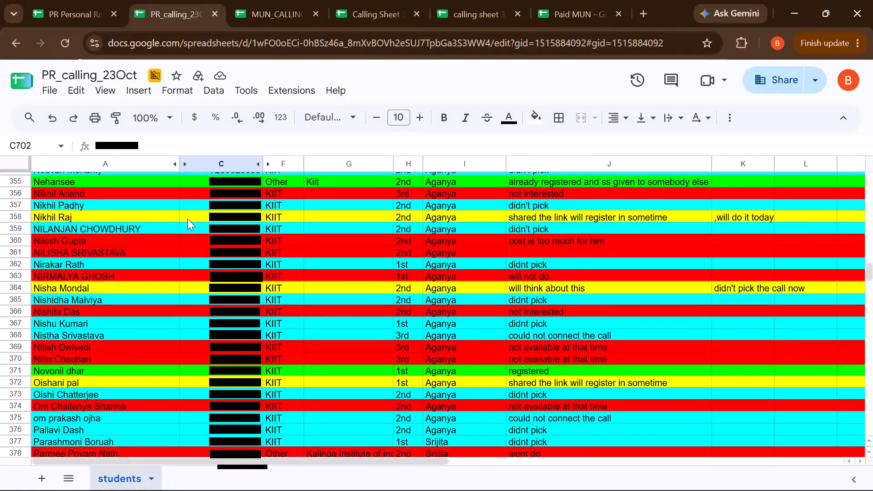
pyautogui.scroll(5, 187, 219)
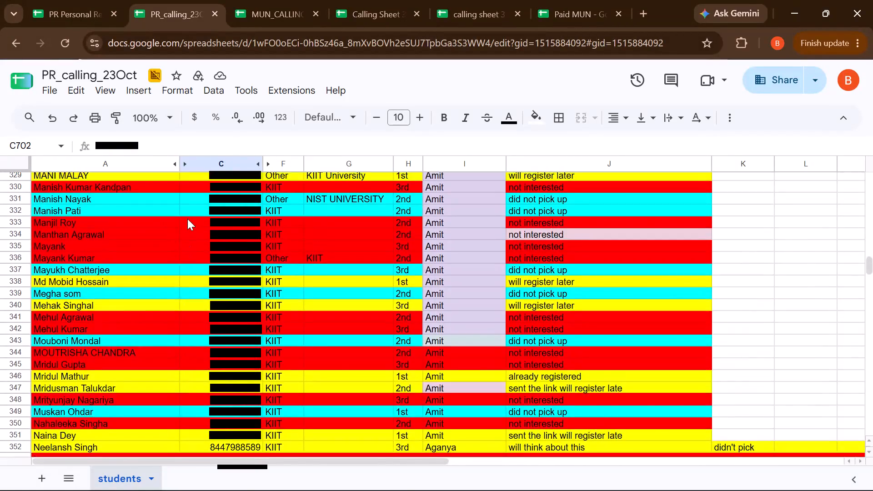
pyautogui.scroll(8, 187, 219)
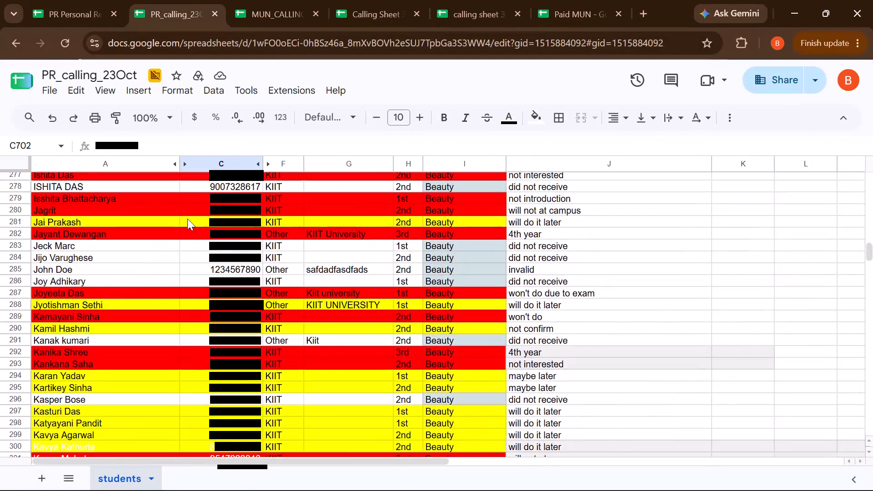
pyautogui.scroll(3, 187, 219)
pyautogui.hscroll(1, 187, 219)
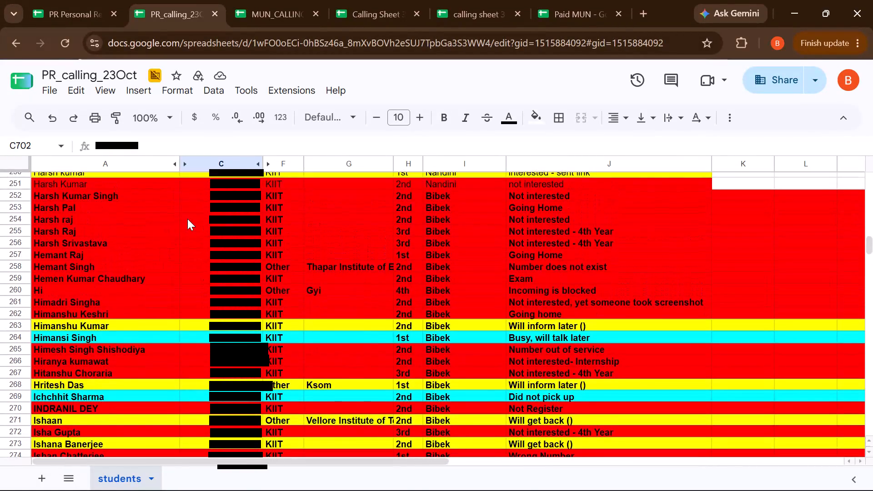
pyautogui.hscroll(3, 187, 219)
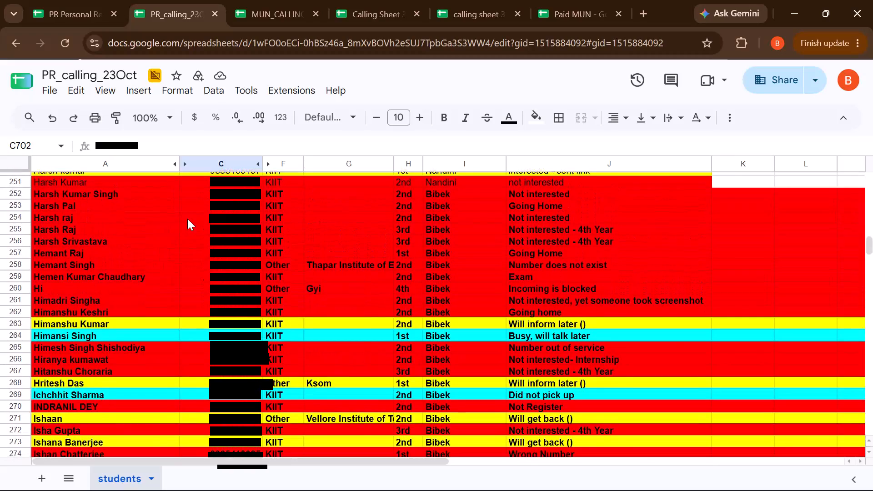
pyautogui.hscroll(3, 187, 219)
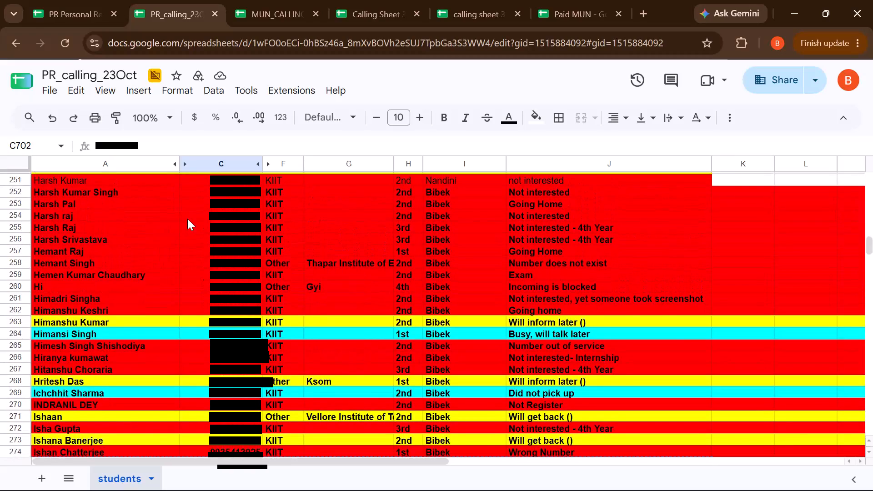
pyautogui.hscroll(2, 187, 219)
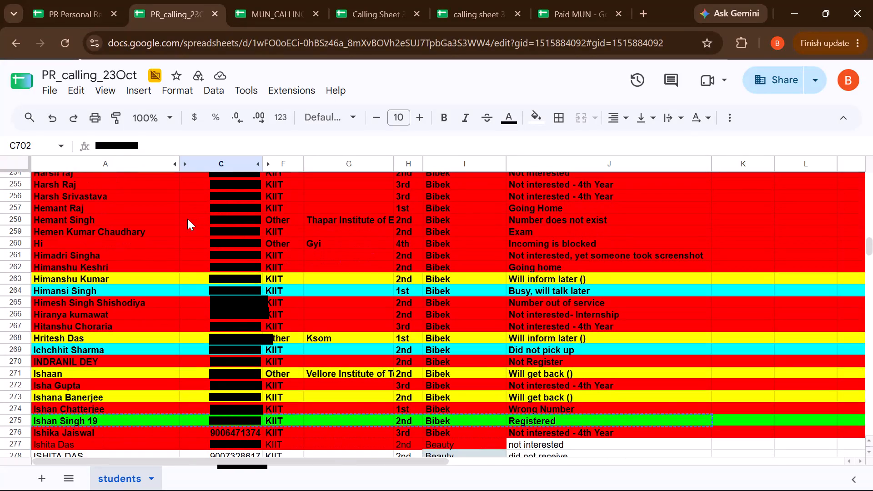
pyautogui.scroll(-1, 187, 219)
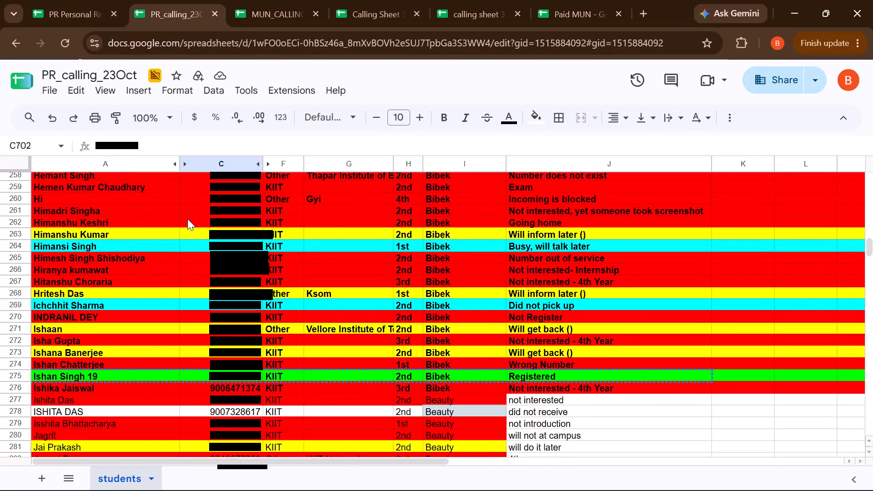
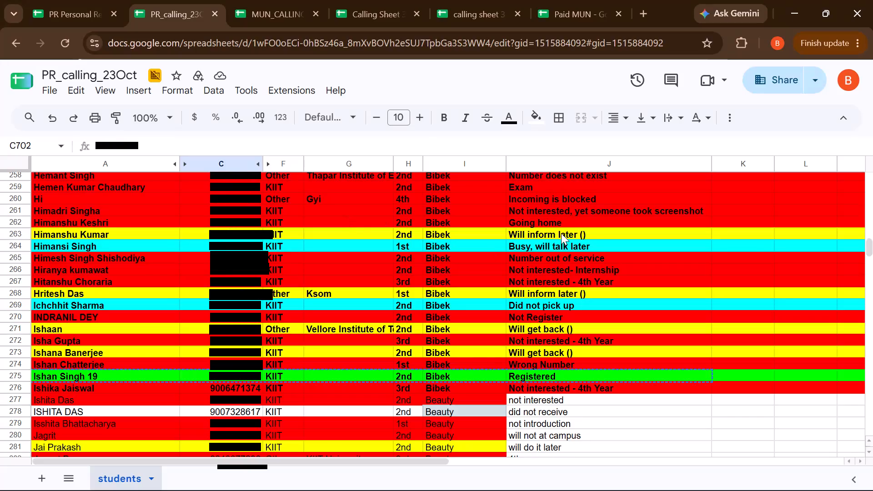
# Change the call remark in row 263 of the students sheet to "Not Interested" and fill the whole row red.
pyautogui.tripleClick(561, 233)
pyautogui.press('BackSpace')
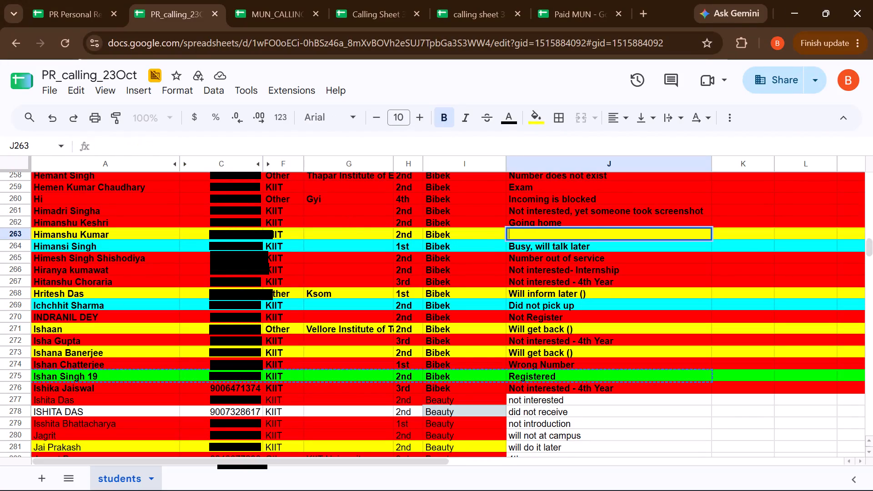
pyautogui.write('NOt Interested')
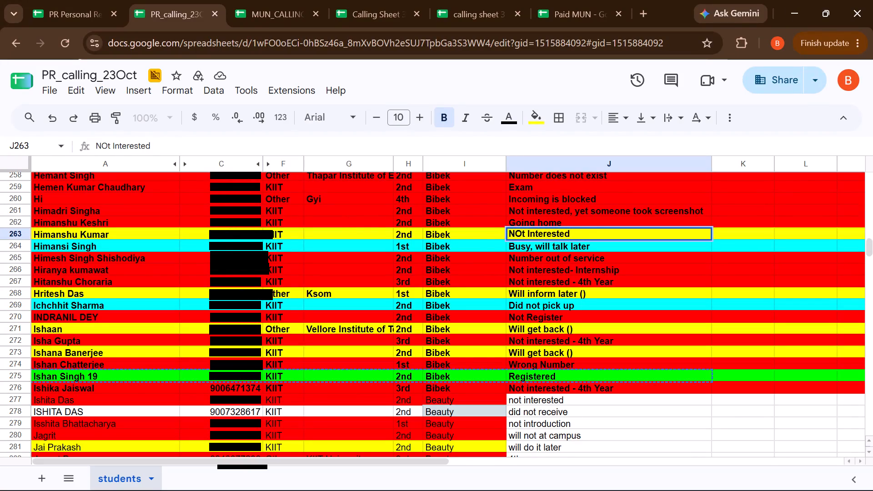
pyautogui.click(519, 228)
pyautogui.press('BackSpace')
pyautogui.press('o')
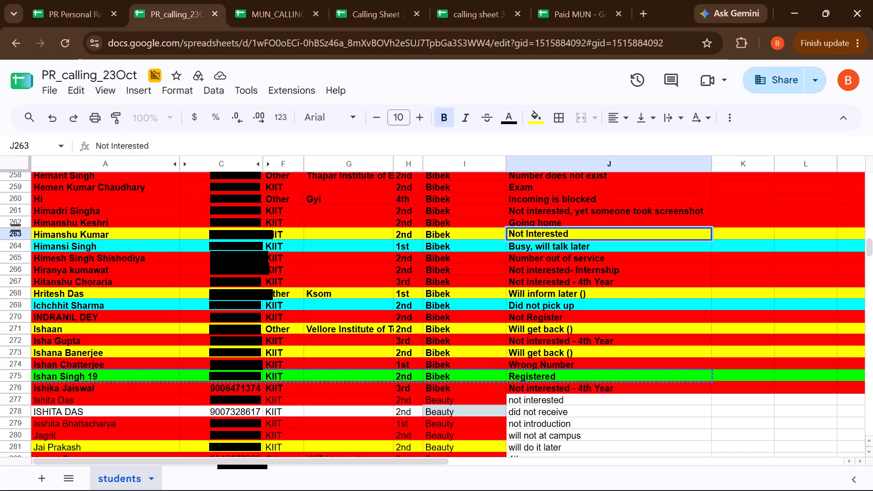
pyautogui.click(16, 231)
pyautogui.click(20, 233)
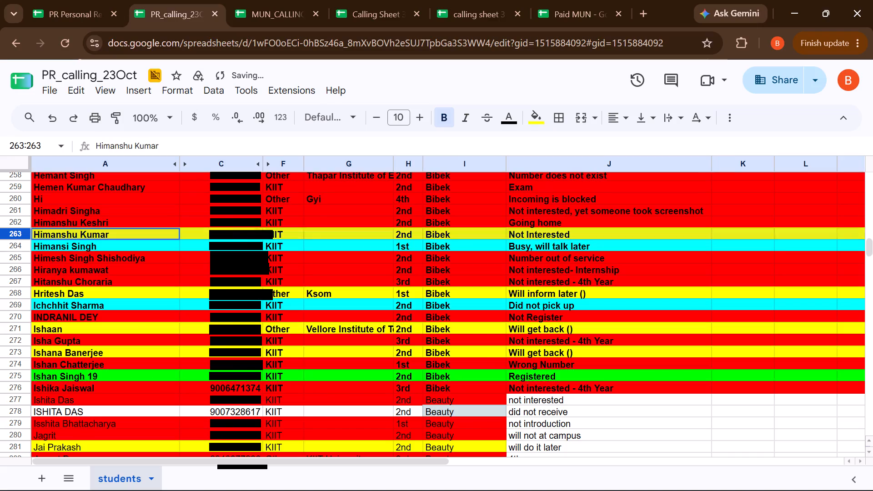
pyautogui.click(542, 117)
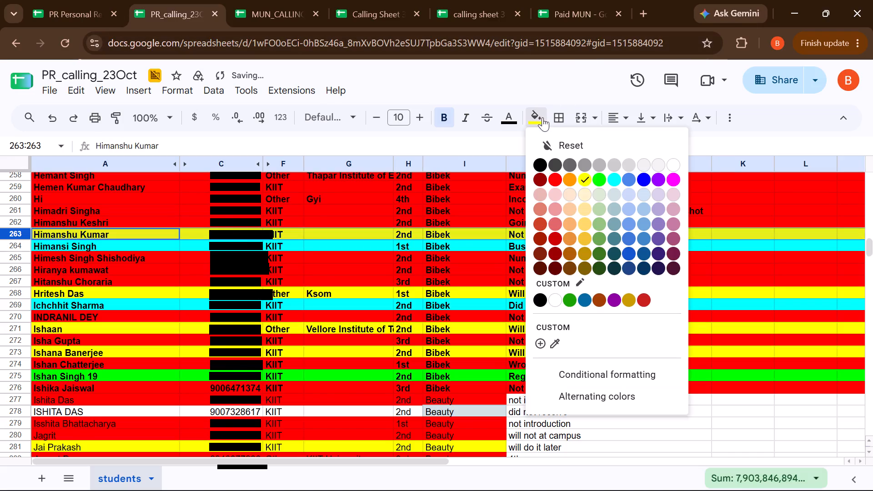
pyautogui.click(555, 177)
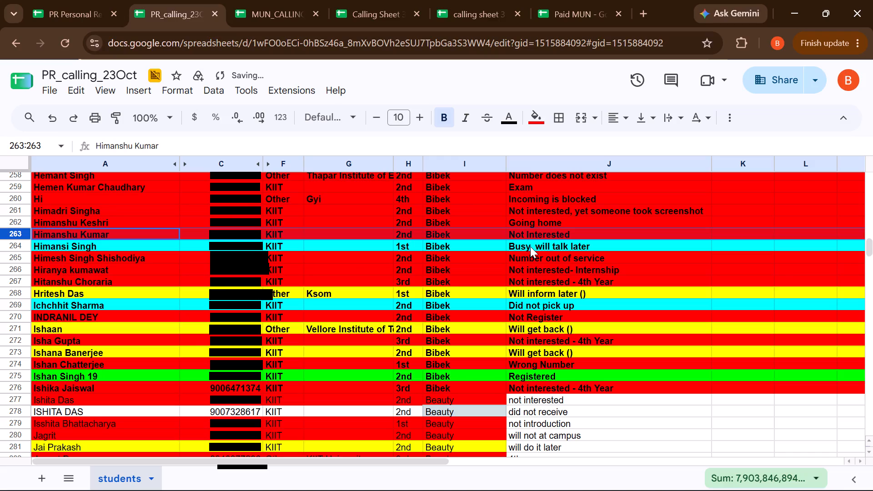
# Check the contact number in row 264, set that row's call remark to "Going home", and fill the whole row red.
pyautogui.click(246, 244)
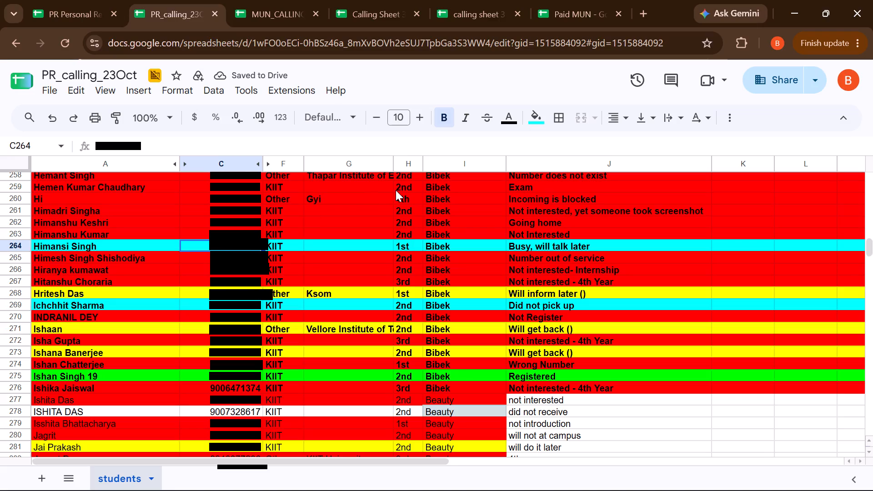
pyautogui.scroll(1, 411, 246)
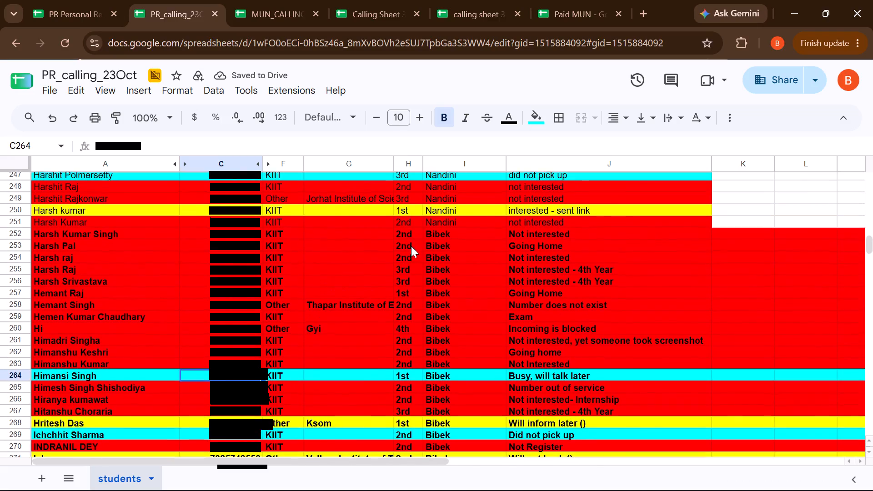
pyautogui.scroll(1, 411, 246)
pyautogui.scroll(-1, 411, 246)
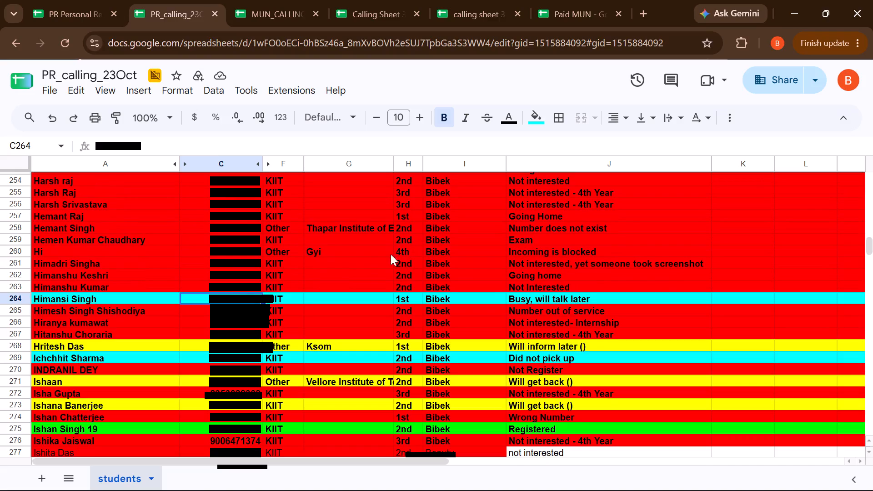
pyautogui.click(253, 312)
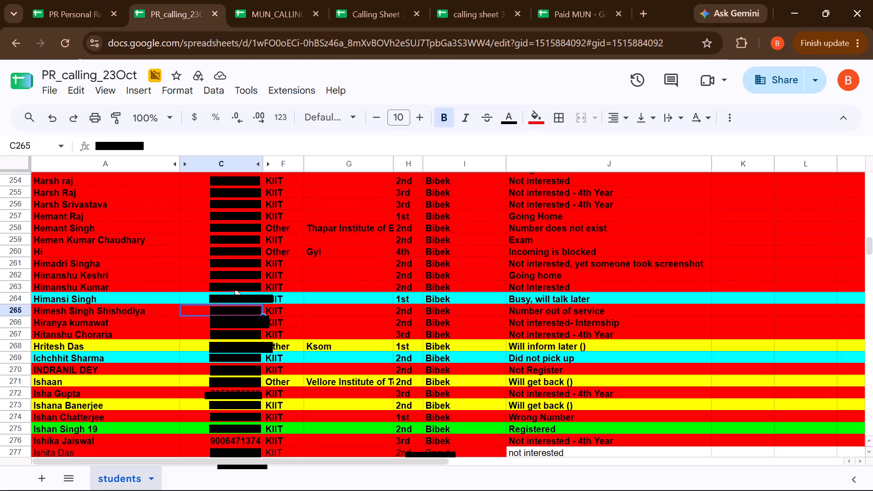
pyautogui.click(153, 300)
pyautogui.click(211, 296)
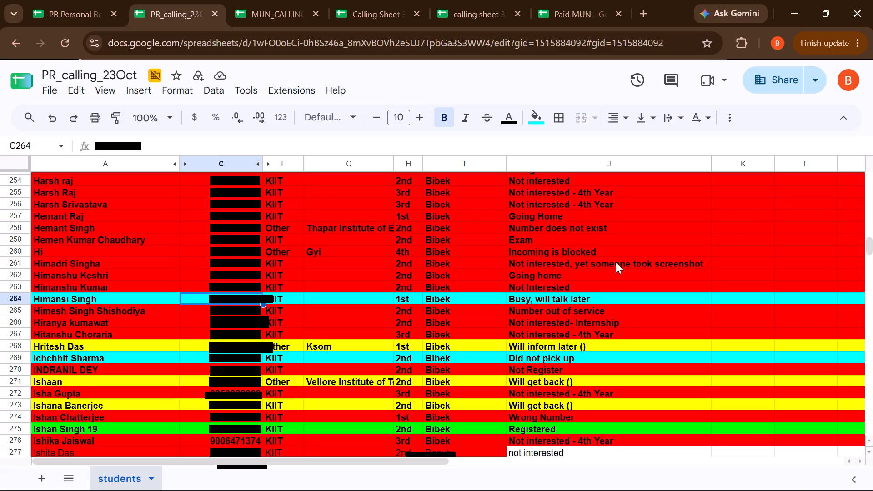
pyautogui.tripleClick(583, 296)
pyautogui.press('BackSpace')
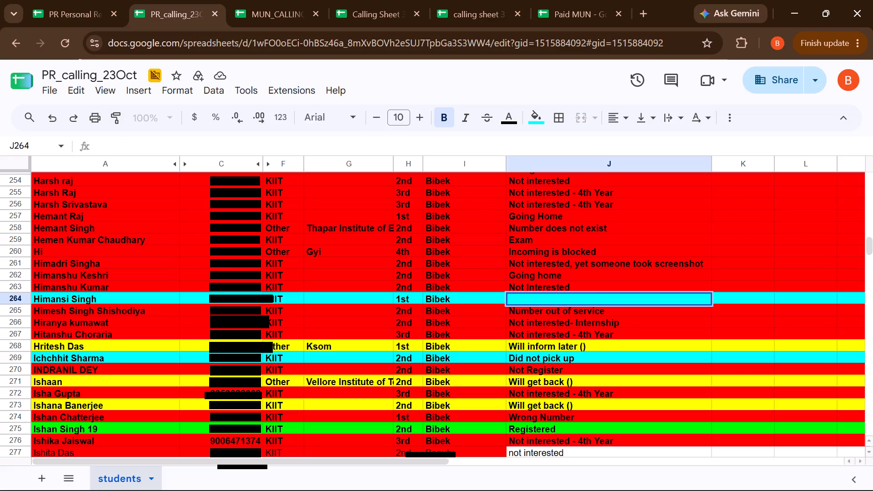
pyautogui.press('n')
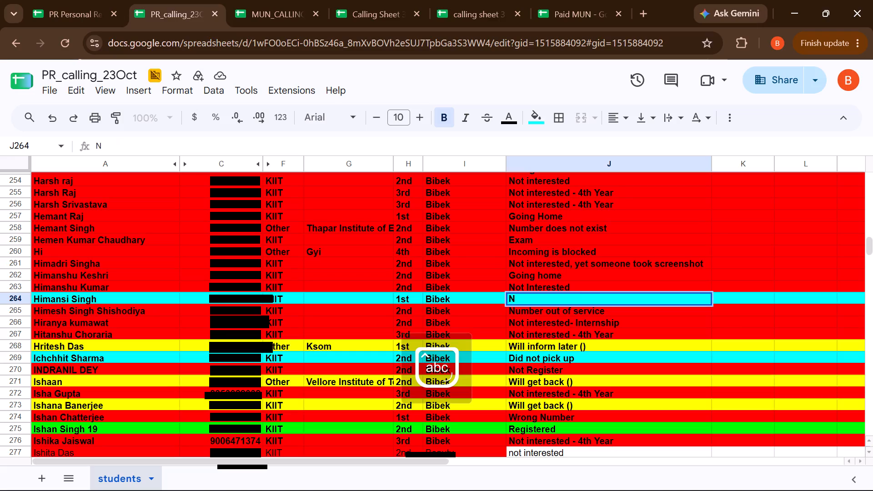
pyautogui.press('BackSpace')
pyautogui.write('Going')
pyautogui.press('space')
pyautogui.press('Tab')
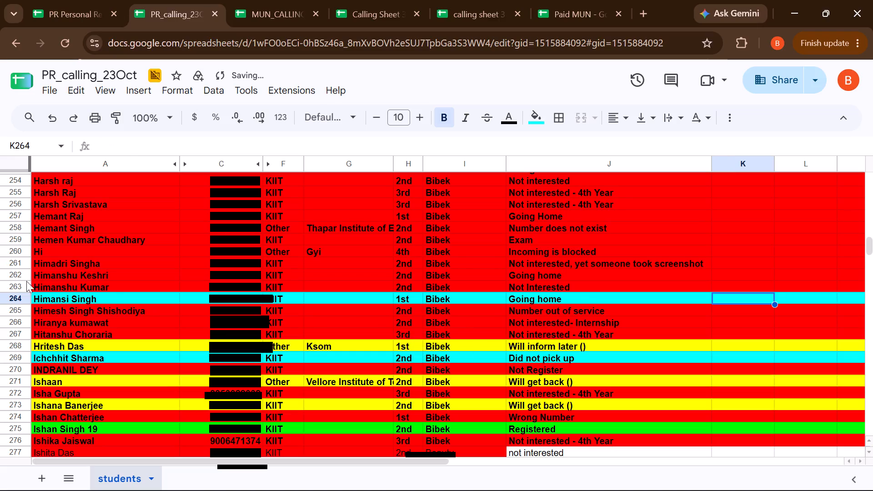
pyautogui.click(7, 300)
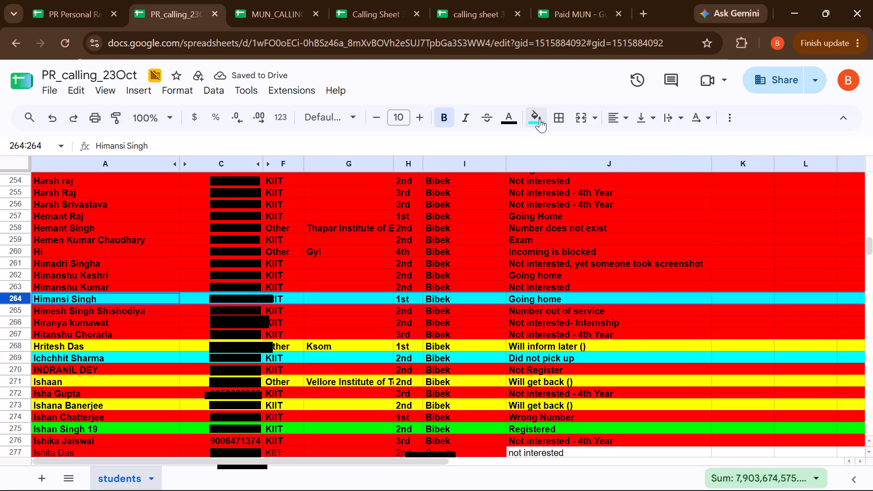
pyautogui.click(541, 119)
pyautogui.click(557, 175)
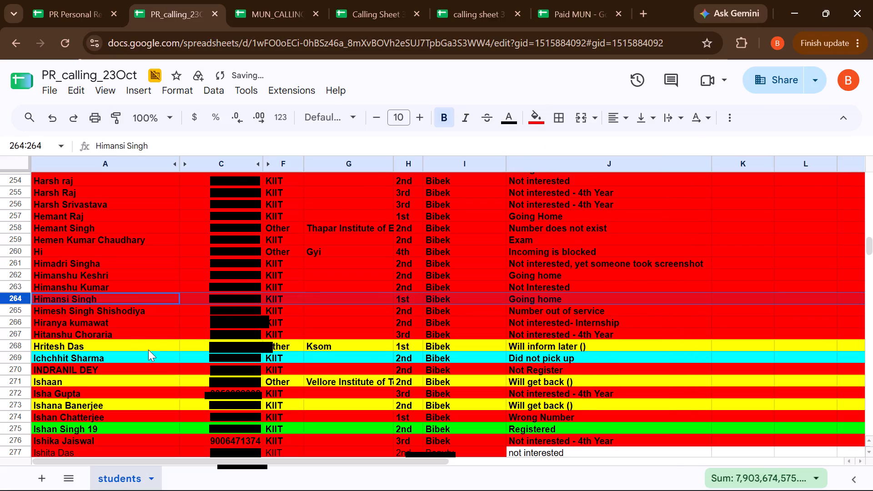
# Look up the contact number in row 268, check Paid MUN's WILL PAY sheet, and return to PR_calling_23Oct.
pyautogui.click(220, 346)
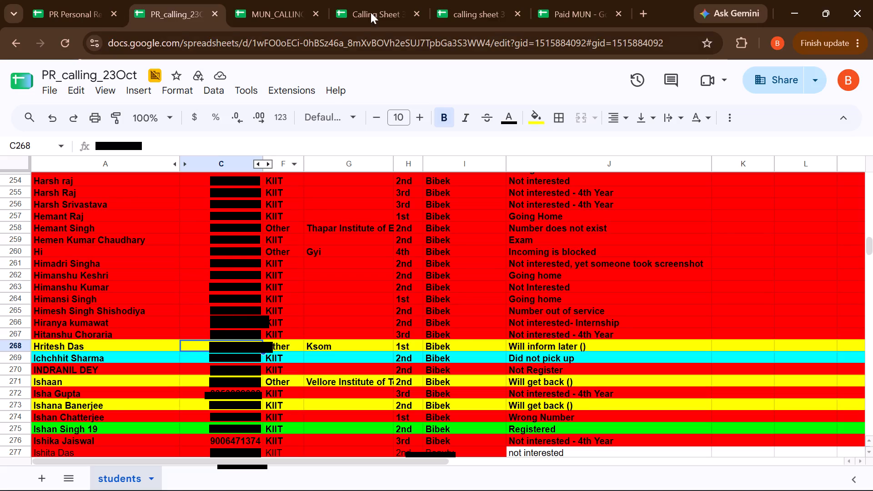
pyautogui.click(472, 0)
pyautogui.click(566, 0)
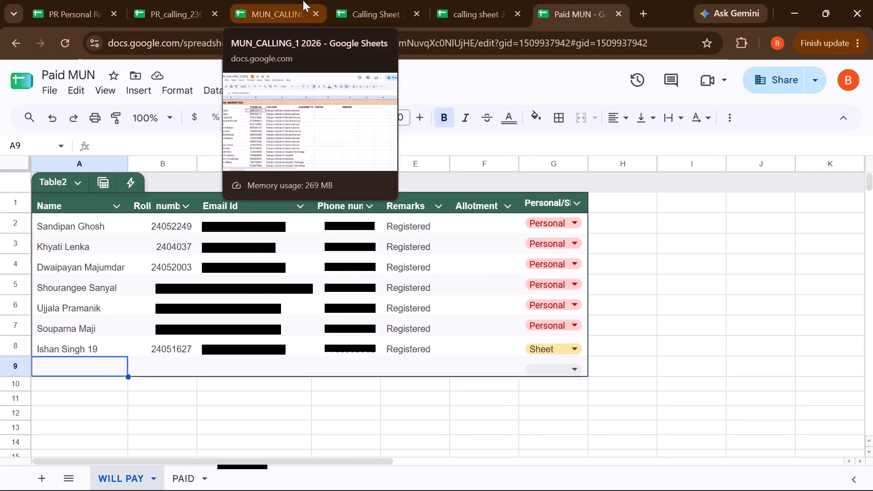
pyautogui.click(188, 7)
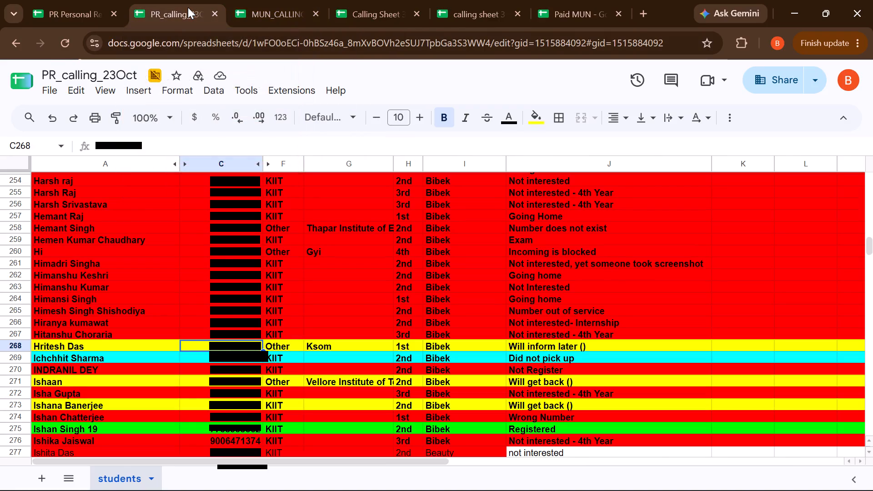
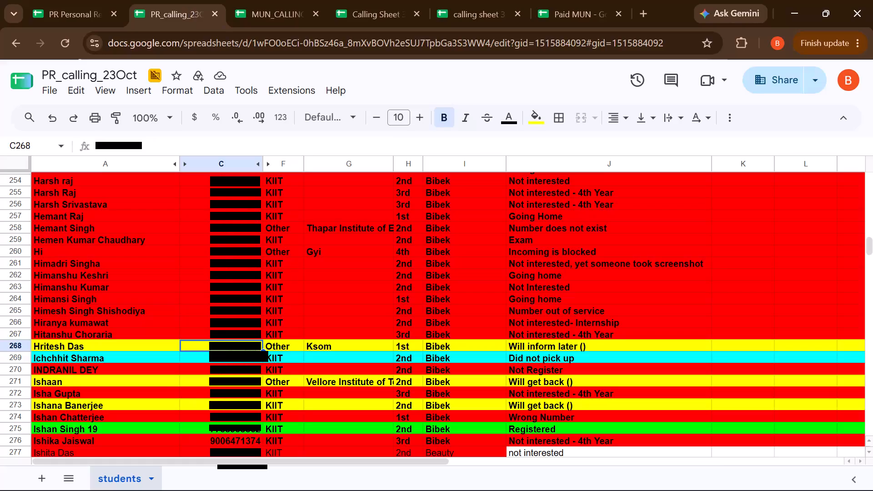
# Look up the contact number in row 269 of the students sheet, whose call remark is "Did not pick up".
pyautogui.scroll(-1, 362, 264)
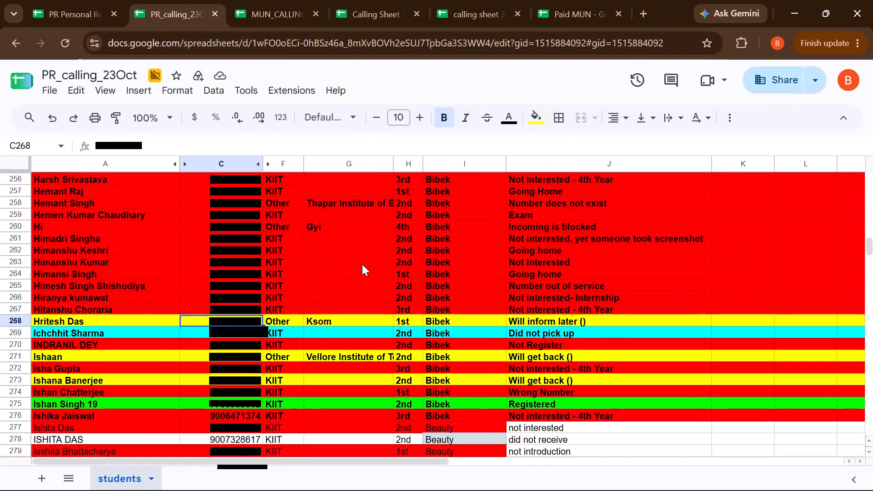
pyautogui.scroll(-2, 362, 264)
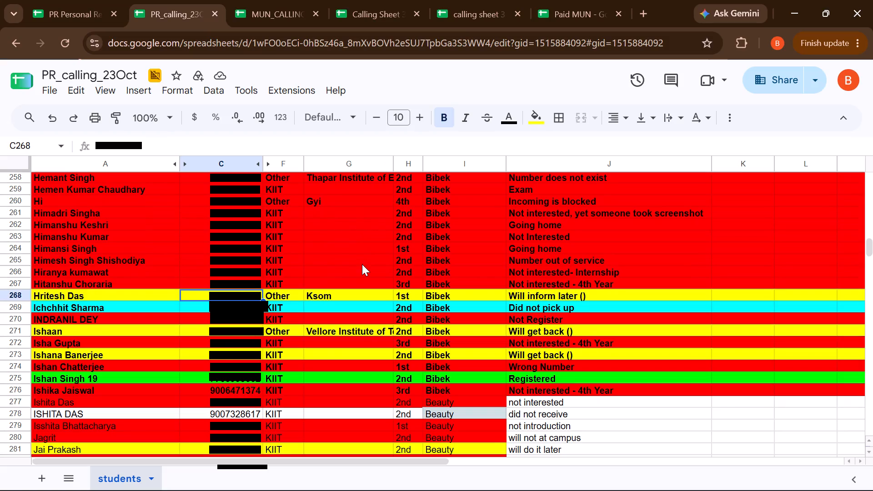
pyautogui.click(252, 305)
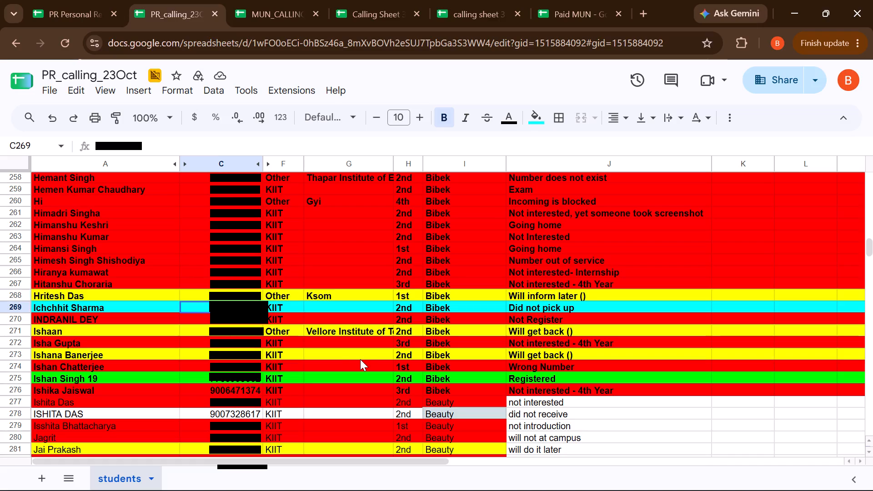
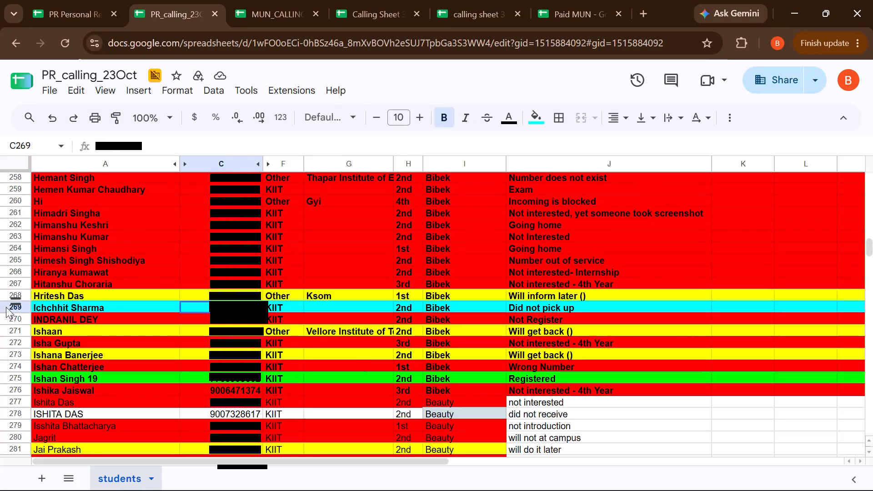
# Fill the whole of row 269 in the students sheet with yellow.
pyautogui.click(17, 309)
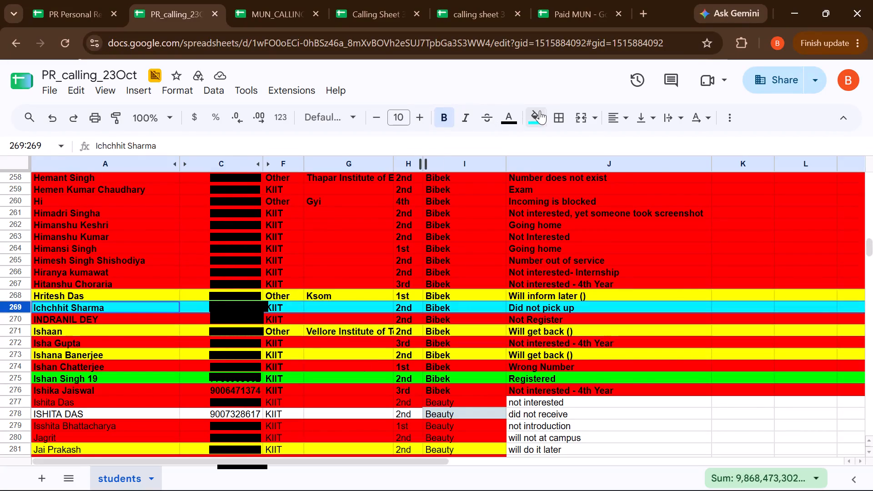
pyautogui.click(542, 110)
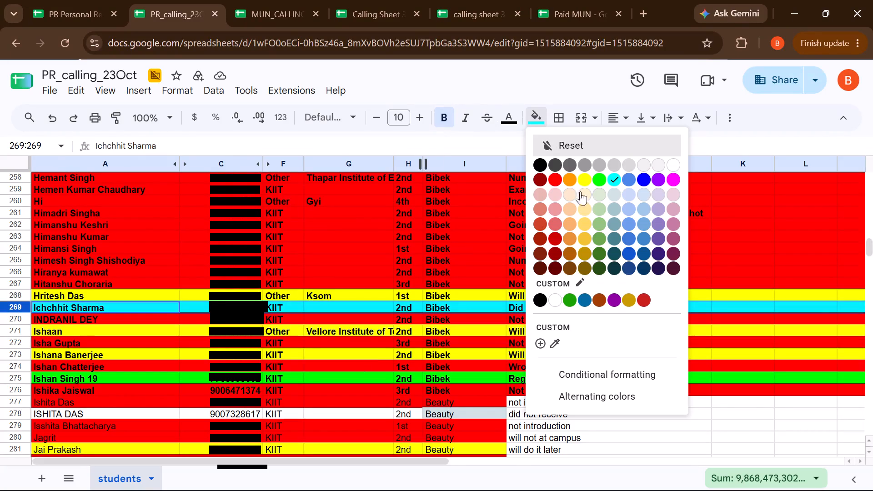
pyautogui.click(588, 181)
# Replace the call remark in column J of row 269 with "Will get back", without the trailing brackets.
pyautogui.doubleClick(544, 311)
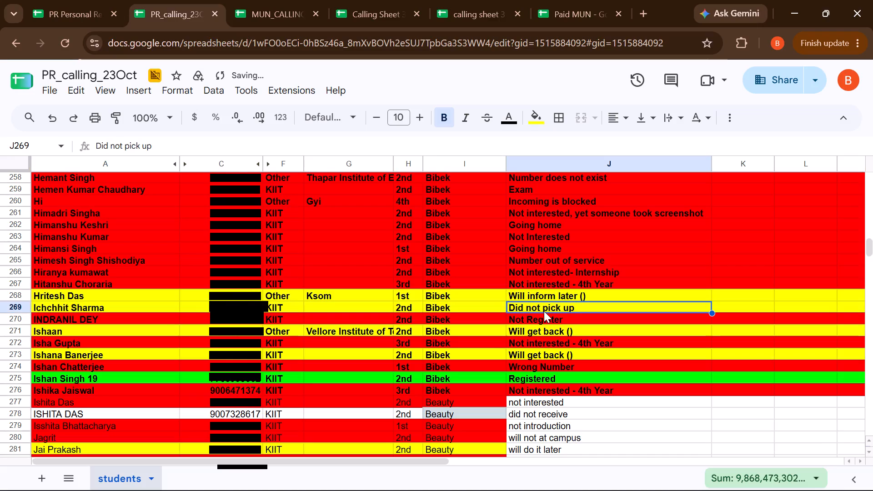
pyautogui.press('BackSpace')
pyautogui.press('BackSpace')
pyautogui.press('BackSpace')
pyautogui.press('BackSpace')
pyautogui.press('BackSpace')
pyautogui.press('BackSpace')
pyautogui.press('BackSpace')
pyautogui.press('BackSpace')
pyautogui.press('BackSpace')
pyautogui.press('BackSpace')
pyautogui.press('BackSpace')
pyautogui.press('BackSpace')
pyautogui.press('BackSpace')
pyautogui.press('BackSpace')
pyautogui.press('BackSpace')
pyautogui.press('BackSpace')
pyautogui.press('BackSpace')
pyautogui.press('BackSpace')
pyautogui.press('BackSpace')
pyautogui.press('BackSpace')
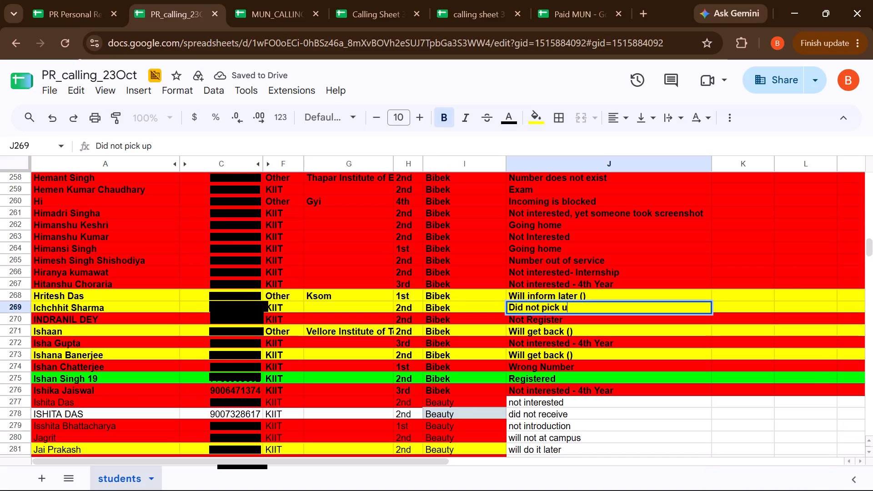
pyautogui.press('BackSpace')
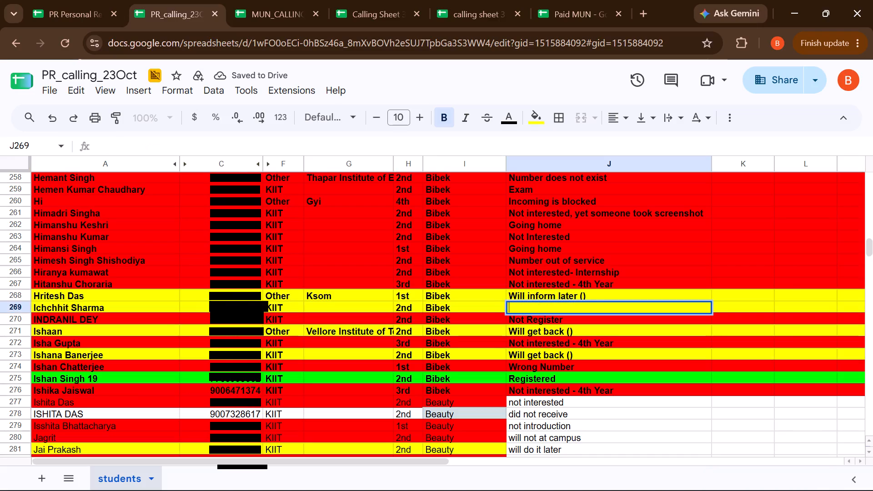
pyautogui.press('BackSpace')
pyautogui.write('Will')
pyautogui.press('space')
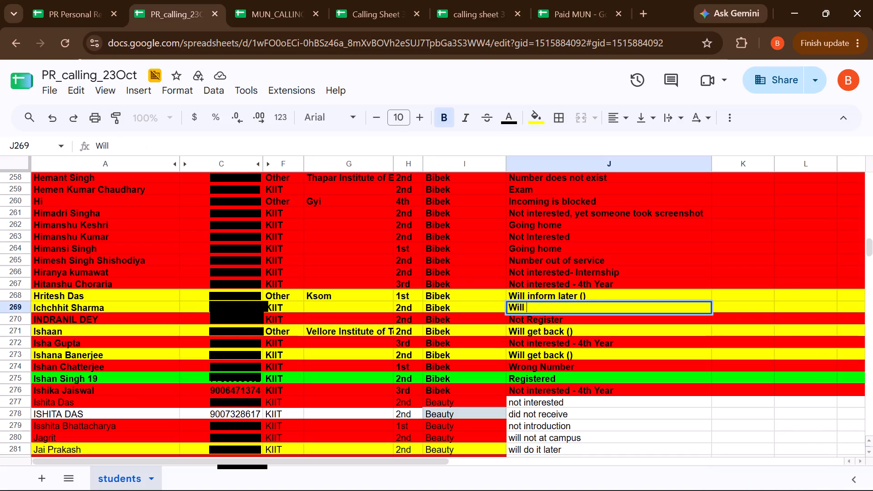
pyautogui.write('get back')
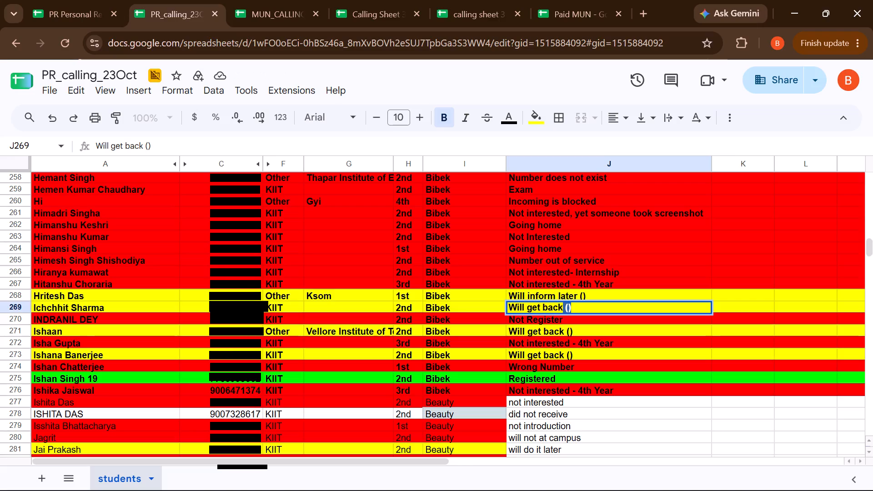
pyautogui.press('Delete')
pyautogui.press('Down')
pyautogui.press('Return')
# Go to the name cell of the student in row 271, whose call remark is "Will get back ()".
pyautogui.press('Down')
pyautogui.press('Left')
pyautogui.press('Left')
pyautogui.press('Left')
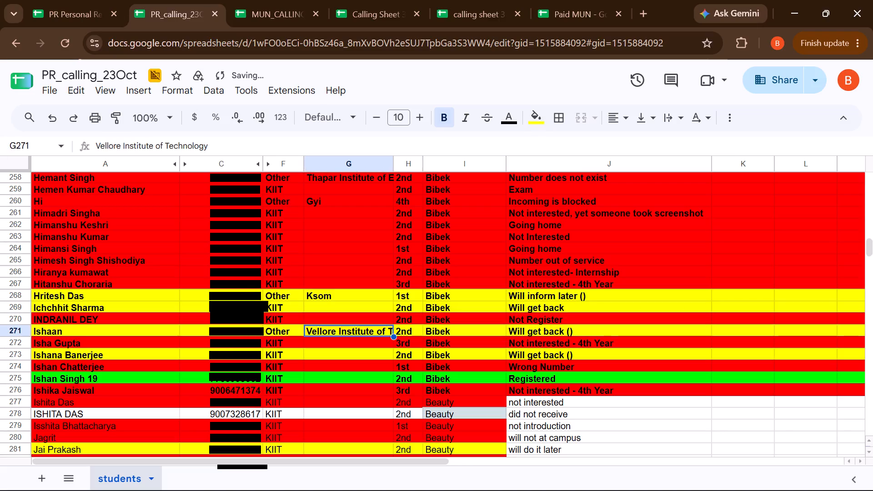
pyautogui.press('Left')
pyautogui.press('Left')
pyautogui.press('Left')
pyautogui.press('Left')
pyautogui.press('Left')
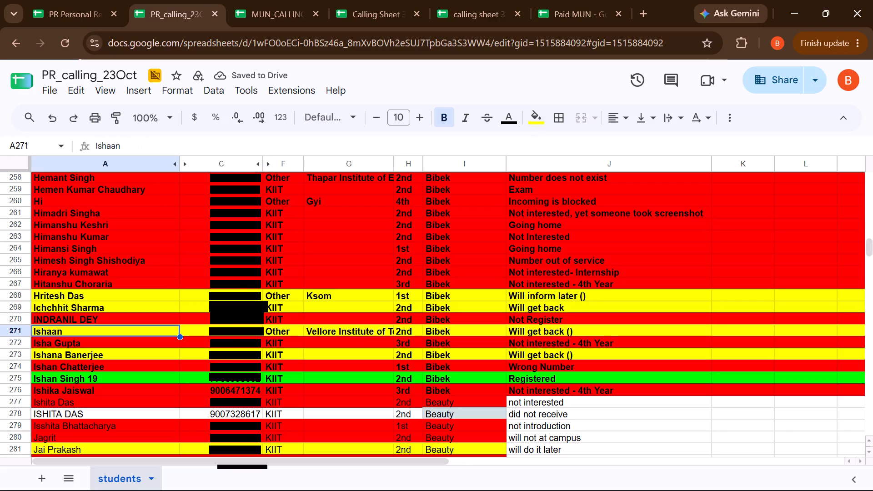
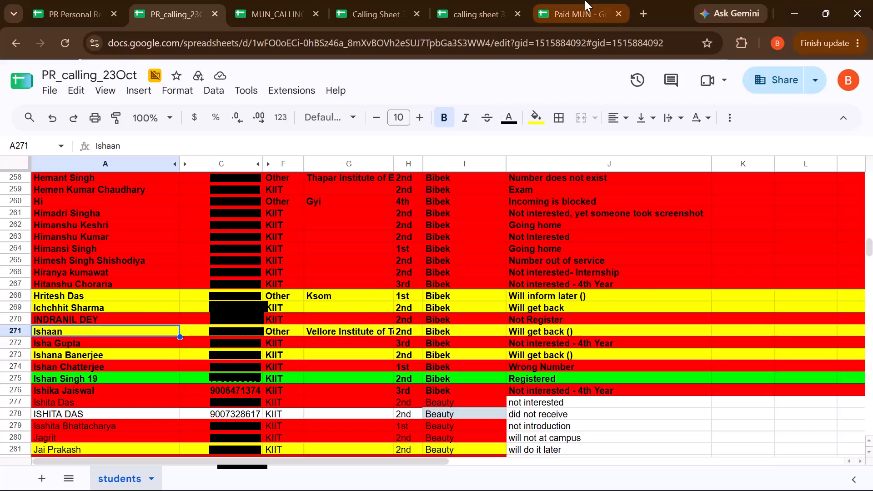
# Look over Paid MUN's WILL PAY sheet, calling sheet 31/10/26 and MUN_CALLING_1 2026, returning to the rows around 271 in PR_calling_23Oct.
pyautogui.click(585, 0)
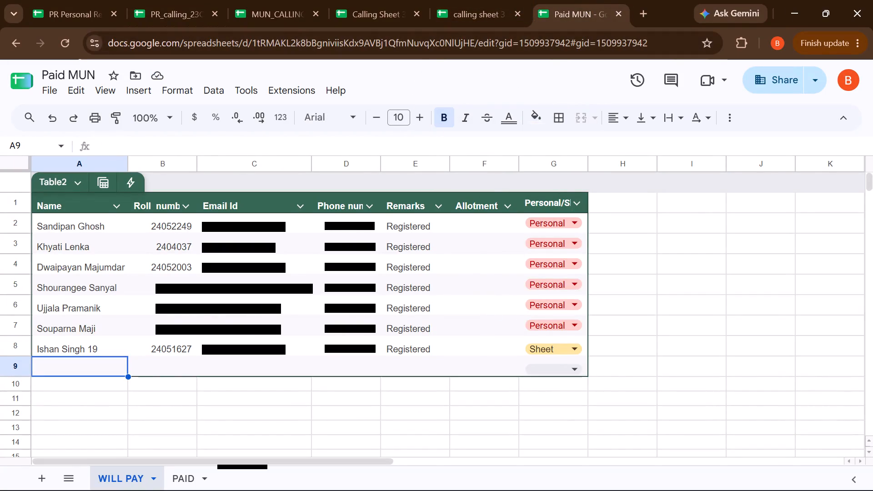
pyautogui.click(456, 7)
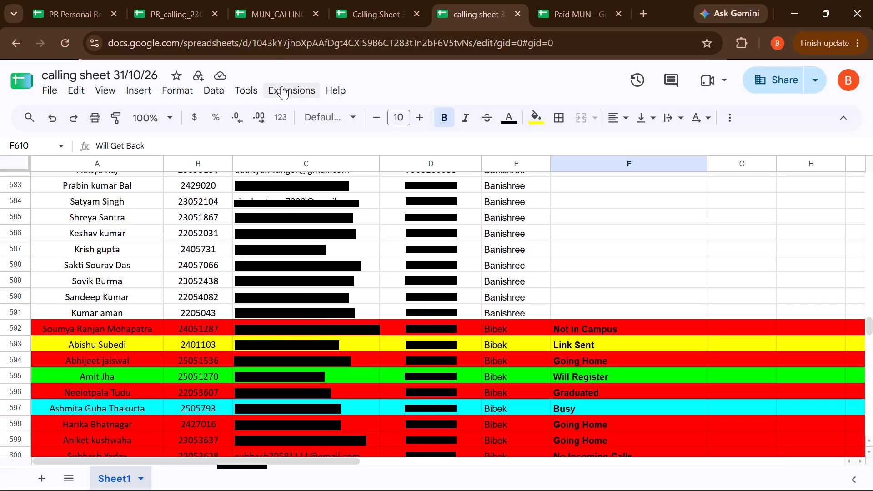
pyautogui.click(254, 12)
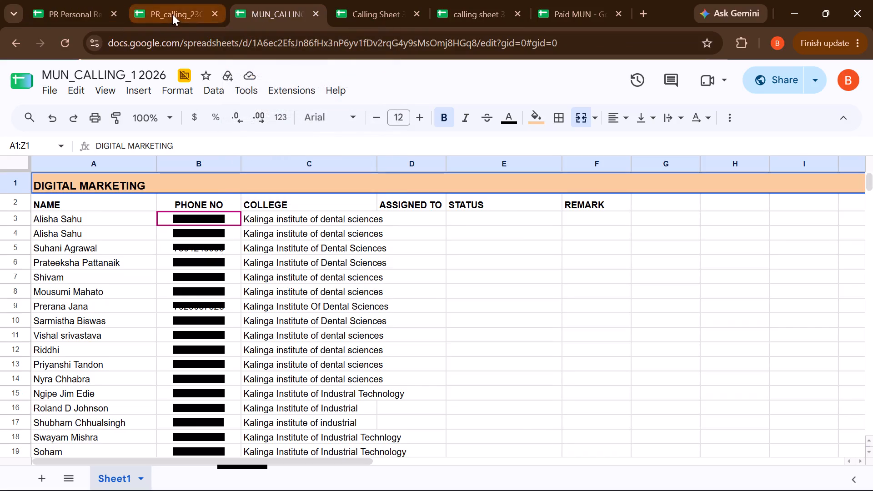
pyautogui.click(173, 14)
pyautogui.scroll(-1, 334, 257)
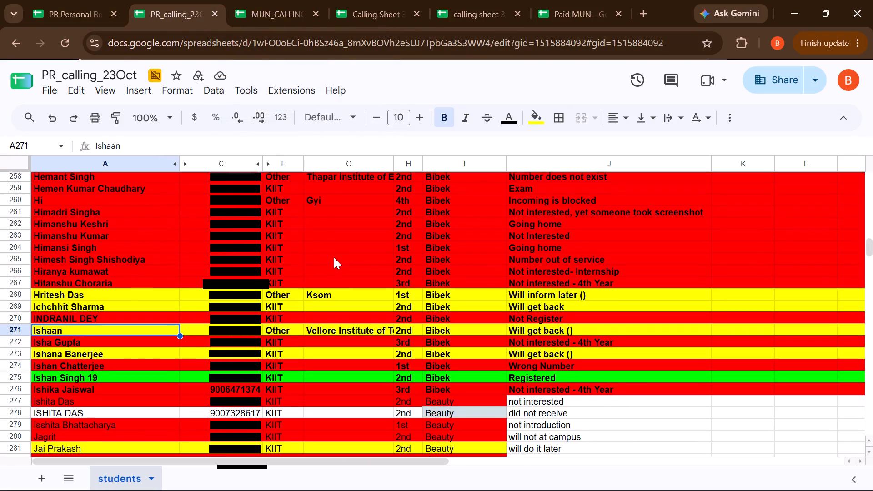
pyautogui.scroll(-1, 334, 257)
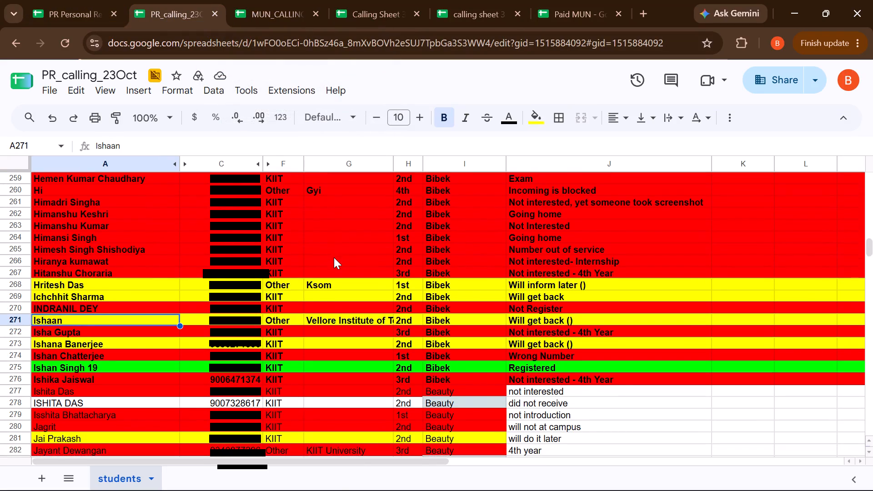
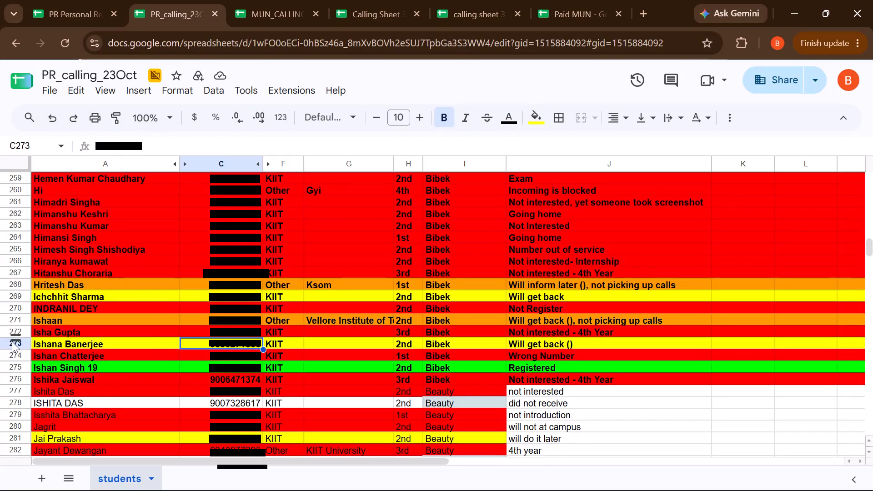
# Fill the whole of row 273, a "Will get back ()" contact, with orange in PR_calling_23Oct.
pyautogui.click(15, 345)
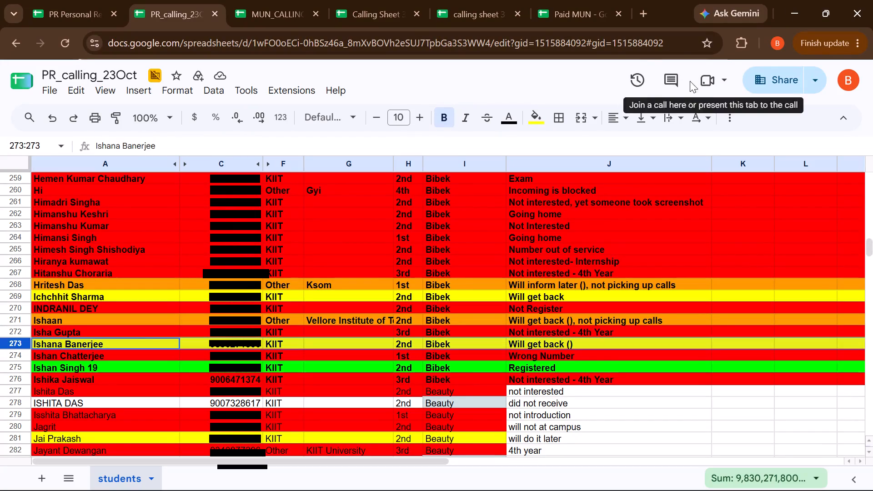
pyautogui.click(539, 113)
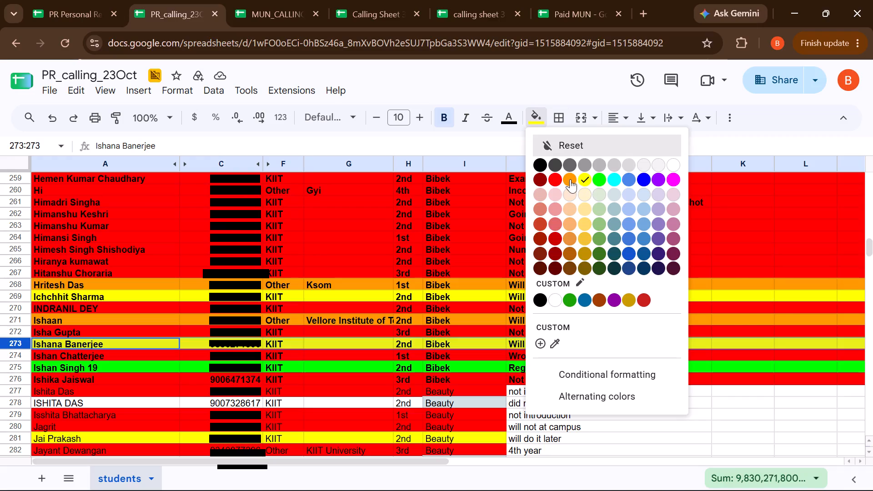
pyautogui.click(571, 180)
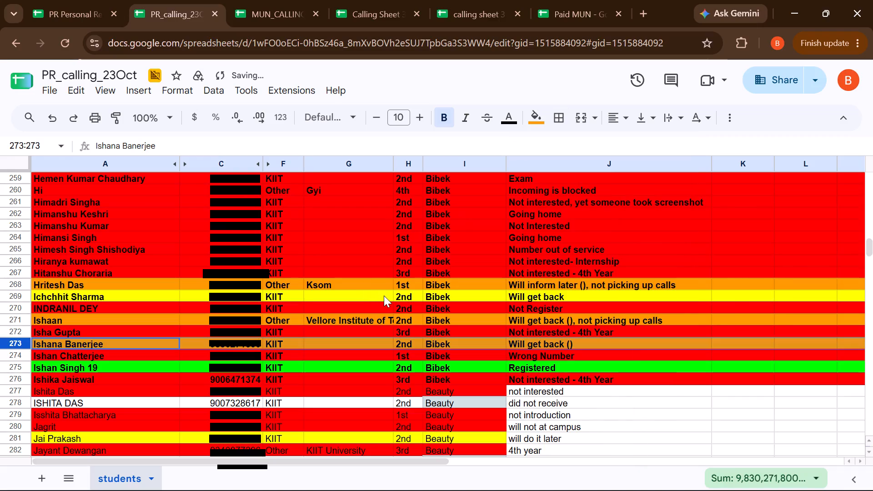
pyautogui.click(384, 296)
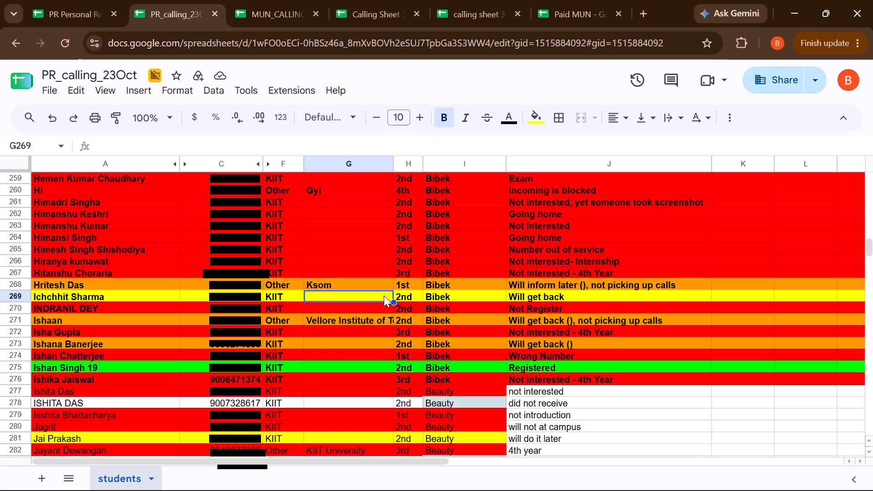
# Switch from PR_calling_23Oct to MUN_CALLING_1 2026 and examine the call statuses in Bibek's rows, about 1412 to 1441, and the callers' rows above.
pyautogui.scroll(1, 384, 296)
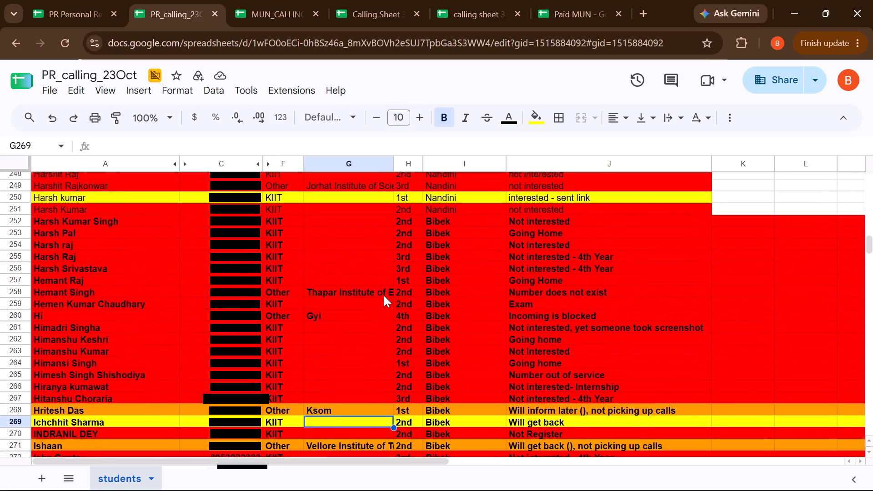
pyautogui.scroll(2, 384, 296)
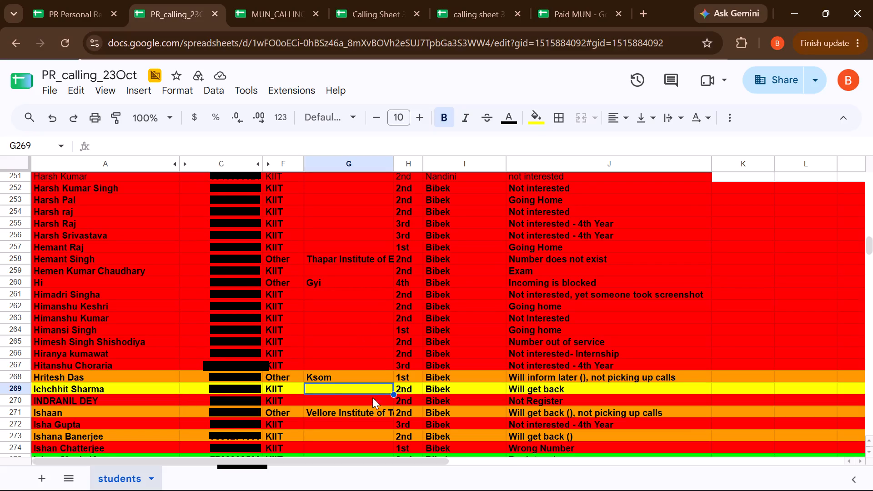
pyautogui.click(396, 350)
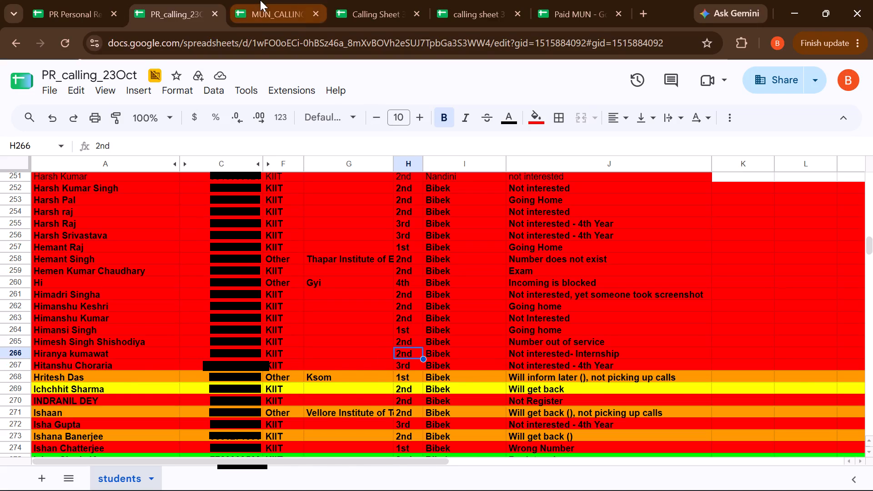
pyautogui.click(260, 0)
pyautogui.scroll(-11, 323, 237)
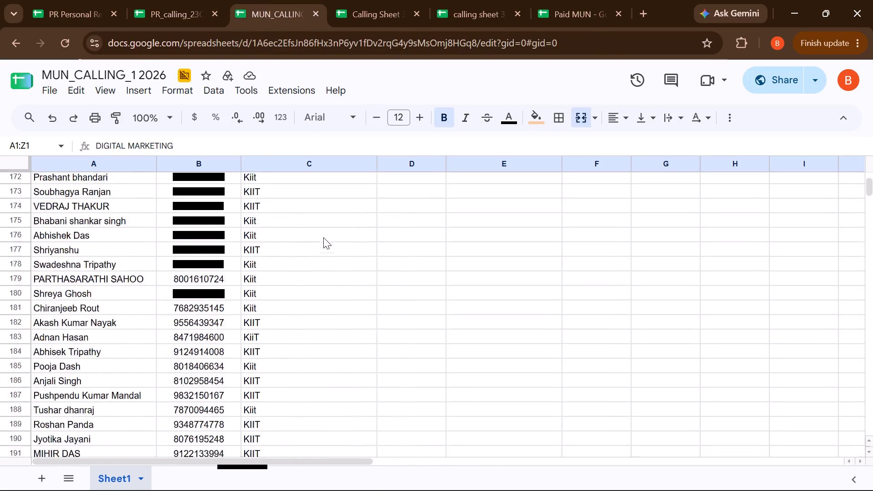
pyautogui.scroll(-13, 323, 237)
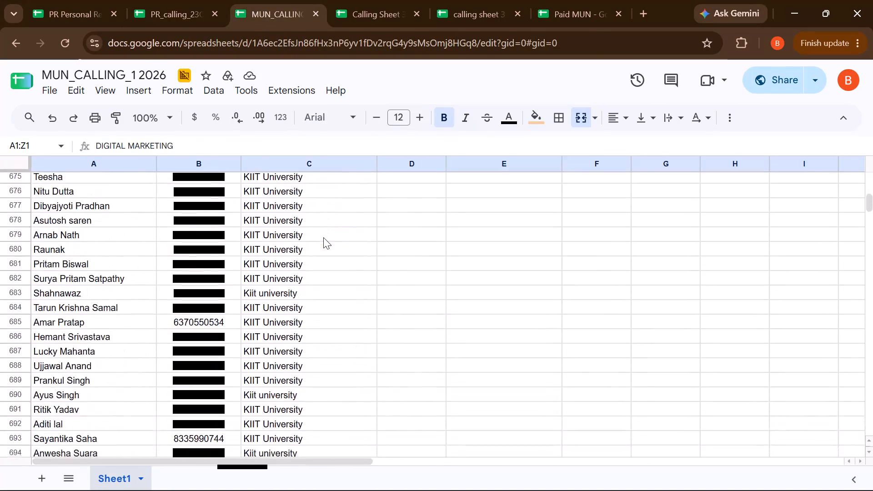
pyautogui.scroll(-1, 323, 237)
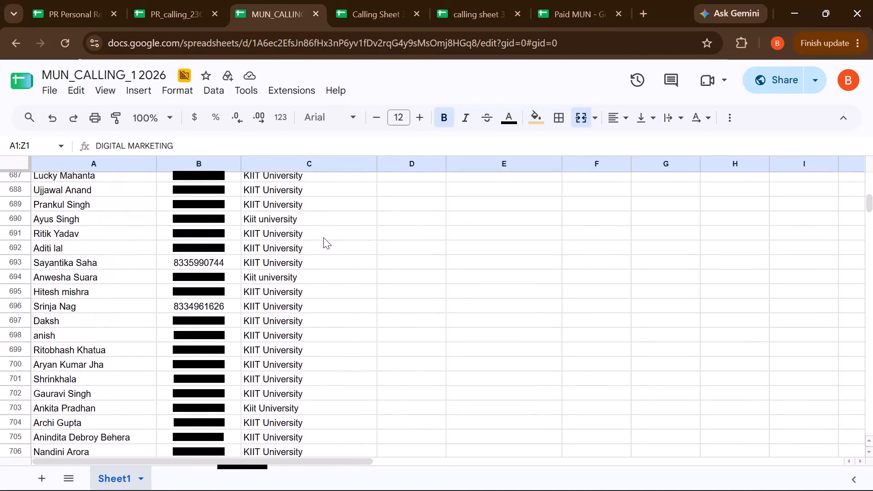
pyautogui.scroll(-6, 323, 237)
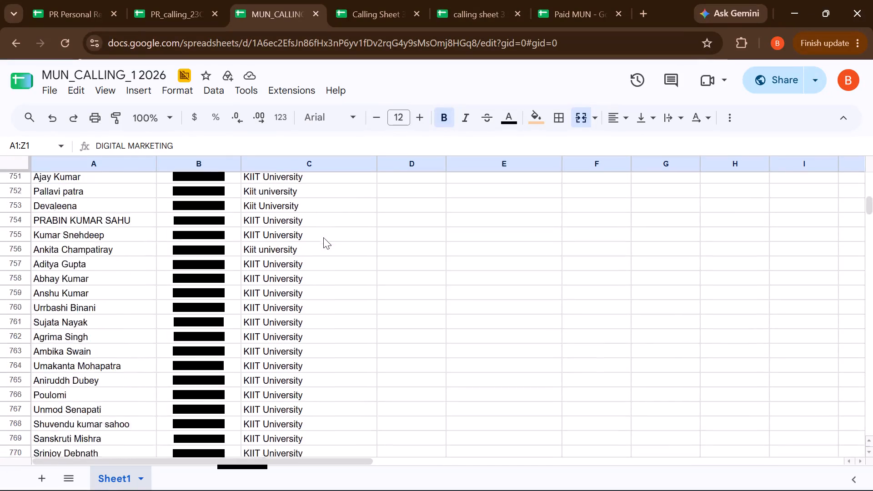
pyautogui.scroll(-9, 323, 237)
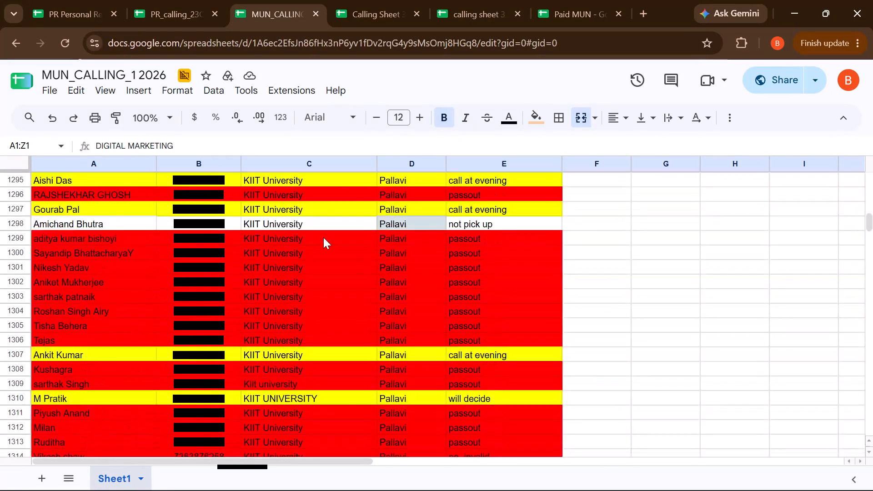
pyautogui.scroll(3, 323, 237)
pyautogui.scroll(-1, 323, 237)
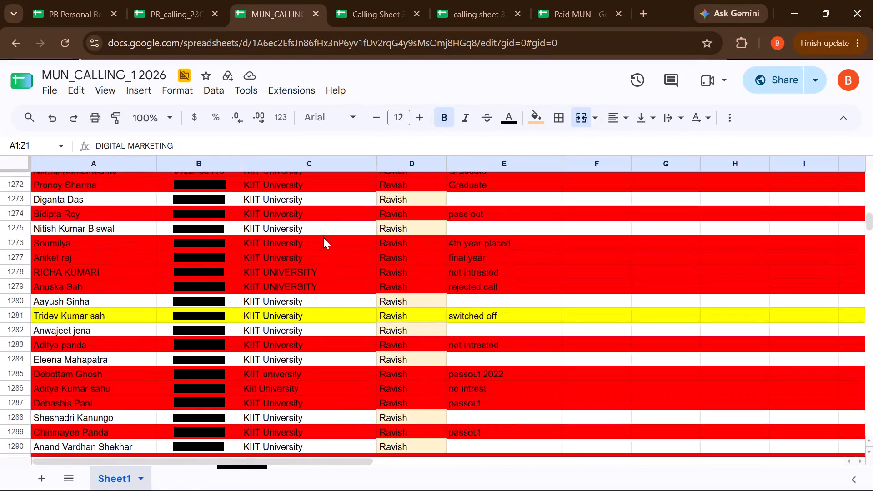
pyautogui.scroll(-2, 323, 237)
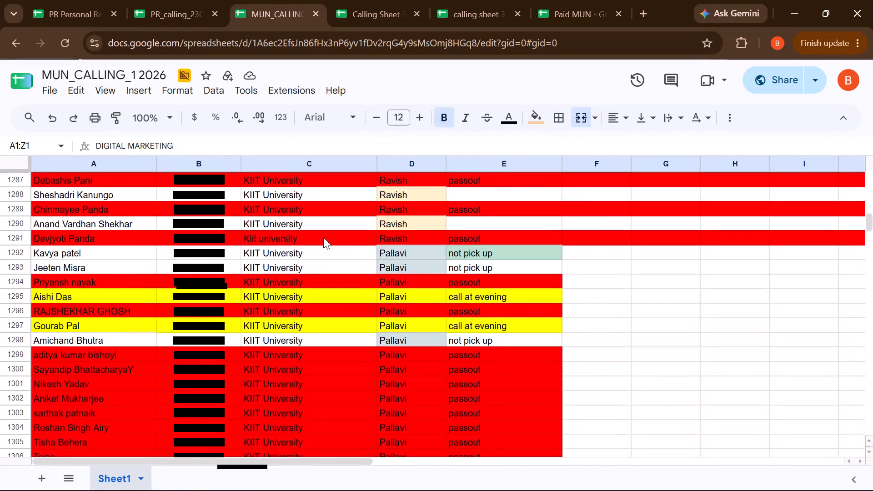
pyautogui.scroll(-3, 323, 237)
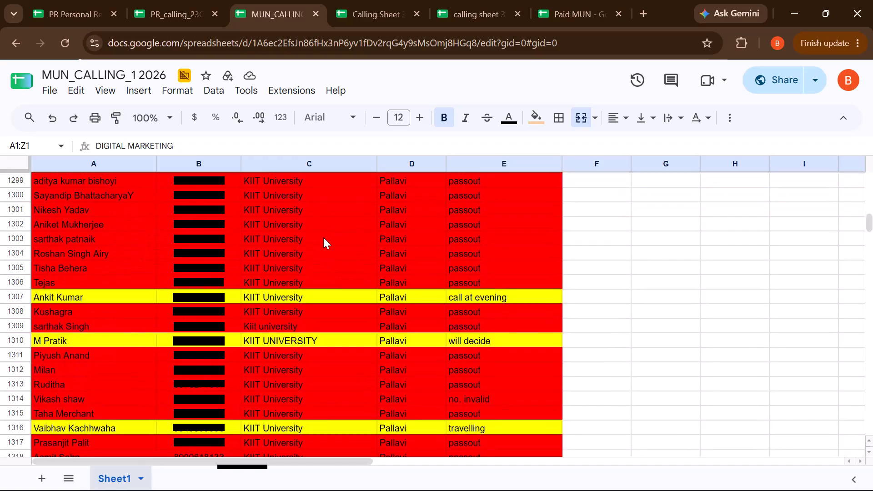
pyautogui.scroll(-4, 323, 237)
pyautogui.scroll(1, 323, 237)
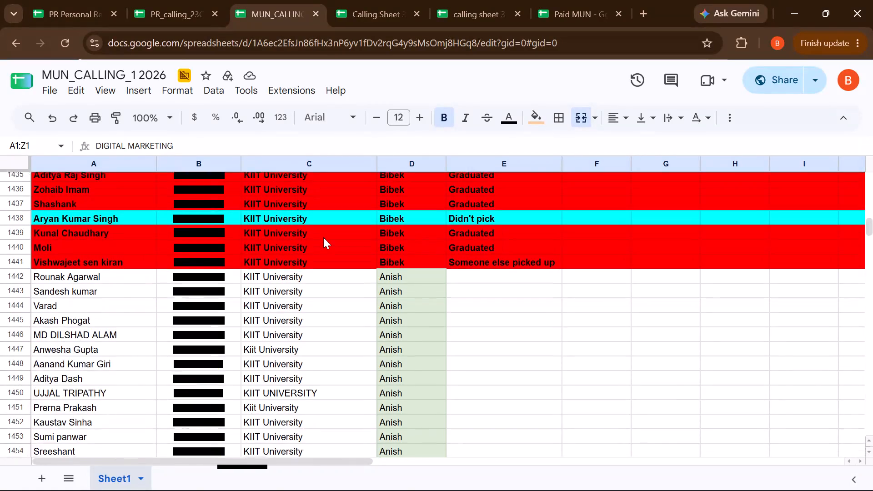
pyautogui.scroll(2, 323, 237)
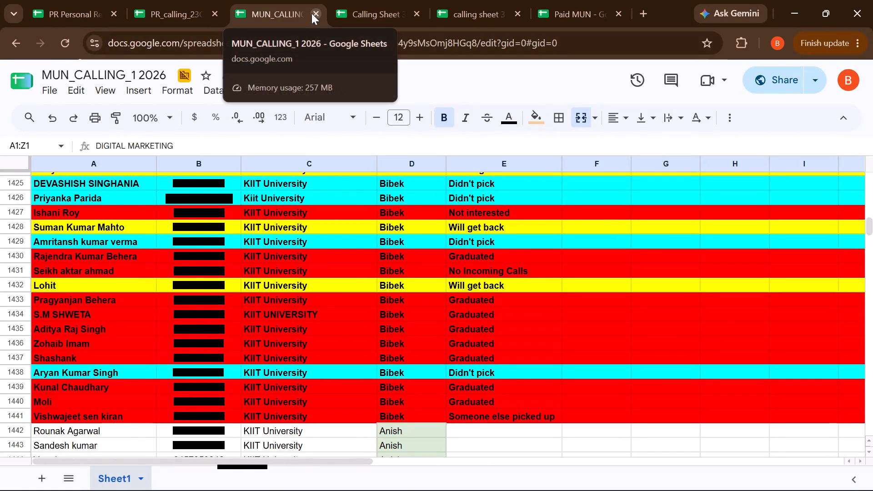
pyautogui.scroll(2, 341, 251)
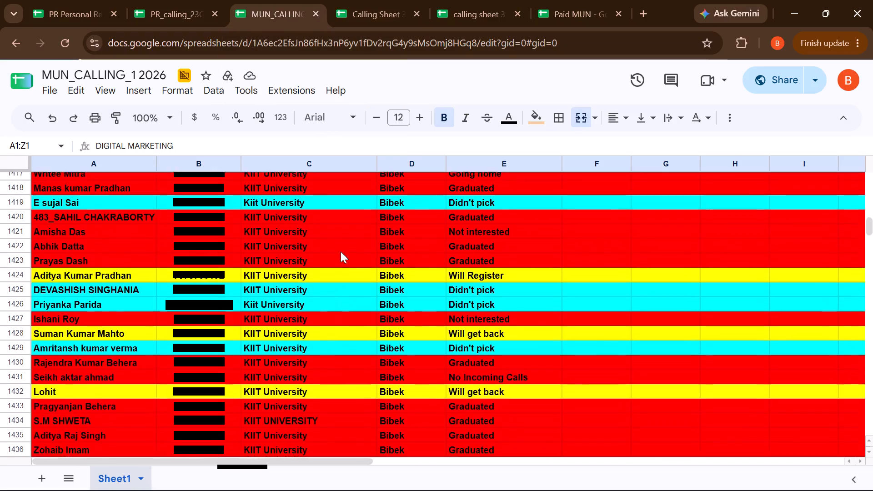
pyautogui.scroll(4, 341, 251)
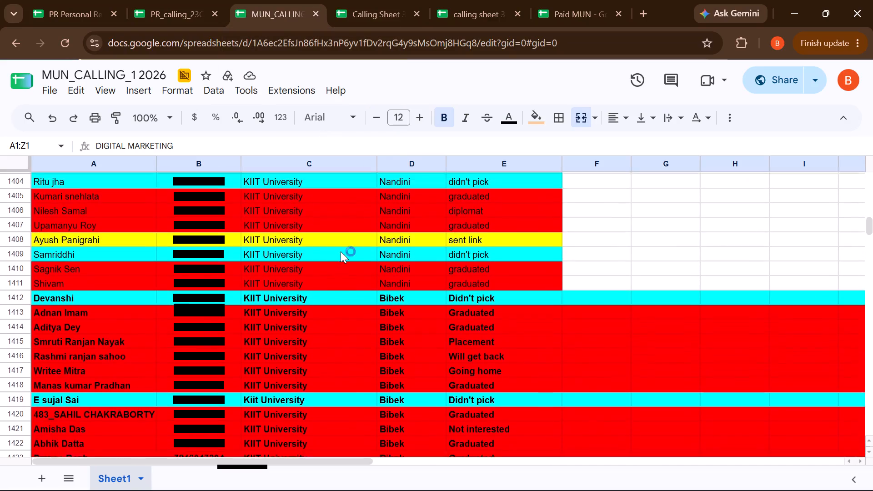
pyautogui.scroll(4, 341, 251)
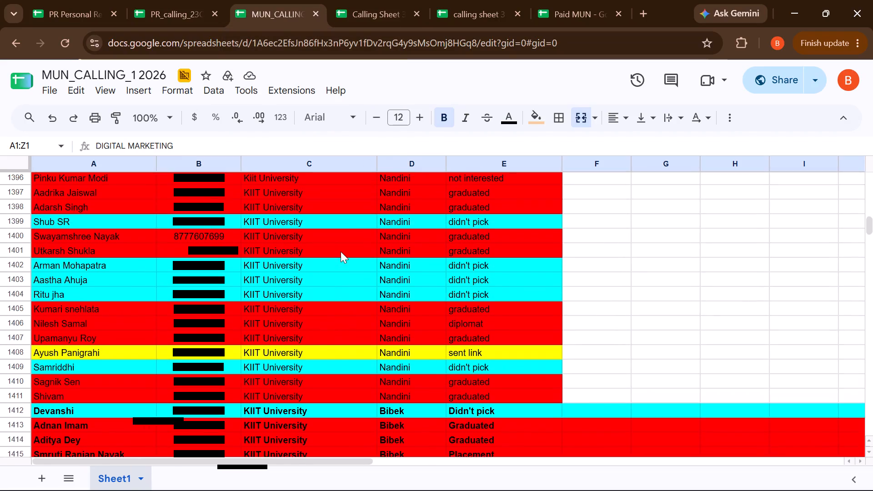
pyautogui.scroll(3, 341, 251)
pyautogui.scroll(-4, 341, 251)
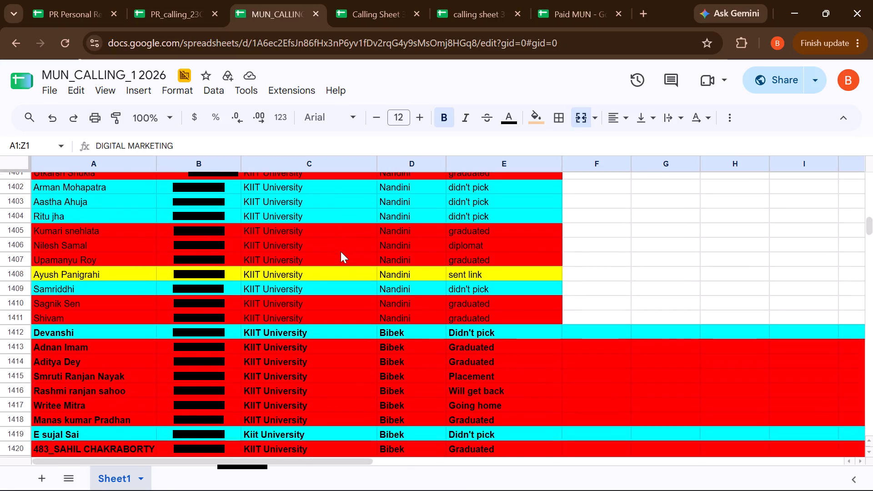
pyautogui.scroll(-2, 341, 251)
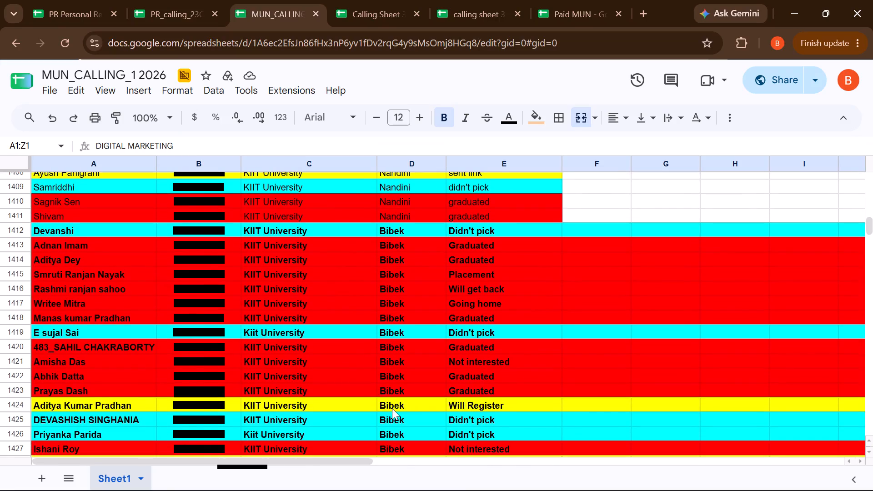
pyautogui.click(392, 409)
pyautogui.scroll(-1, 392, 409)
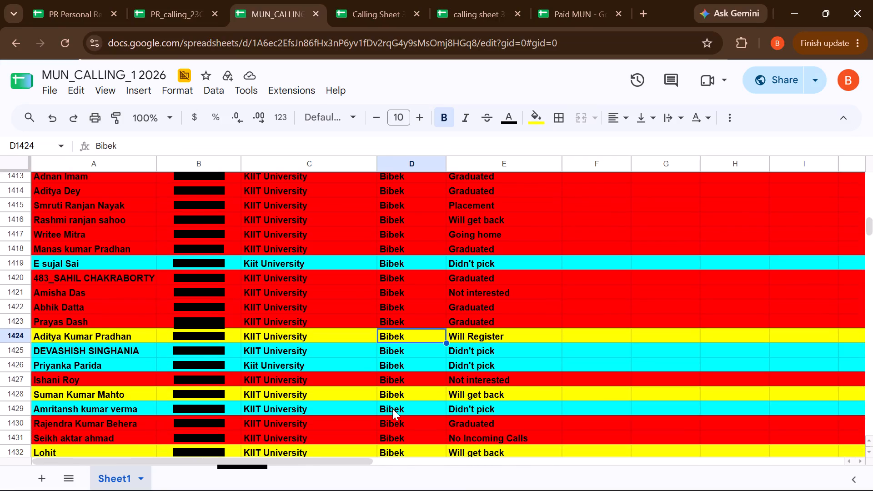
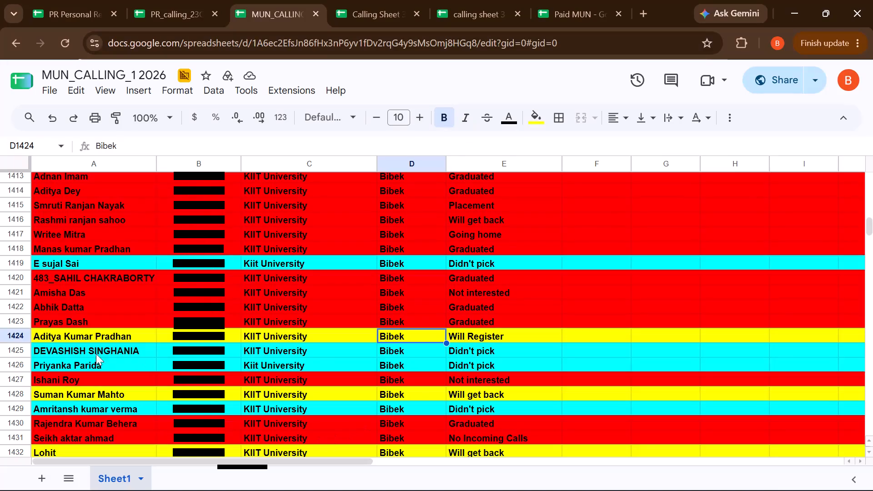
# Fill the whole of row 1424, Bibek's "Will Register" contact, with green.
pyautogui.click(21, 334)
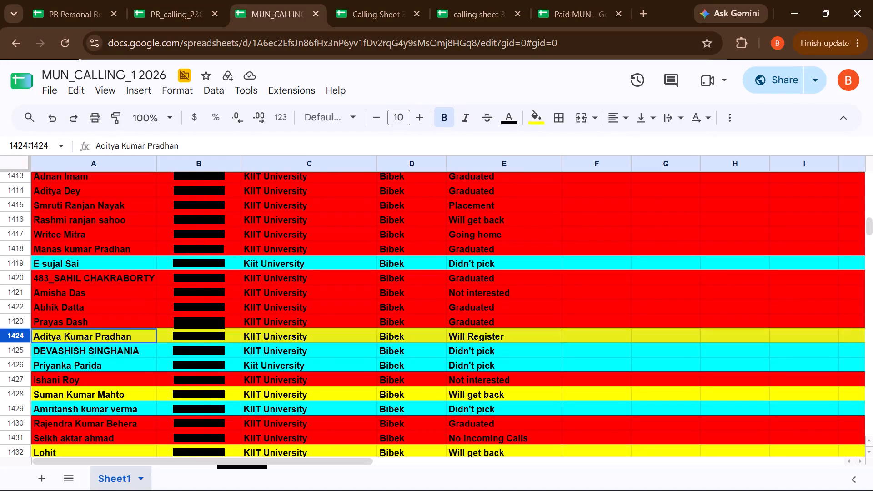
pyautogui.click(539, 119)
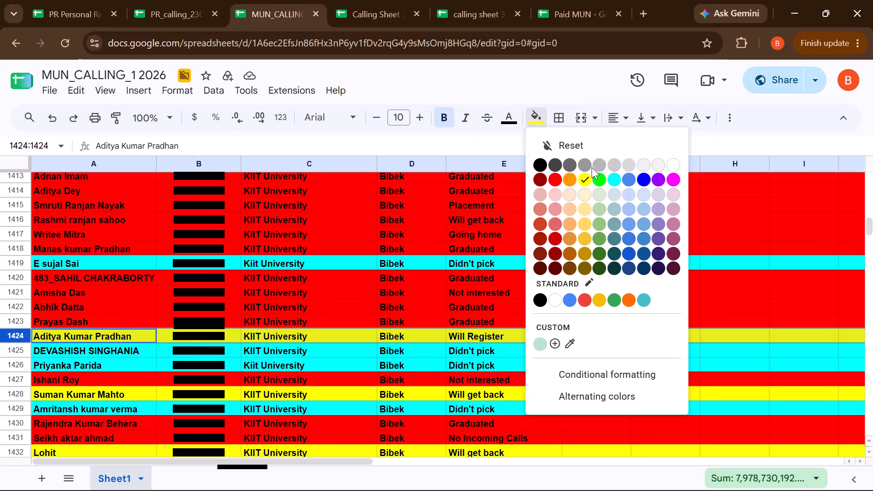
pyautogui.click(599, 175)
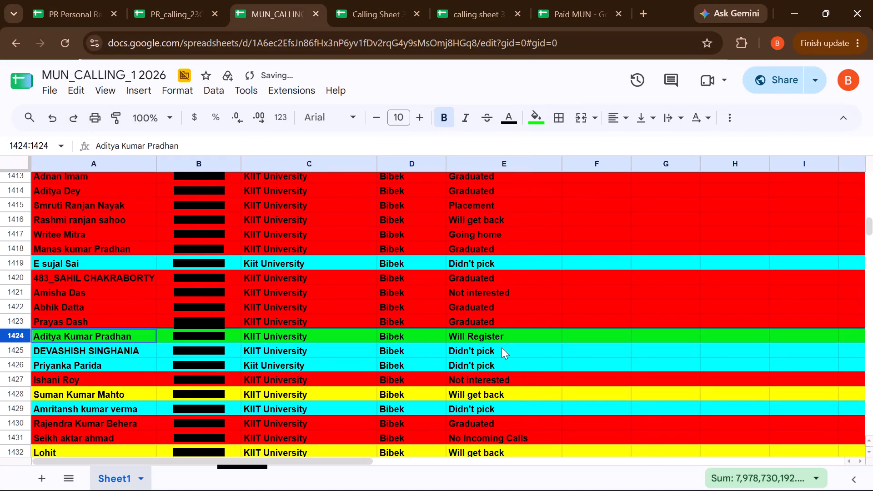
# Change the call status in row 1424 to "Registered but not paid".
pyautogui.doubleClick(467, 335)
pyautogui.press('Left')
pyautogui.press('Left')
pyautogui.press('Left')
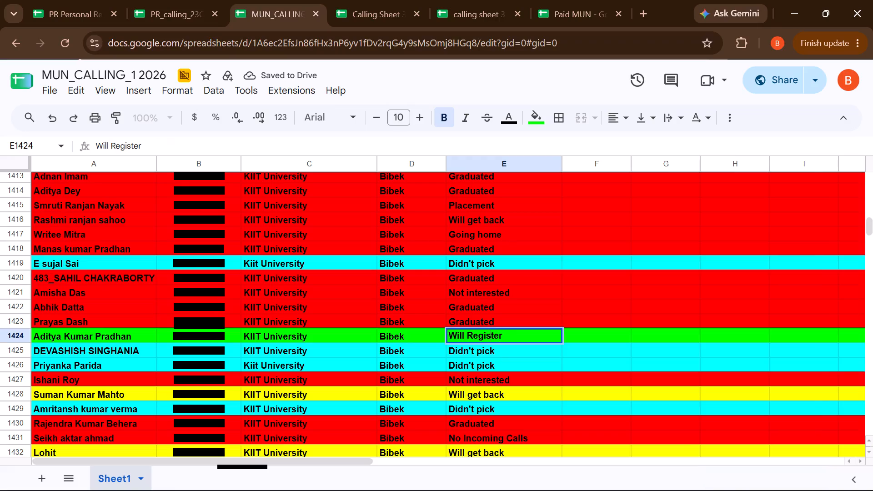
pyautogui.press('Left')
pyautogui.press('Left')
pyautogui.press('Left')
pyautogui.press('Left')
pyautogui.press('Left')
pyautogui.press('Left')
pyautogui.press('Right')
pyautogui.press('BackSpace')
pyautogui.press('BackSpace')
pyautogui.press('BackSpace')
pyautogui.press('BackSpace')
pyautogui.press('BackSpace')
pyautogui.press('BackSpace')
pyautogui.press('BackSpace')
pyautogui.press('BackSpace')
pyautogui.press('BackSpace')
pyautogui.press('BackSpace')
pyautogui.press('BackSpace')
pyautogui.press('BackSpace')
pyautogui.press('BackSpace')
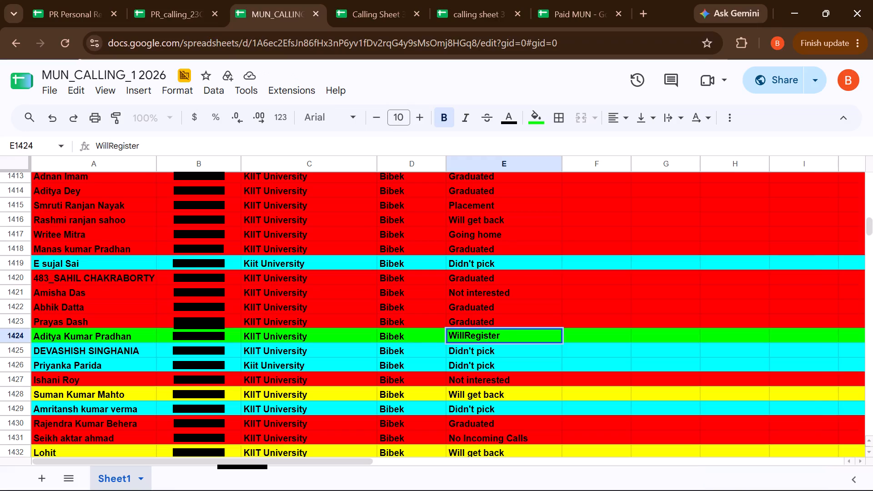
pyautogui.press('Right')
pyautogui.press('Right')
pyautogui.press('Right')
pyautogui.press('Right')
pyautogui.press('Right')
pyautogui.press('Right')
pyautogui.press('Right')
pyautogui.press('Right')
pyautogui.press('Right')
pyautogui.press('Right')
pyautogui.press('Right')
pyautogui.press('Right')
pyautogui.press('Right')
pyautogui.press('Right')
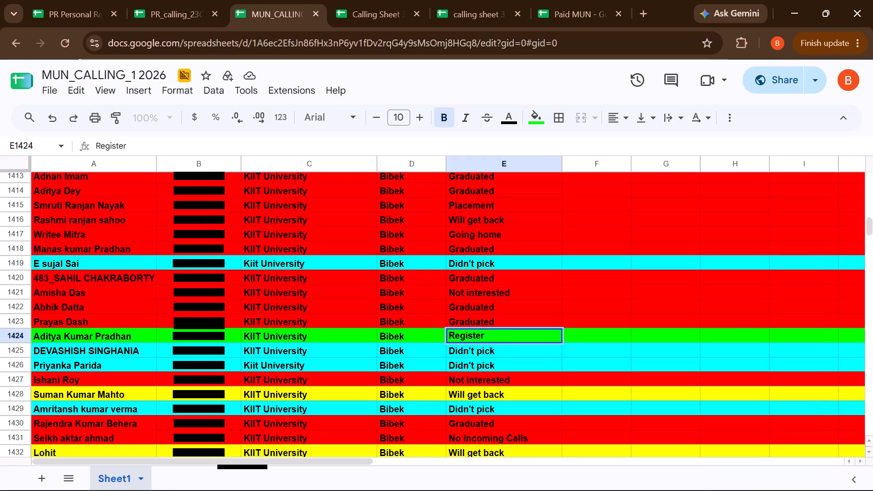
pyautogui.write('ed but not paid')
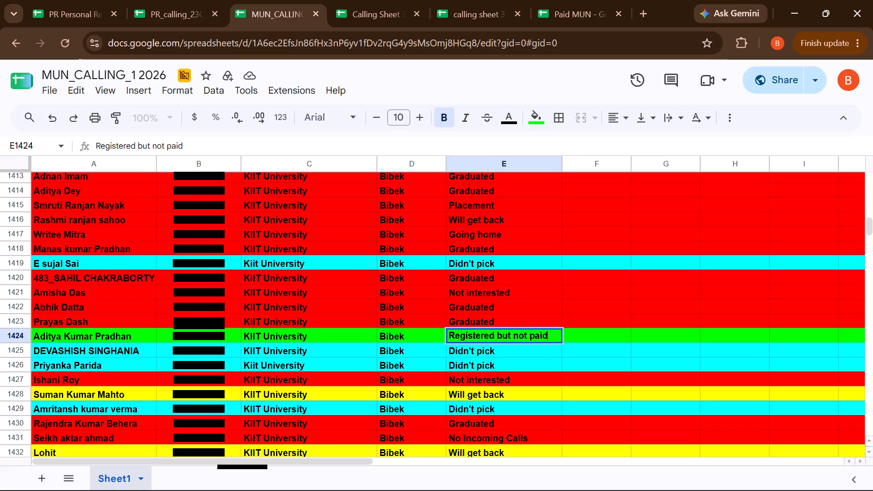
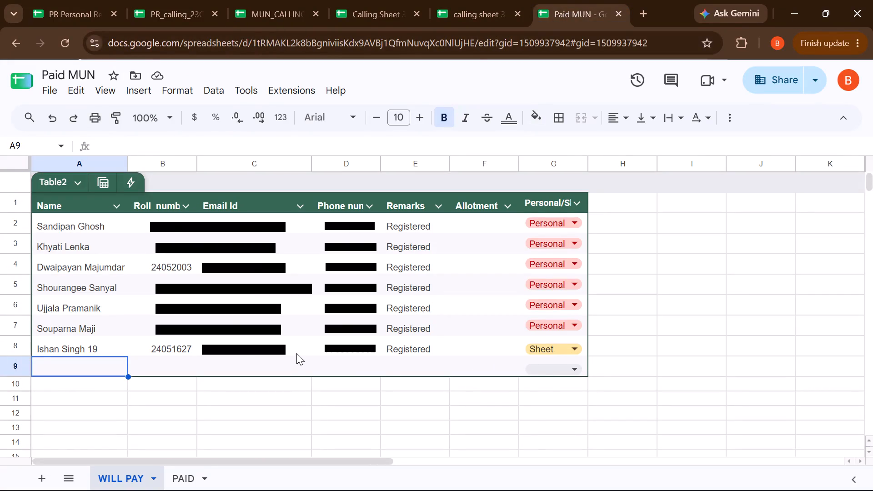
# Enter the next registrant's full name in the Name column of row 9 on the WILL PAY sheet.
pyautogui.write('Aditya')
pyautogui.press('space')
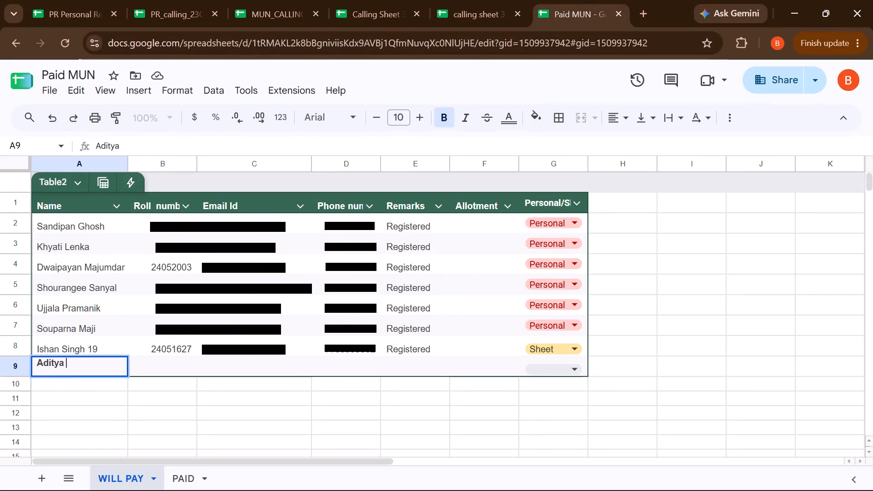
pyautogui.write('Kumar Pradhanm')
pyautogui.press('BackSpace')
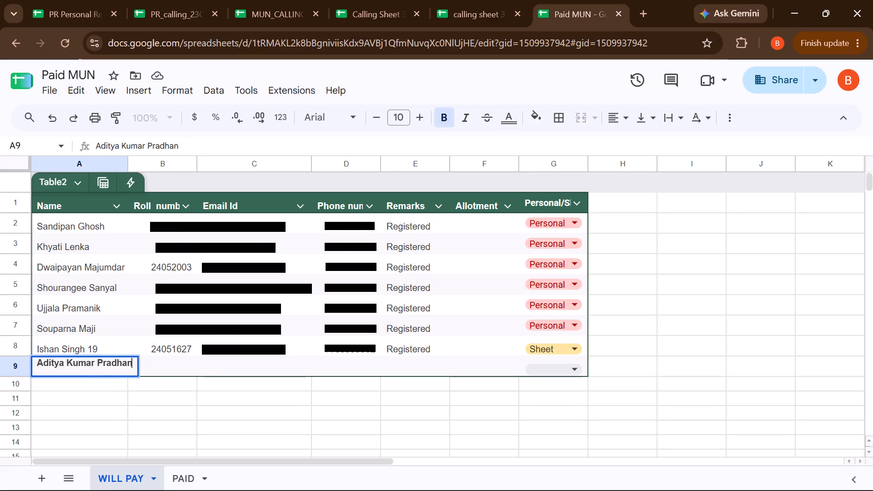
pyautogui.click(100, 205)
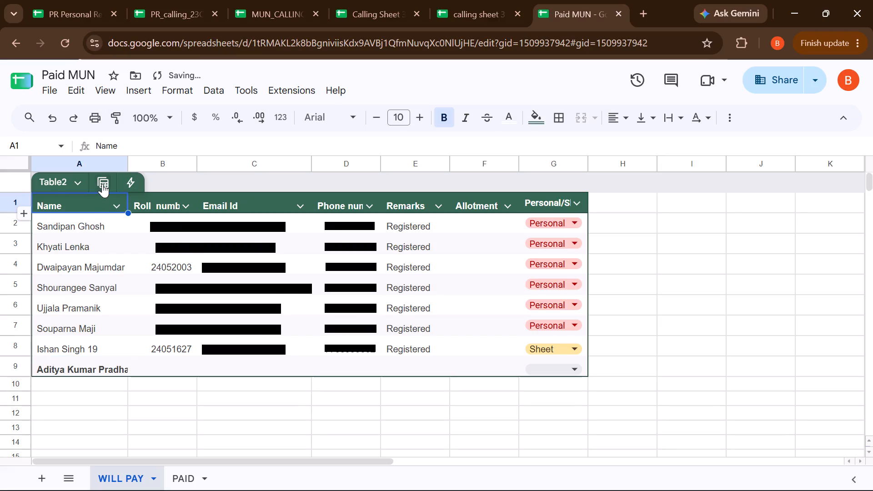
# Widen the Name column slightly so the full name in row 9 fits.
pyautogui.click(107, 169)
pyautogui.moveTo(128, 160); pyautogui.dragTo(140, 165)
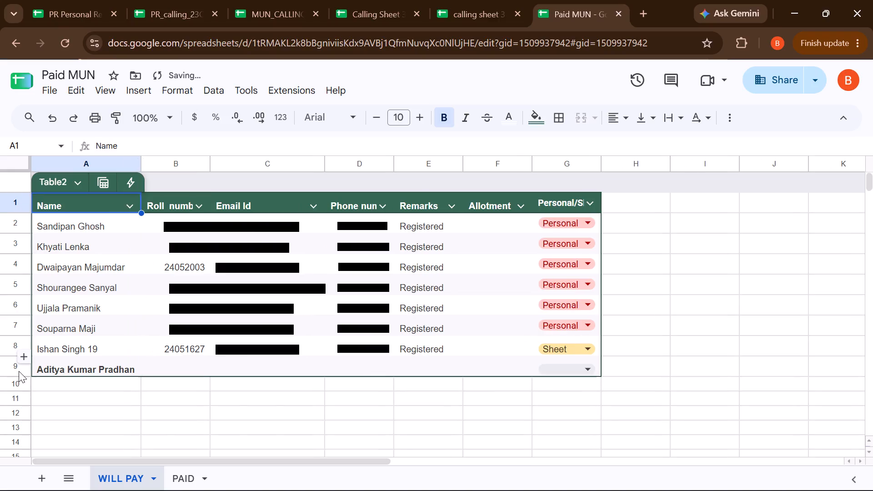
# Remove the bold formatting from the whole of row 9.
pyautogui.click(19, 371)
pyautogui.click(446, 118)
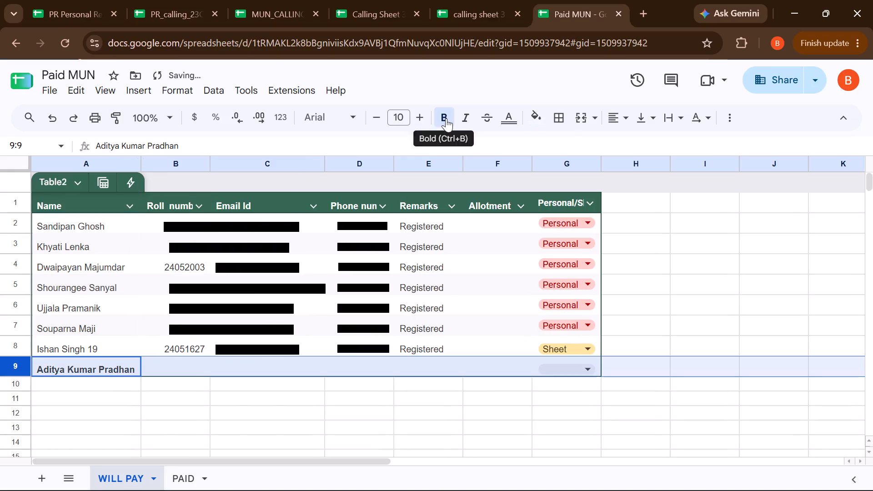
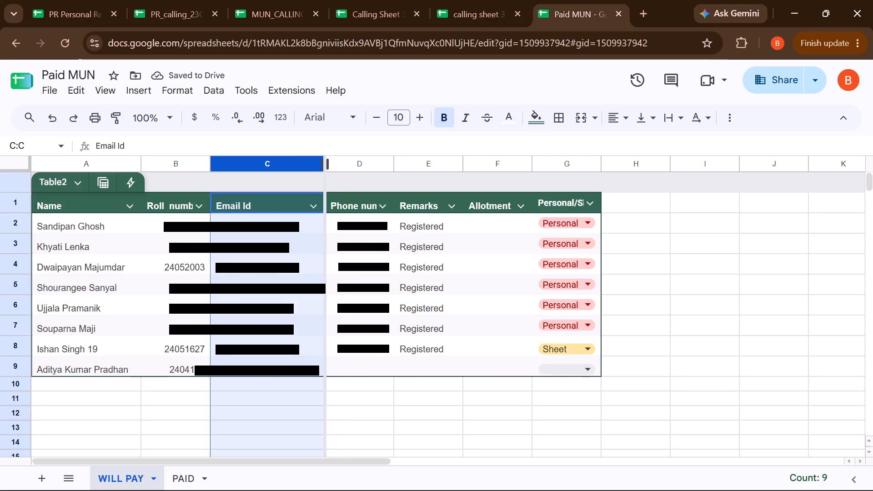
# Widen the Email Id column so the full address in row 9 fits.
pyautogui.moveTo(336, 165); pyautogui.dragTo(357, 170)
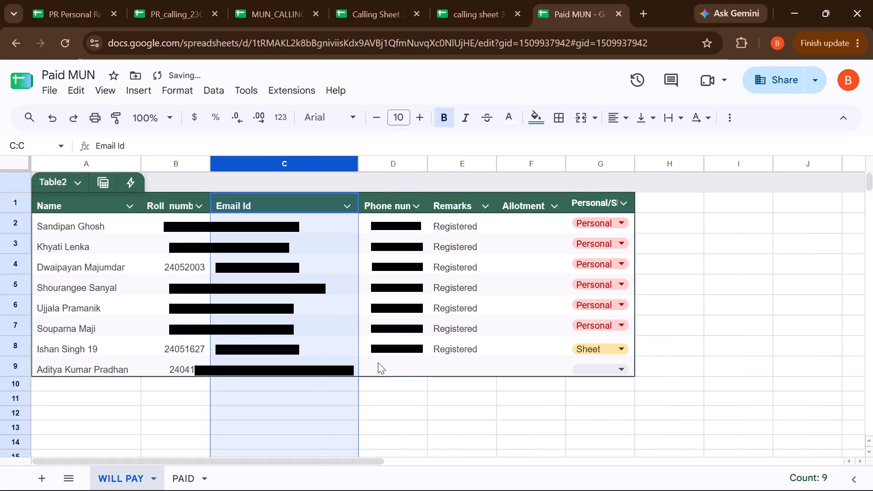
# Enter the registrant's phone number in the Phone number column of row 9 on the WILL PAY sheet.
pyautogui.click(378, 363)
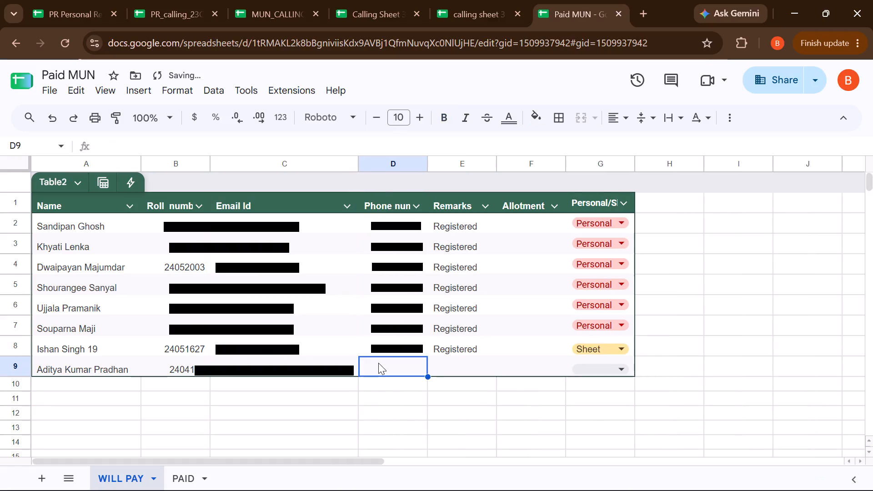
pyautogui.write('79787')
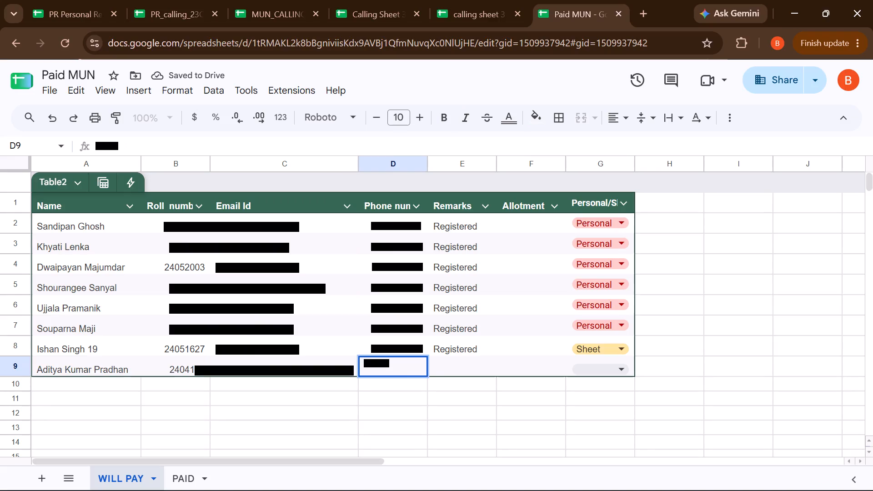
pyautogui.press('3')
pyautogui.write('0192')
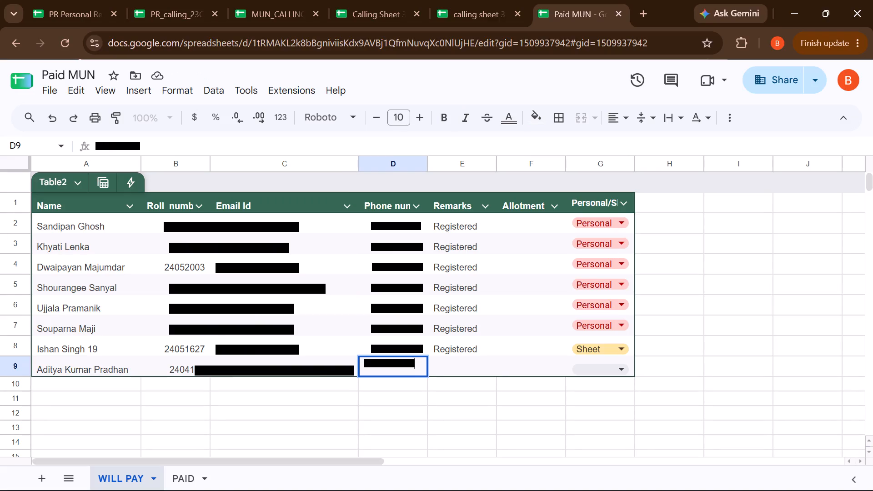
# Complete row 9 of the WILL PAY sheet with the remark Registered and the Personal/Sheet option set to Sheet.
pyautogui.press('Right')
pyautogui.write('Registered')
pyautogui.press('Right')
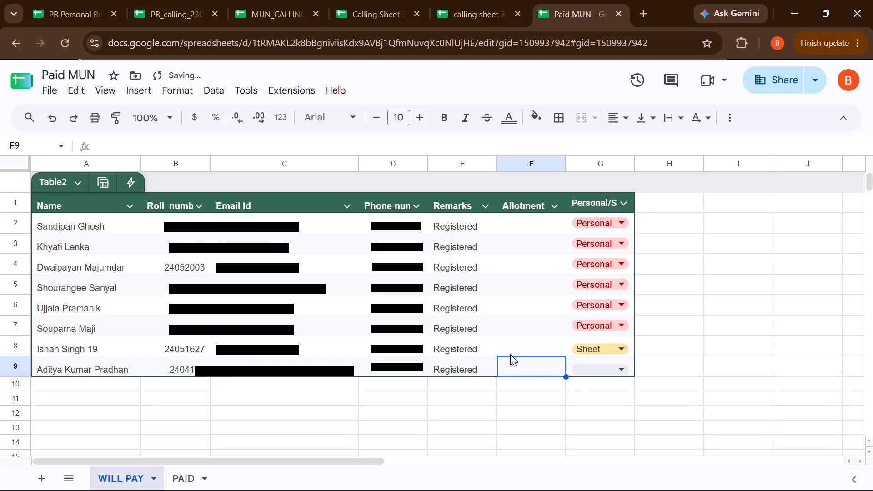
pyautogui.click(596, 374)
pyautogui.click(585, 346)
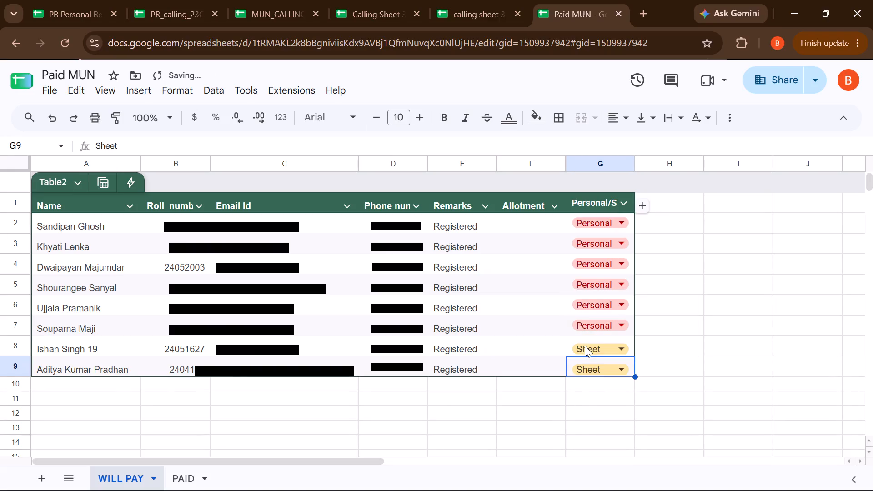
pyautogui.scroll(2, 244, 420)
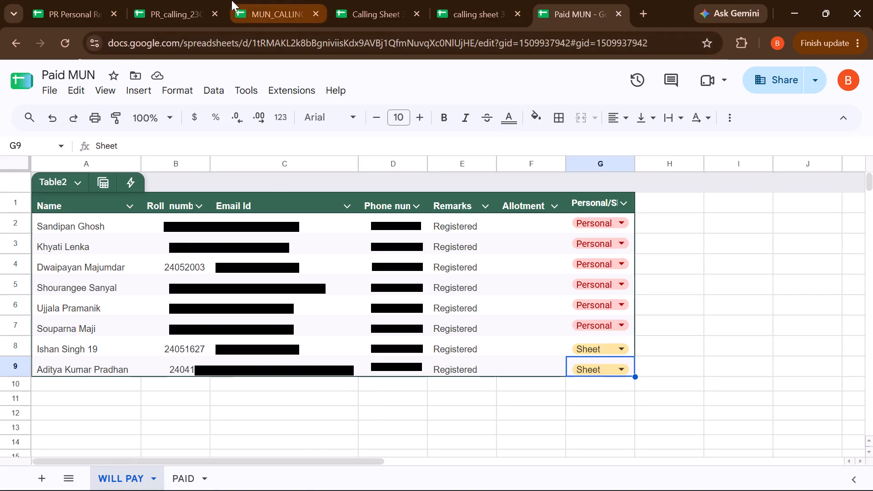
# Switch to the MUN_CALLING_1 2026 spreadsheet and commit the pending remark "Registered but not paid" in row 1424.
pyautogui.click(257, 3)
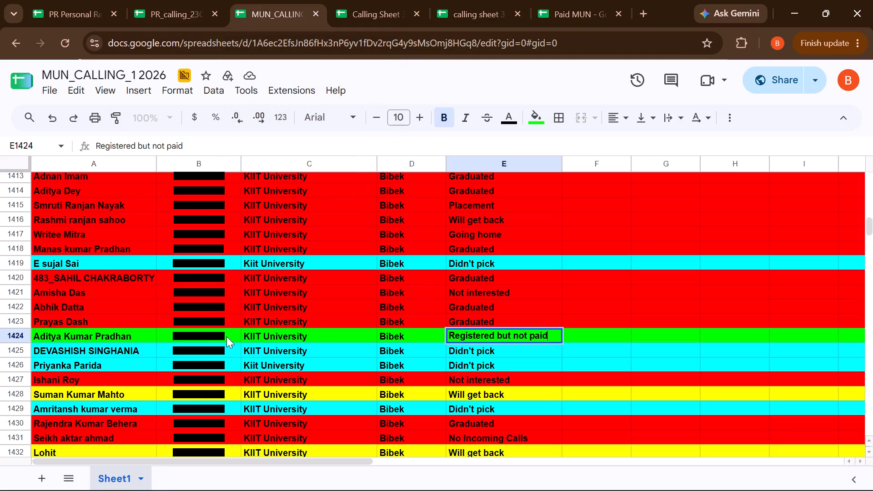
pyautogui.click(356, 357)
pyautogui.click(467, 389)
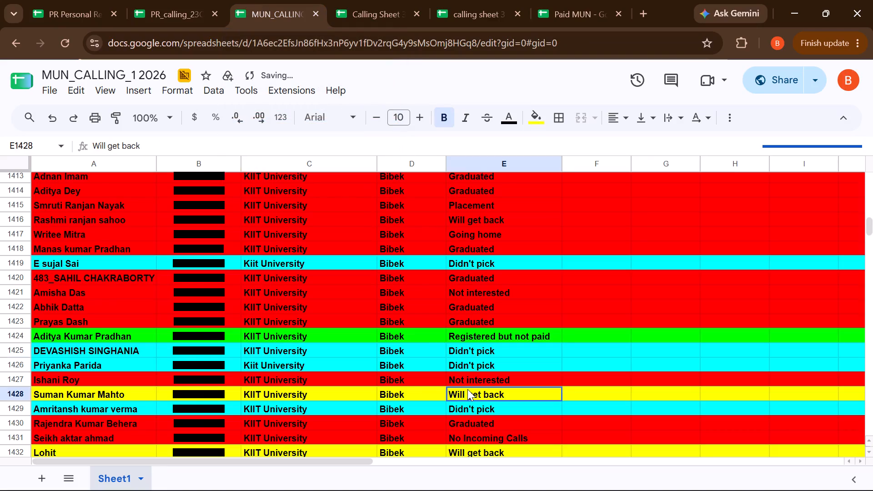
pyautogui.scroll(-1, 467, 389)
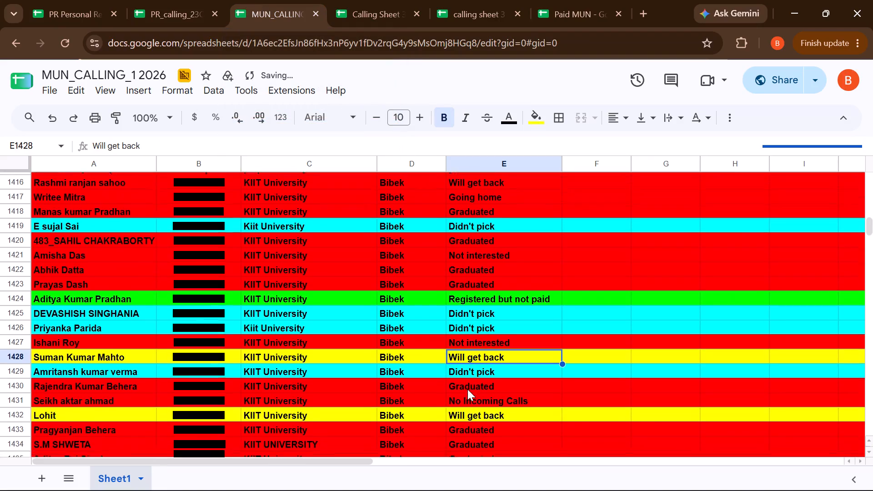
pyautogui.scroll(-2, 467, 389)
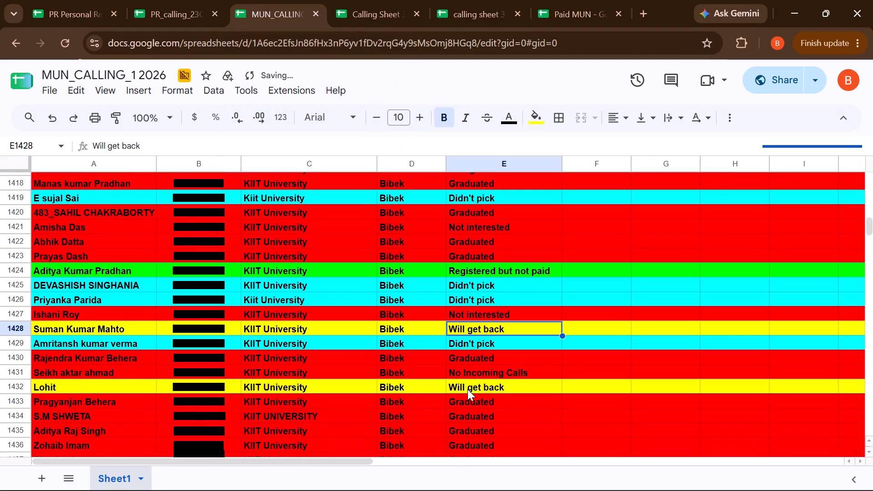
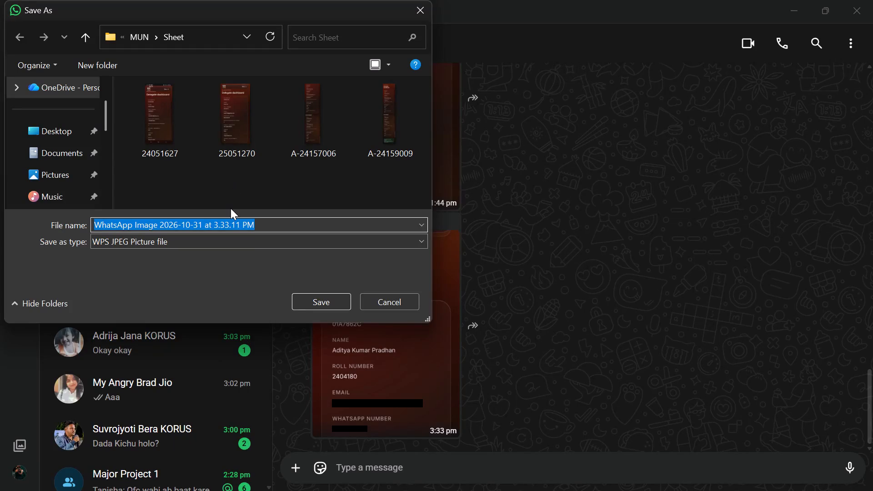
# Replace the suggested file name of the 3:33 pm dashboard screenshot with the roll number shown in it, for saving in the Sheet folder.
pyautogui.press('BackSpace')
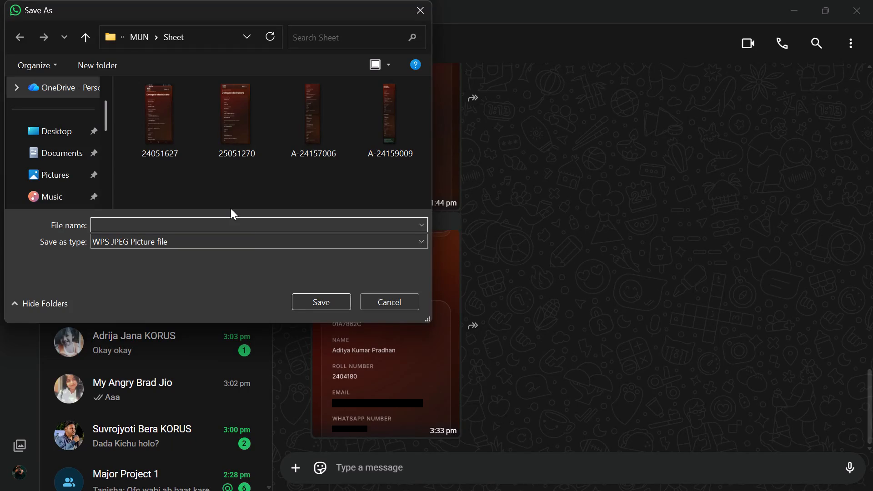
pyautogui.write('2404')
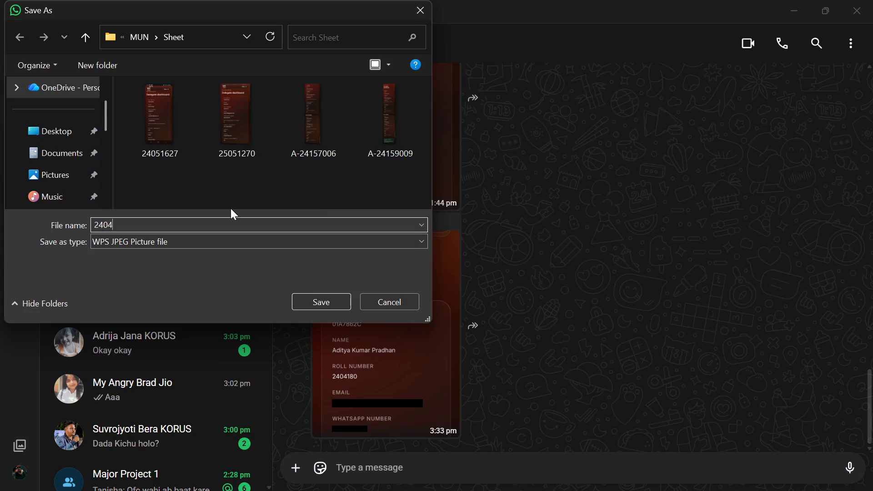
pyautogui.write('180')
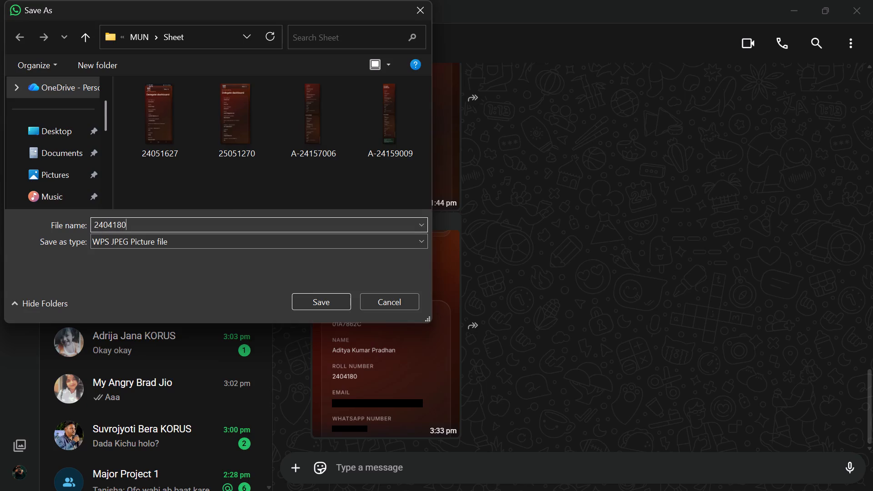
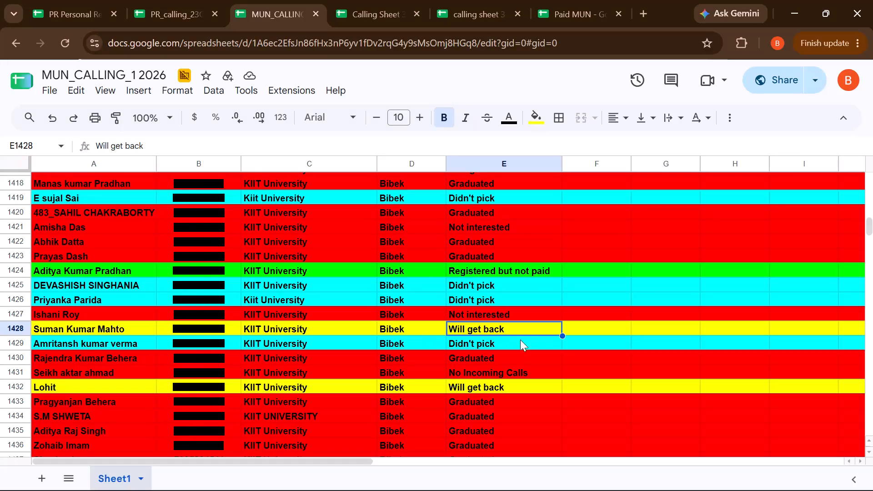
# Extend the call status in row 1428 to read "Will get back, not picking up calls".
pyautogui.doubleClick(528, 331)
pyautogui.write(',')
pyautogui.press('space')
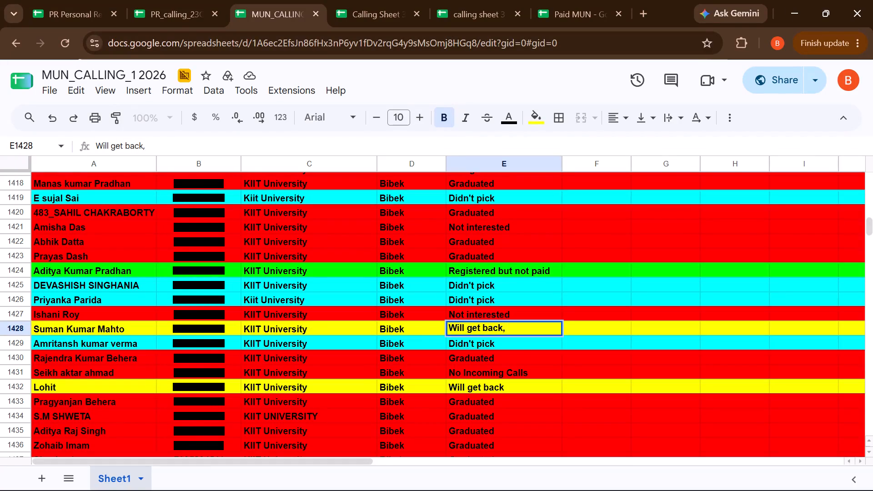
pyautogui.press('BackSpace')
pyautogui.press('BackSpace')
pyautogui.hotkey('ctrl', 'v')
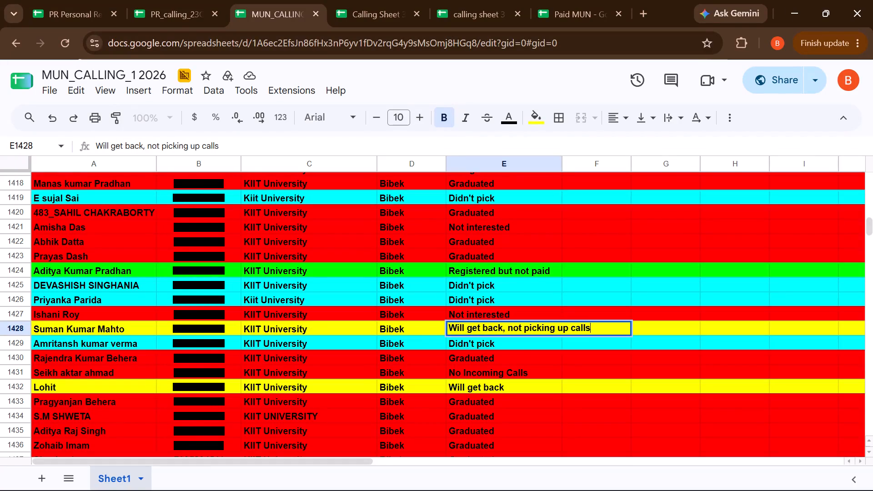
# Widen column E so the full call status in row 1428 fits inside it.
pyautogui.click(529, 162)
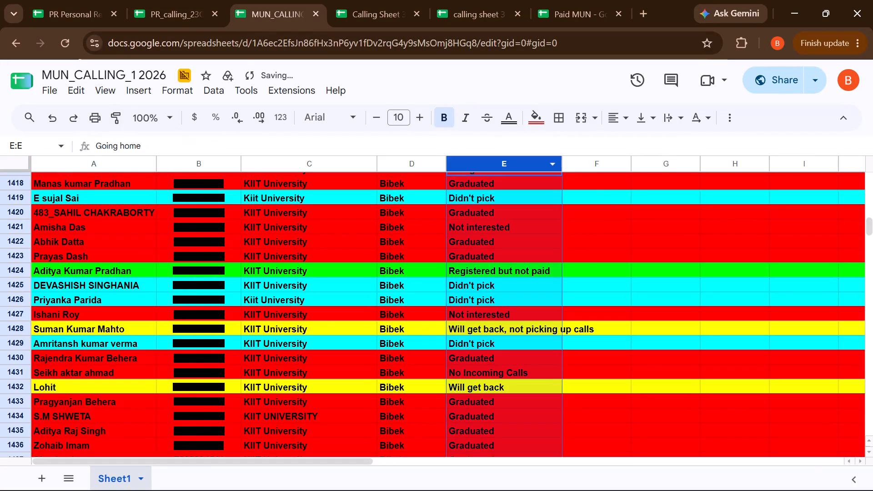
pyautogui.moveTo(559, 165); pyautogui.dragTo(594, 177)
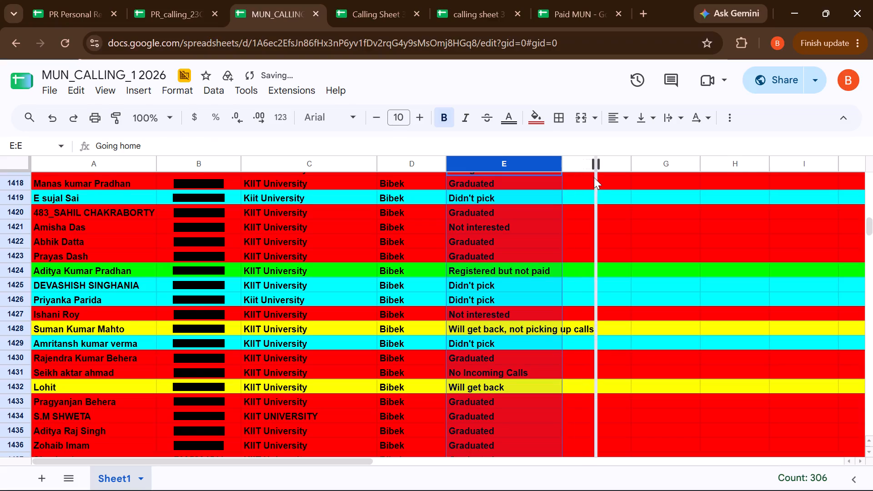
pyautogui.moveTo(594, 177); pyautogui.dragTo(598, 178)
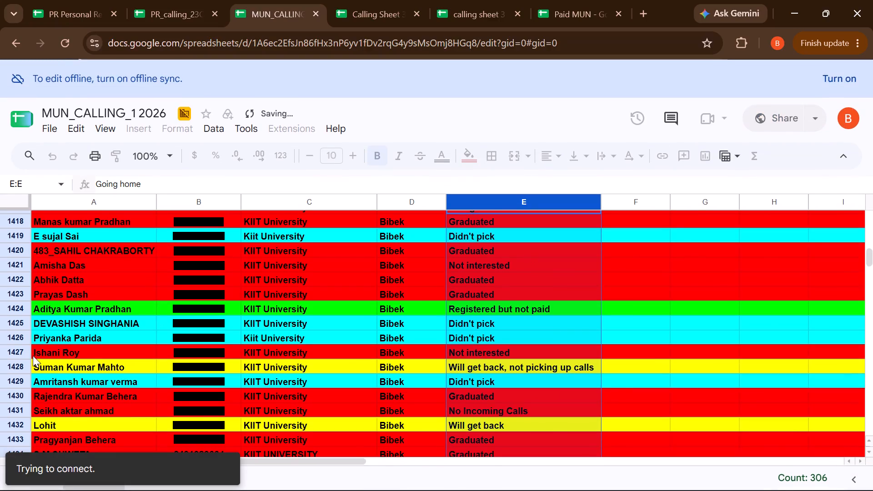
# Fill the entire row 1428, whose remark is "Will get back, not picking up calls", with orange.
pyautogui.click(18, 364)
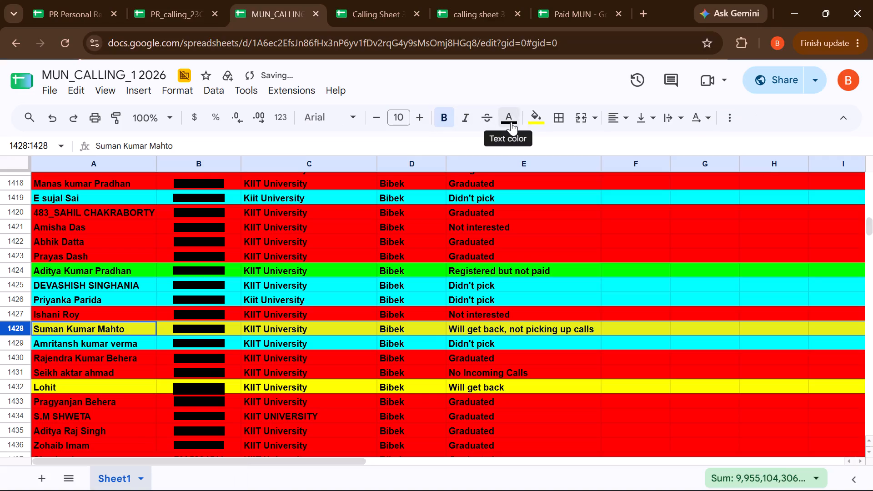
pyautogui.click(536, 117)
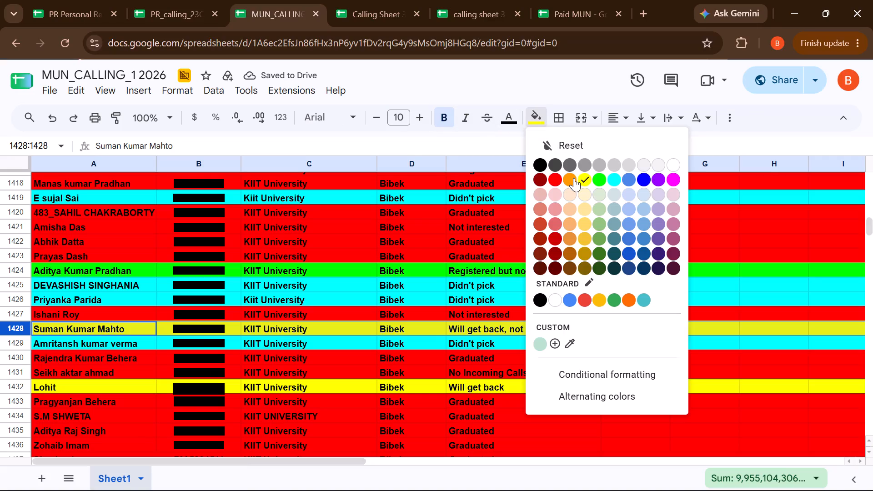
pyautogui.click(574, 178)
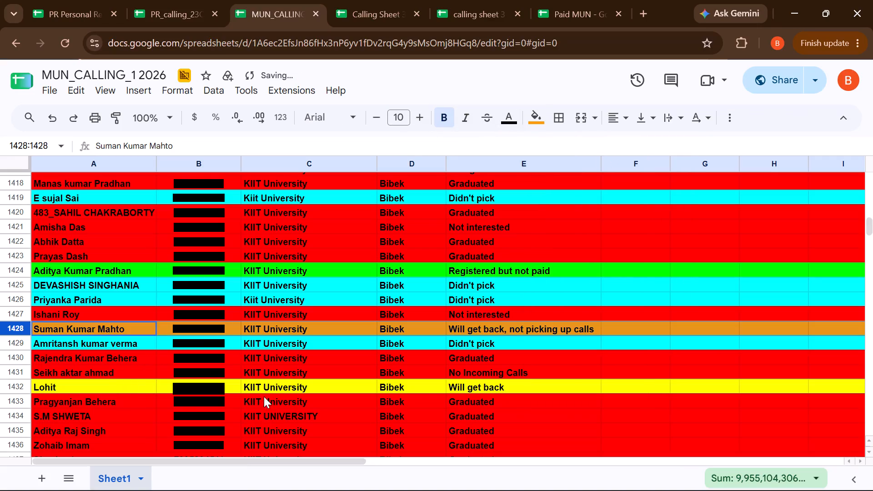
# Select the phone number cell of the "Will get back" contact in row 1432.
pyautogui.click(216, 389)
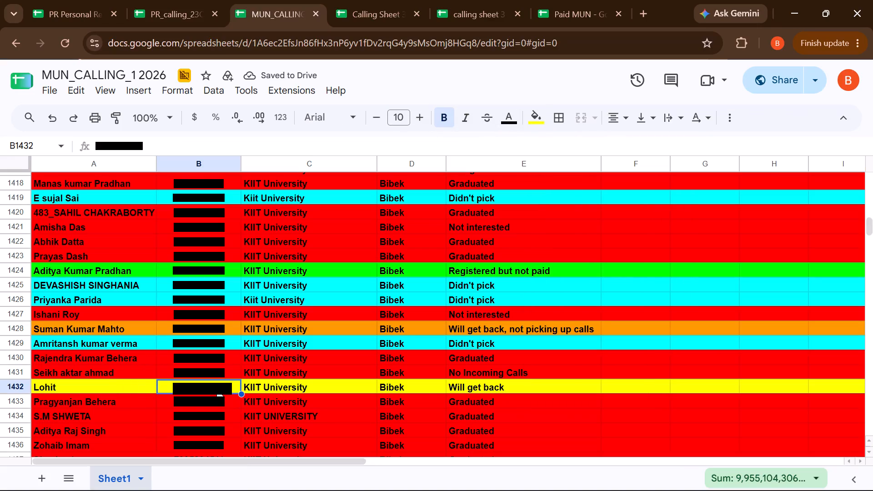
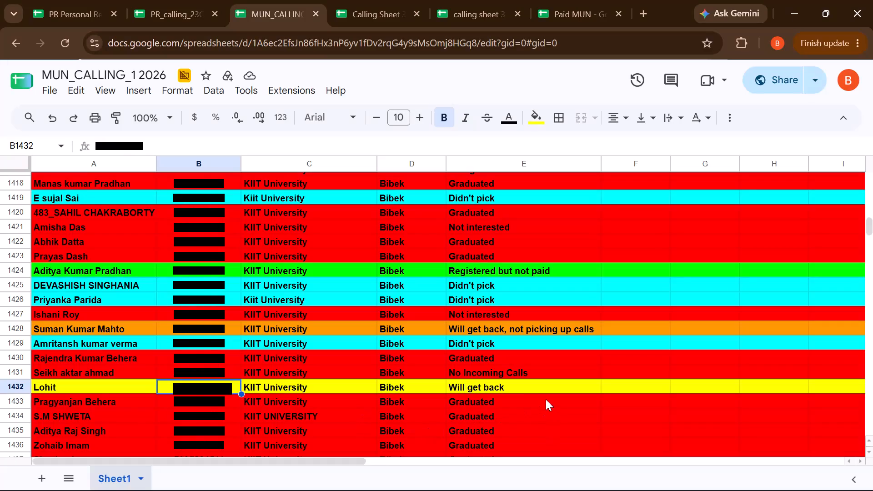
# Extend the remark in row 1432 to read "Will get back, not picking up calls".
pyautogui.doubleClick(516, 386)
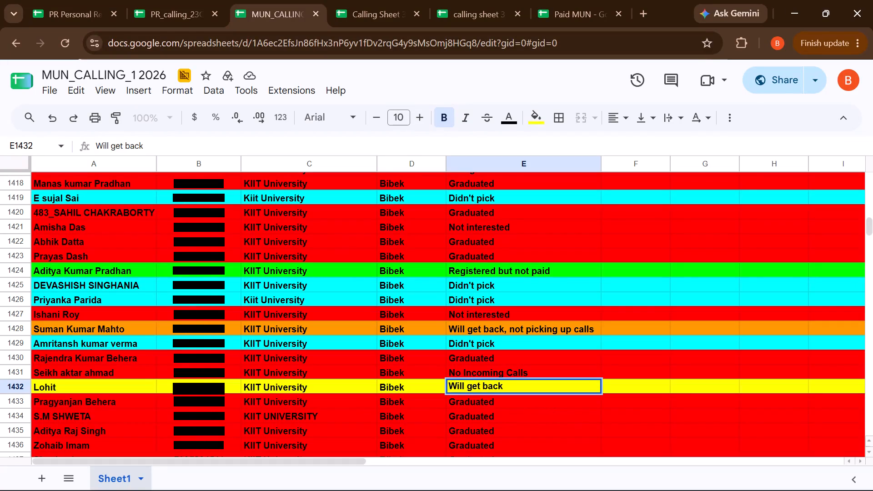
pyautogui.press(',')
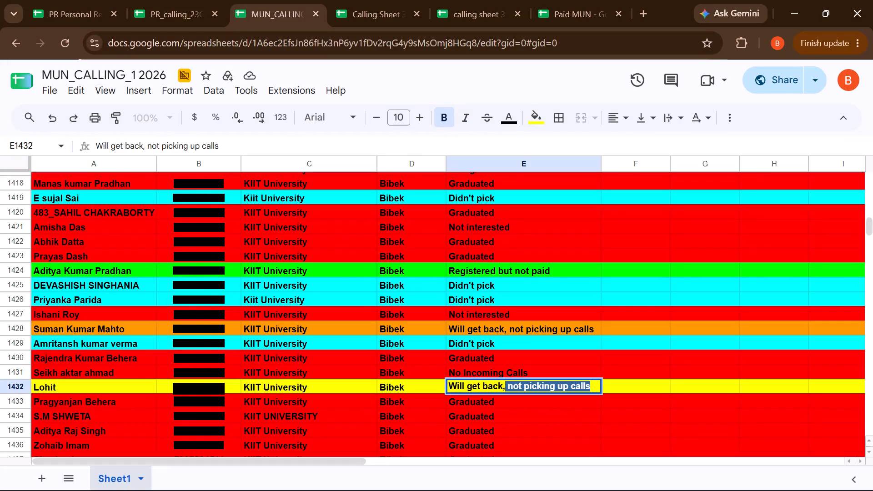
pyautogui.press('Tab')
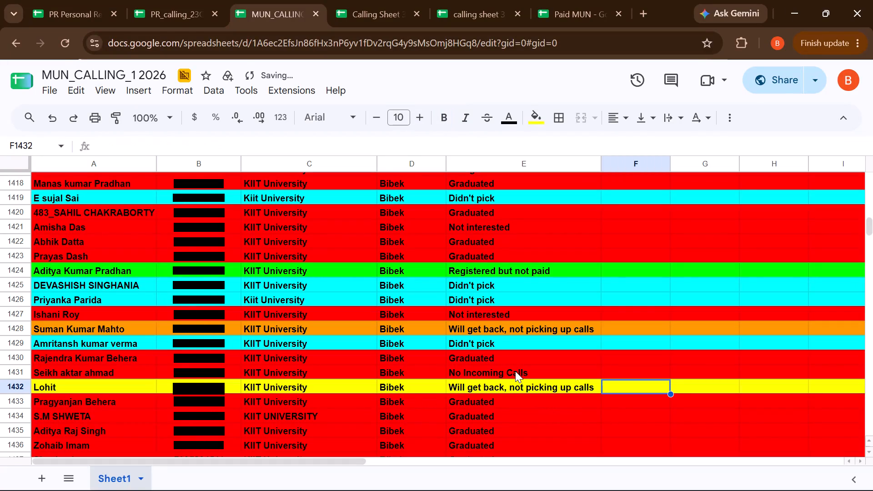
pyautogui.click(515, 371)
pyautogui.click(624, 369)
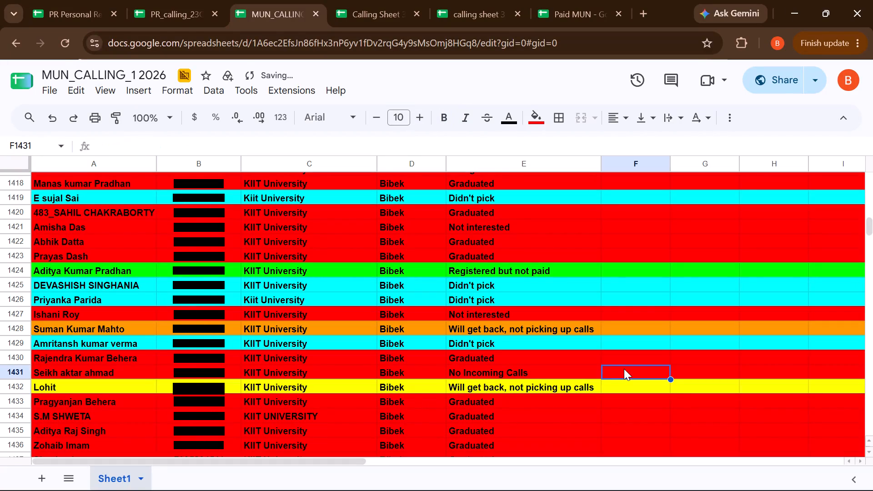
# Fill the entire row 1432 with orange.
pyautogui.click(65, 388)
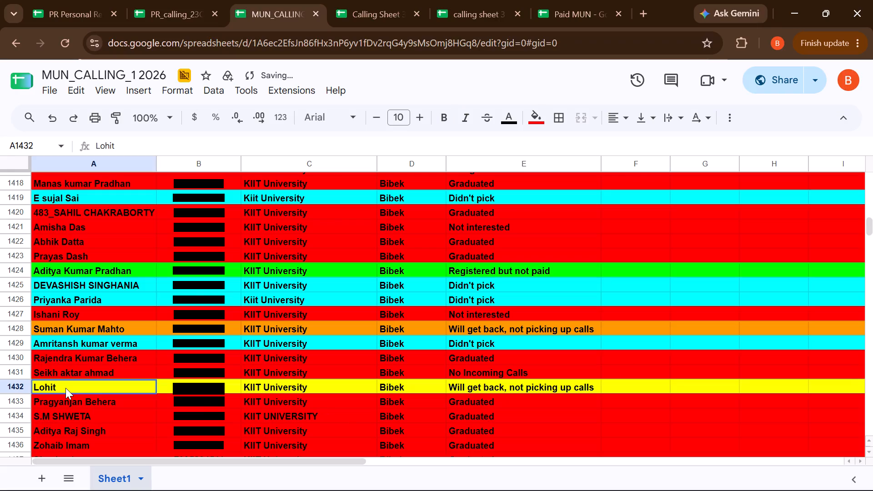
pyautogui.click(24, 386)
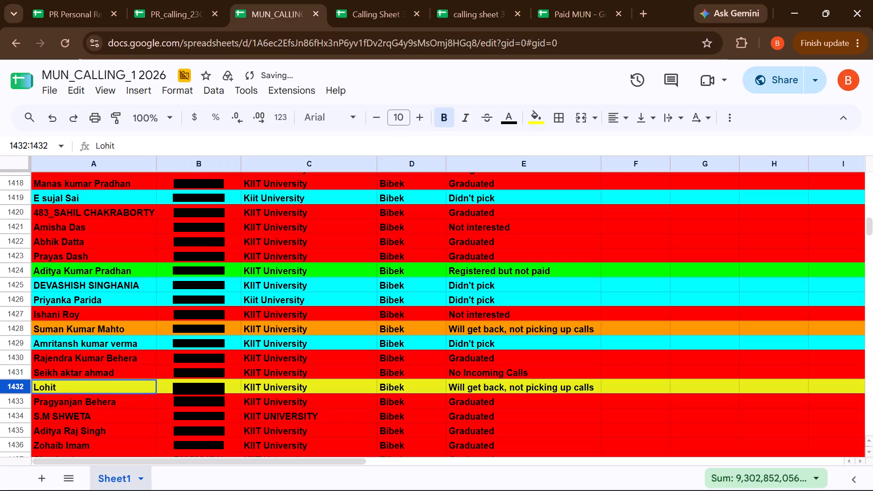
pyautogui.click(65, 376)
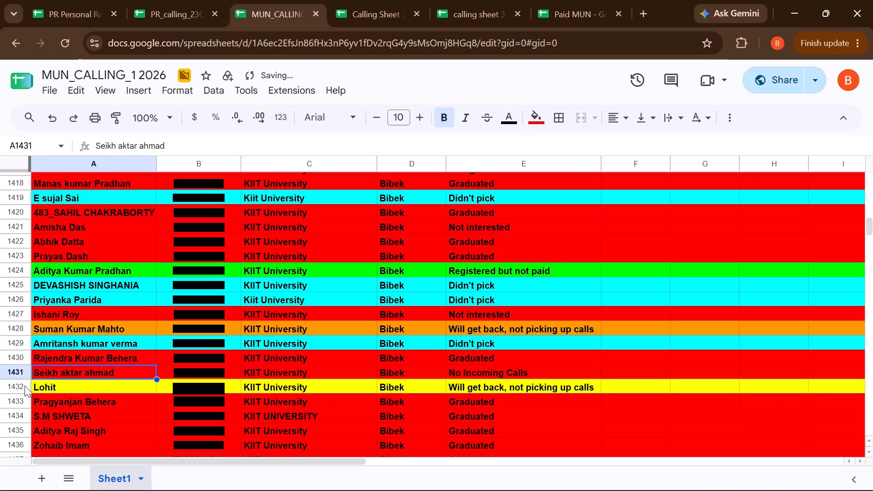
pyautogui.click(25, 386)
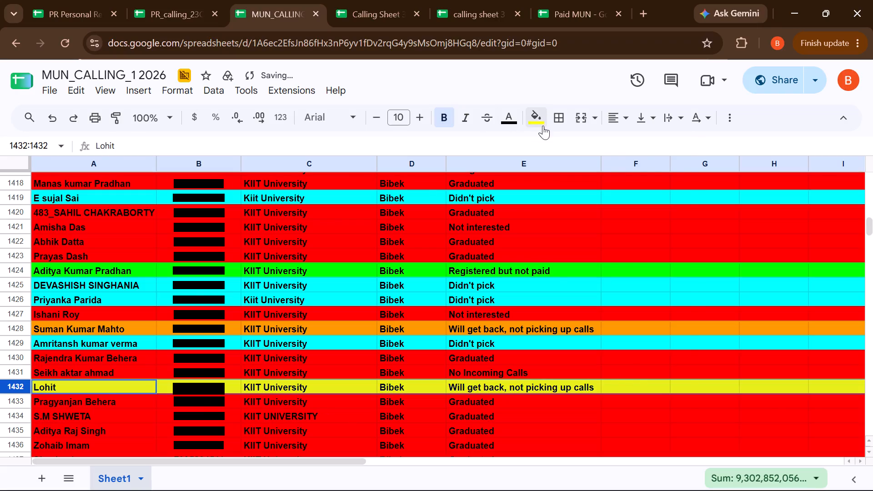
pyautogui.click(543, 125)
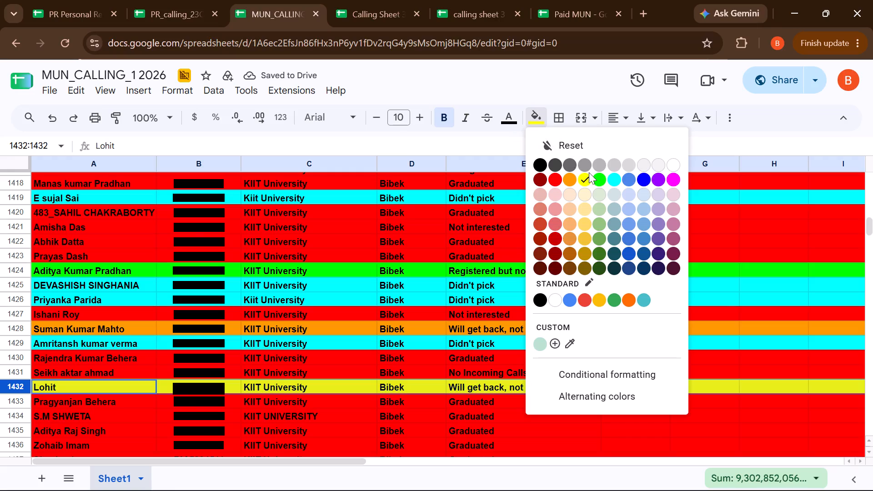
pyautogui.click(571, 177)
pyautogui.click(501, 356)
# Select the phone number cell of the "Didn't pick" contact in row 1438.
pyautogui.scroll(-1, 501, 356)
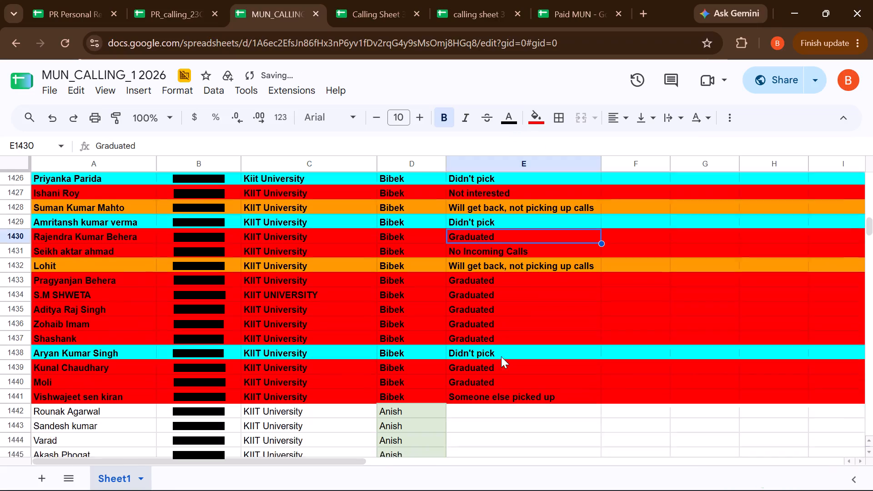
pyautogui.scroll(-2, 501, 356)
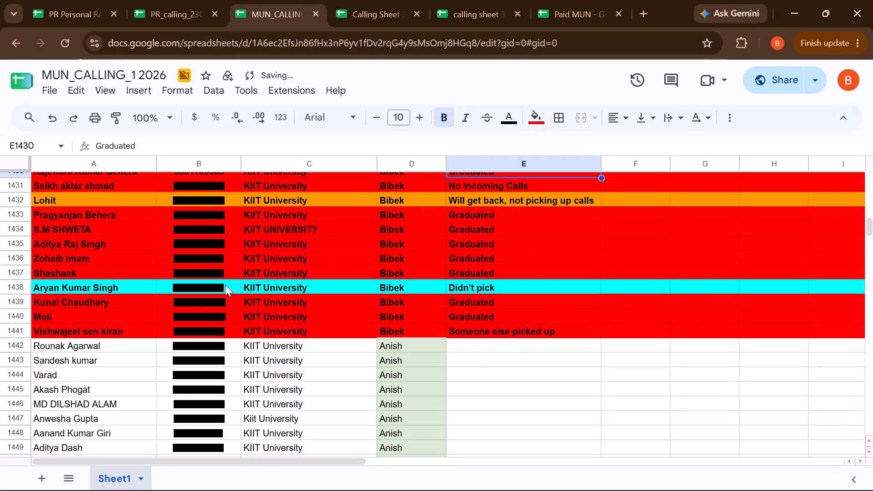
pyautogui.click(225, 285)
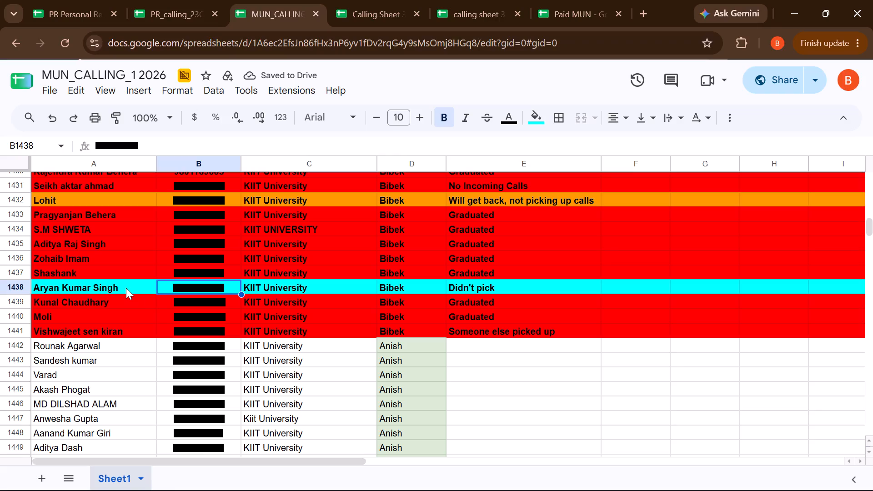
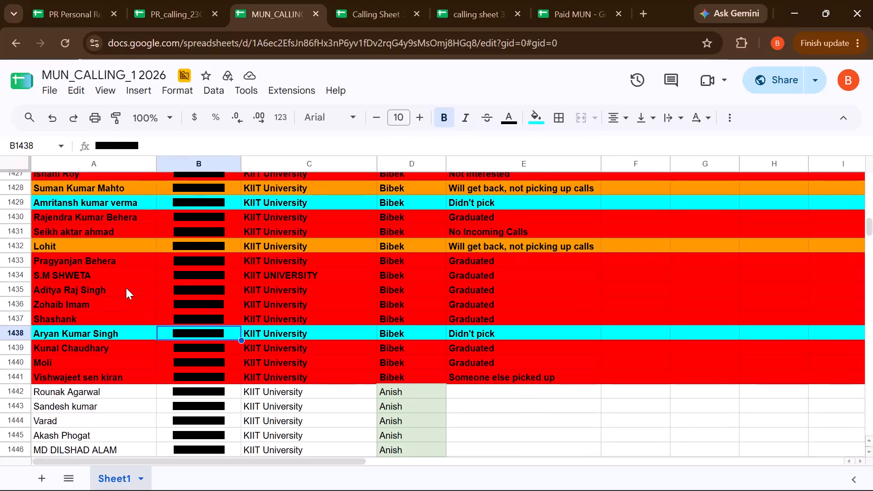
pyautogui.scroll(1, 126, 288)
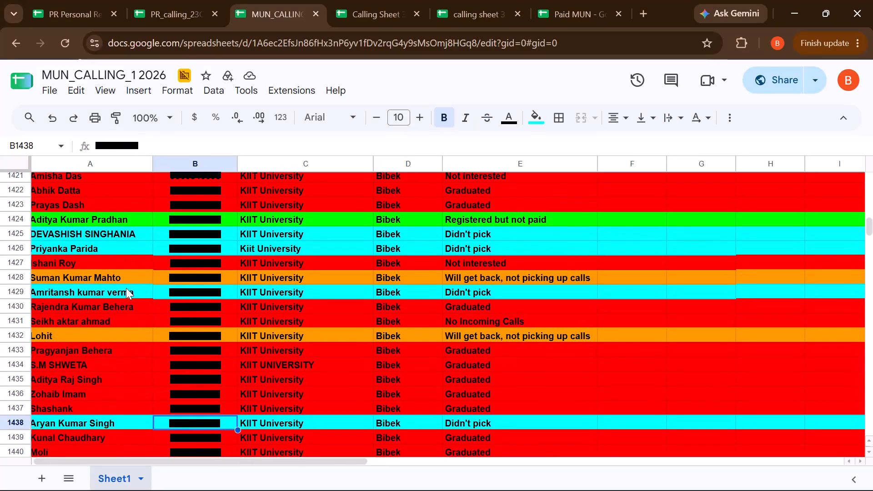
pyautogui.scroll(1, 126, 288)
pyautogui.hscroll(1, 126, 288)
# Switch to Calling Sheet 30.10.26 and widen column A so that the contacts' full names fit.
pyautogui.click(372, 0)
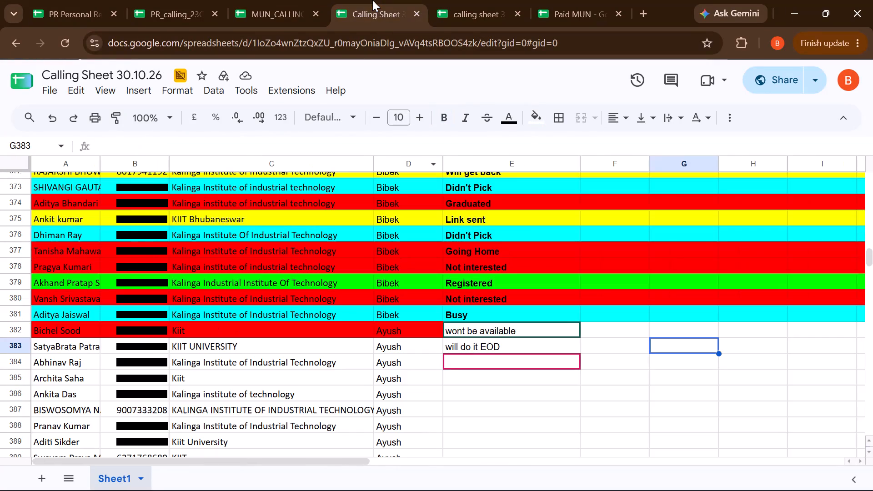
pyautogui.scroll(1, 400, 341)
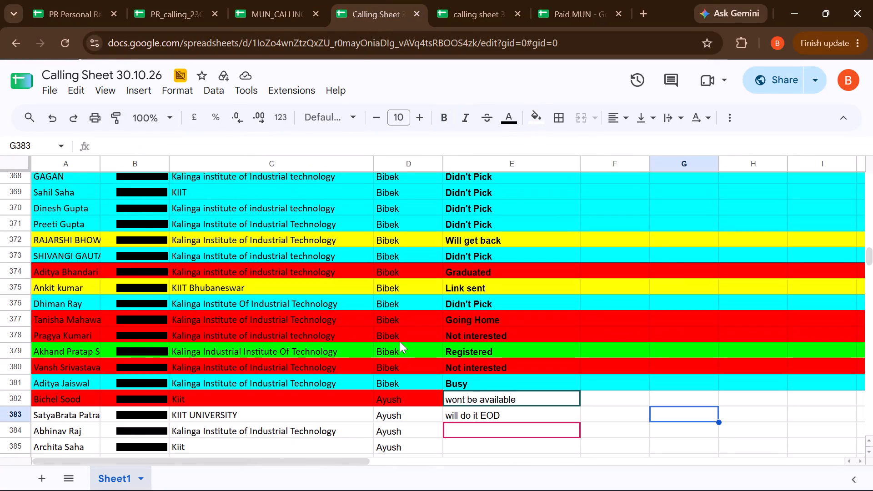
pyautogui.scroll(1, 400, 341)
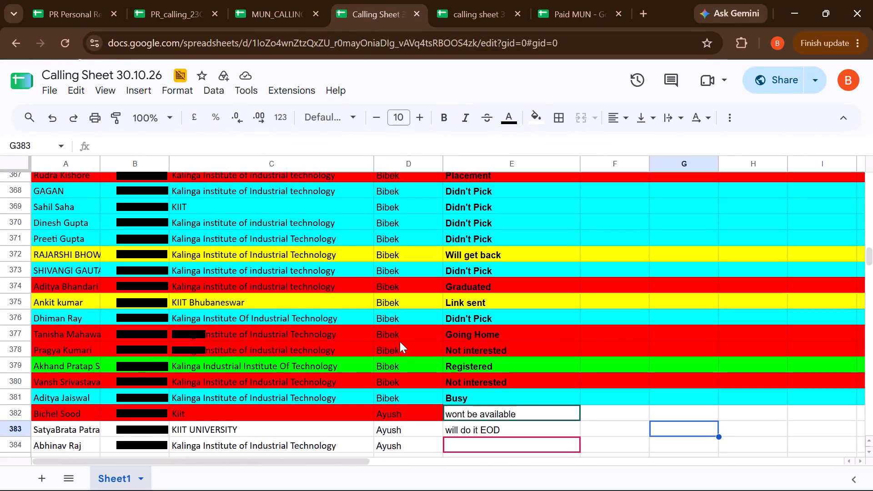
pyautogui.scroll(1, 400, 341)
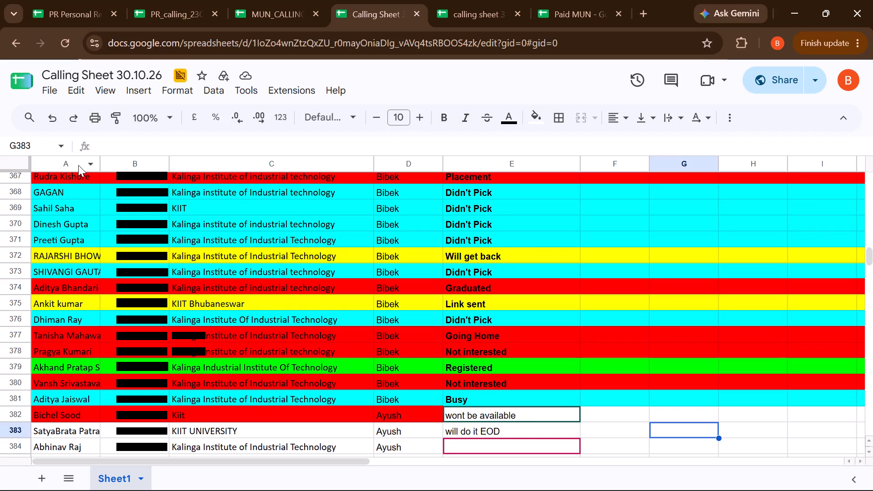
pyautogui.click(78, 165)
pyautogui.moveTo(99, 164); pyautogui.dragTo(110, 166)
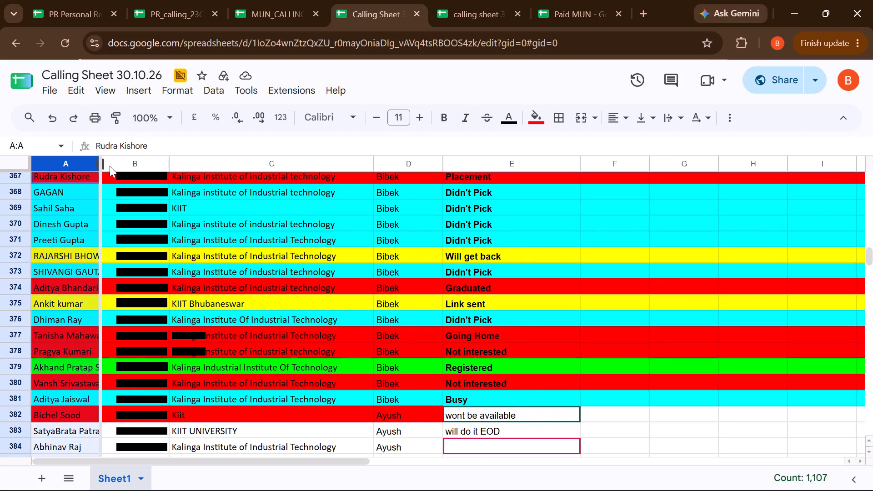
pyautogui.moveTo(110, 166); pyautogui.dragTo(134, 172)
pyautogui.click(136, 167)
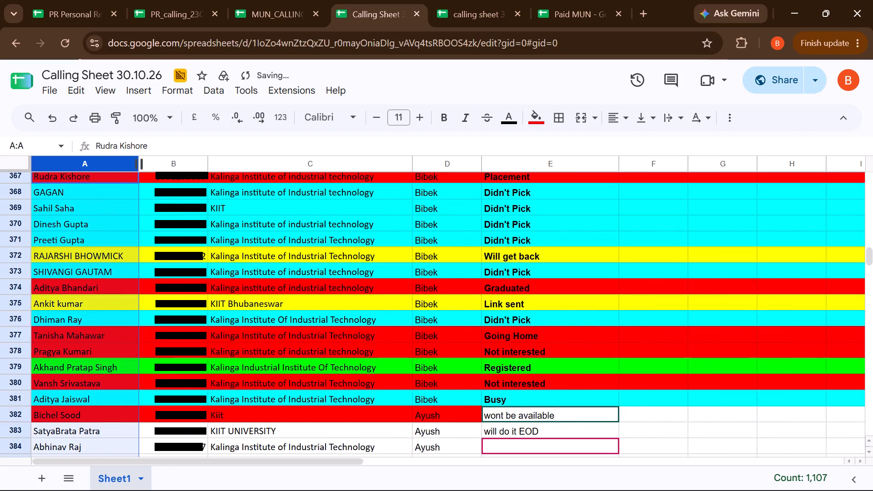
pyautogui.click(511, 357)
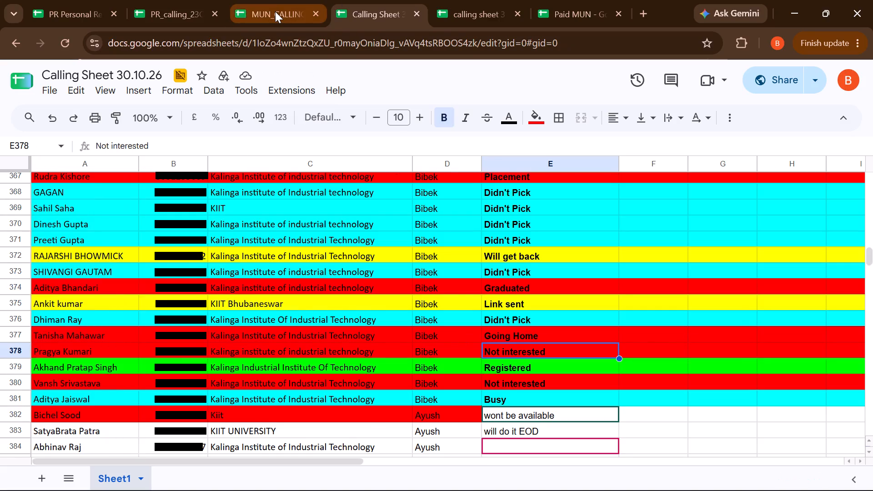
# Switch back to the PR_calling_23Oct spreadsheet with the student call statuses.
pyautogui.click(275, 11)
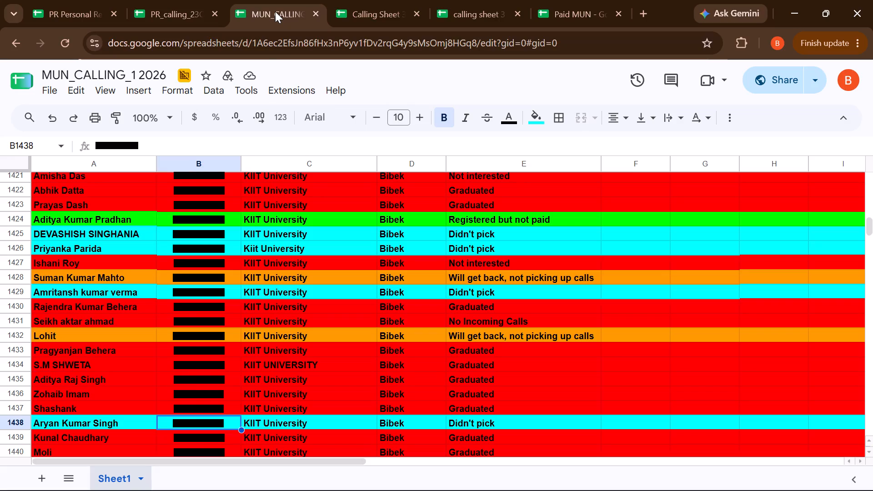
pyautogui.click(195, 10)
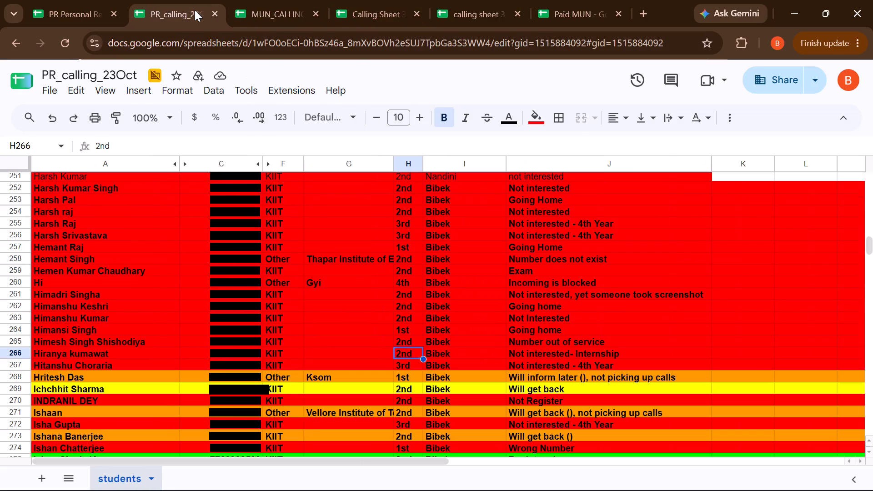
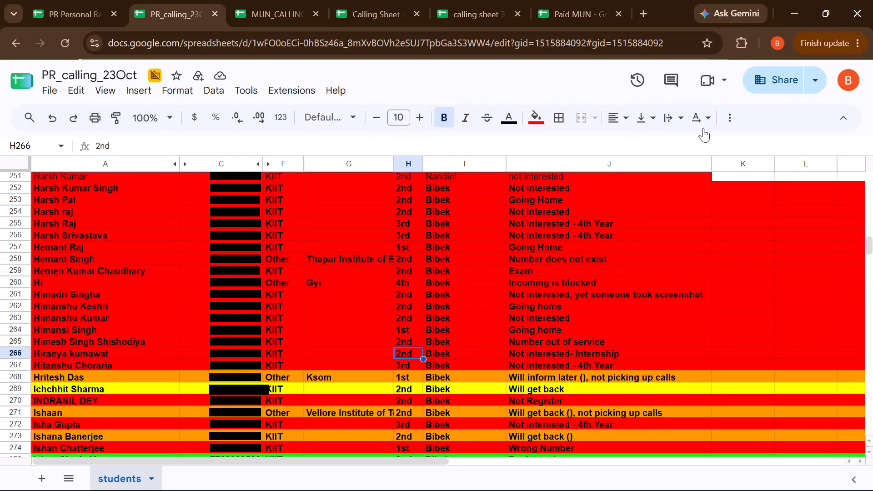
# Review the last of Bibek's call statuses in PR_calling_23Oct and switch to MUN_CALLING_1 2026 to check his final entries there.
pyautogui.scroll(-2, 523, 258)
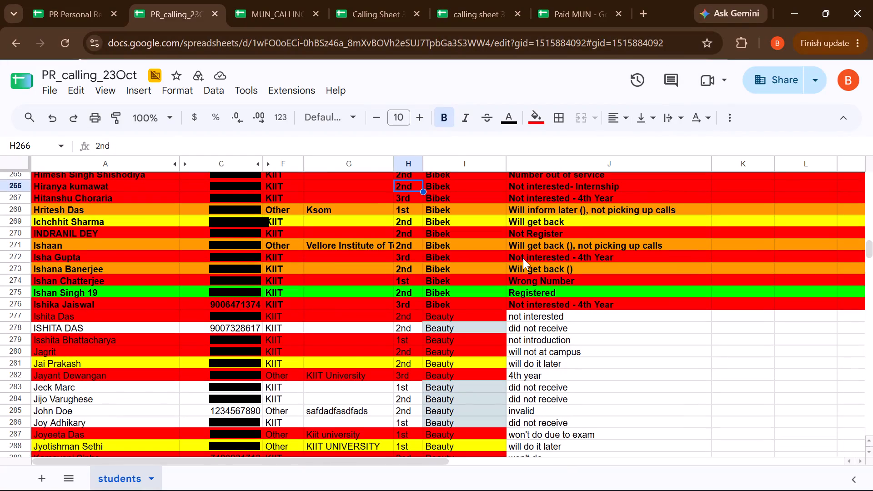
pyautogui.scroll(-1, 523, 258)
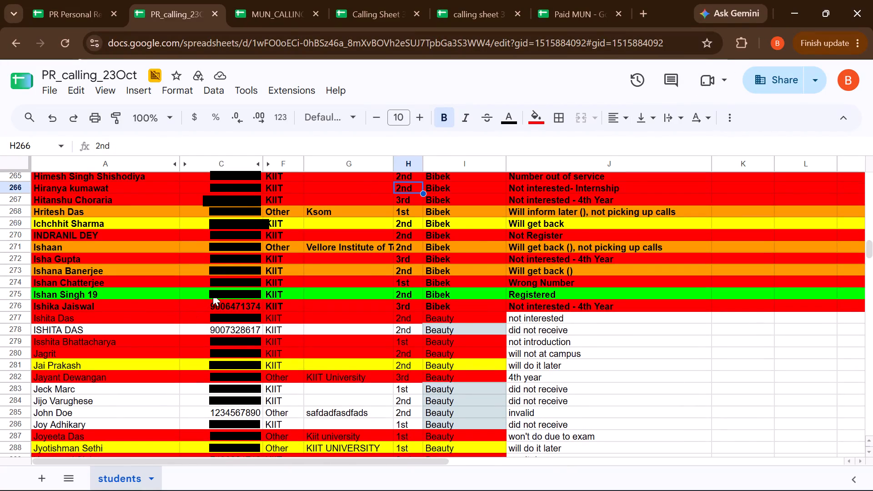
pyautogui.scroll(4, 213, 294)
pyautogui.click(263, 0)
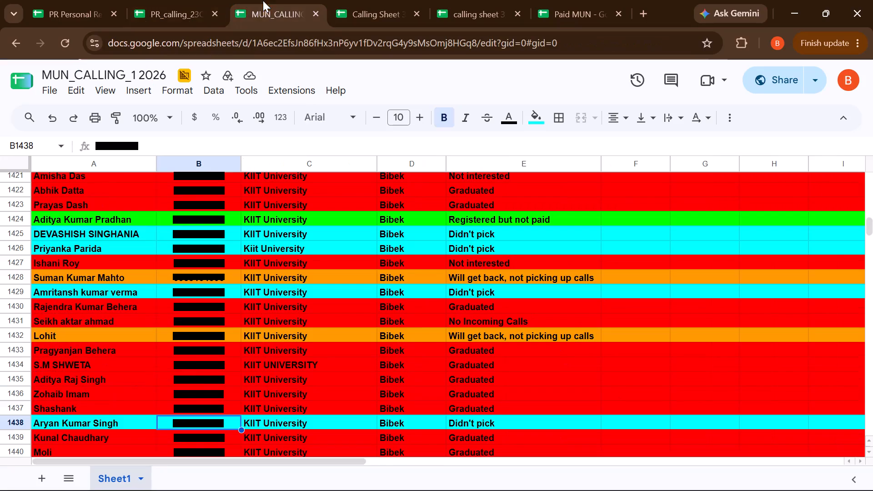
pyautogui.scroll(-1, 156, 302)
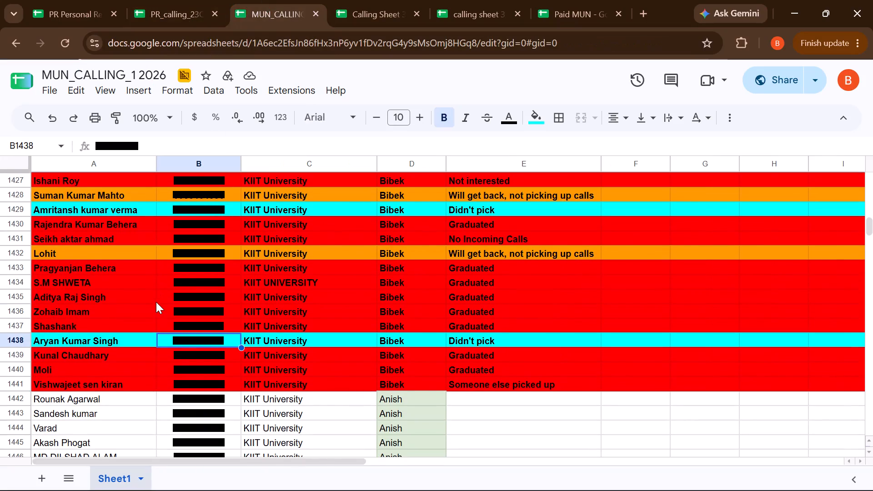
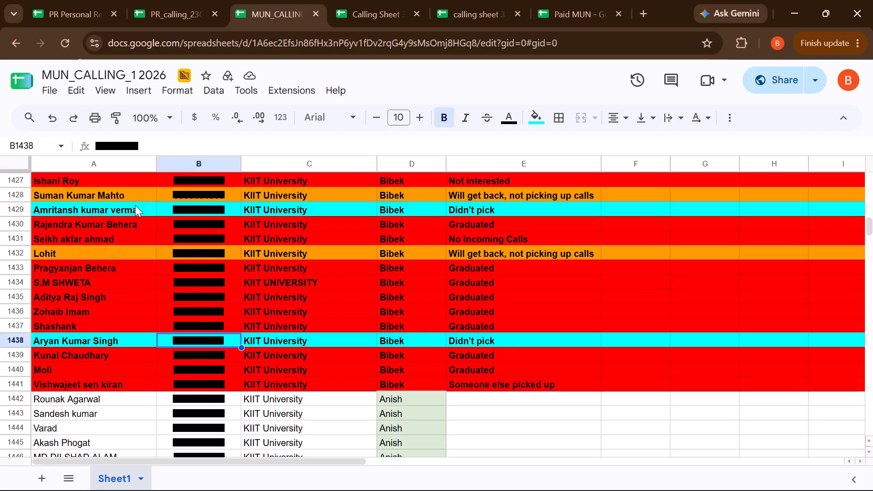
# Check the contact number of the "Didn't pick" entry in row 1429 of Bibek's call list.
pyautogui.click(176, 205)
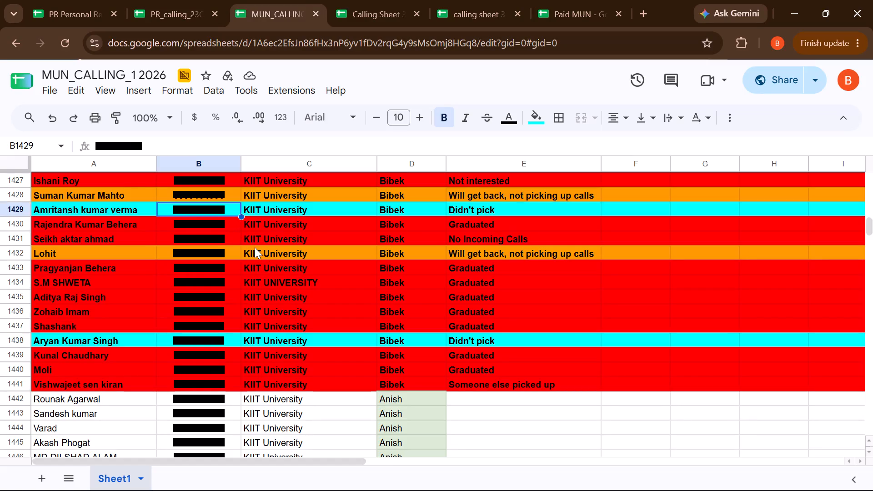
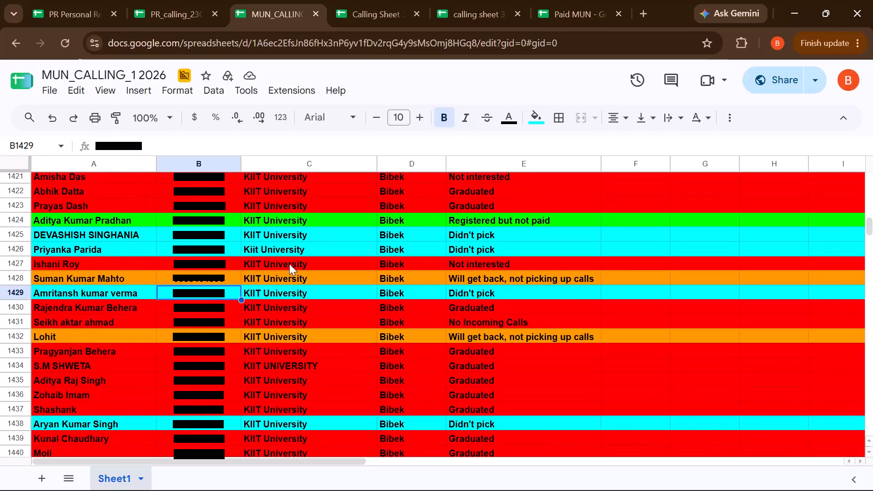
# Check the names of the "Didn't pick" entries in rows 1425 and 1426 of Bibek's call list.
pyautogui.scroll(1, 289, 264)
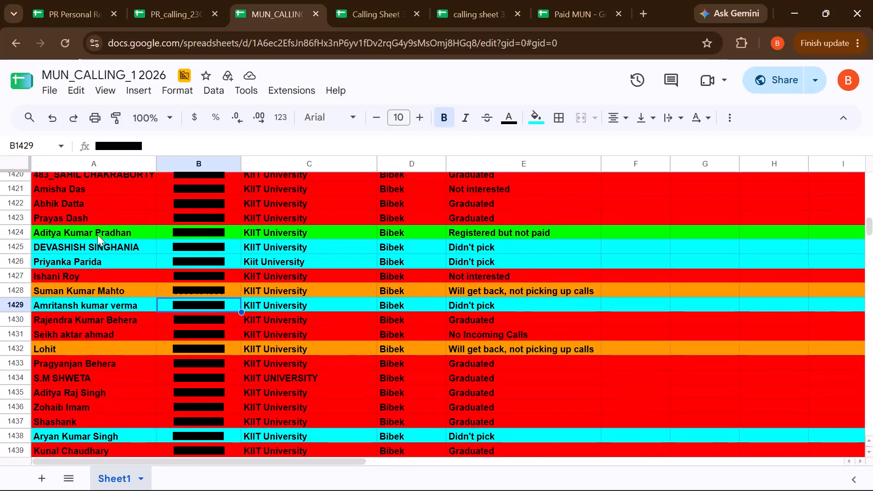
pyautogui.click(92, 257)
pyautogui.click(111, 246)
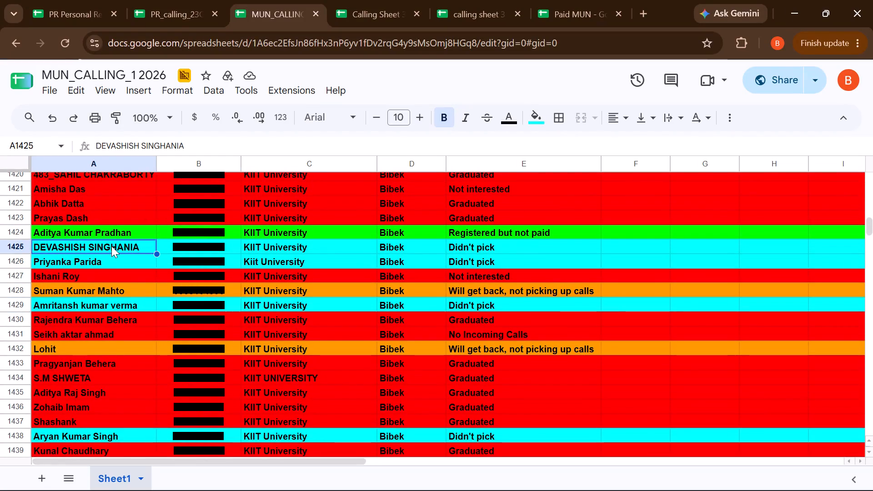
pyautogui.click(108, 260)
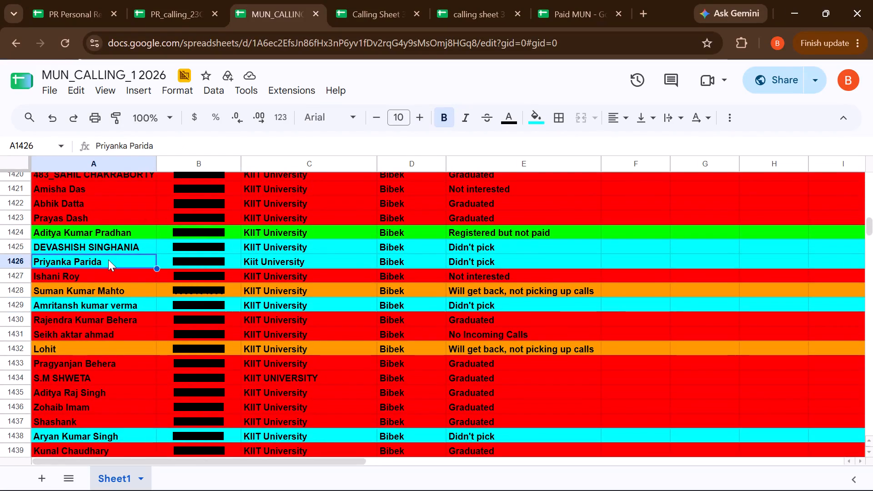
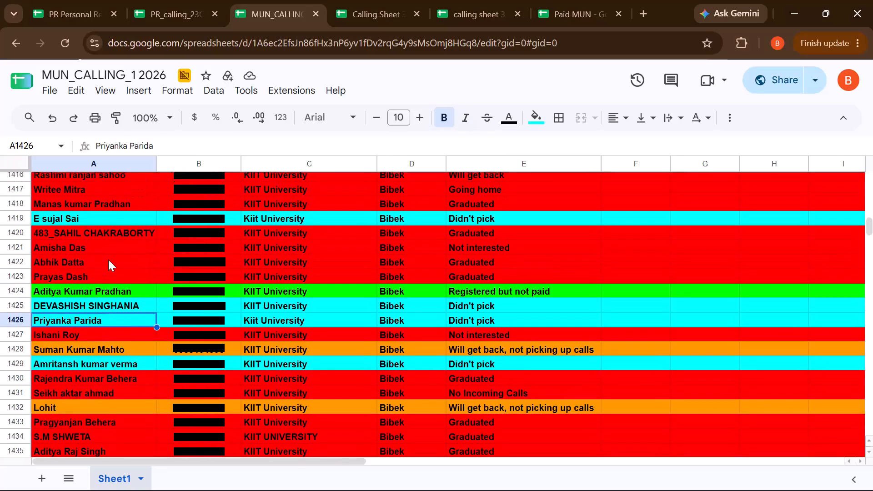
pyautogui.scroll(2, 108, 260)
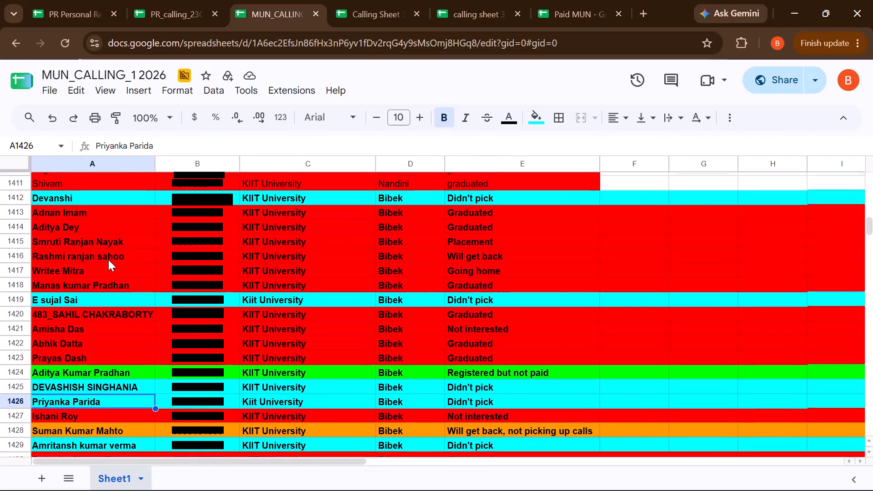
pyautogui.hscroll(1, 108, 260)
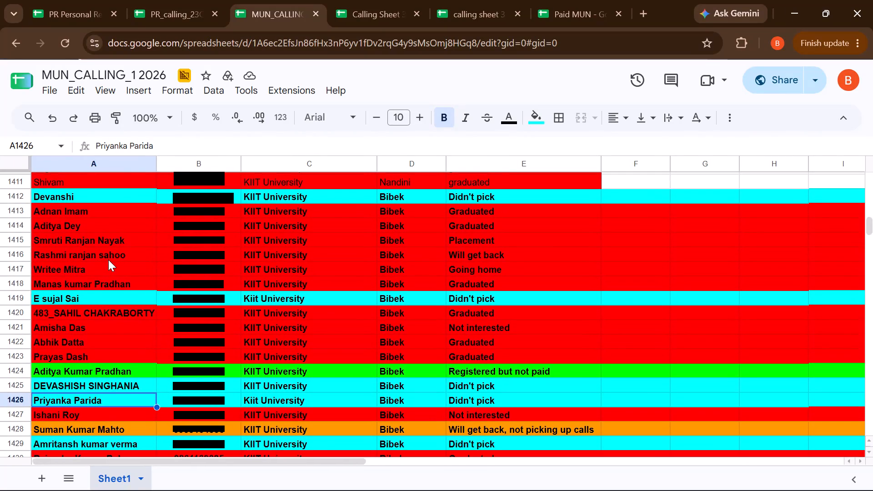
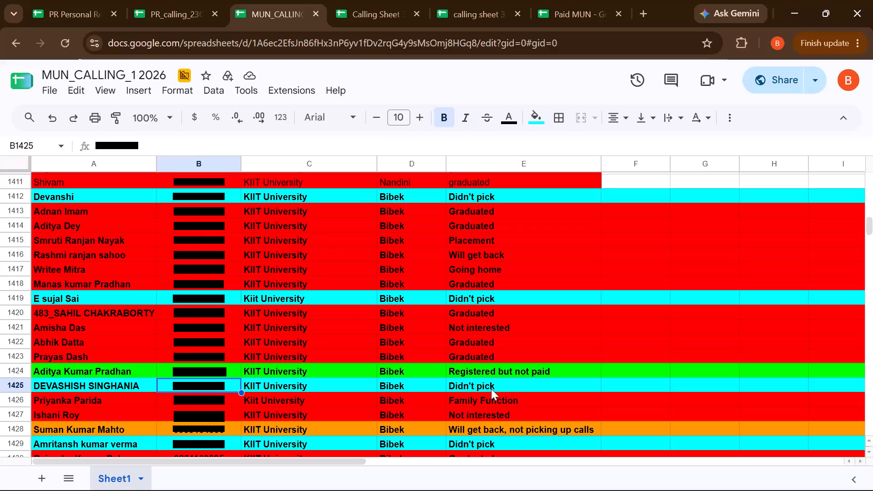
# Replace the call status in row 1425 with "Graduated".
pyautogui.tripleClick(492, 386)
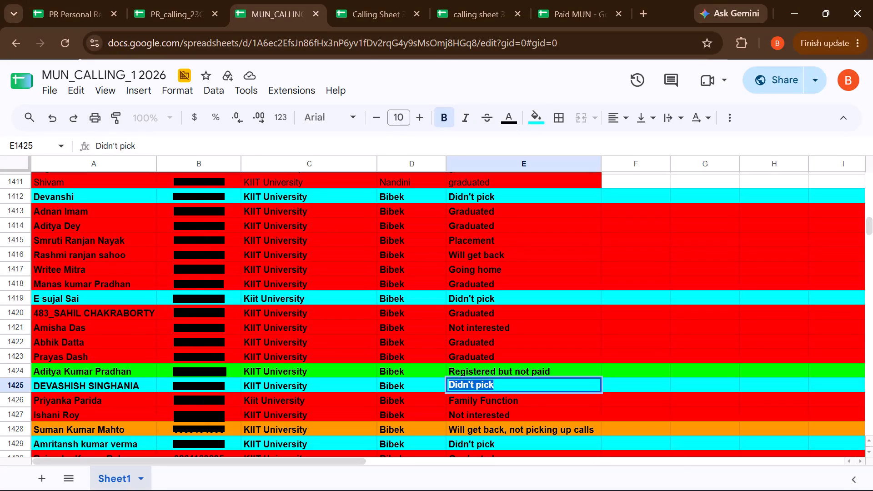
pyautogui.press('BackSpace')
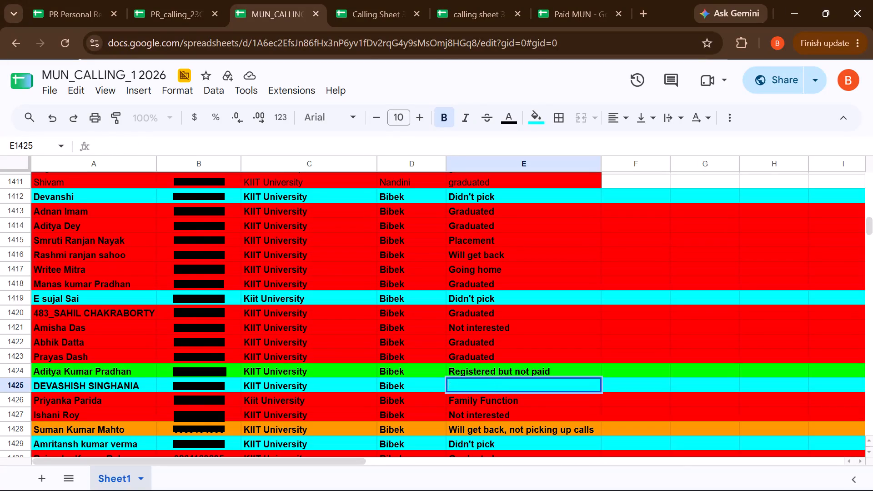
pyautogui.write('Grad')
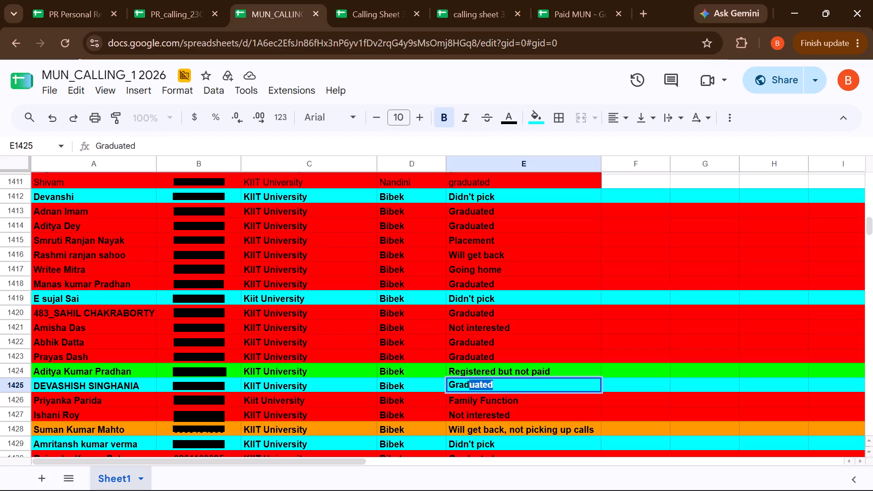
pyautogui.write('yat')
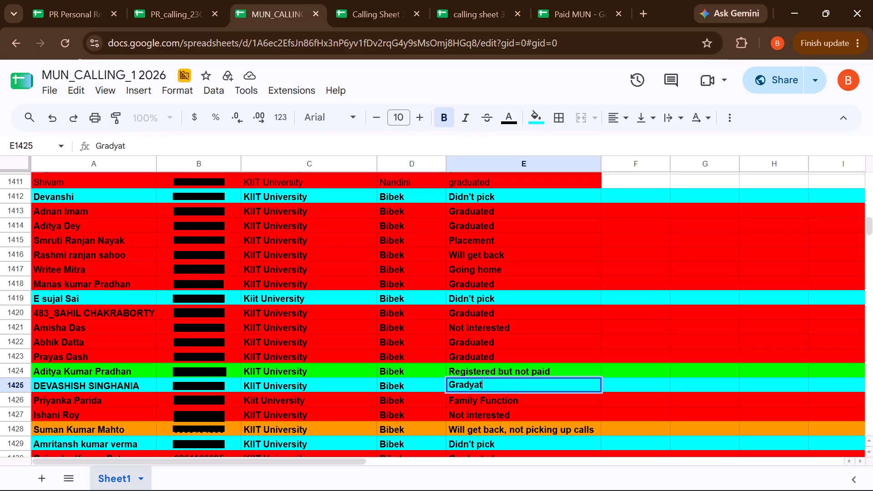
pyautogui.press('BackSpace')
pyautogui.press('BackSpace')
pyautogui.press('BackSpace')
pyautogui.write('uare')
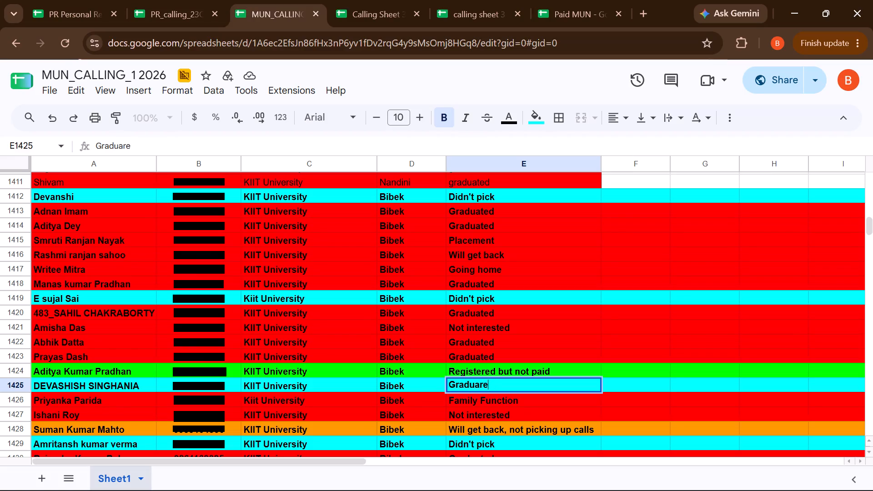
pyautogui.press('BackSpace')
pyautogui.press('BackSpace')
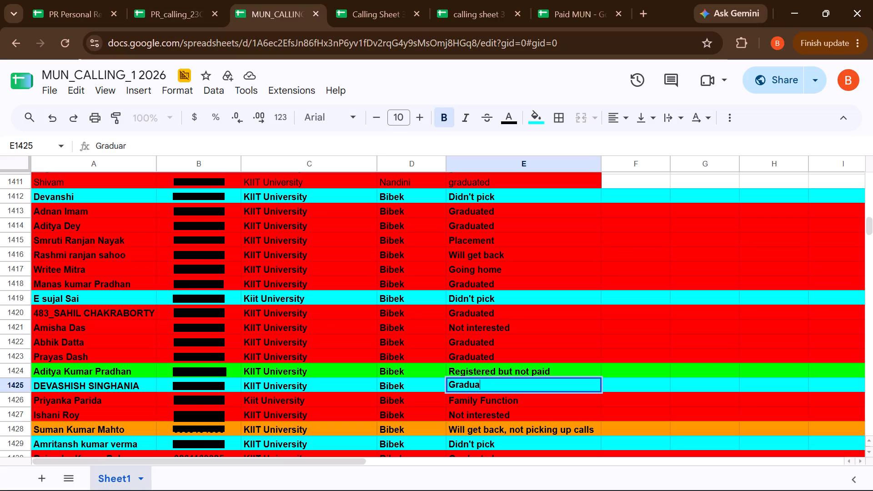
pyautogui.write('ted')
# Fill the whole of row 1425 with red.
pyautogui.click(7, 383)
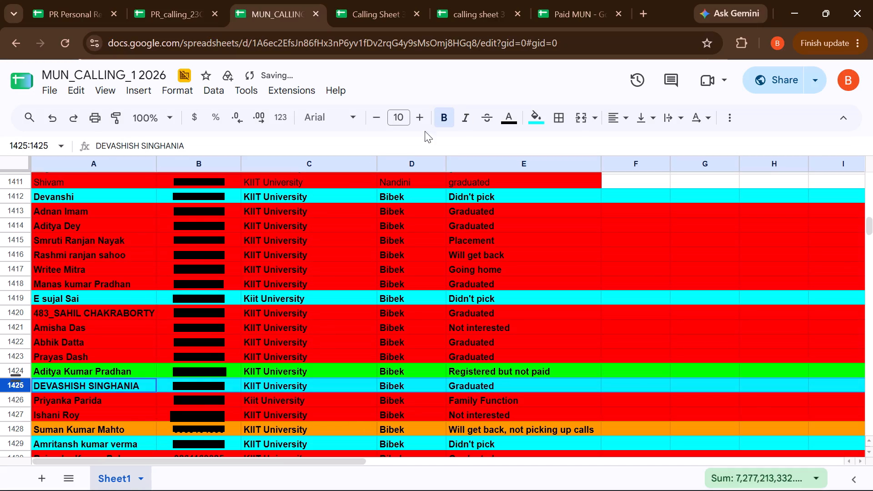
pyautogui.click(541, 109)
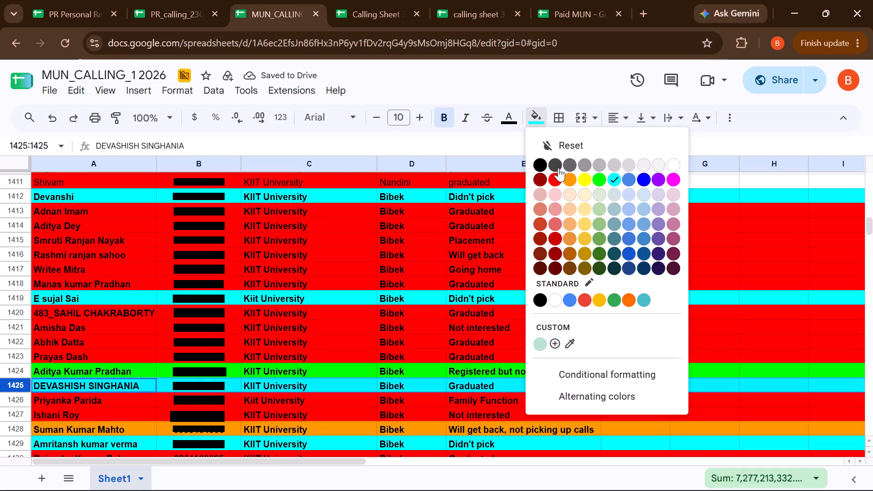
pyautogui.click(557, 174)
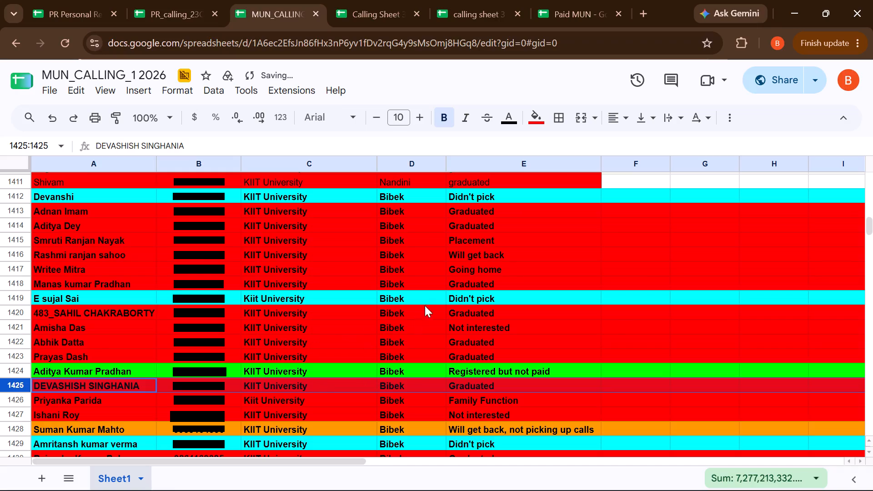
# Look up the phone numbers of the "Didn't pick" contacts in rows 1419 and 1412.
pyautogui.click(205, 296)
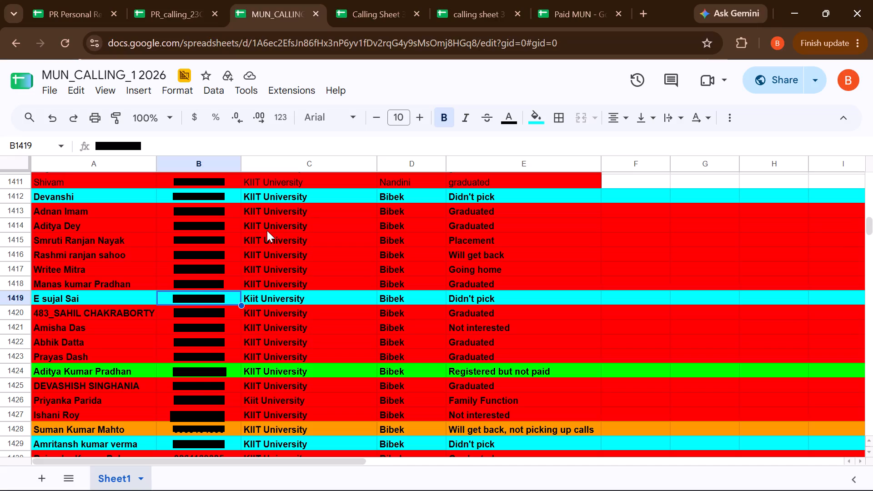
pyautogui.scroll(1, 267, 230)
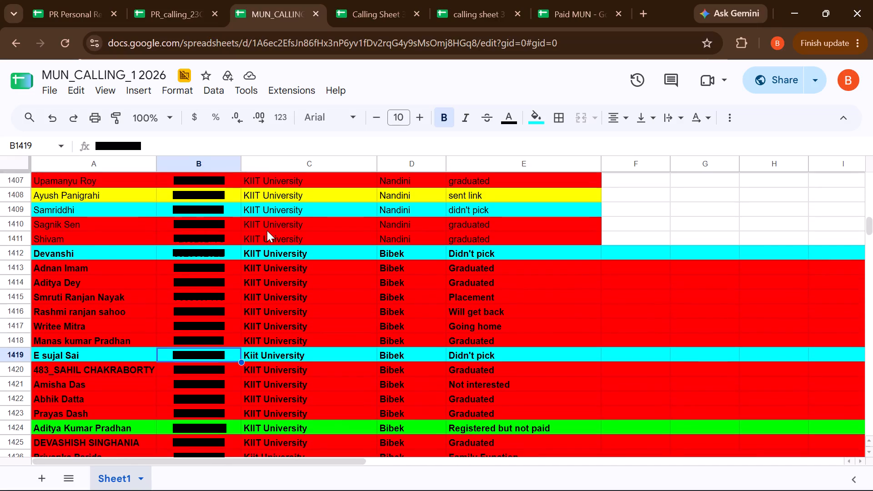
pyautogui.hscroll(1, 267, 230)
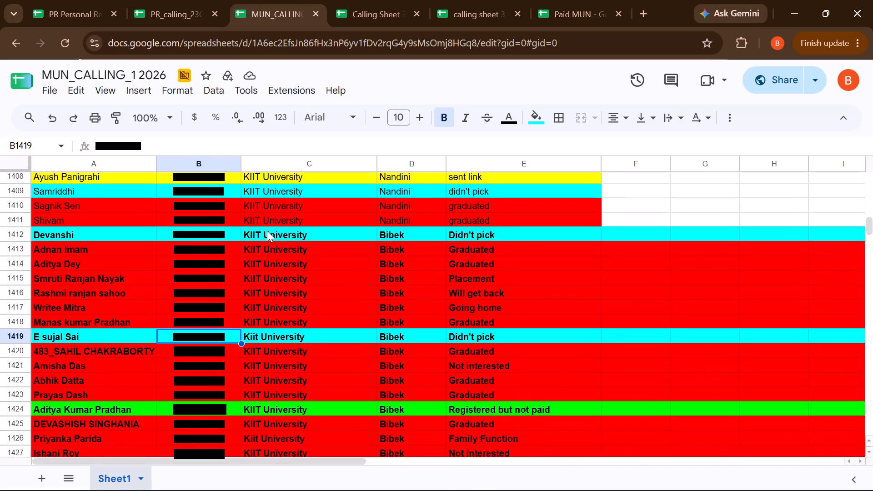
pyautogui.hscroll(1, 267, 230)
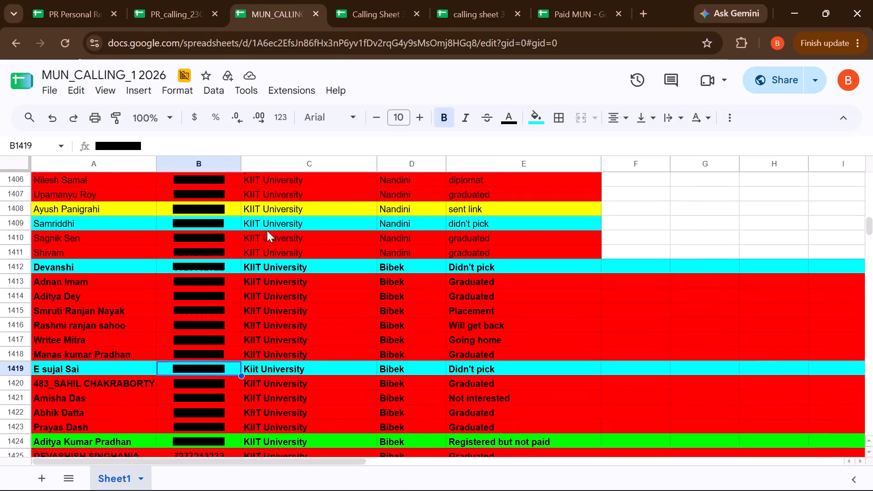
pyautogui.hscroll(1, 267, 230)
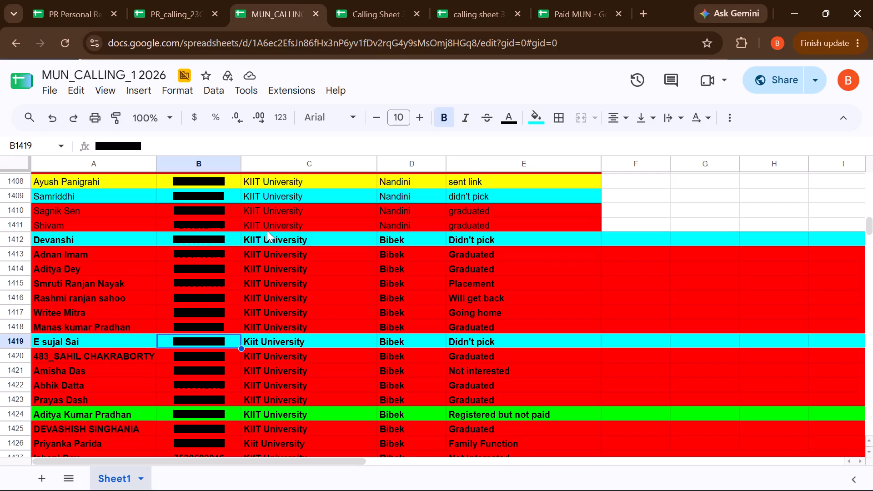
pyautogui.click(211, 238)
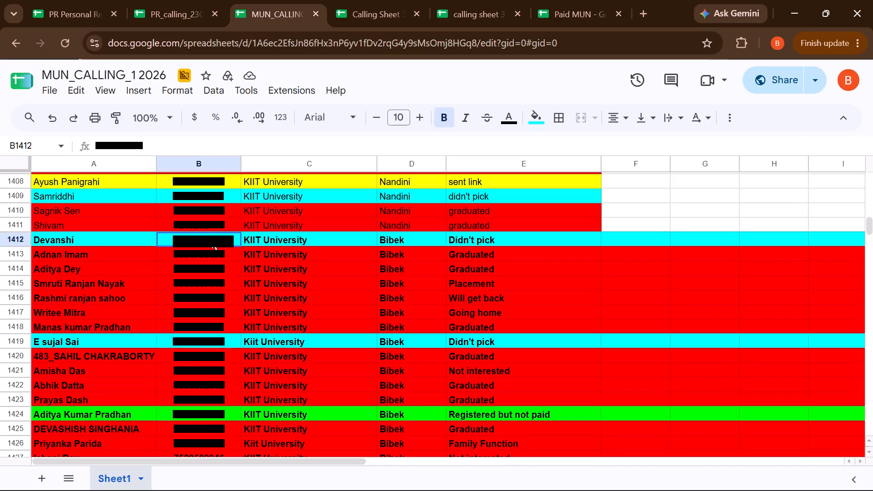
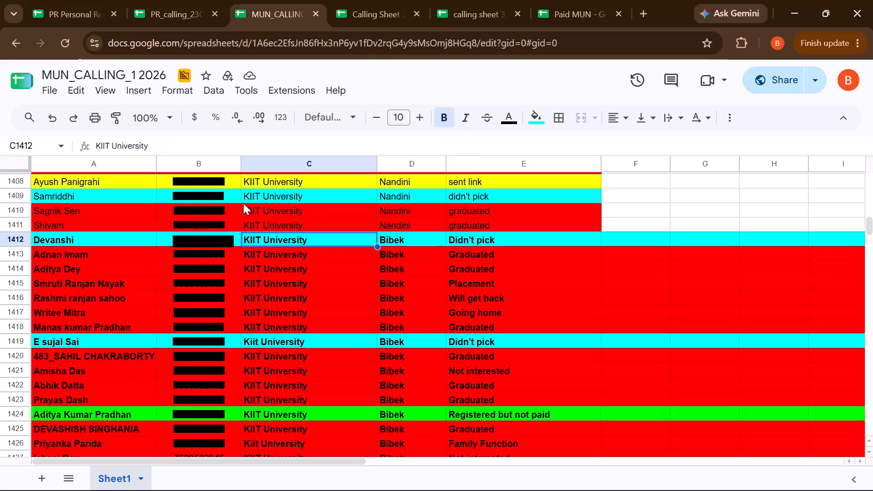
# Clear the "Didn't pick" call status in row 1412 for replacement.
pyautogui.press('Right')
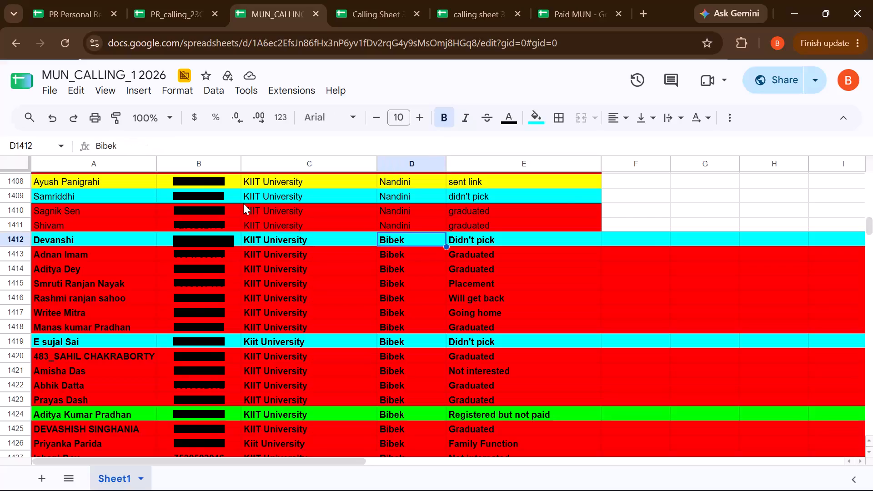
pyautogui.press('Right')
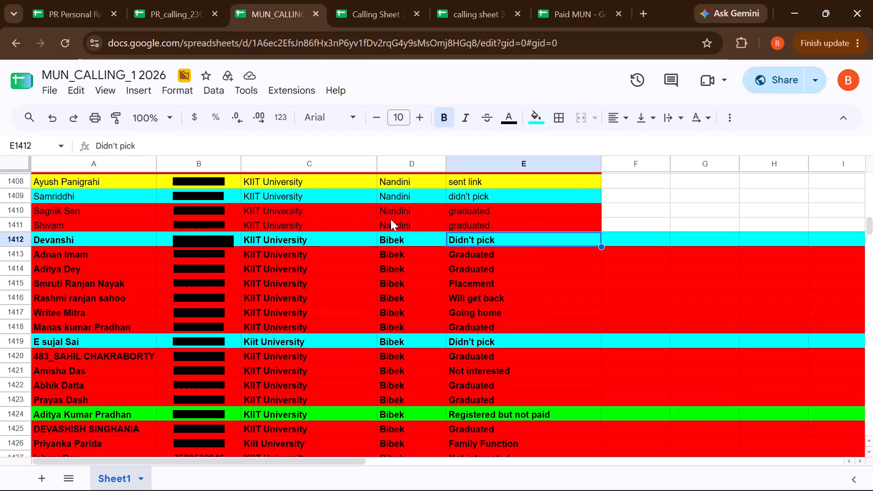
pyautogui.tripleClick(505, 242)
pyautogui.press('BackSpace')
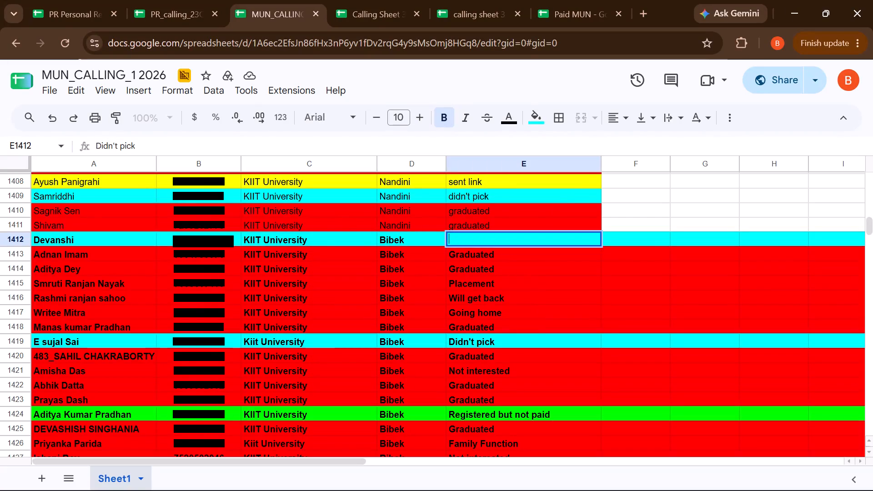
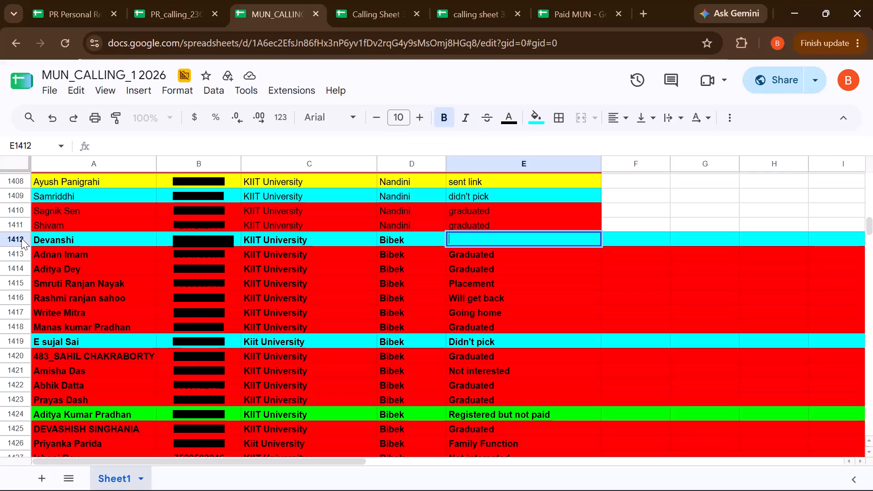
# Fill the whole of row 1412 with red.
pyautogui.click(22, 239)
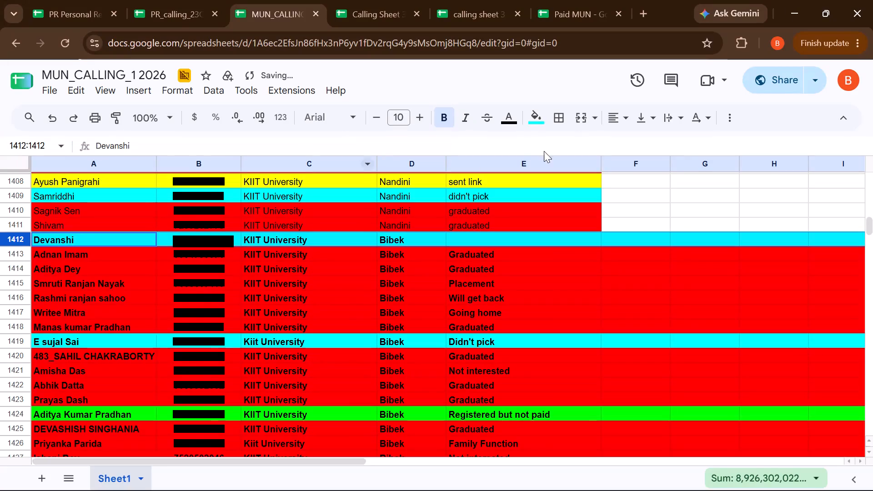
pyautogui.click(539, 123)
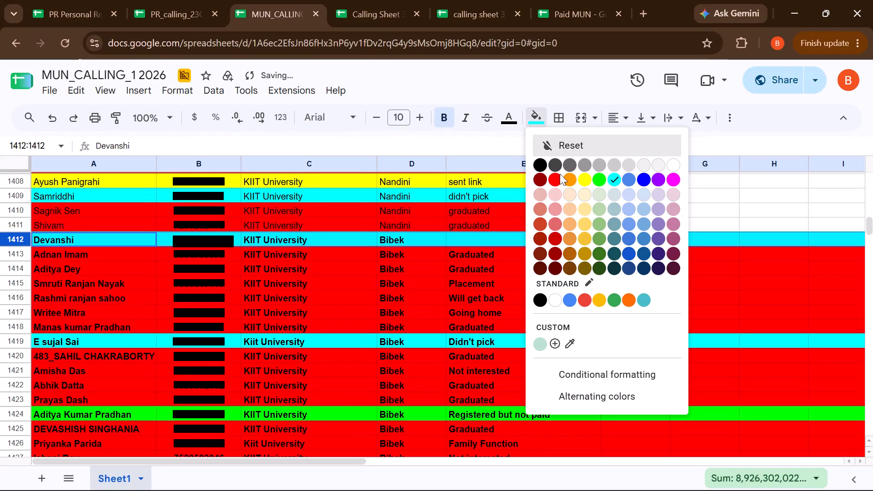
pyautogui.click(553, 181)
# Enter "Not interested" with a capital N as the call status in row 1412.
pyautogui.click(494, 238)
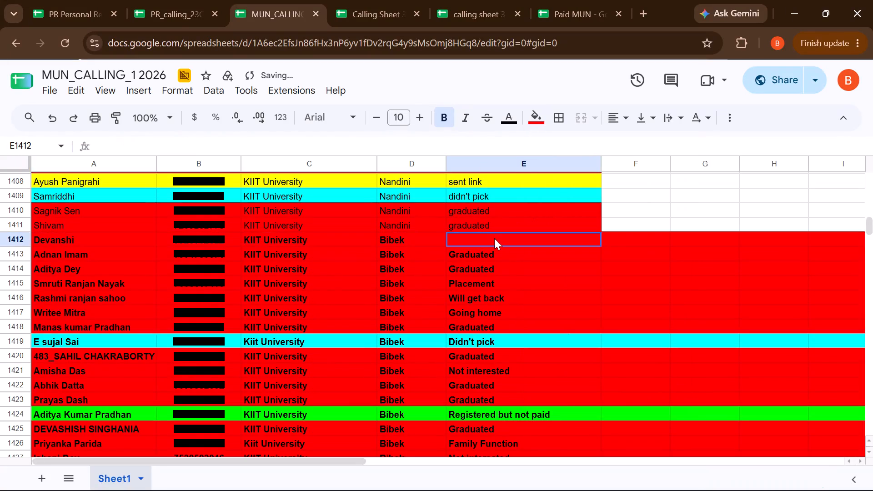
pyautogui.tripleClick(494, 238)
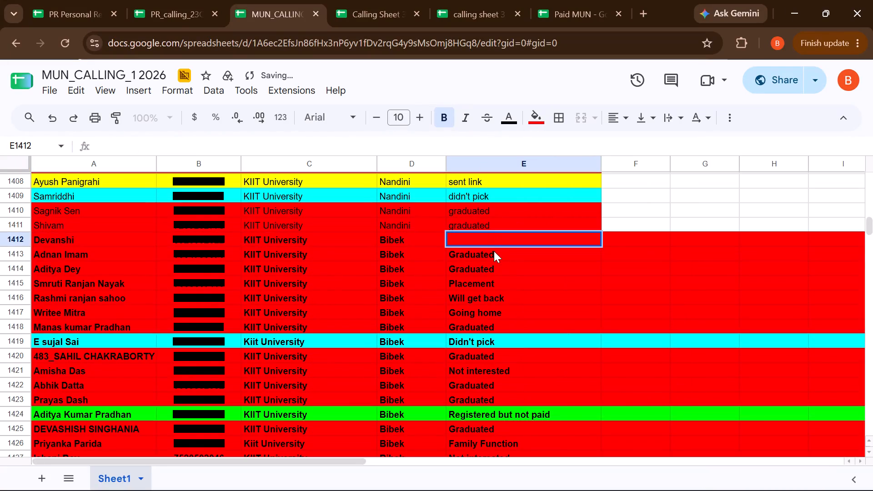
pyautogui.click(494, 251)
pyautogui.click(496, 241)
pyautogui.doubleClick(496, 241)
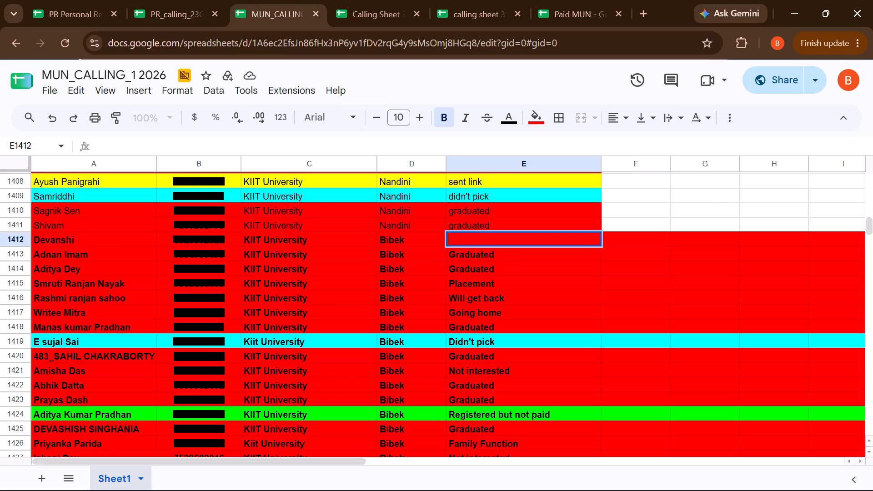
pyautogui.write('Not')
pyautogui.press('space')
pyautogui.press('q')
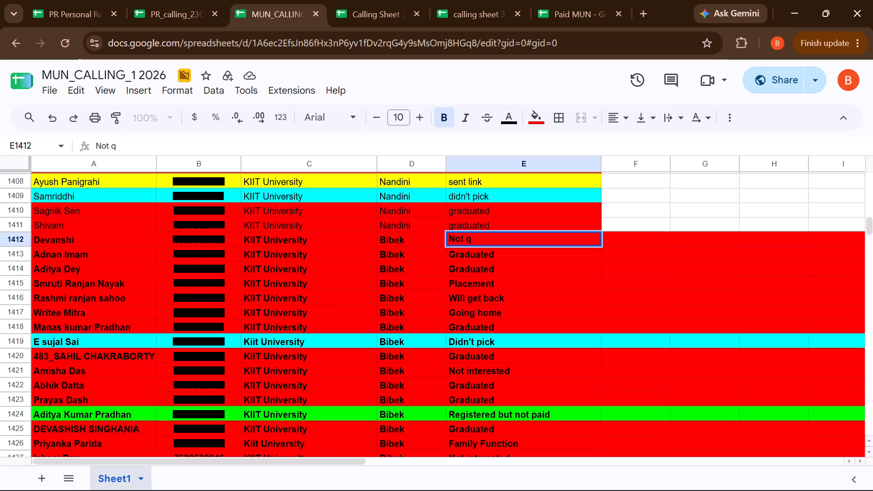
pyautogui.press('BackSpace')
pyautogui.press('BackSpace')
pyautogui.press('space')
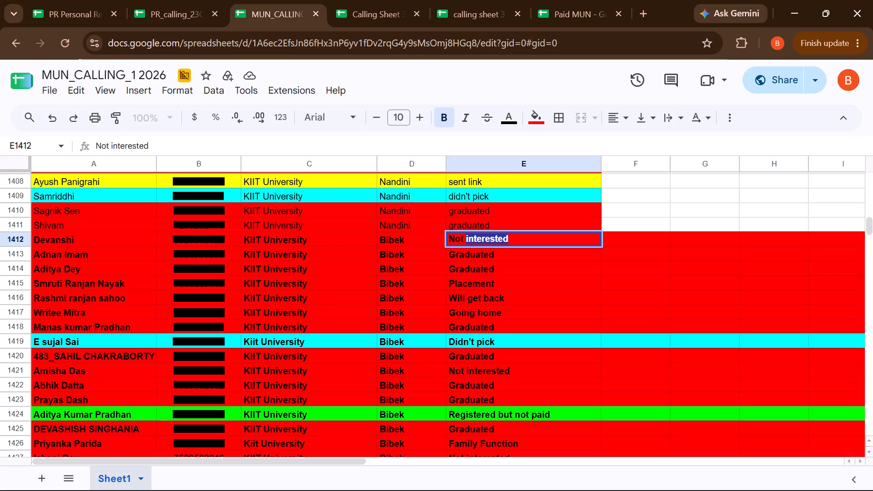
pyautogui.press('Tab')
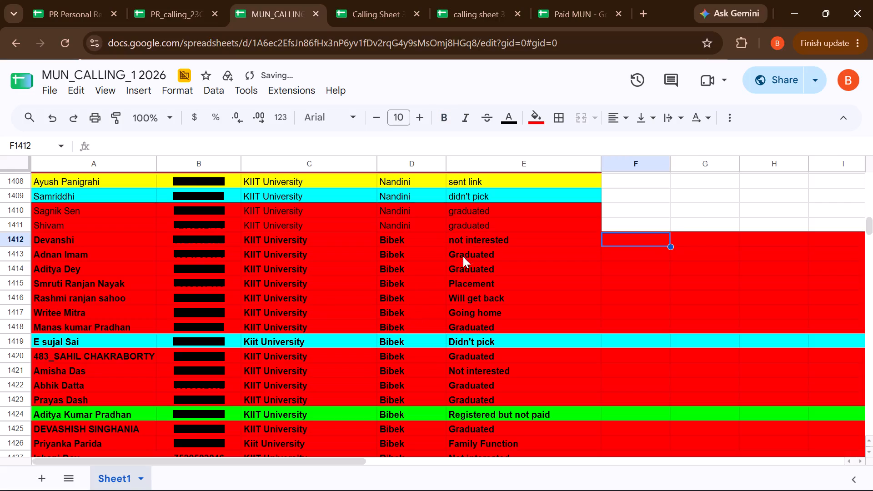
pyautogui.doubleClick(456, 240)
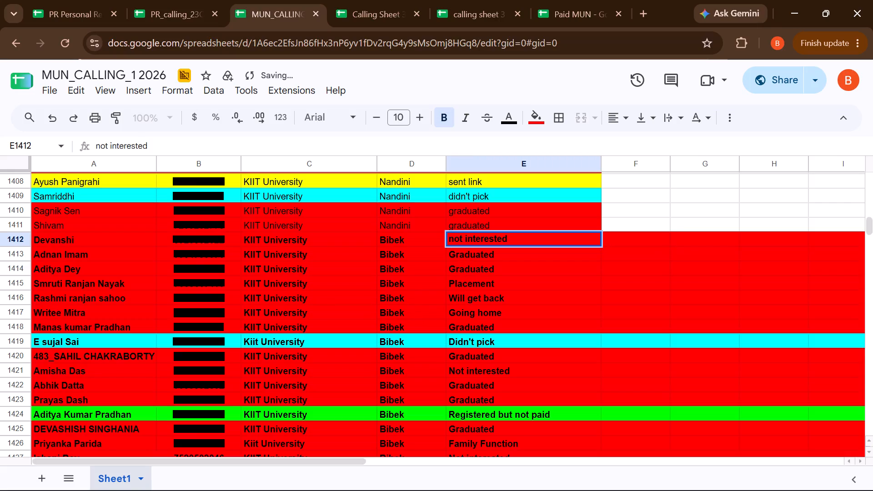
pyautogui.click(455, 240)
pyautogui.press('BackSpace')
pyautogui.hotkey('shift', 'n')
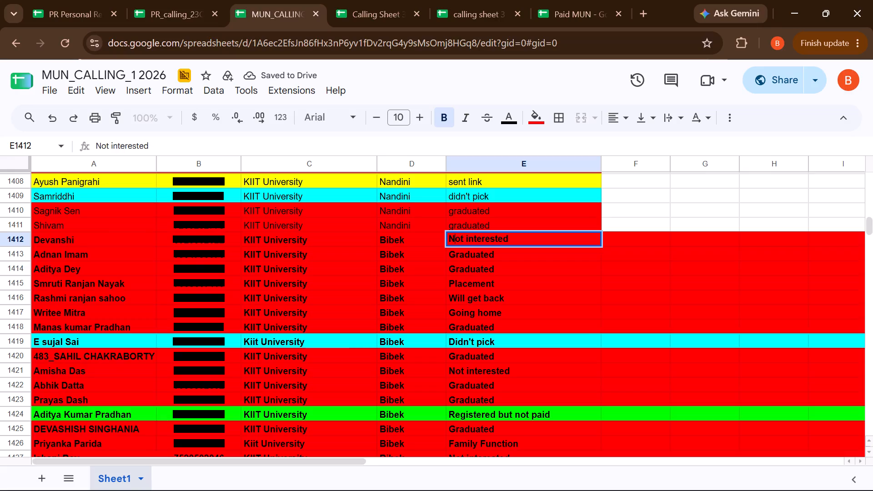
pyautogui.click(519, 269)
# Review Bibek's remaining call statuses in MUN_CALLING_1 2026, and continue with Bibek's rows in Calling Sheet 30.10.26.
pyautogui.scroll(-1, 519, 269)
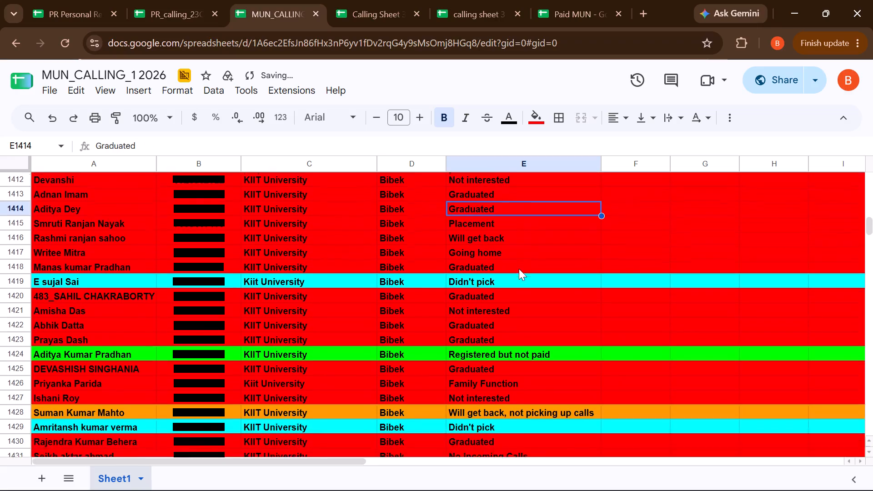
pyautogui.scroll(-2, 519, 269)
pyautogui.scroll(1, 519, 269)
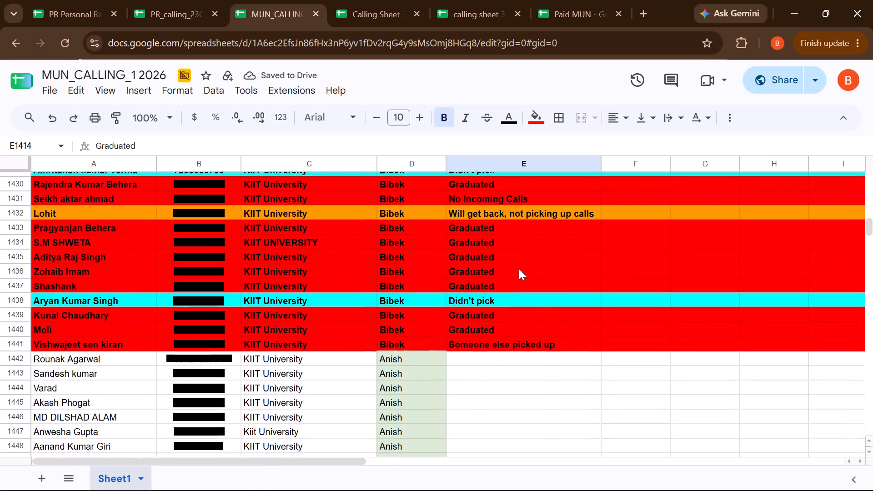
pyautogui.scroll(1, 519, 269)
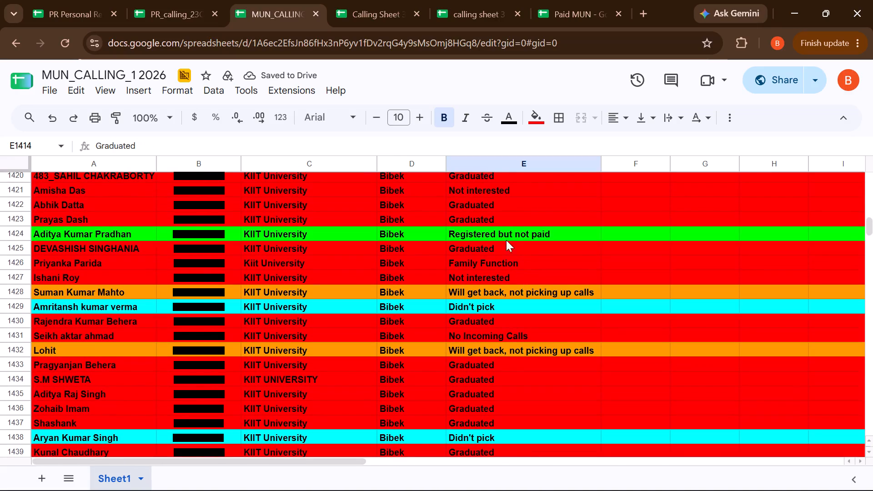
pyautogui.click(377, 0)
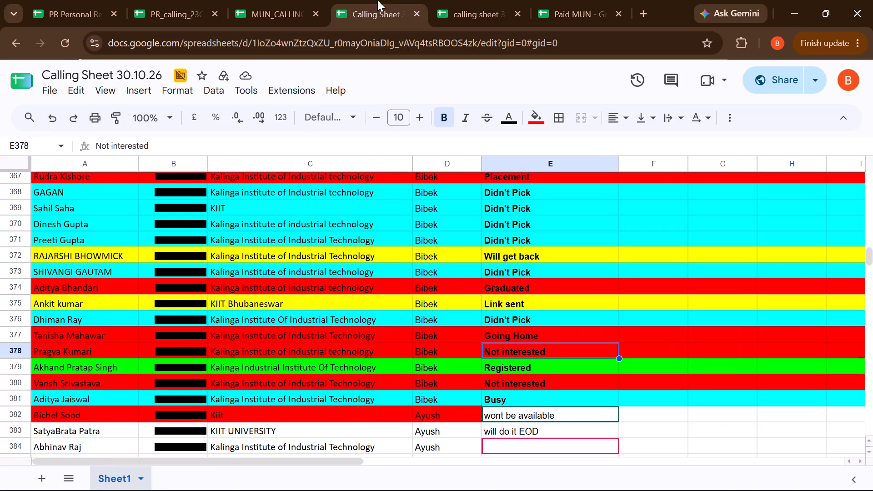
pyautogui.scroll(3, 477, 290)
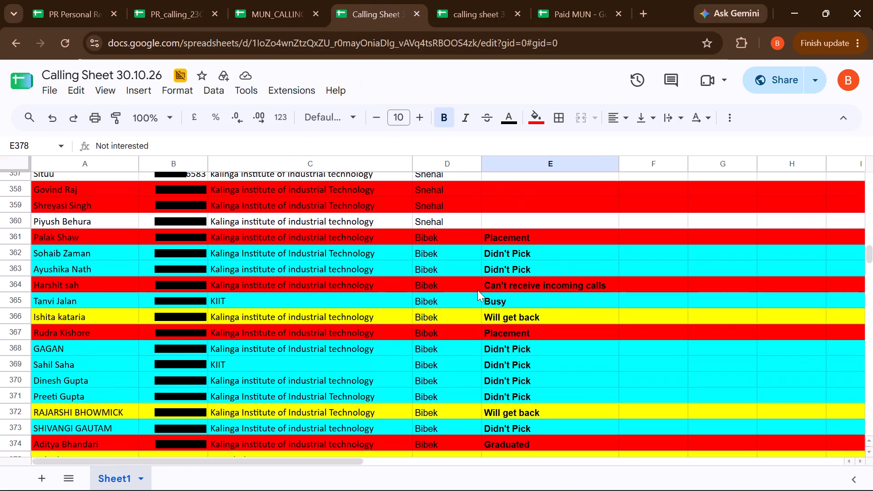
pyautogui.scroll(-1, 477, 290)
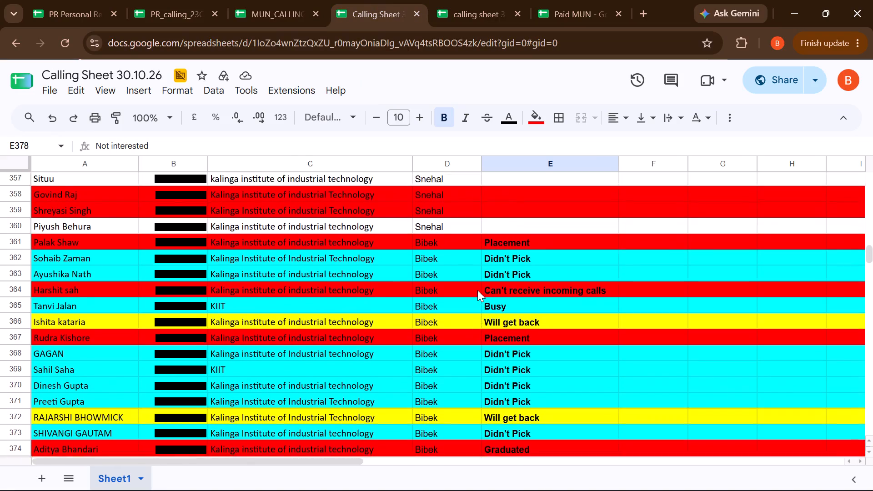
pyautogui.scroll(-3, 477, 290)
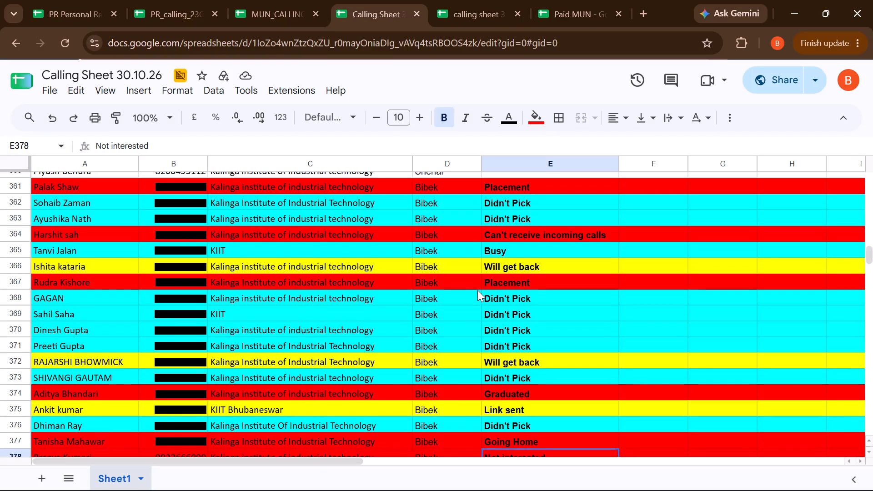